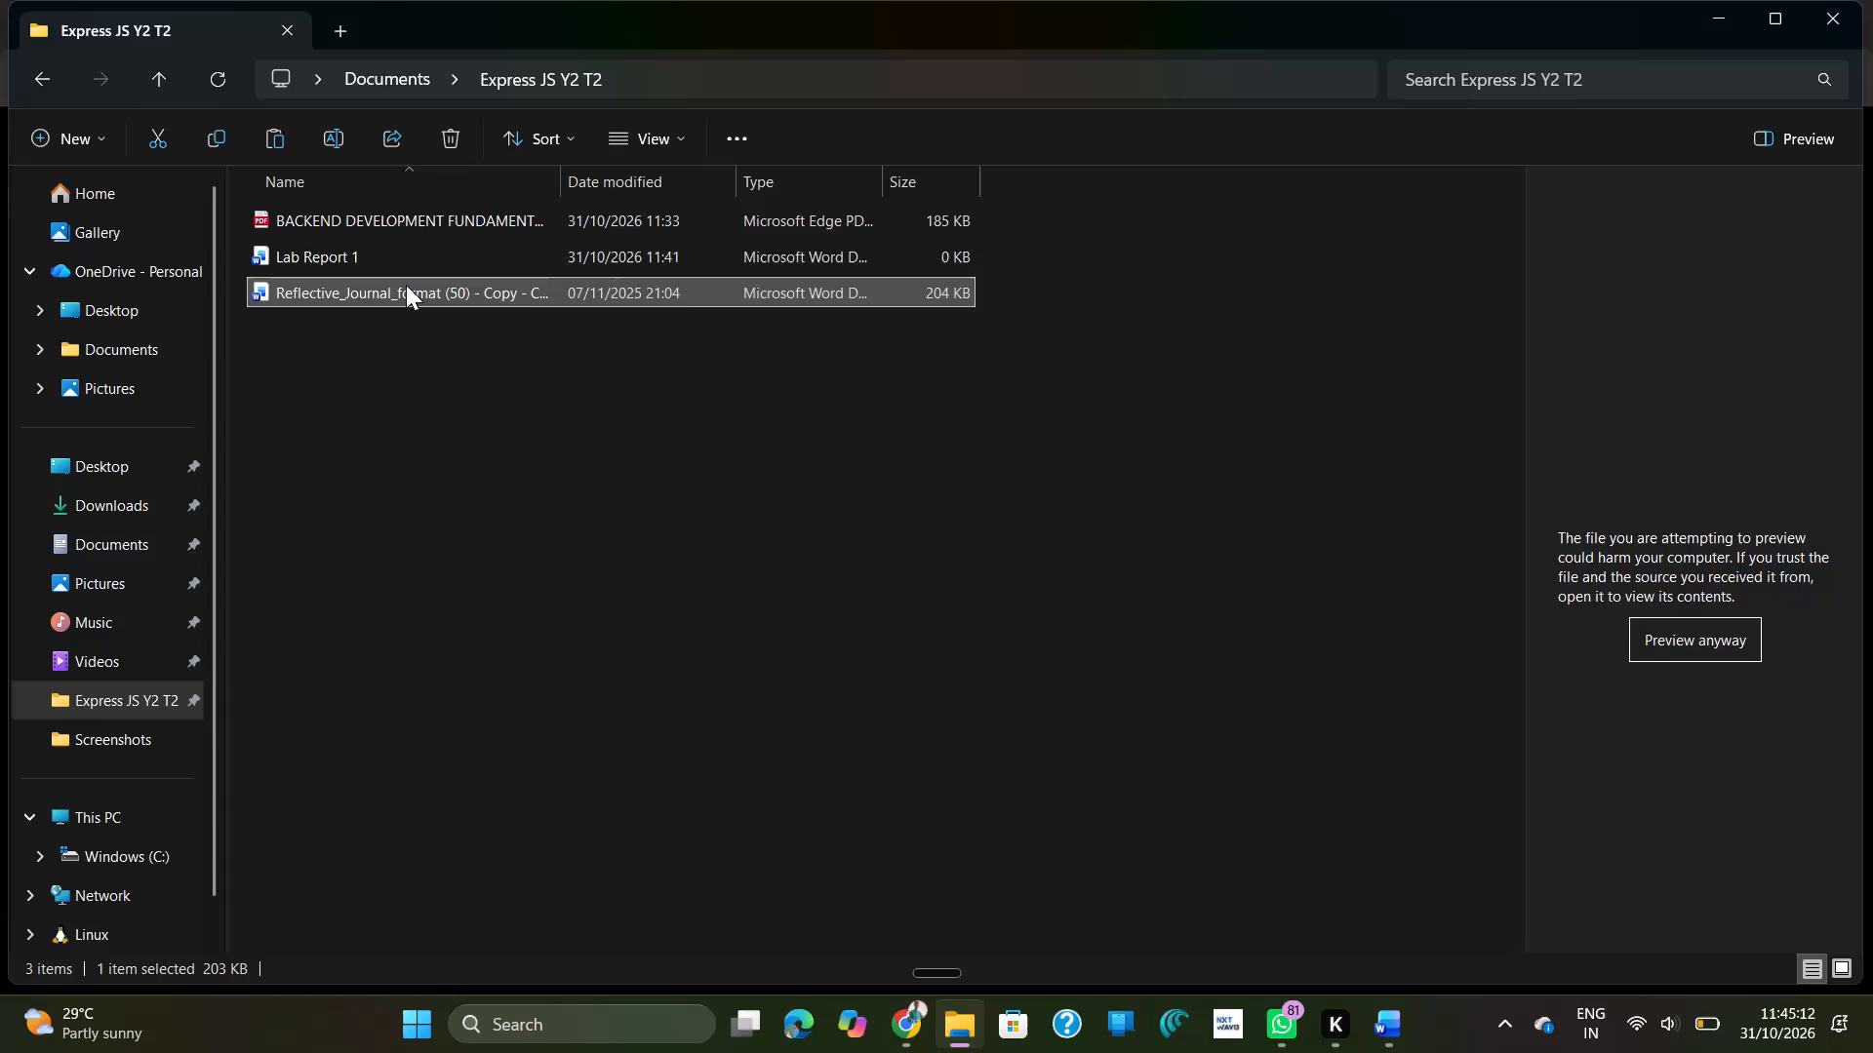
Make nine duplicates of the Reflective_Journal_format (50) document in the Express JS Y2 T2 folder.
key(ctrl+c)
click(418, 414)
key(ctrl+v)
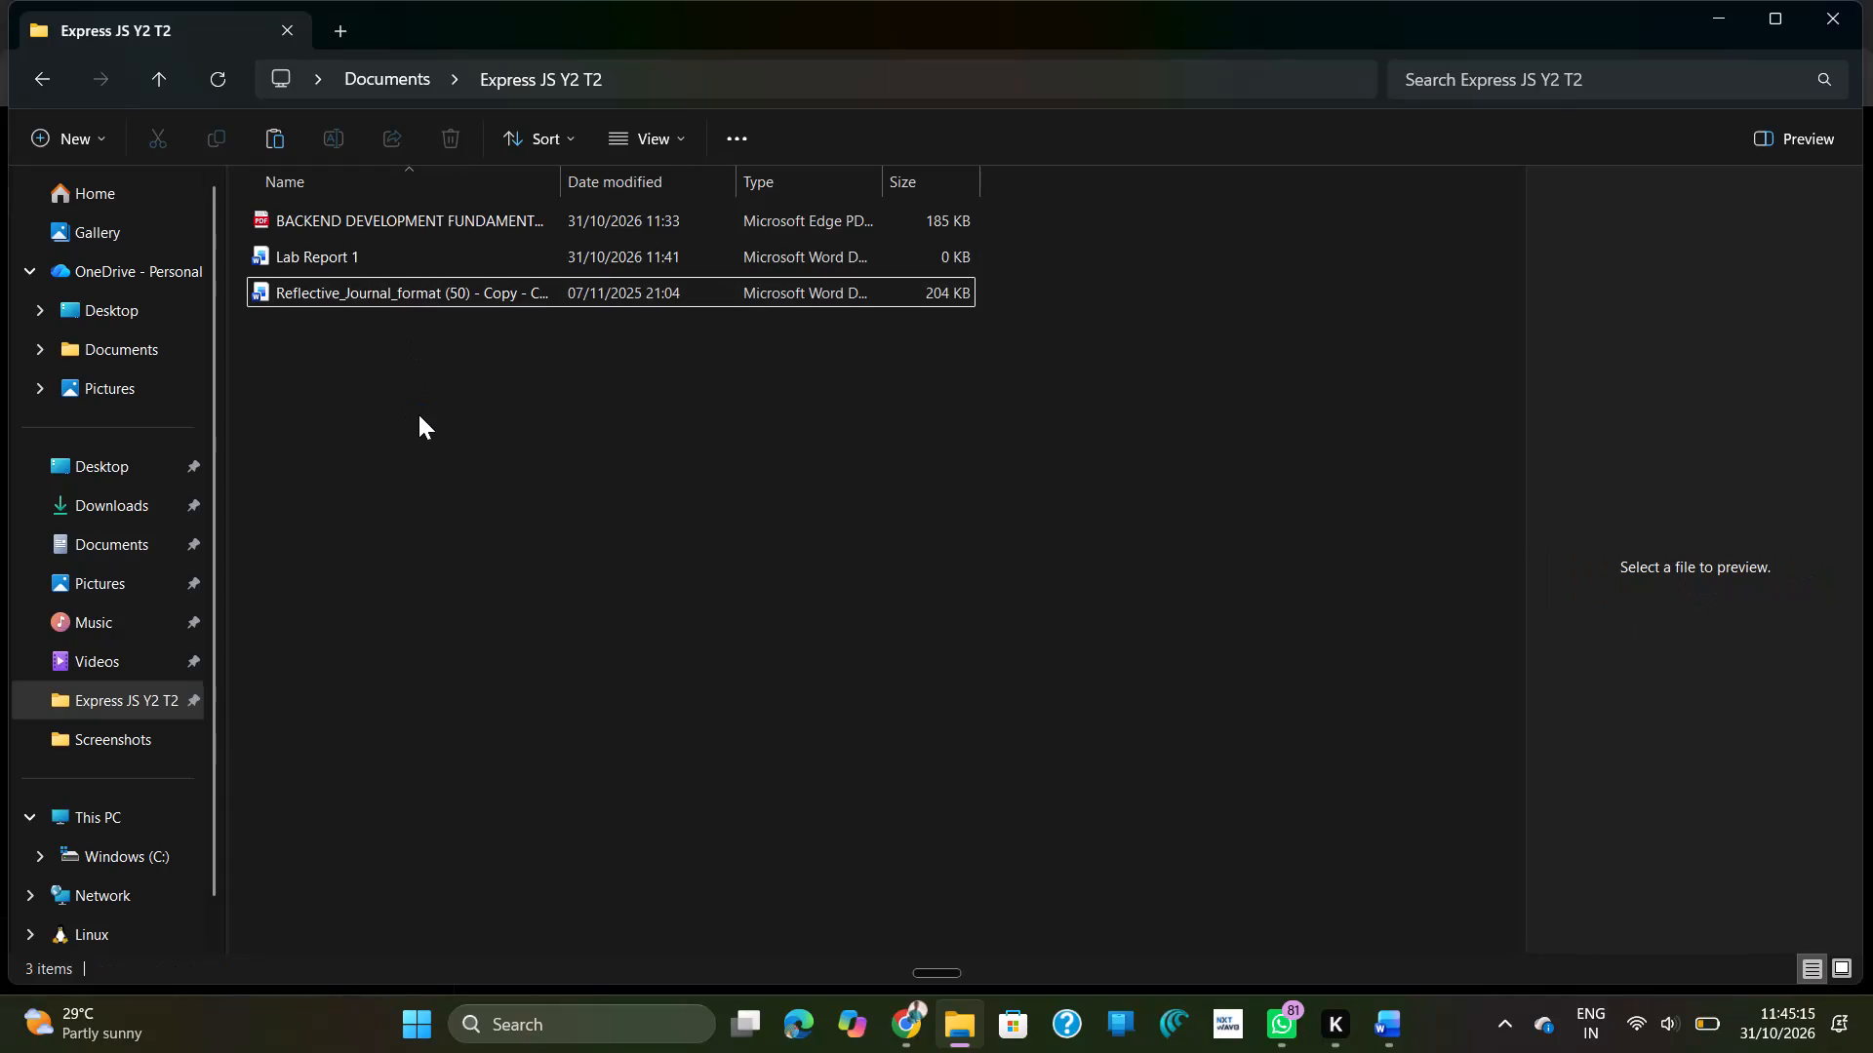
key(ctrl+v)
key(ctrl+v)
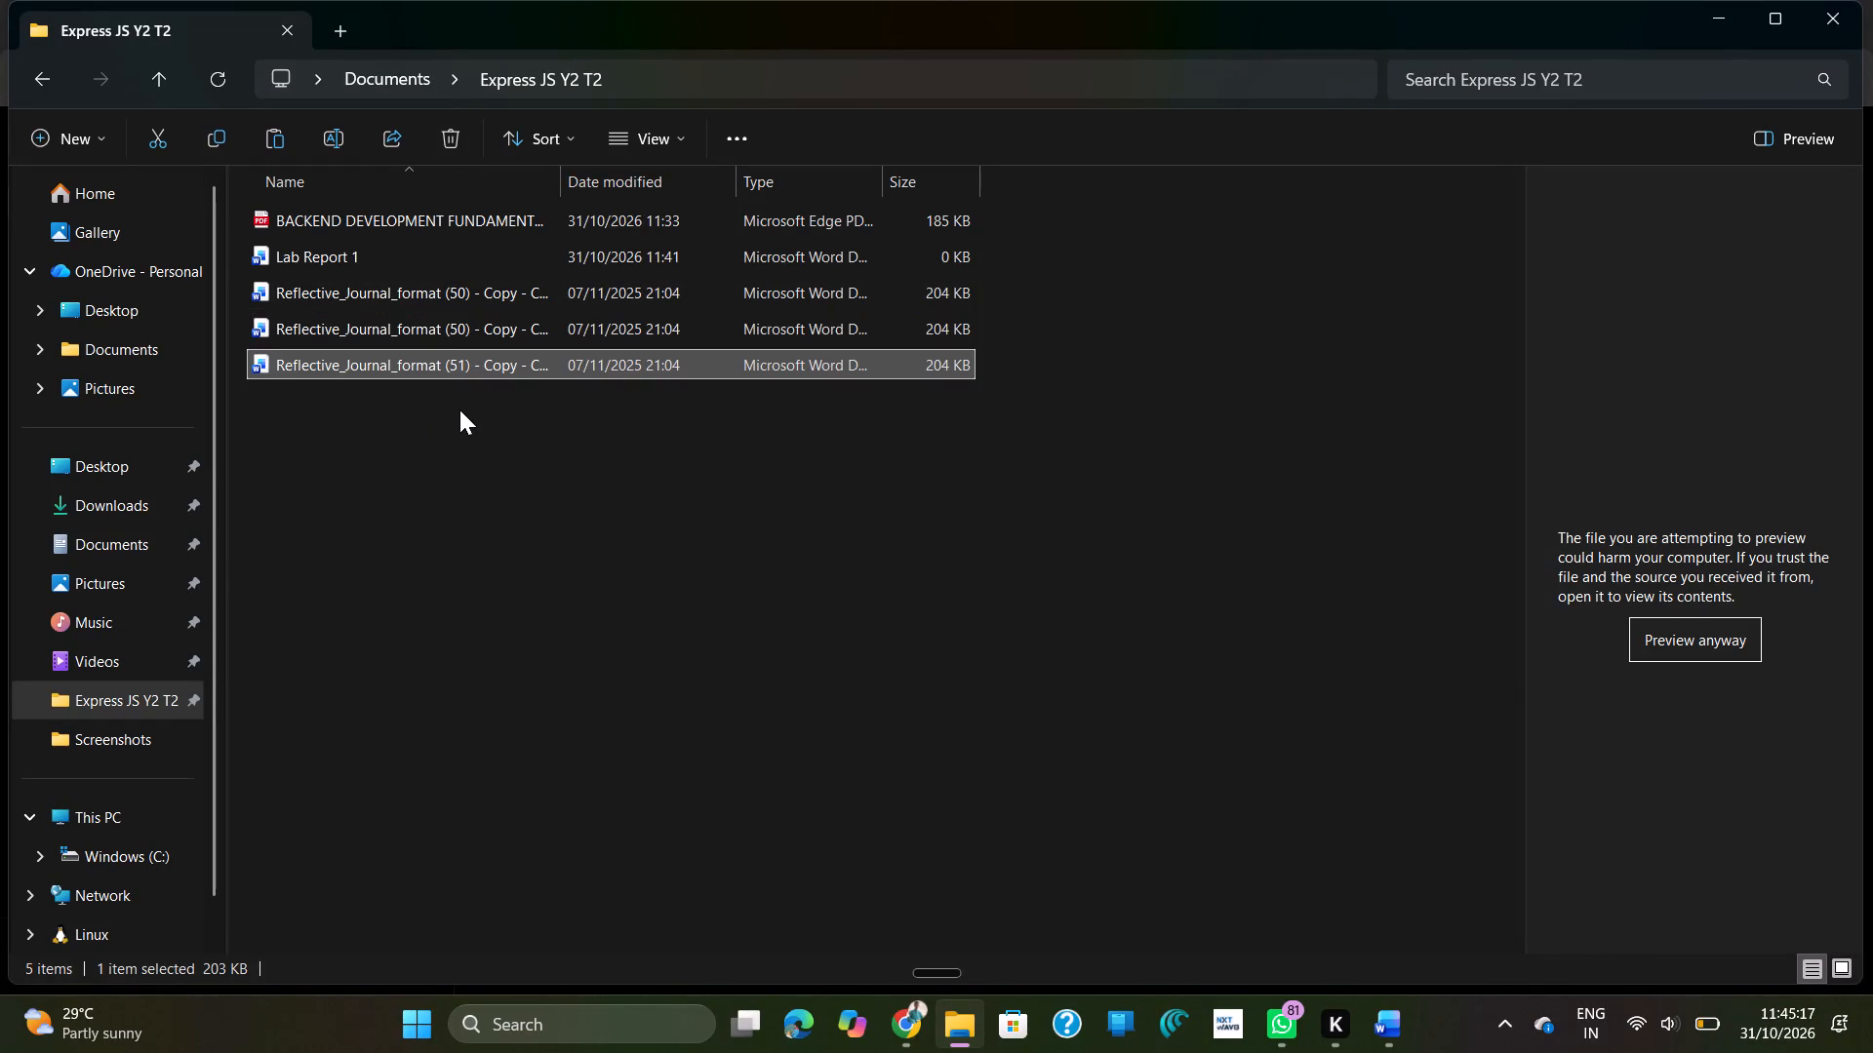
key(ctrl+v)
key(ctrl+v)
key(ctrl+v)
key(ctrl+v)
key(ctrl+v)
key(ctrl+v)
key(ctrl+v)
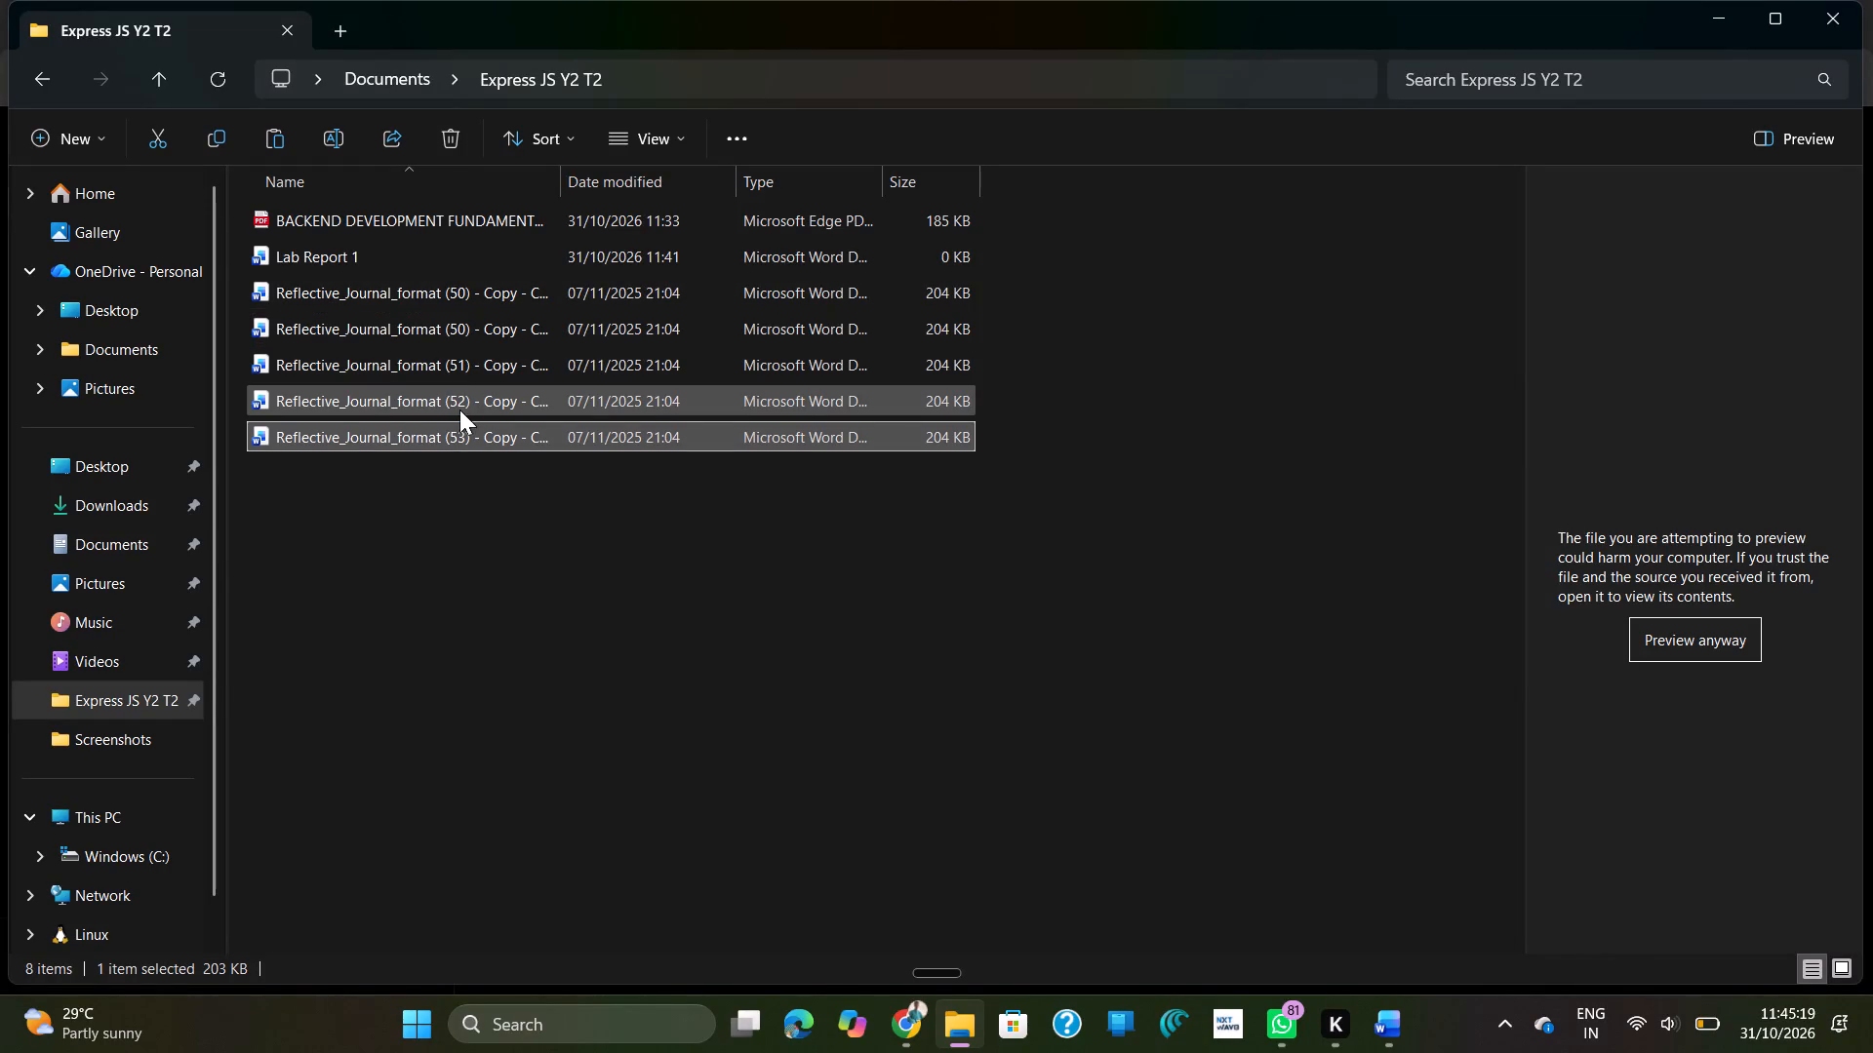
key(ctrl+v)
key(ctrl+v)
key(ctrl+v)
key(ctrl+v)
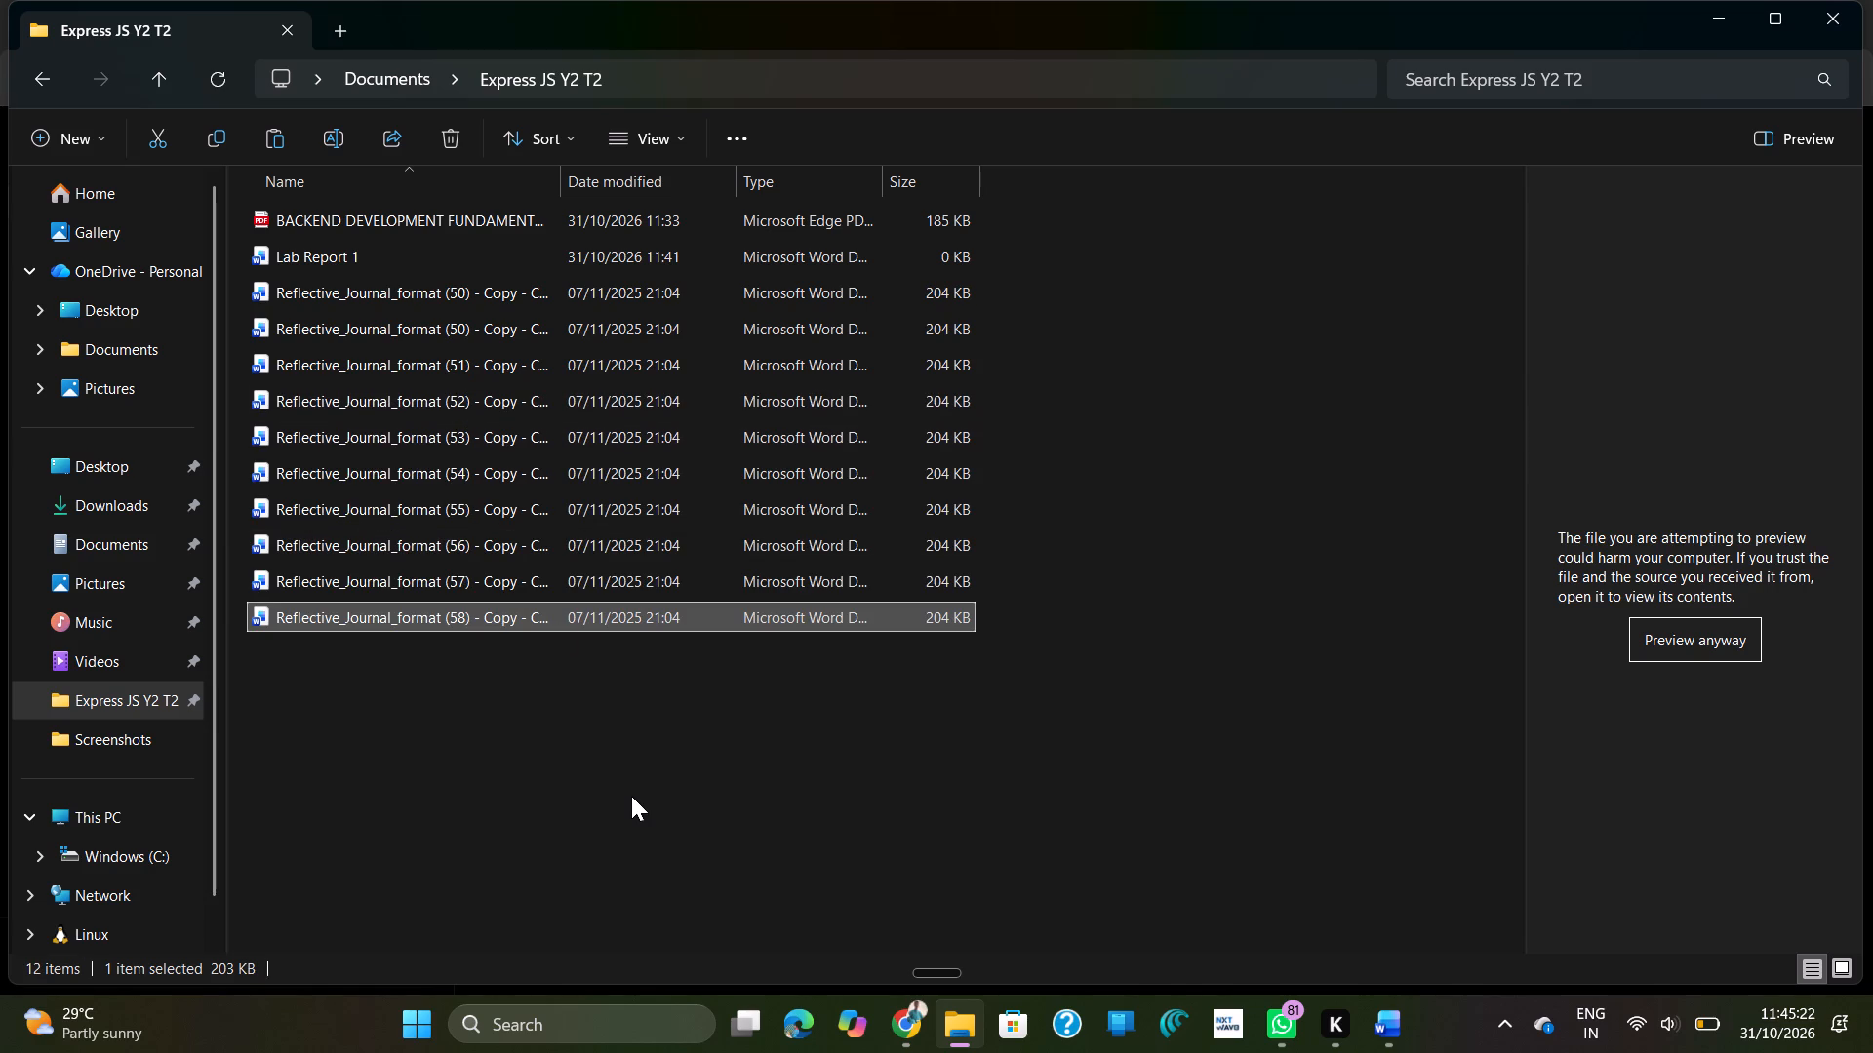
click(631, 796)
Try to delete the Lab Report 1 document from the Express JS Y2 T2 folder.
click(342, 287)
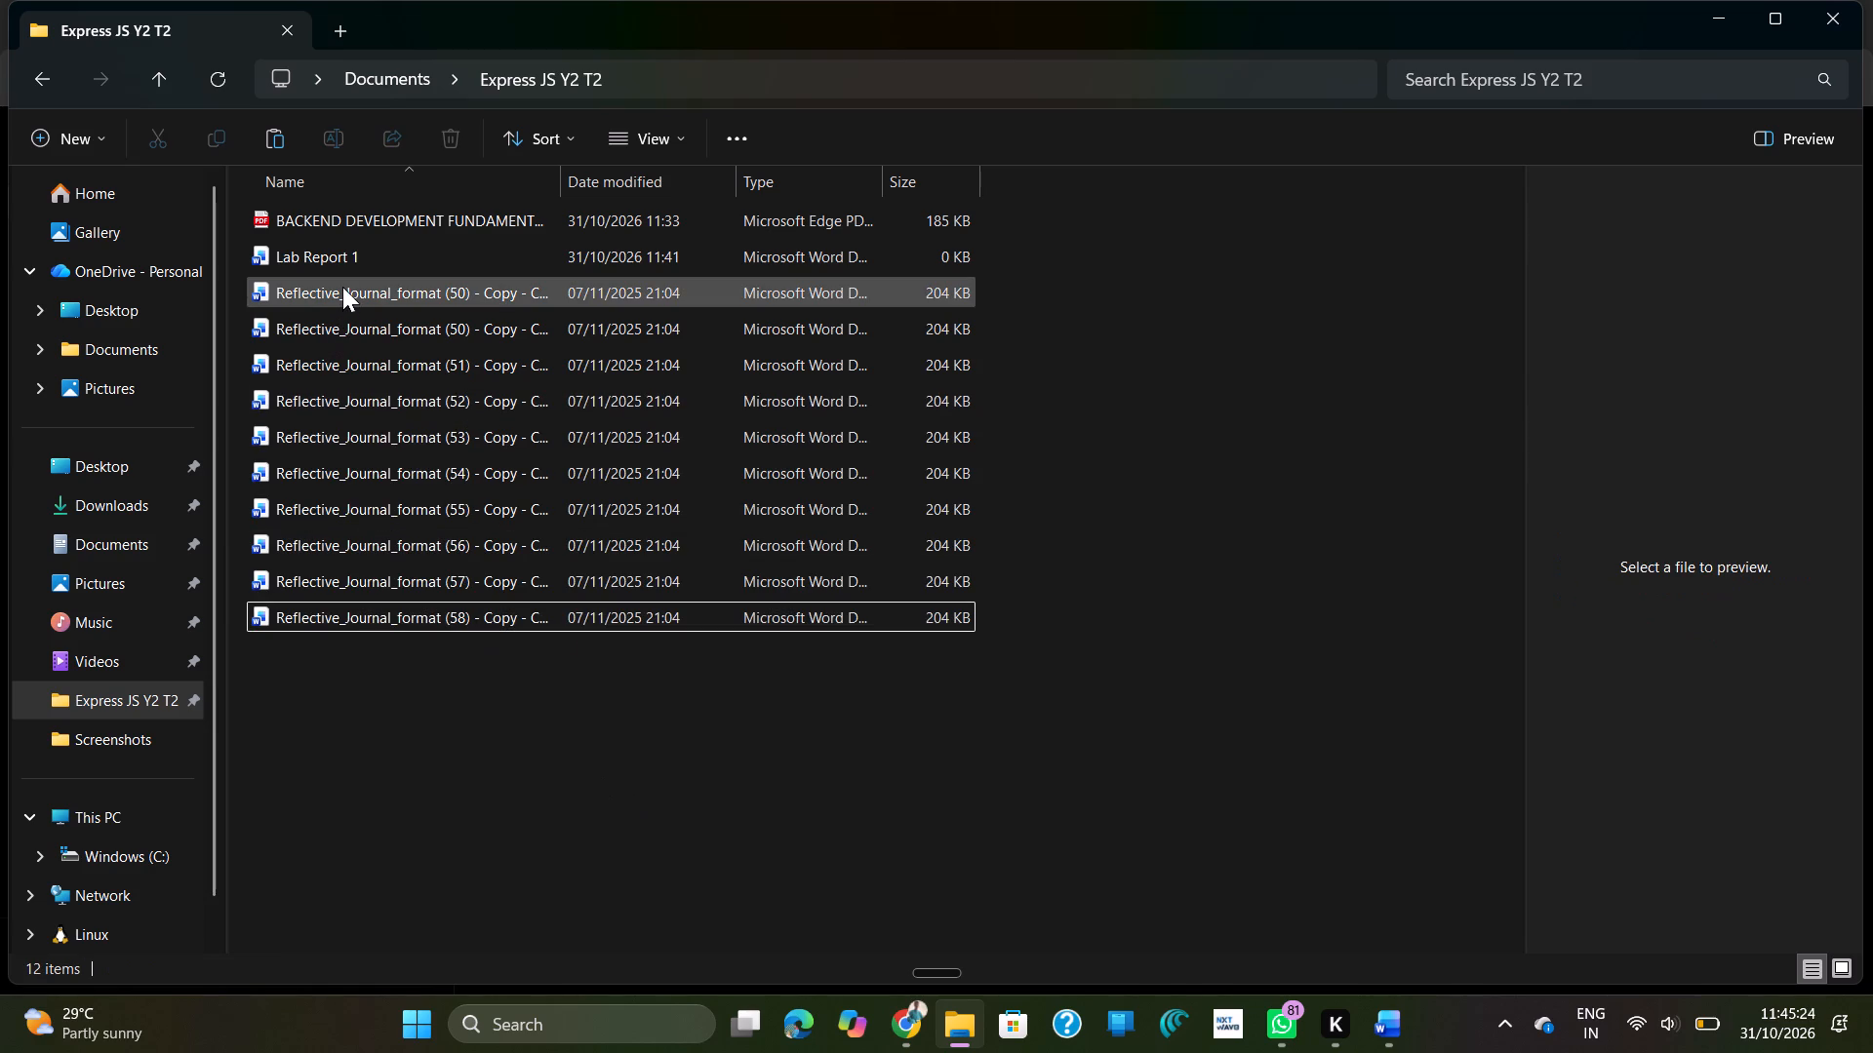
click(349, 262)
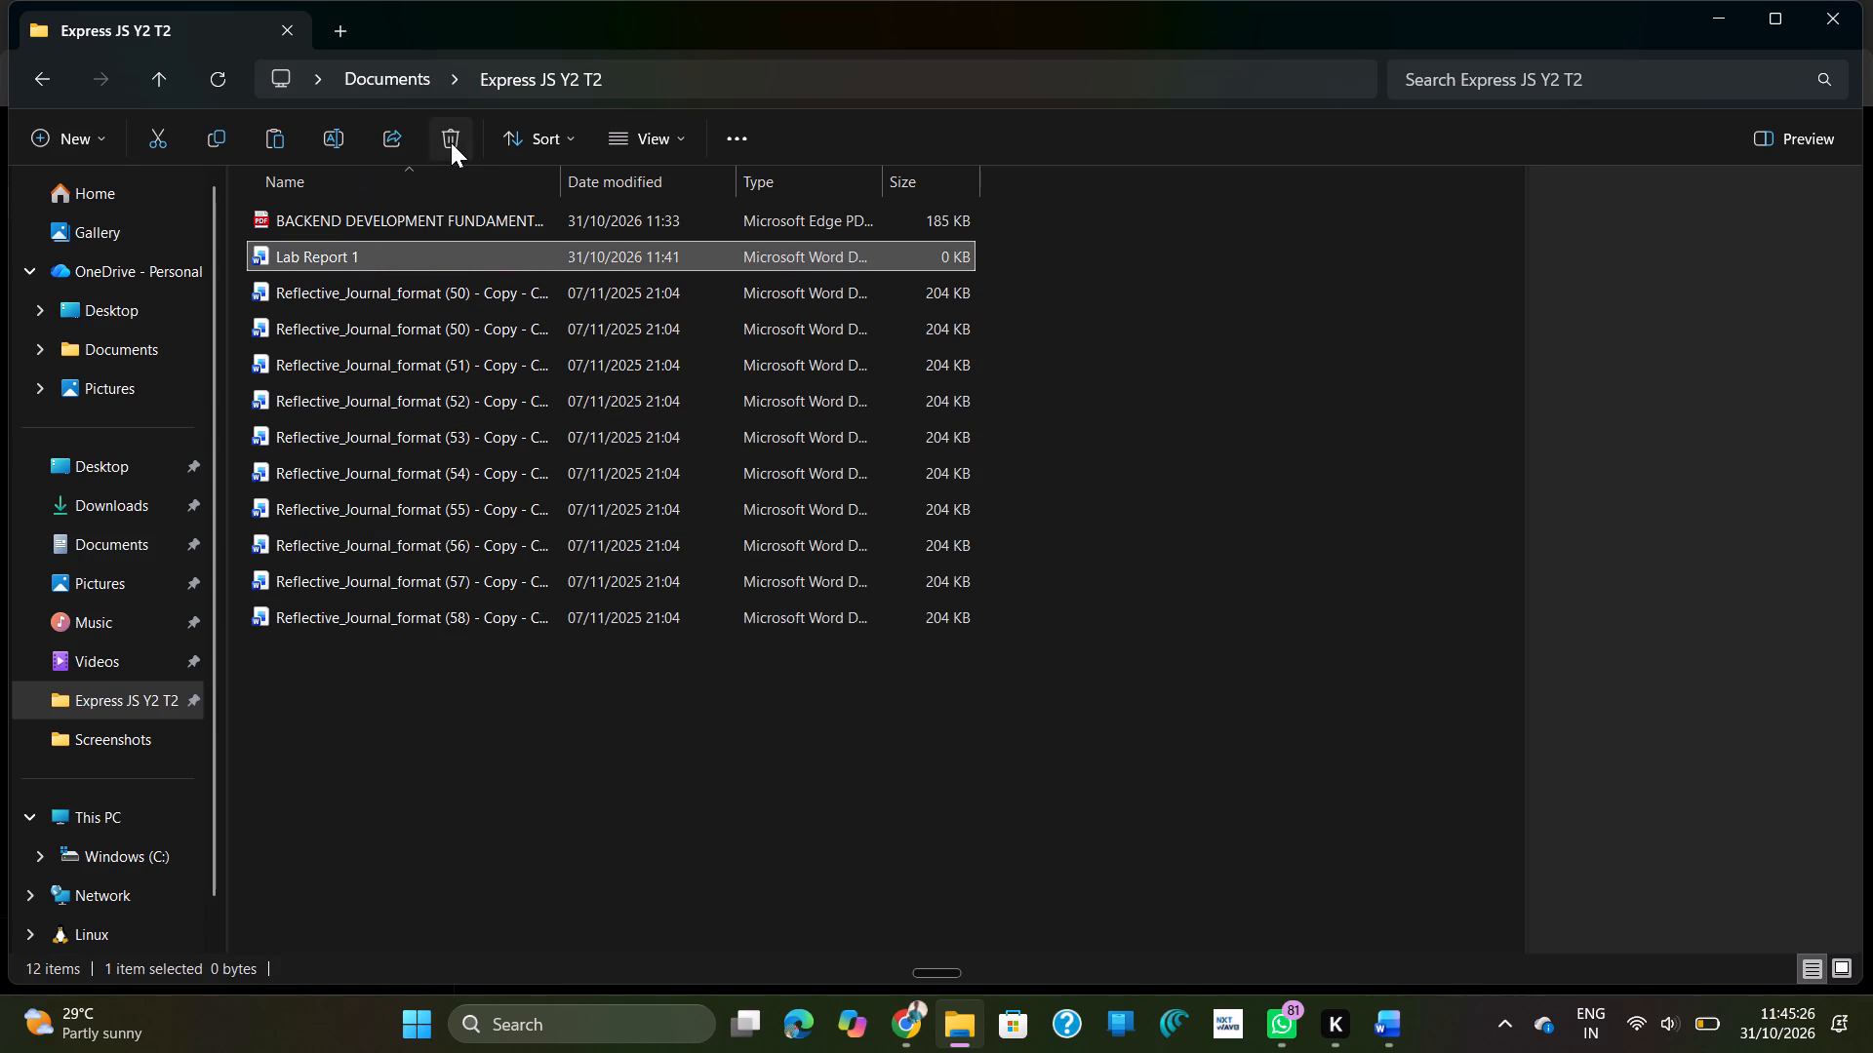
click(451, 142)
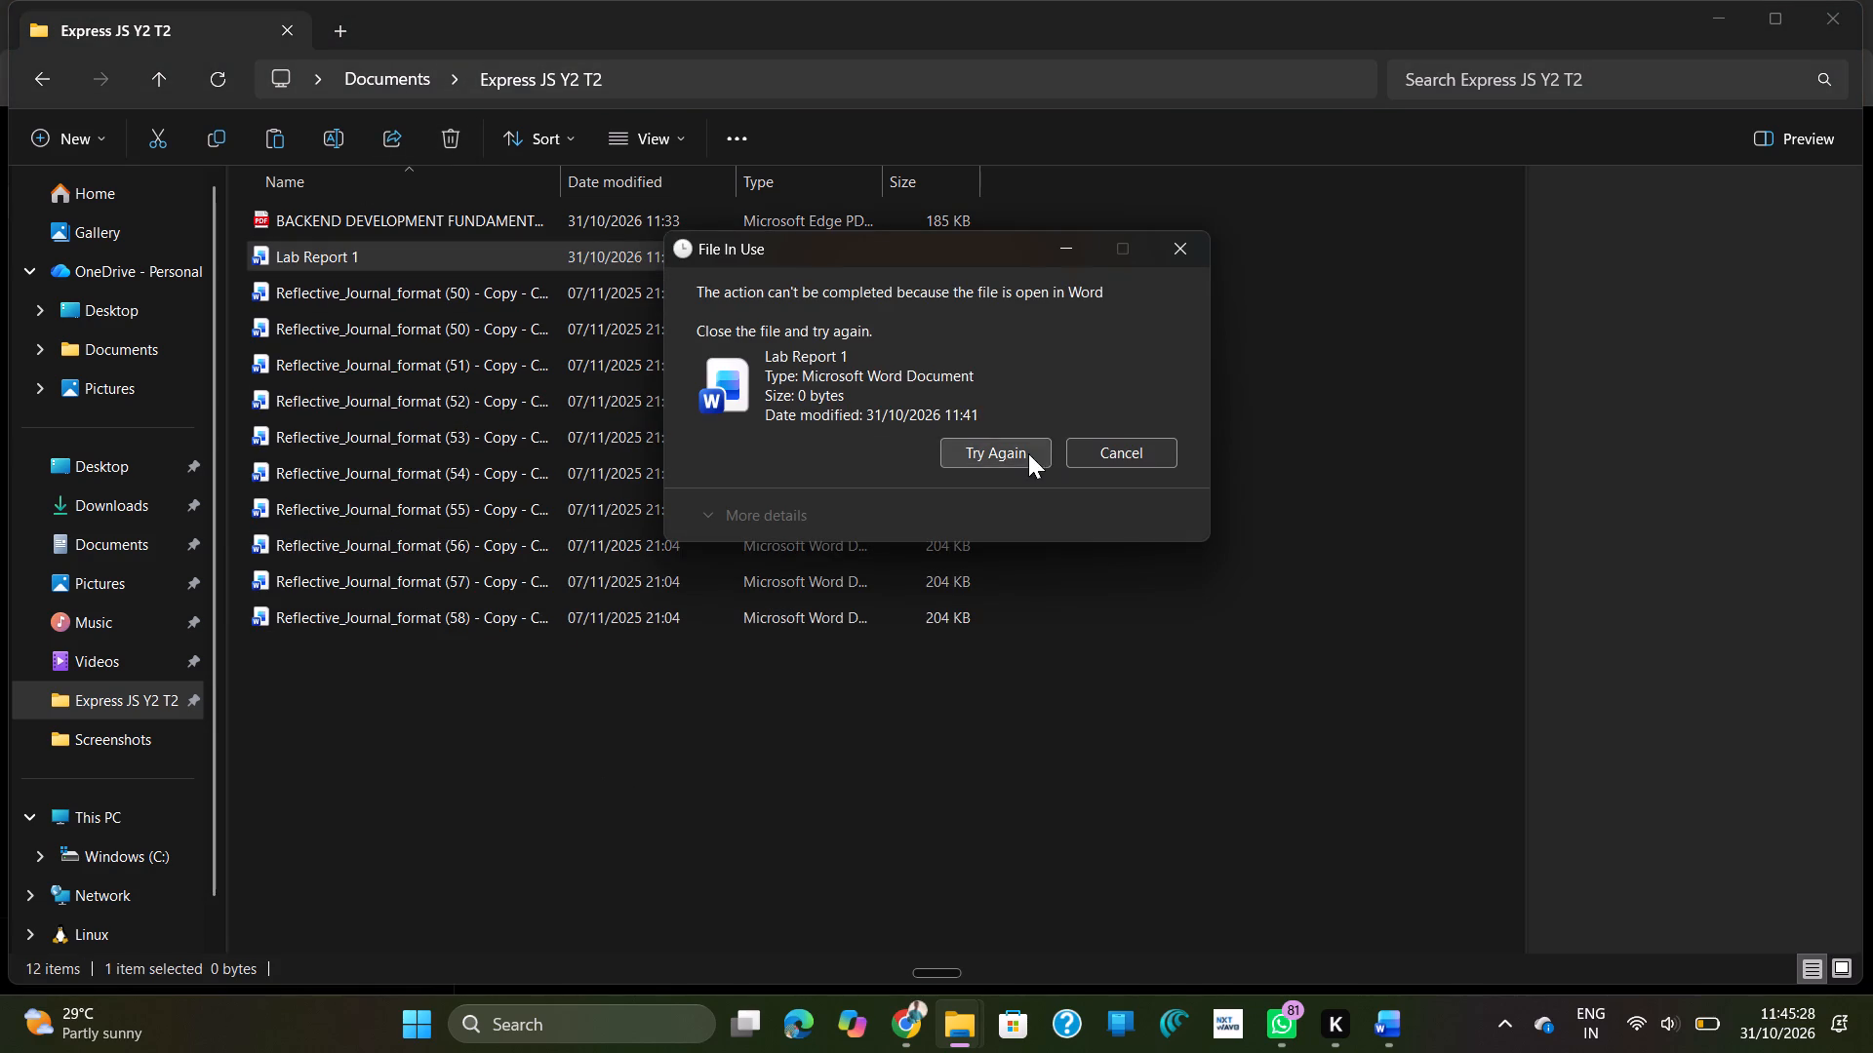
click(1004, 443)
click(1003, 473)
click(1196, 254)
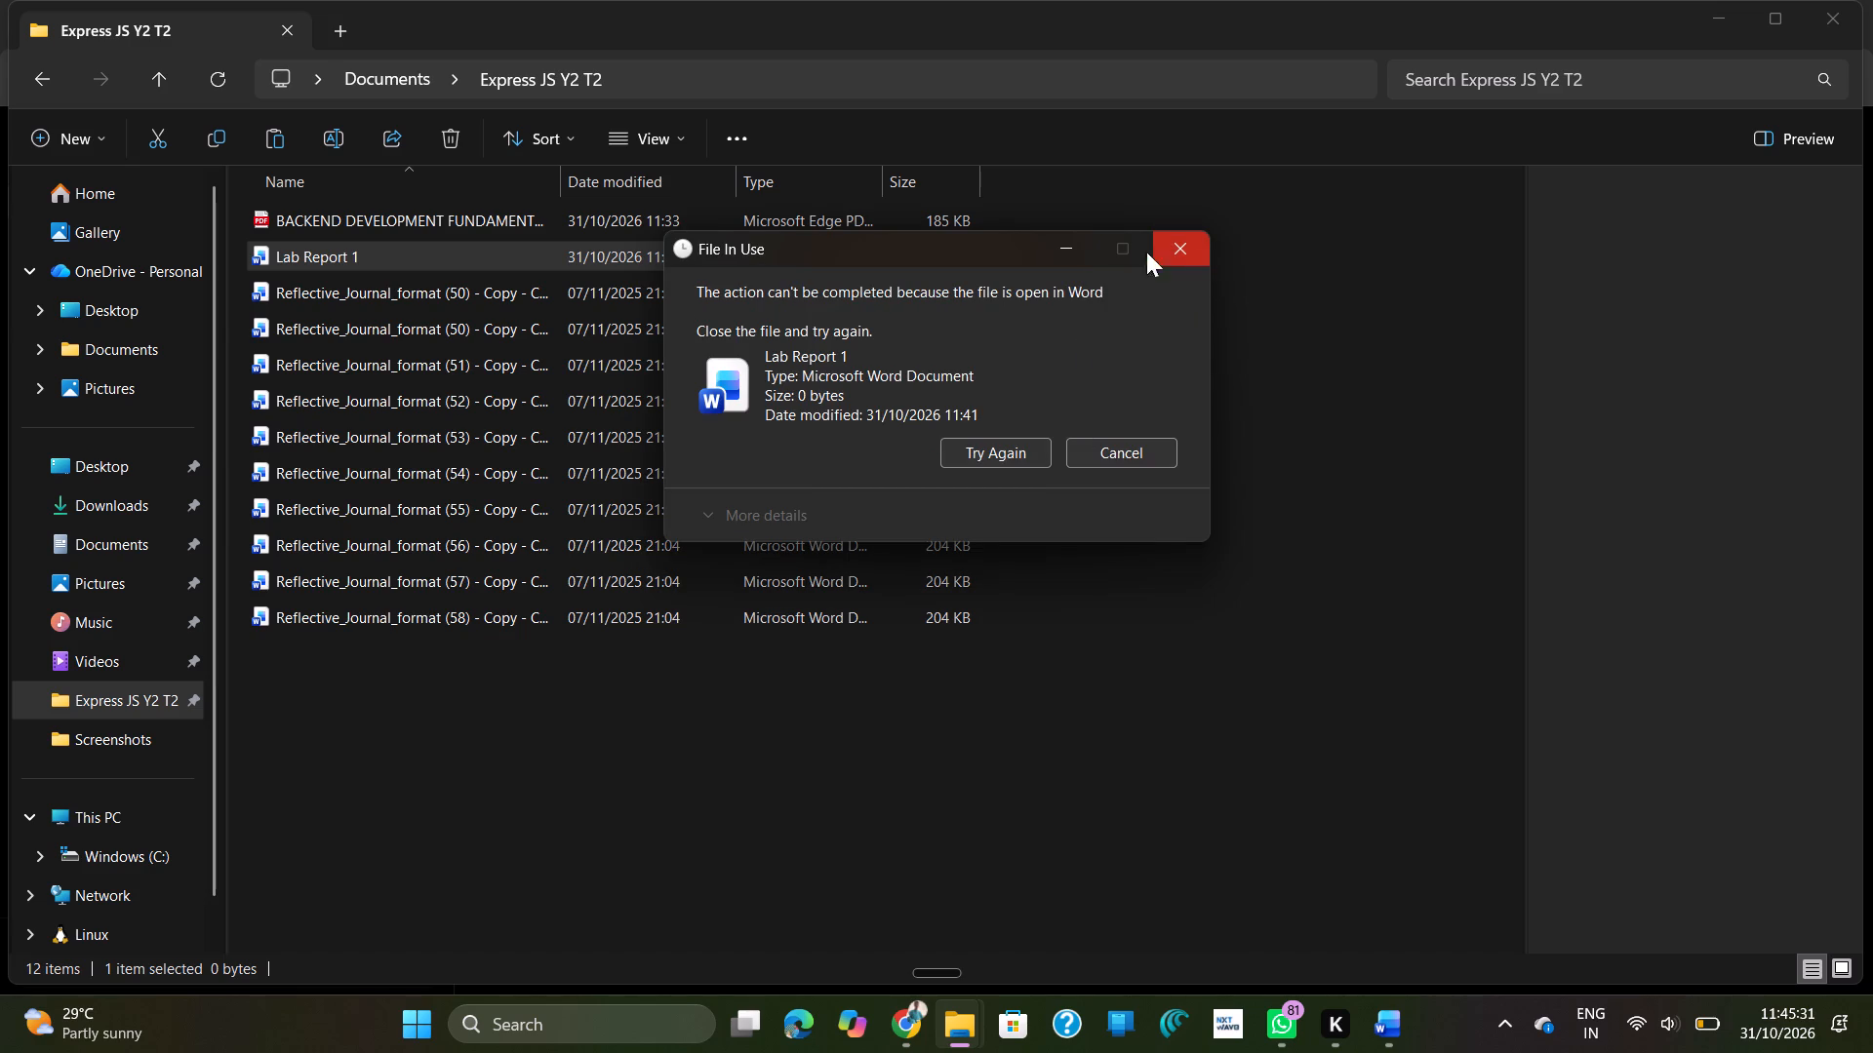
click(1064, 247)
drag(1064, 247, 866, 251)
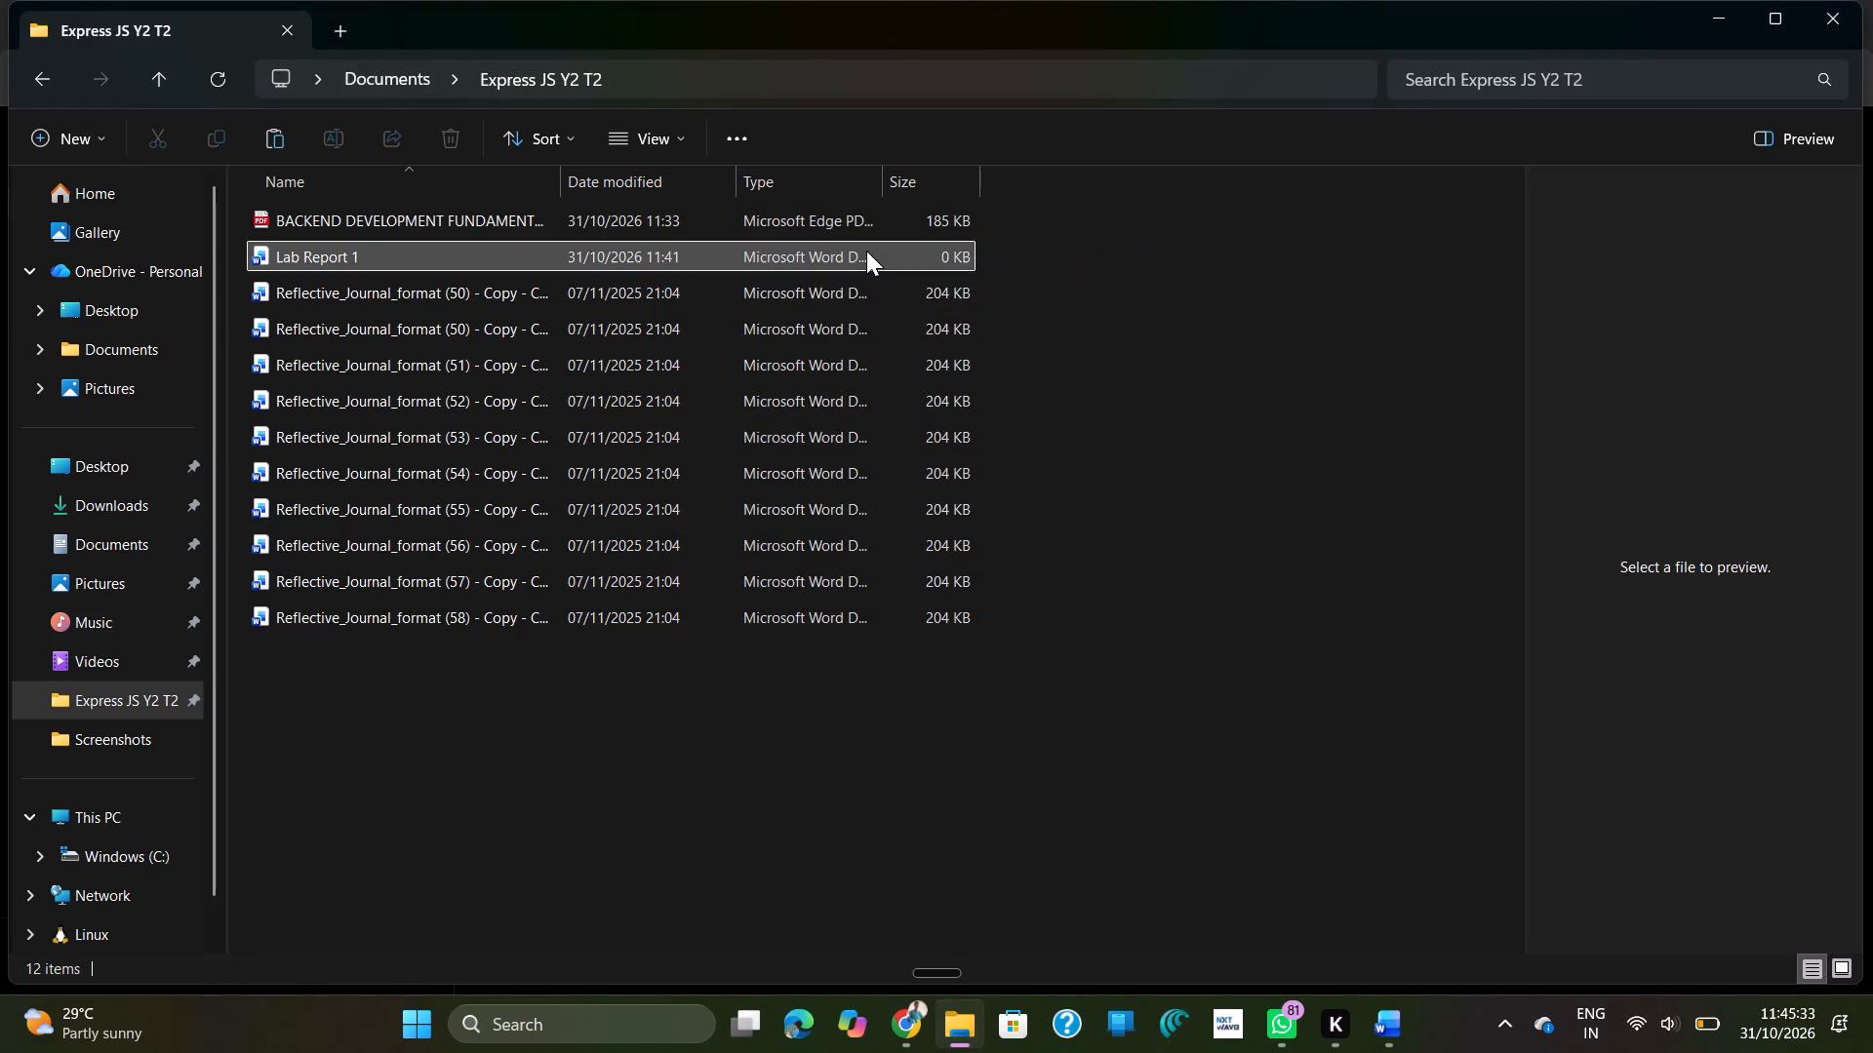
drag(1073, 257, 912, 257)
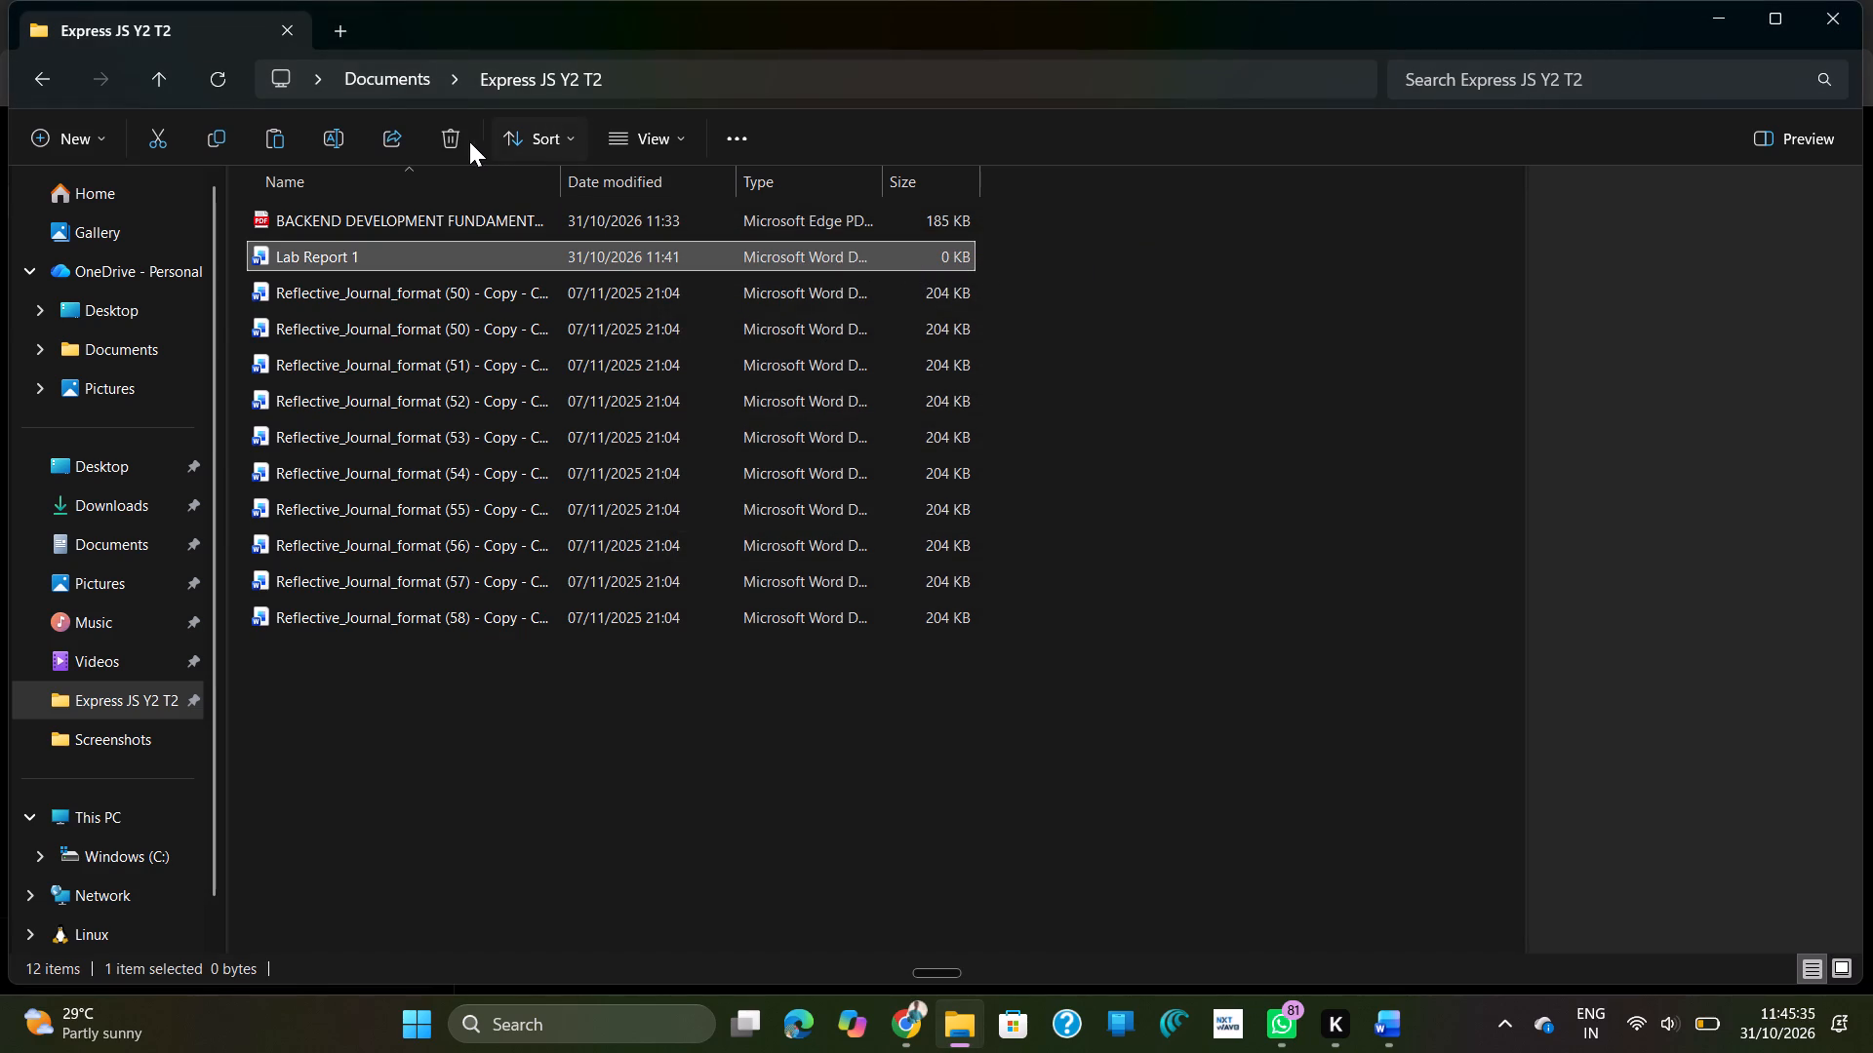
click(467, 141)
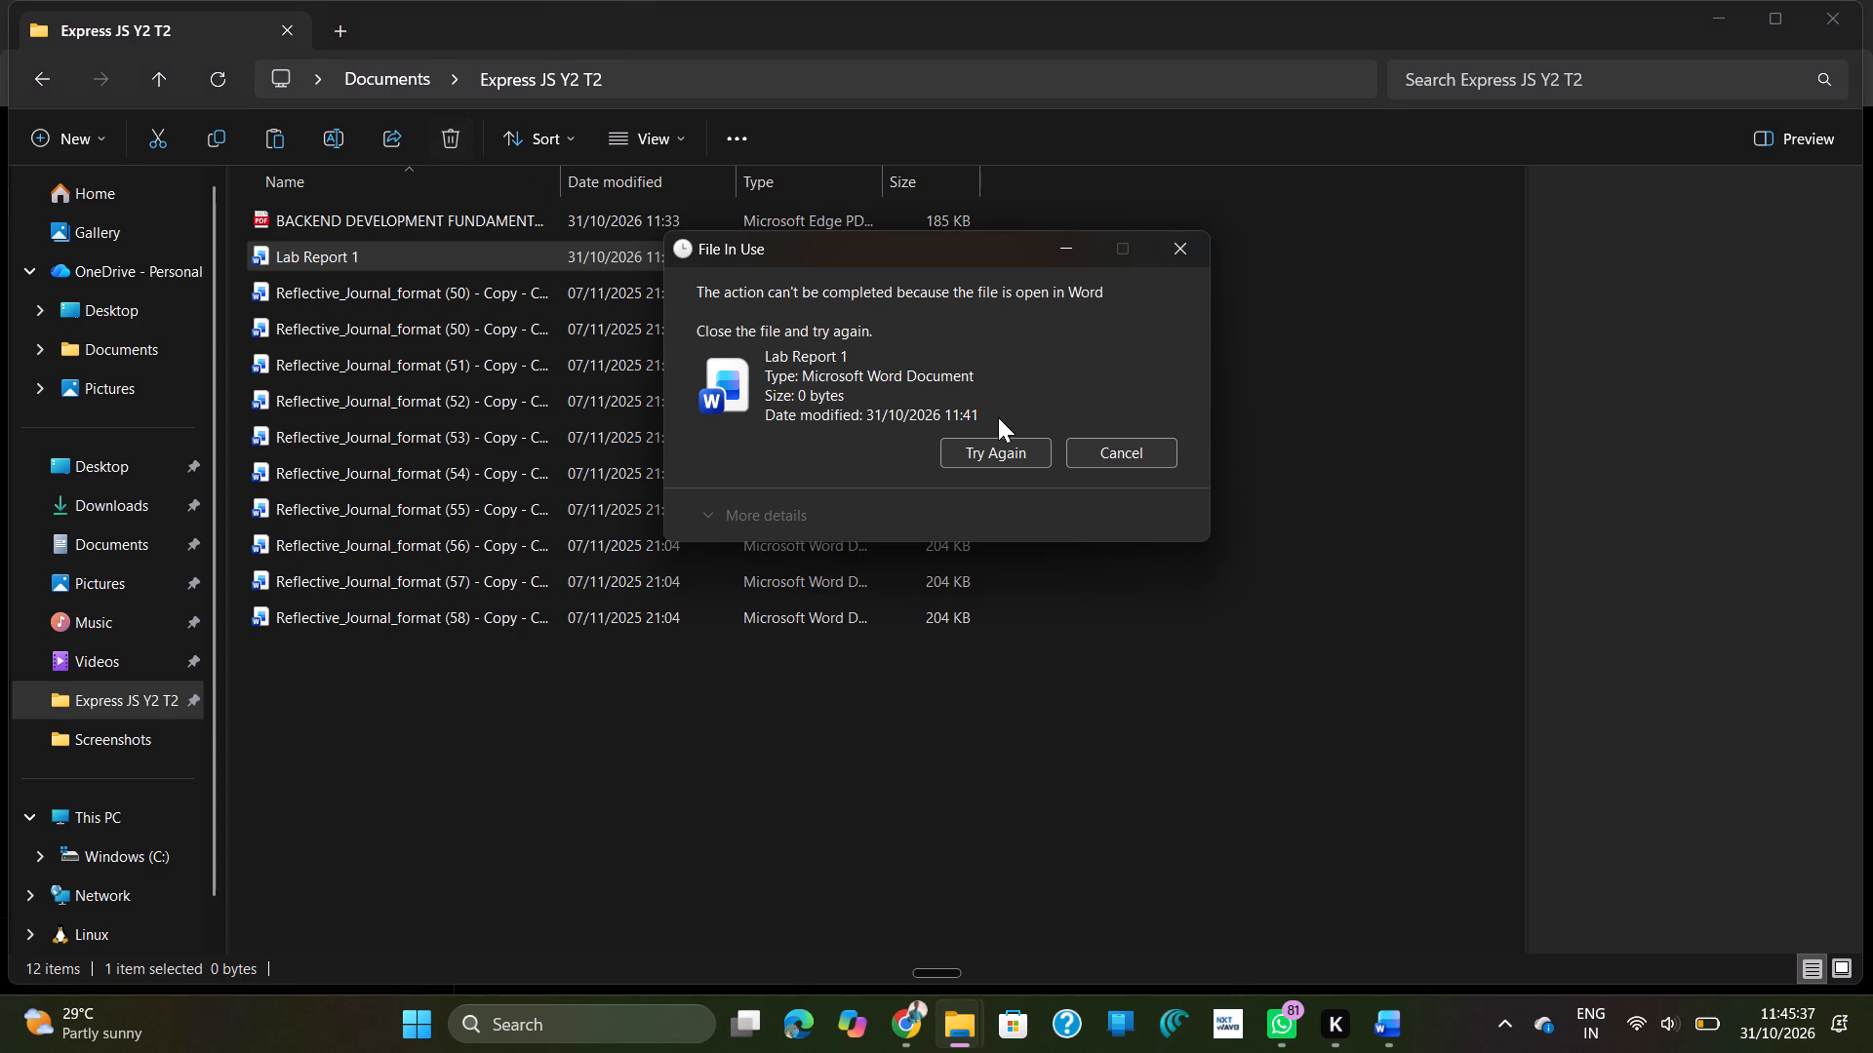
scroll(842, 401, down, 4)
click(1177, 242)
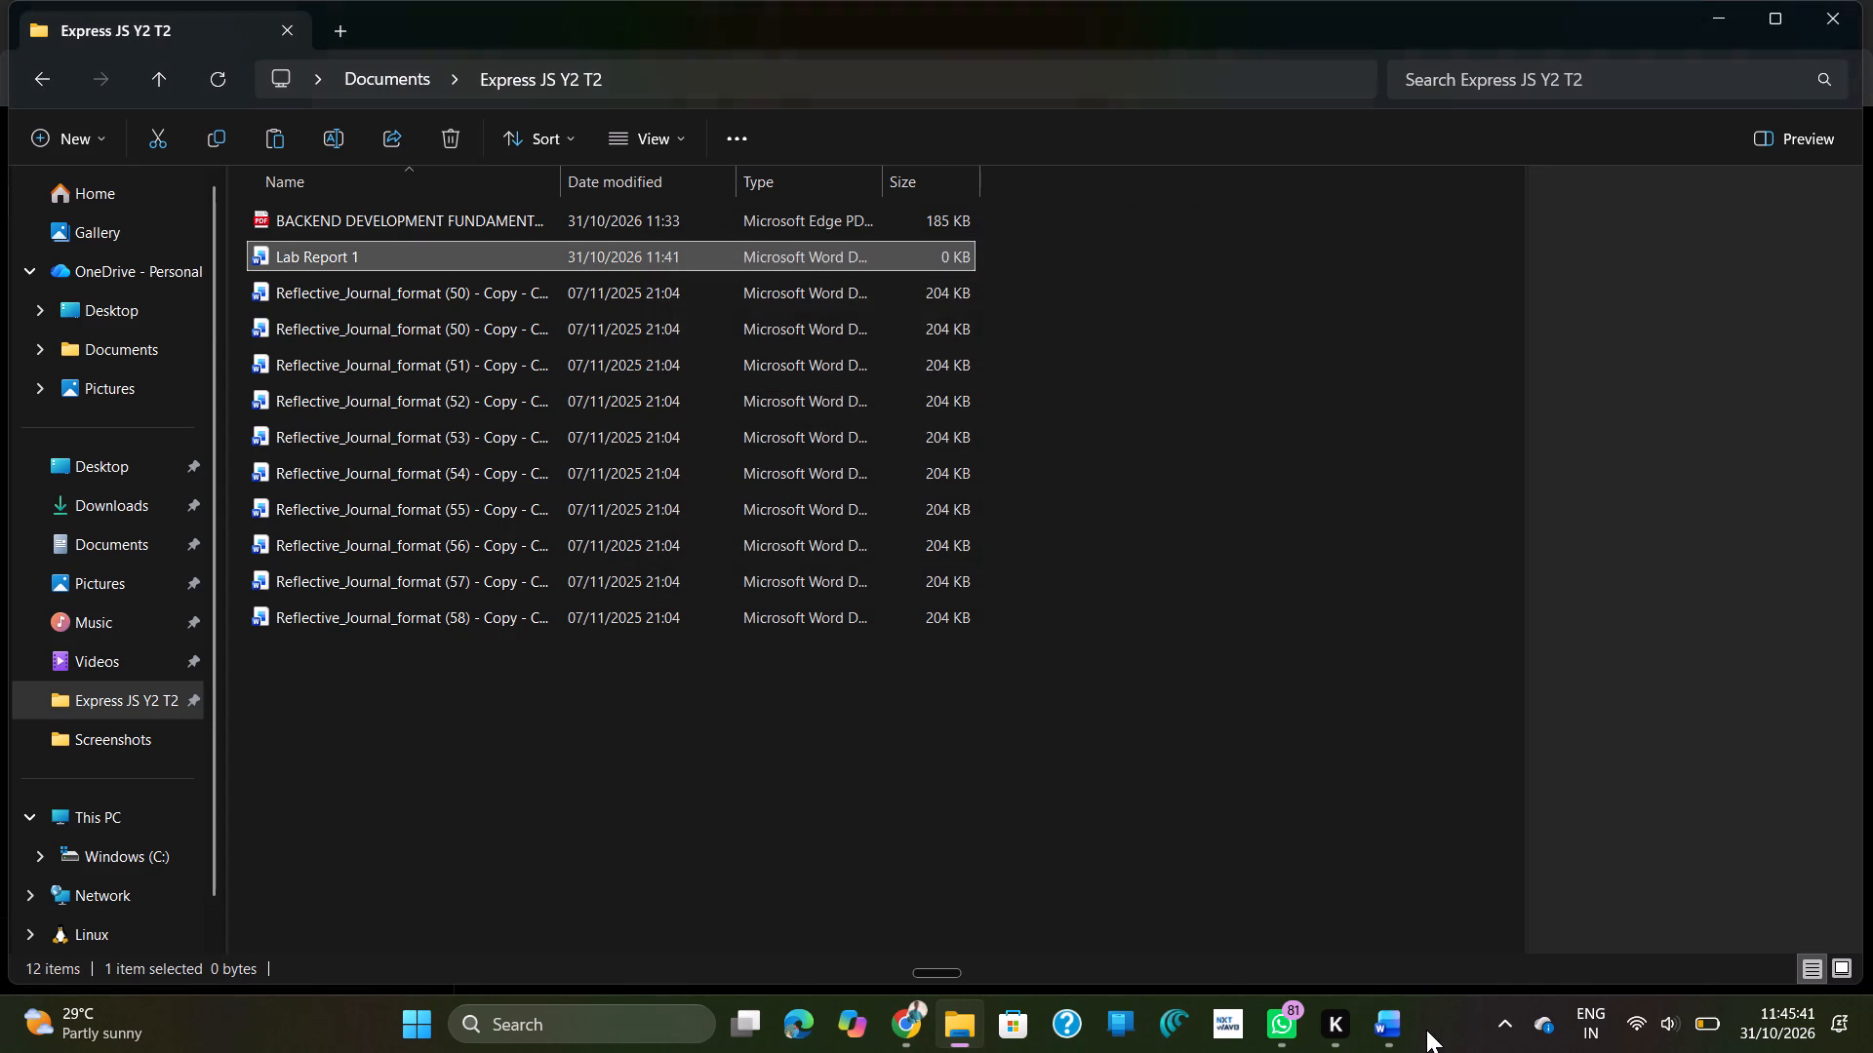
Close the Word window holding Lab Report 1 open and delete that file from the folder.
click(1493, 808)
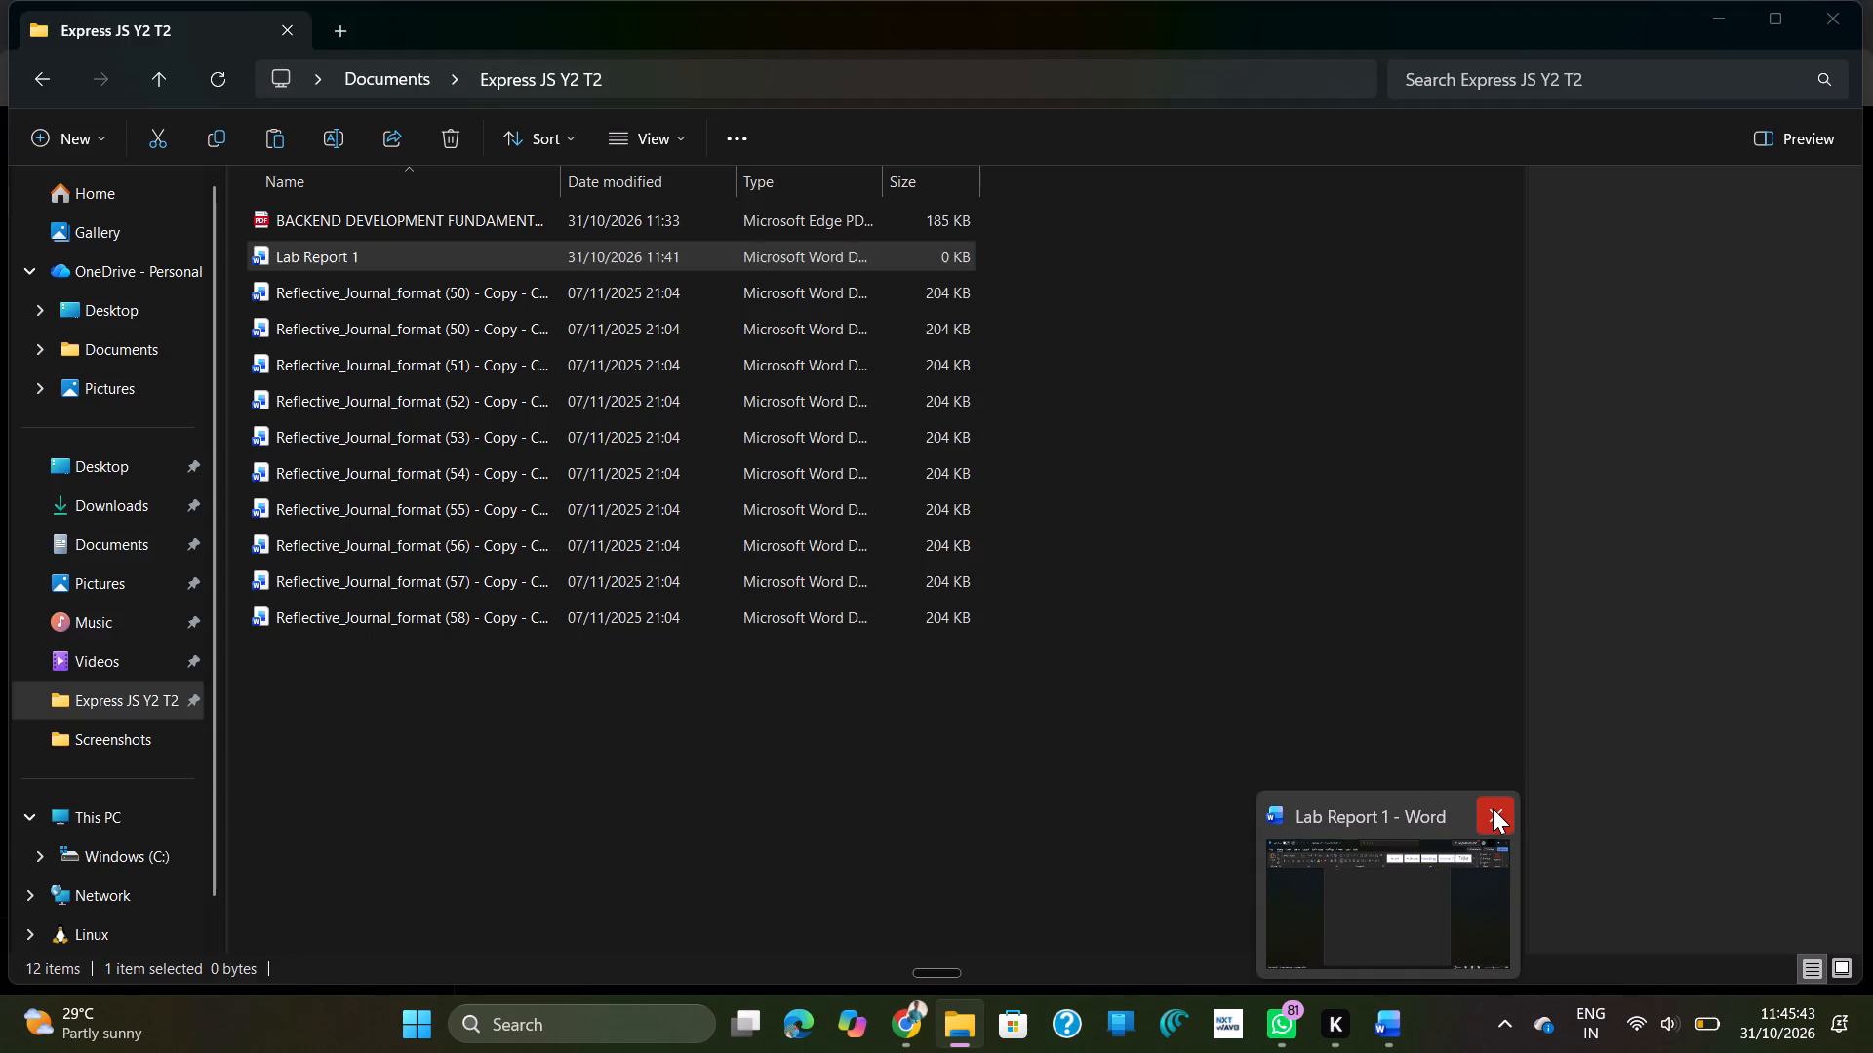
click(433, 133)
Rename the first Reflective_Journal_format (50) file as Lab Report 1 and copy the new name for reuse.
click(411, 249)
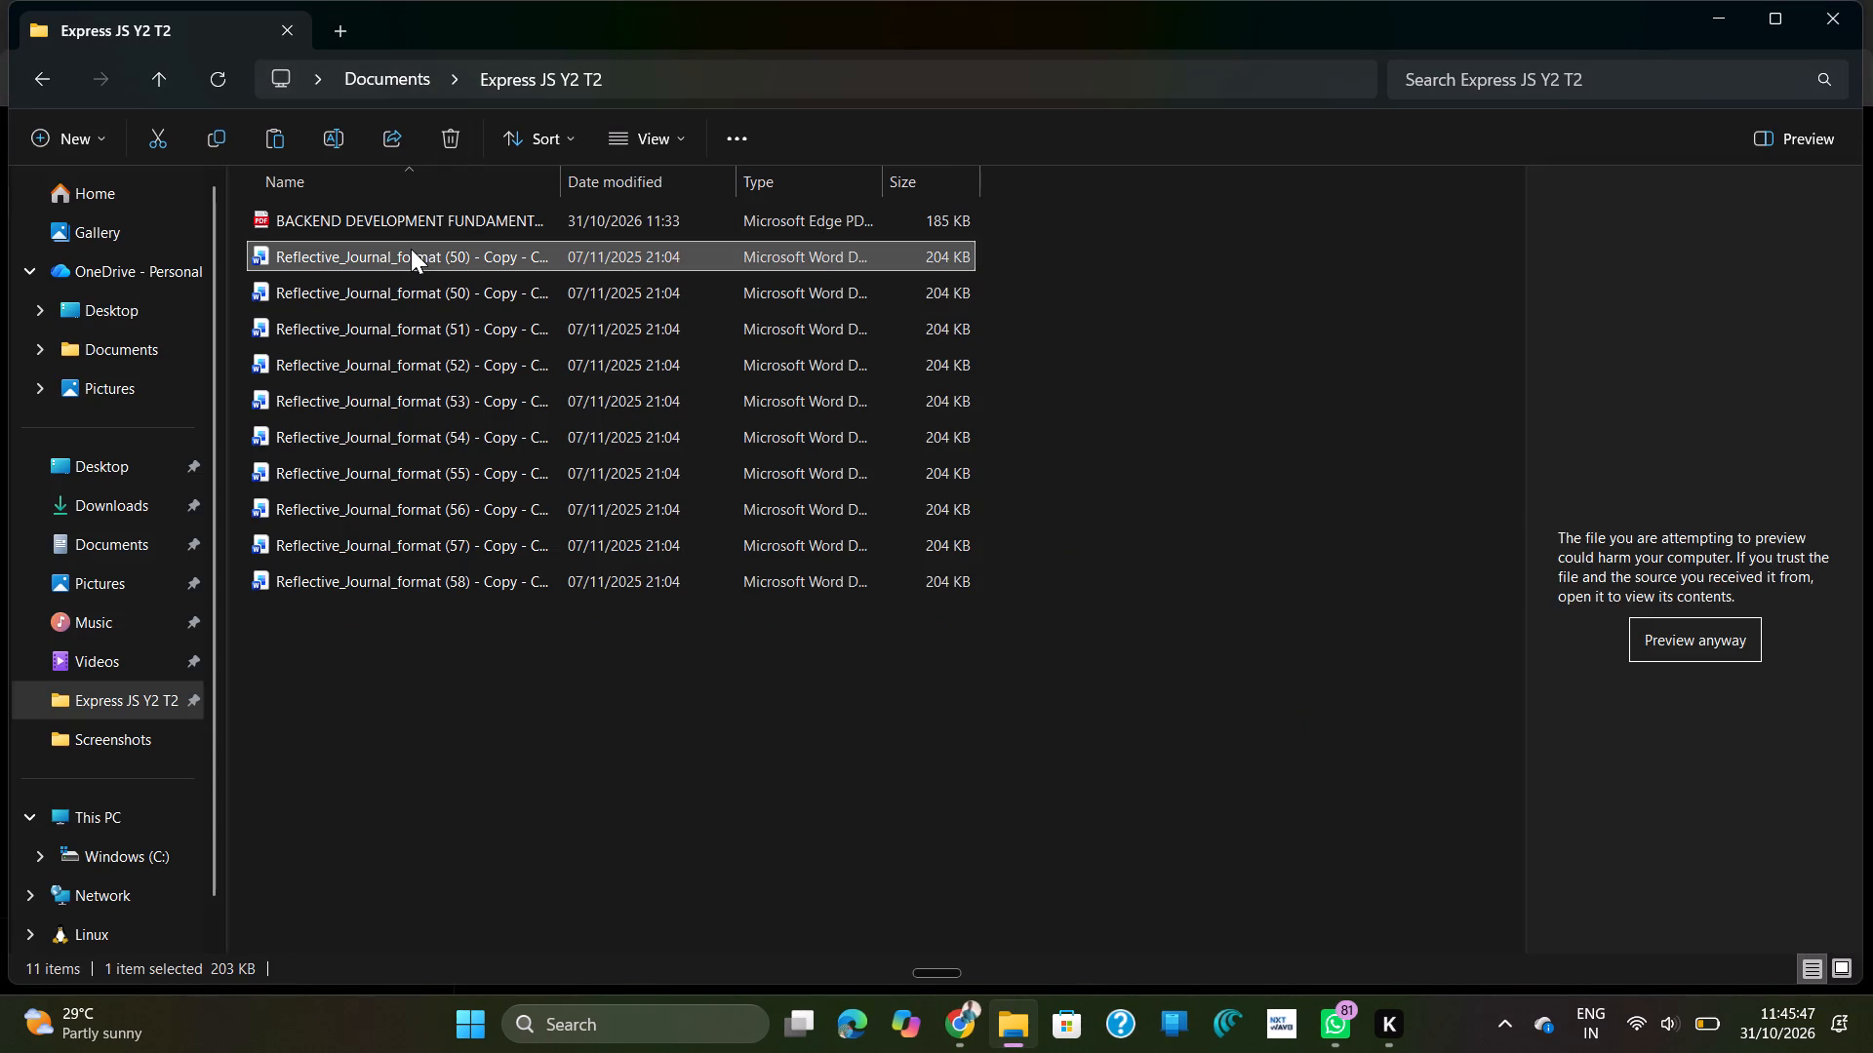
click(399, 252)
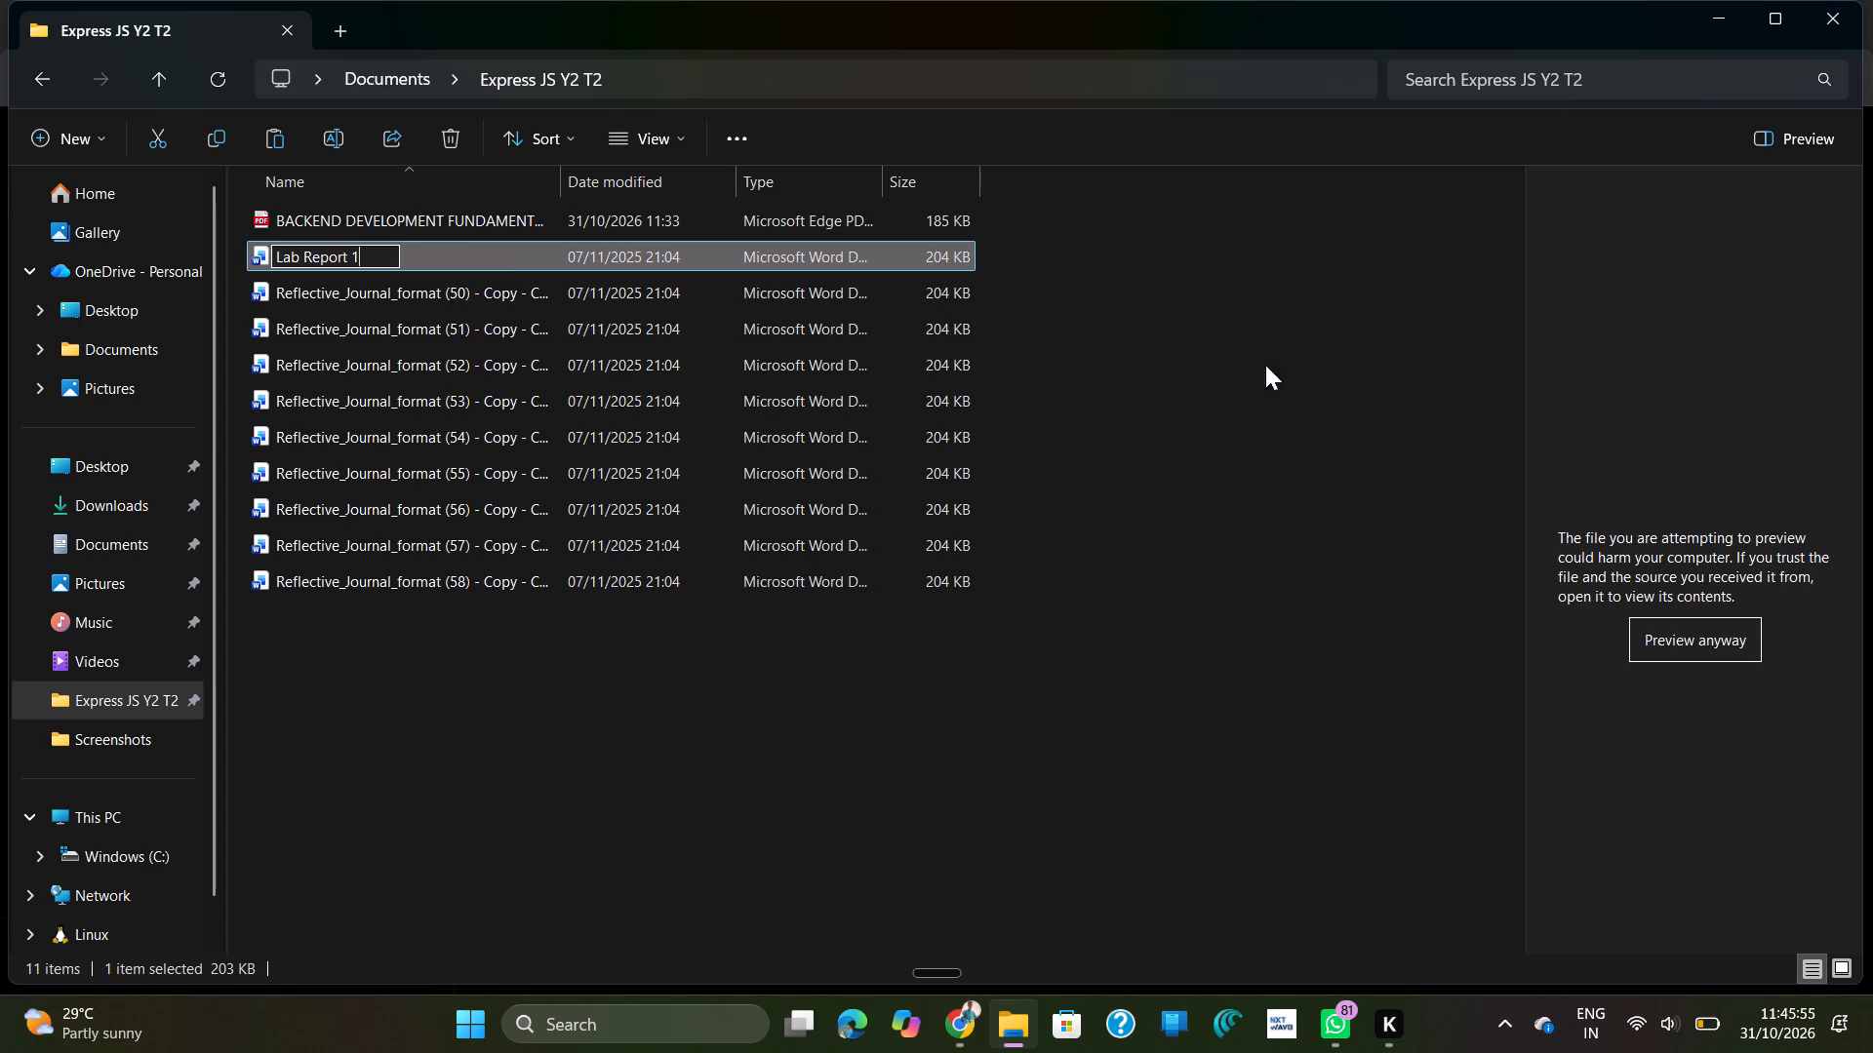
drag(359, 253, 257, 245)
key(ctrl+c)
Rename the remaining Reflective_Journal_format (50) file as Lab Report 2, reusing the copied name.
click(302, 292)
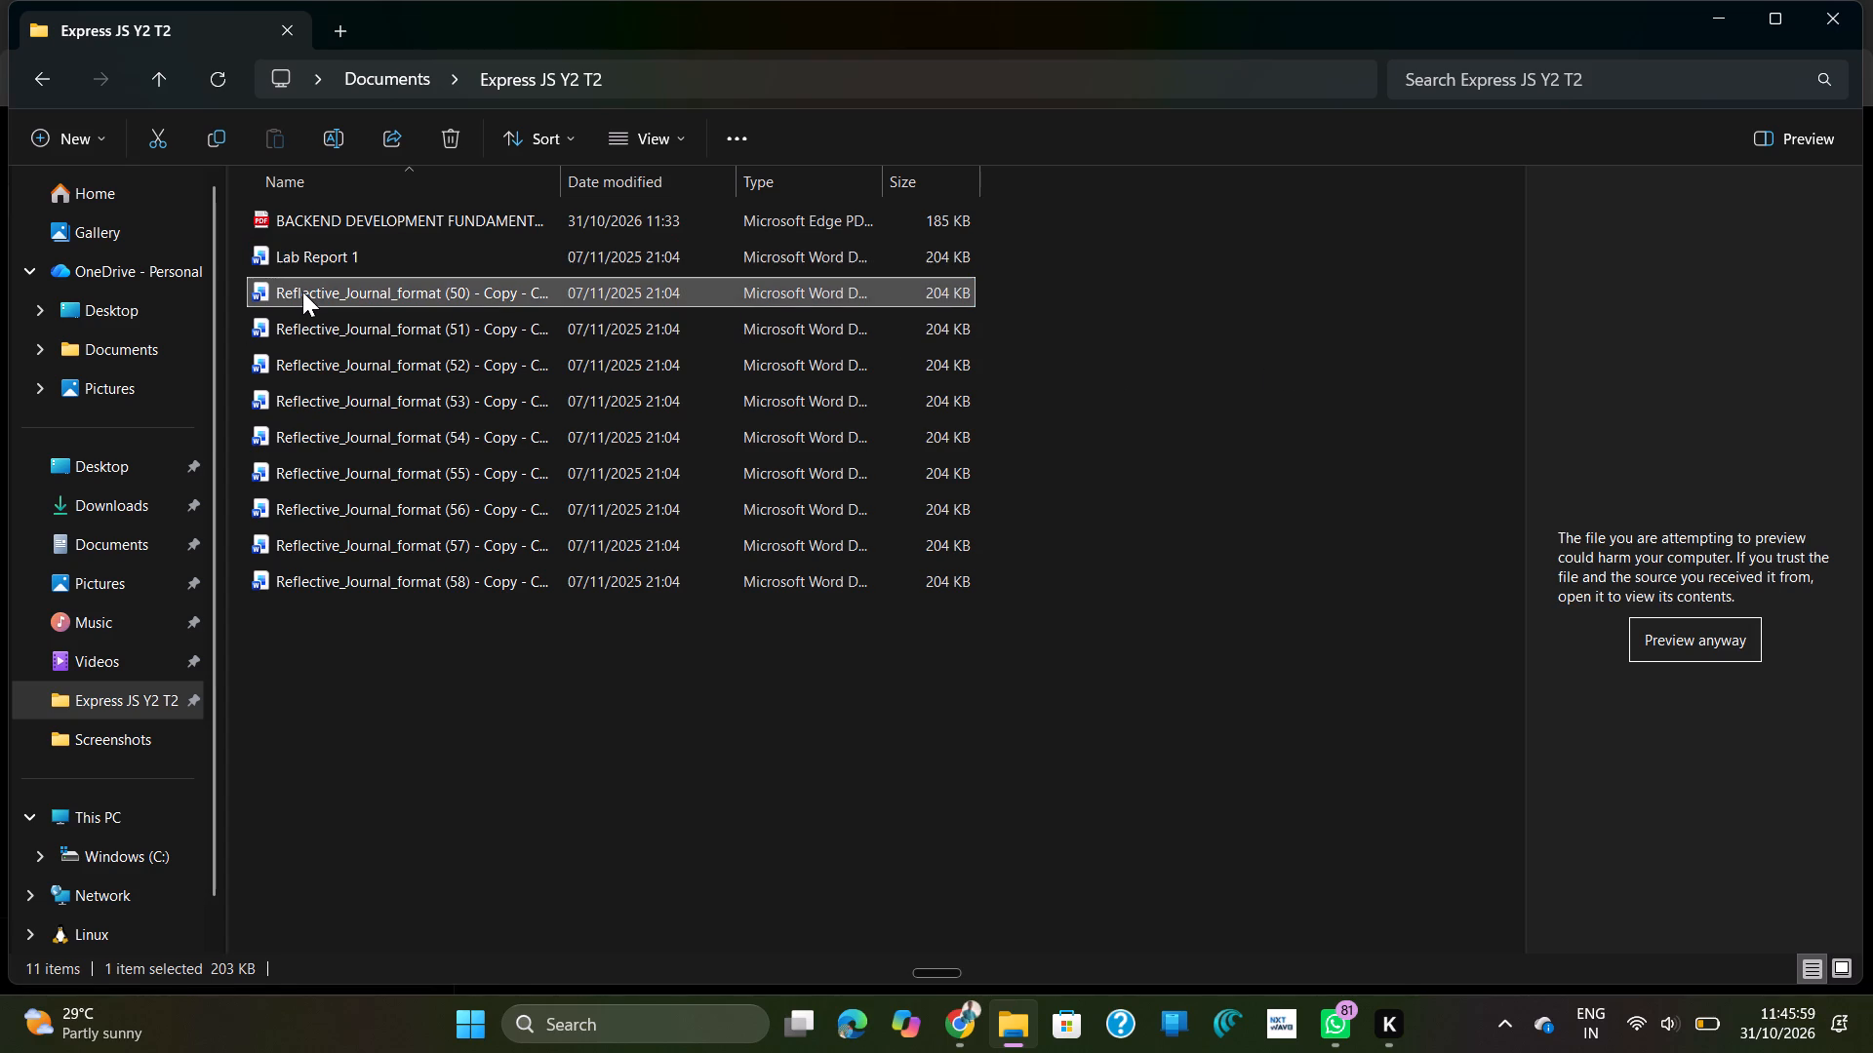
click(340, 290)
key(ctrl+v)
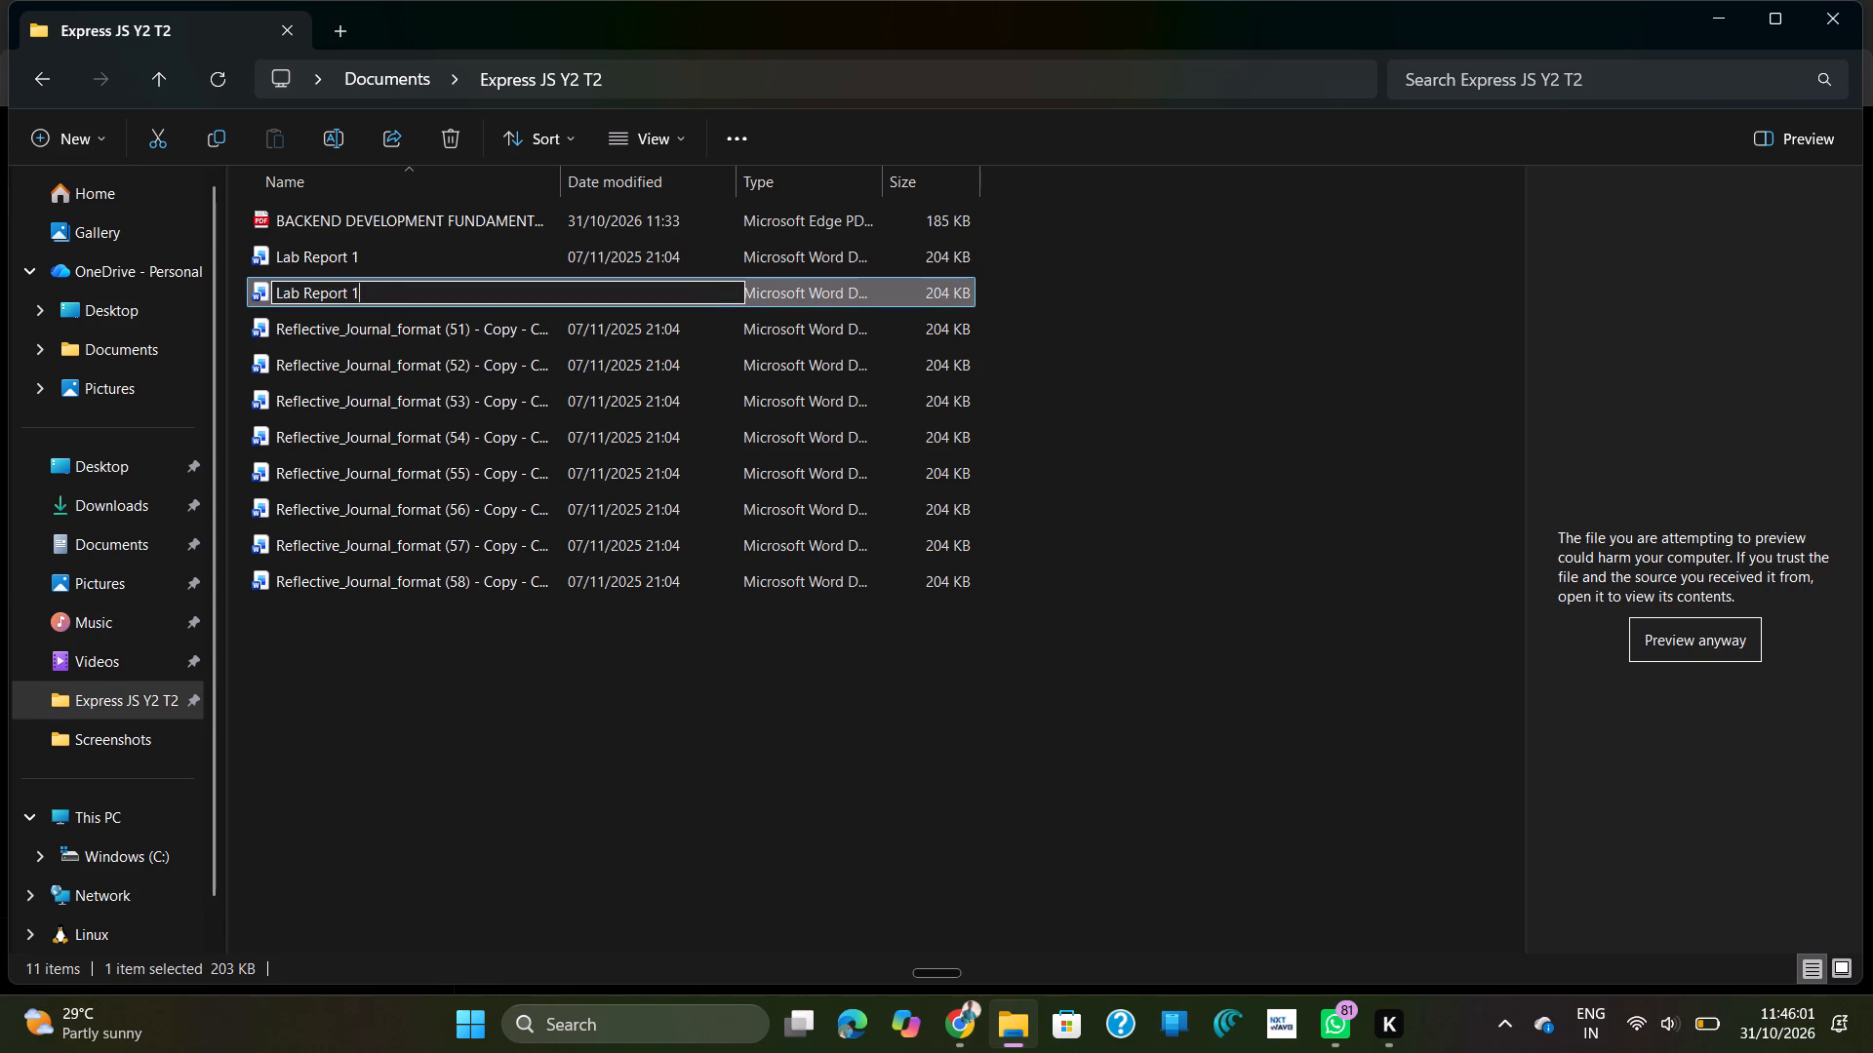
key(BackSpace)
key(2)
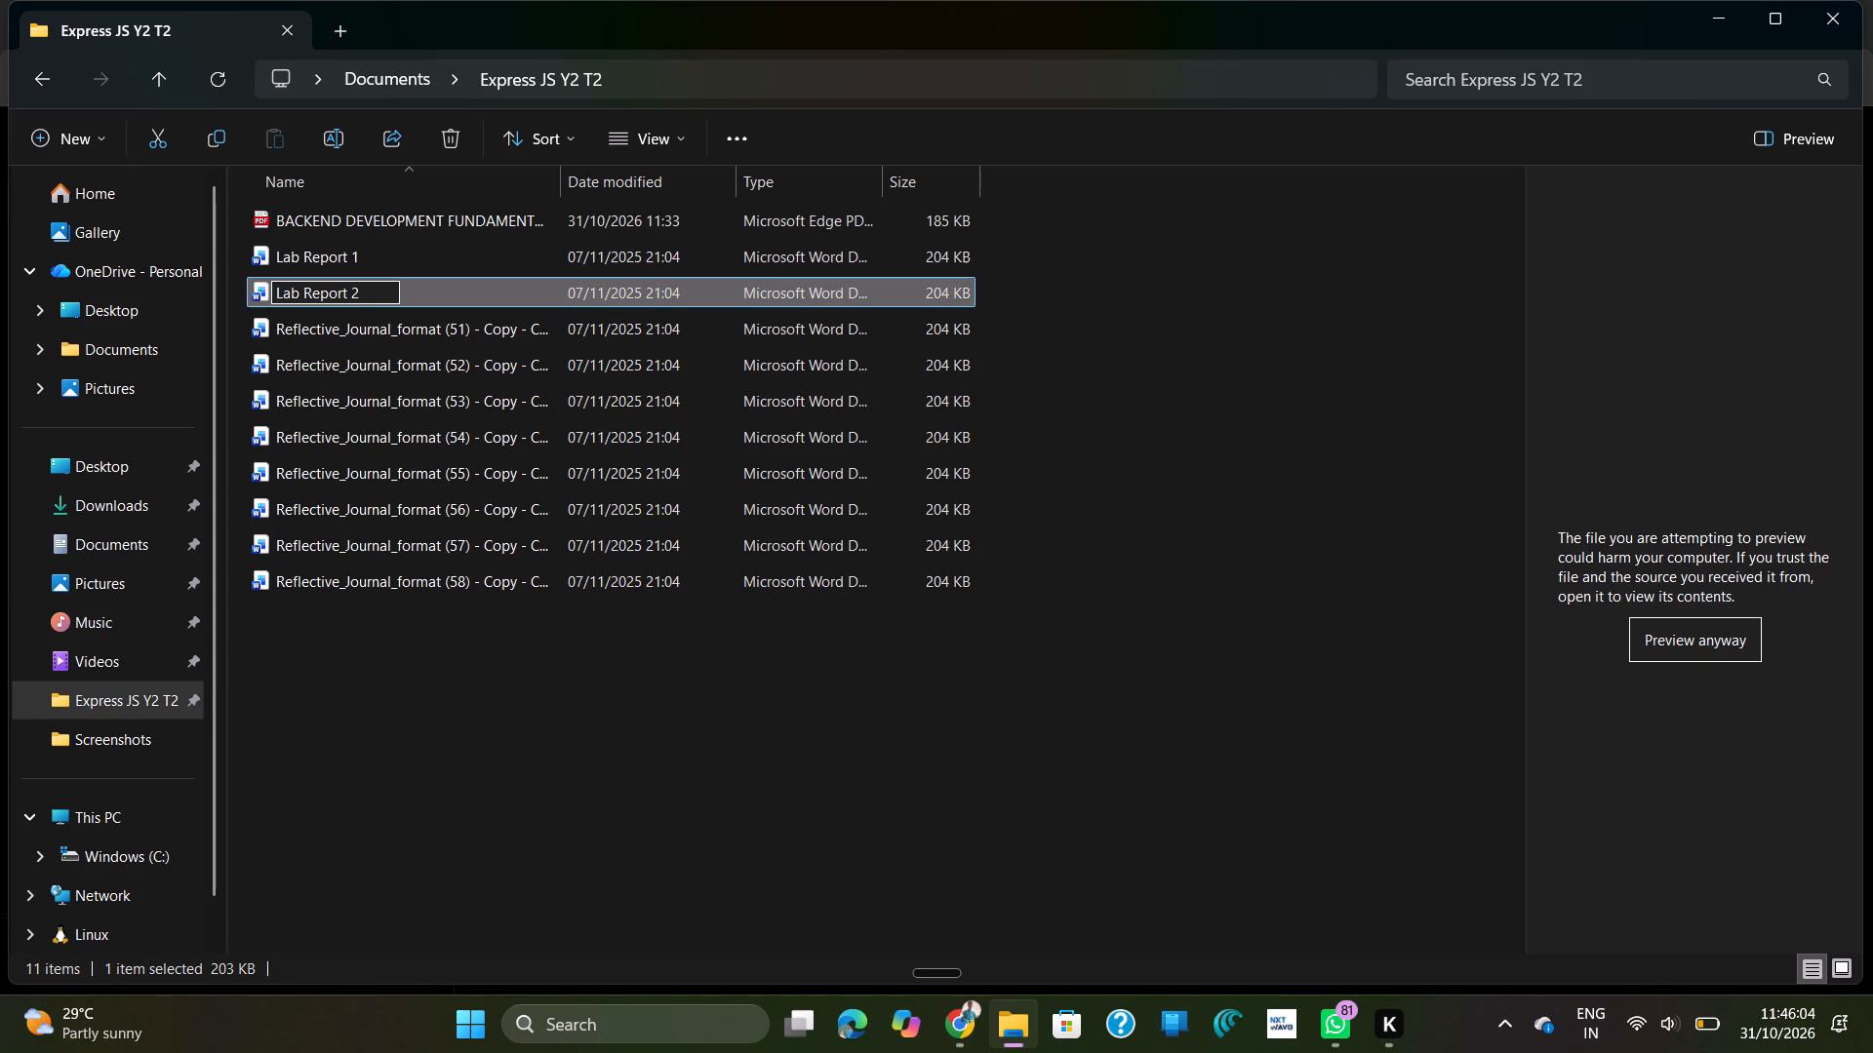
Rename the Reflective_Journal_format (51) file as Lab Report 3, reusing the copied name.
click(349, 325)
click(349, 325)
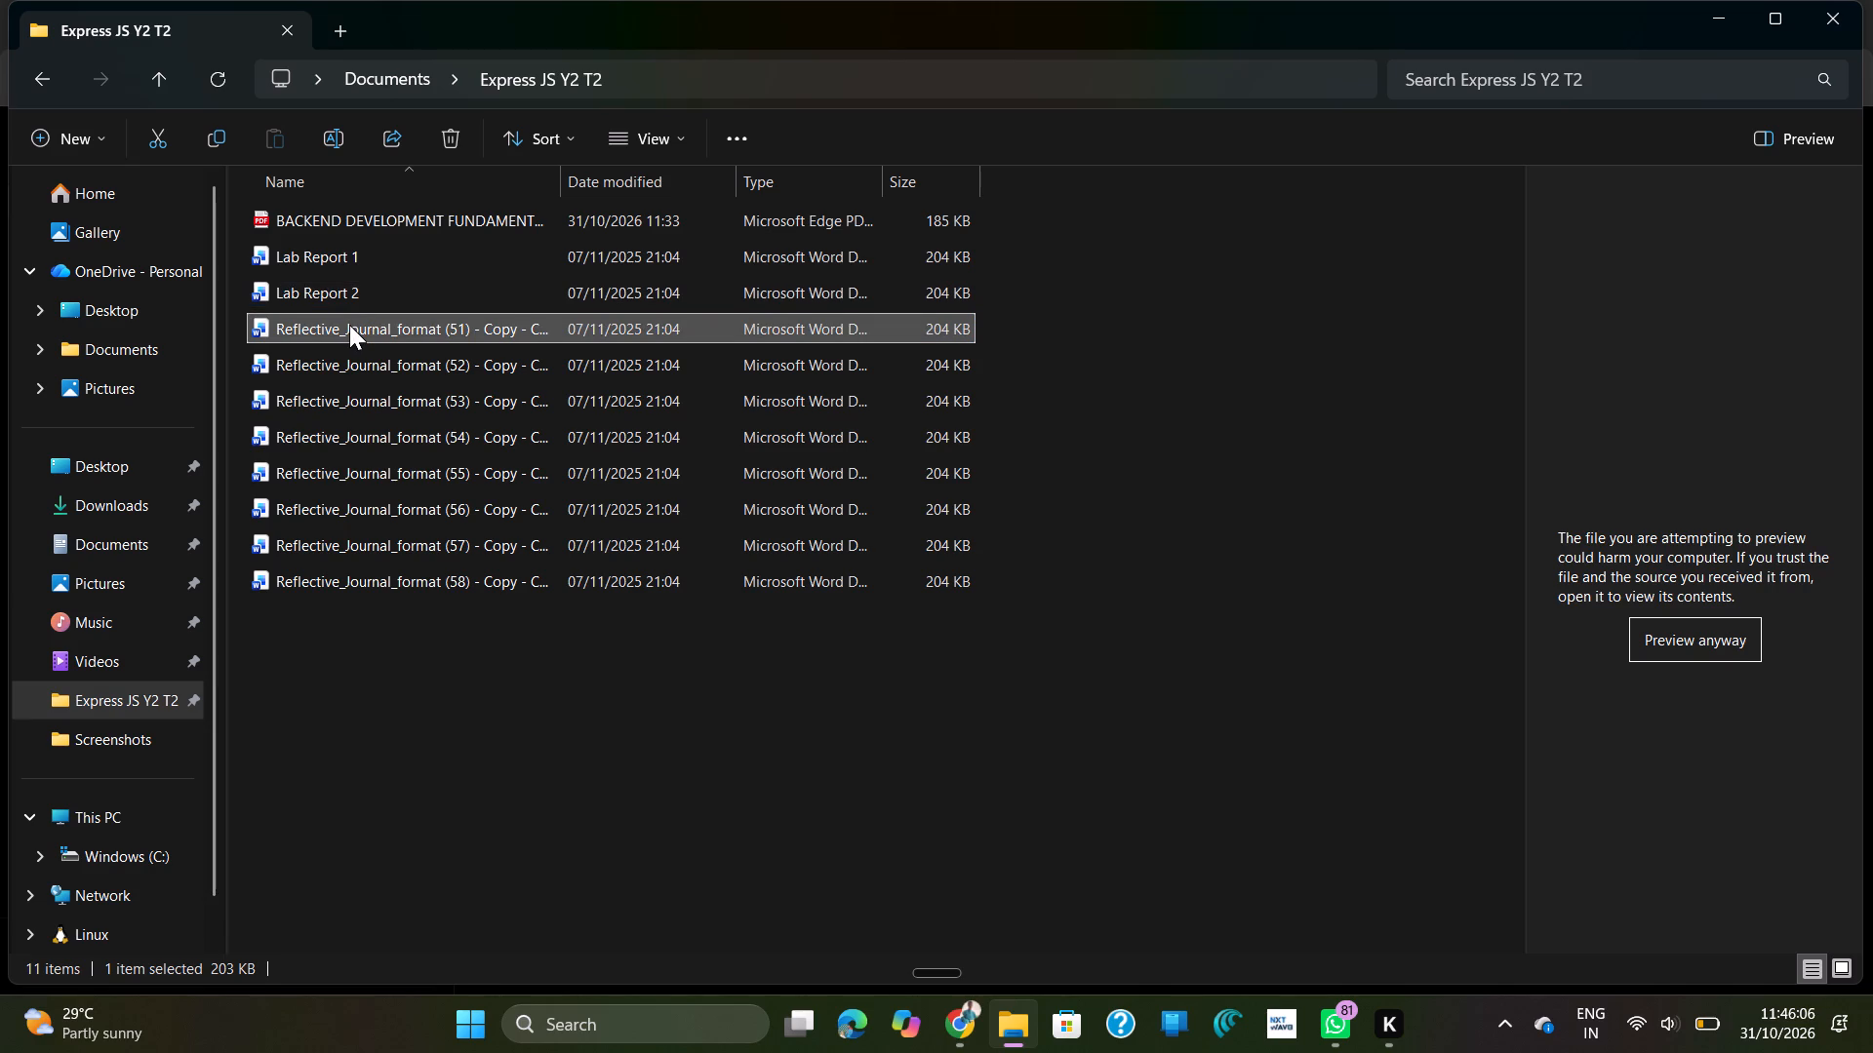
key(ctrl+v)
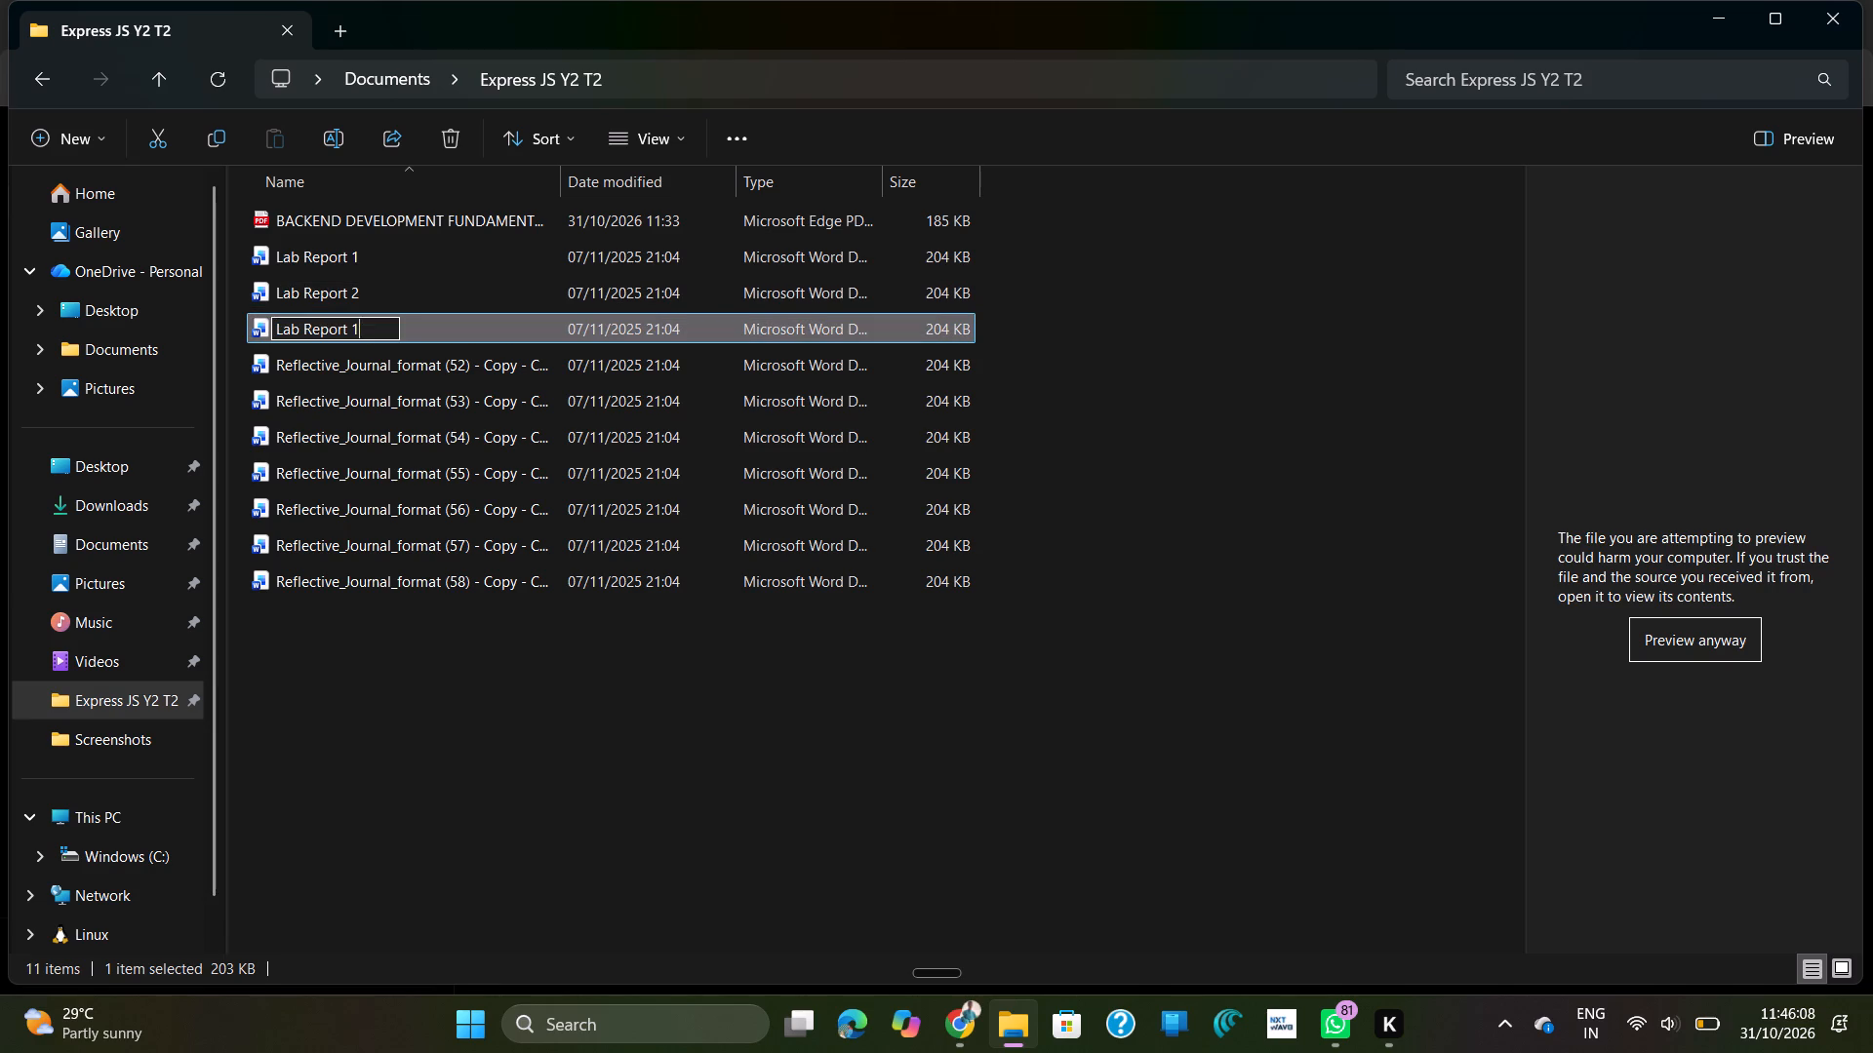
key(BackSpace)
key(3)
click(359, 371)
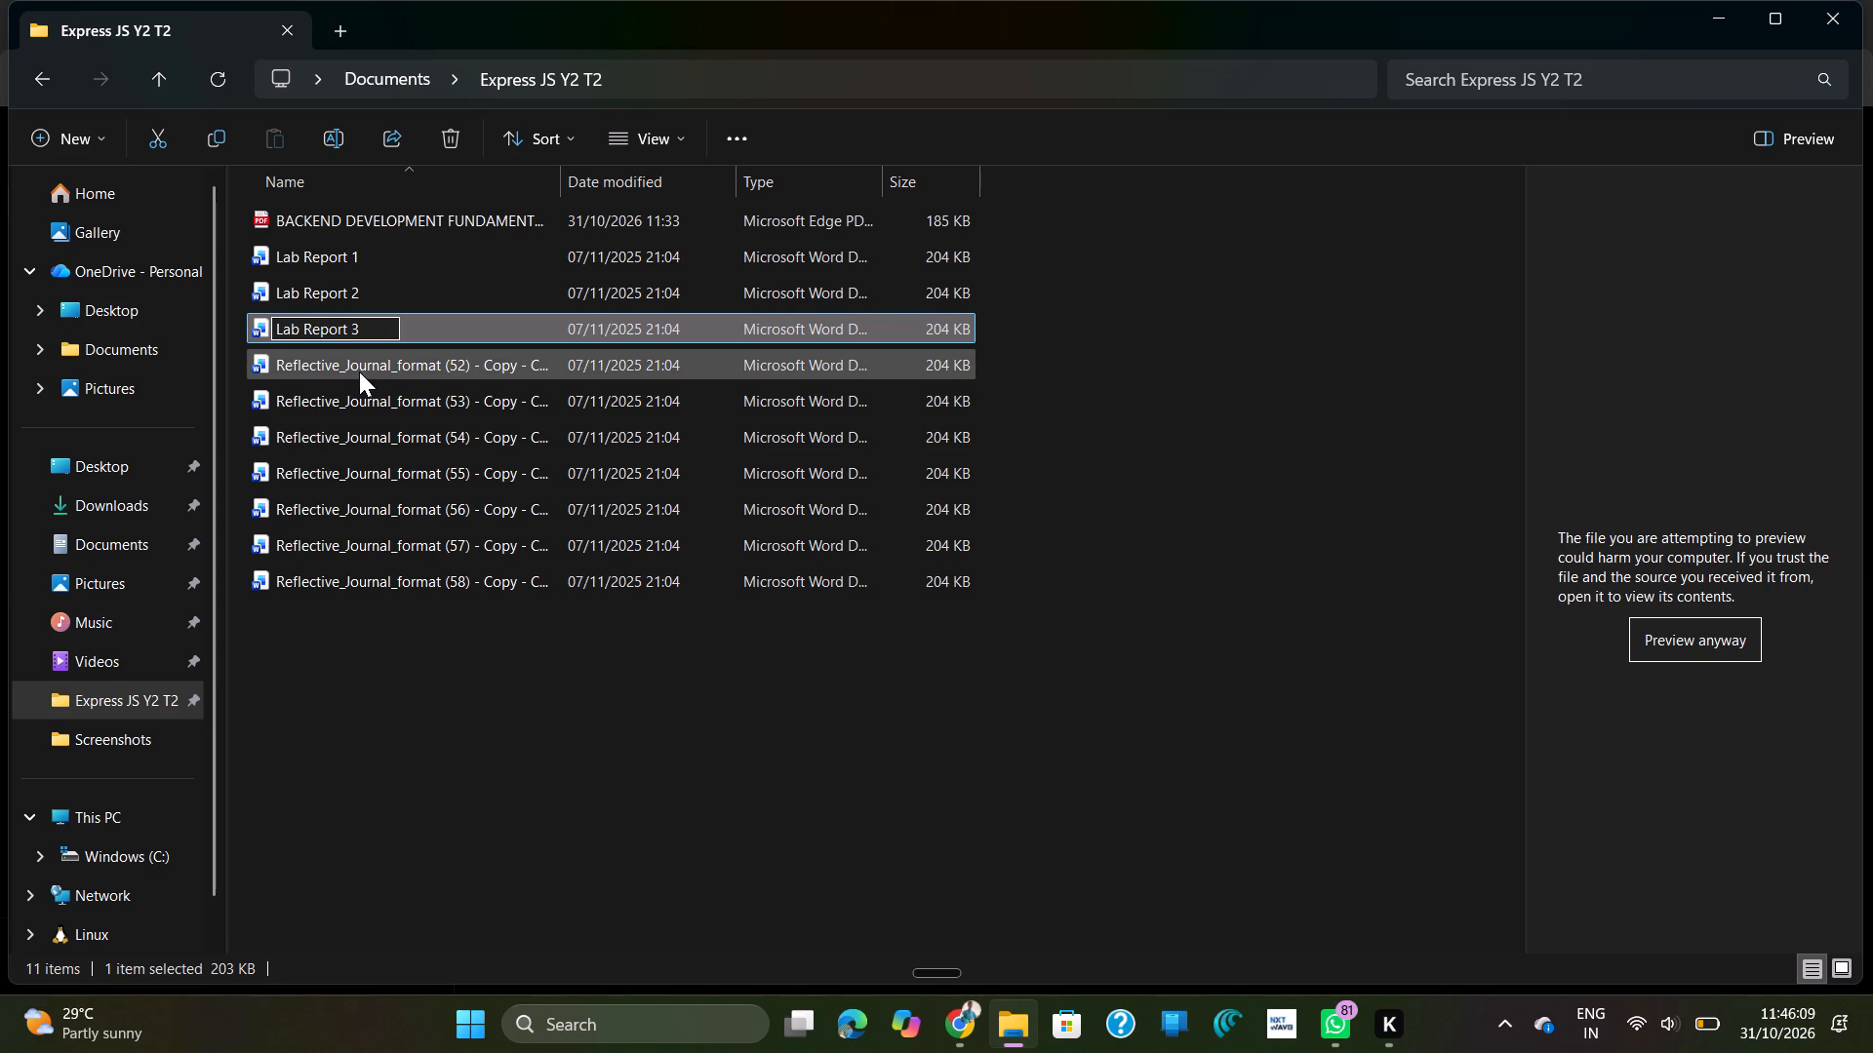
click(1160, 437)
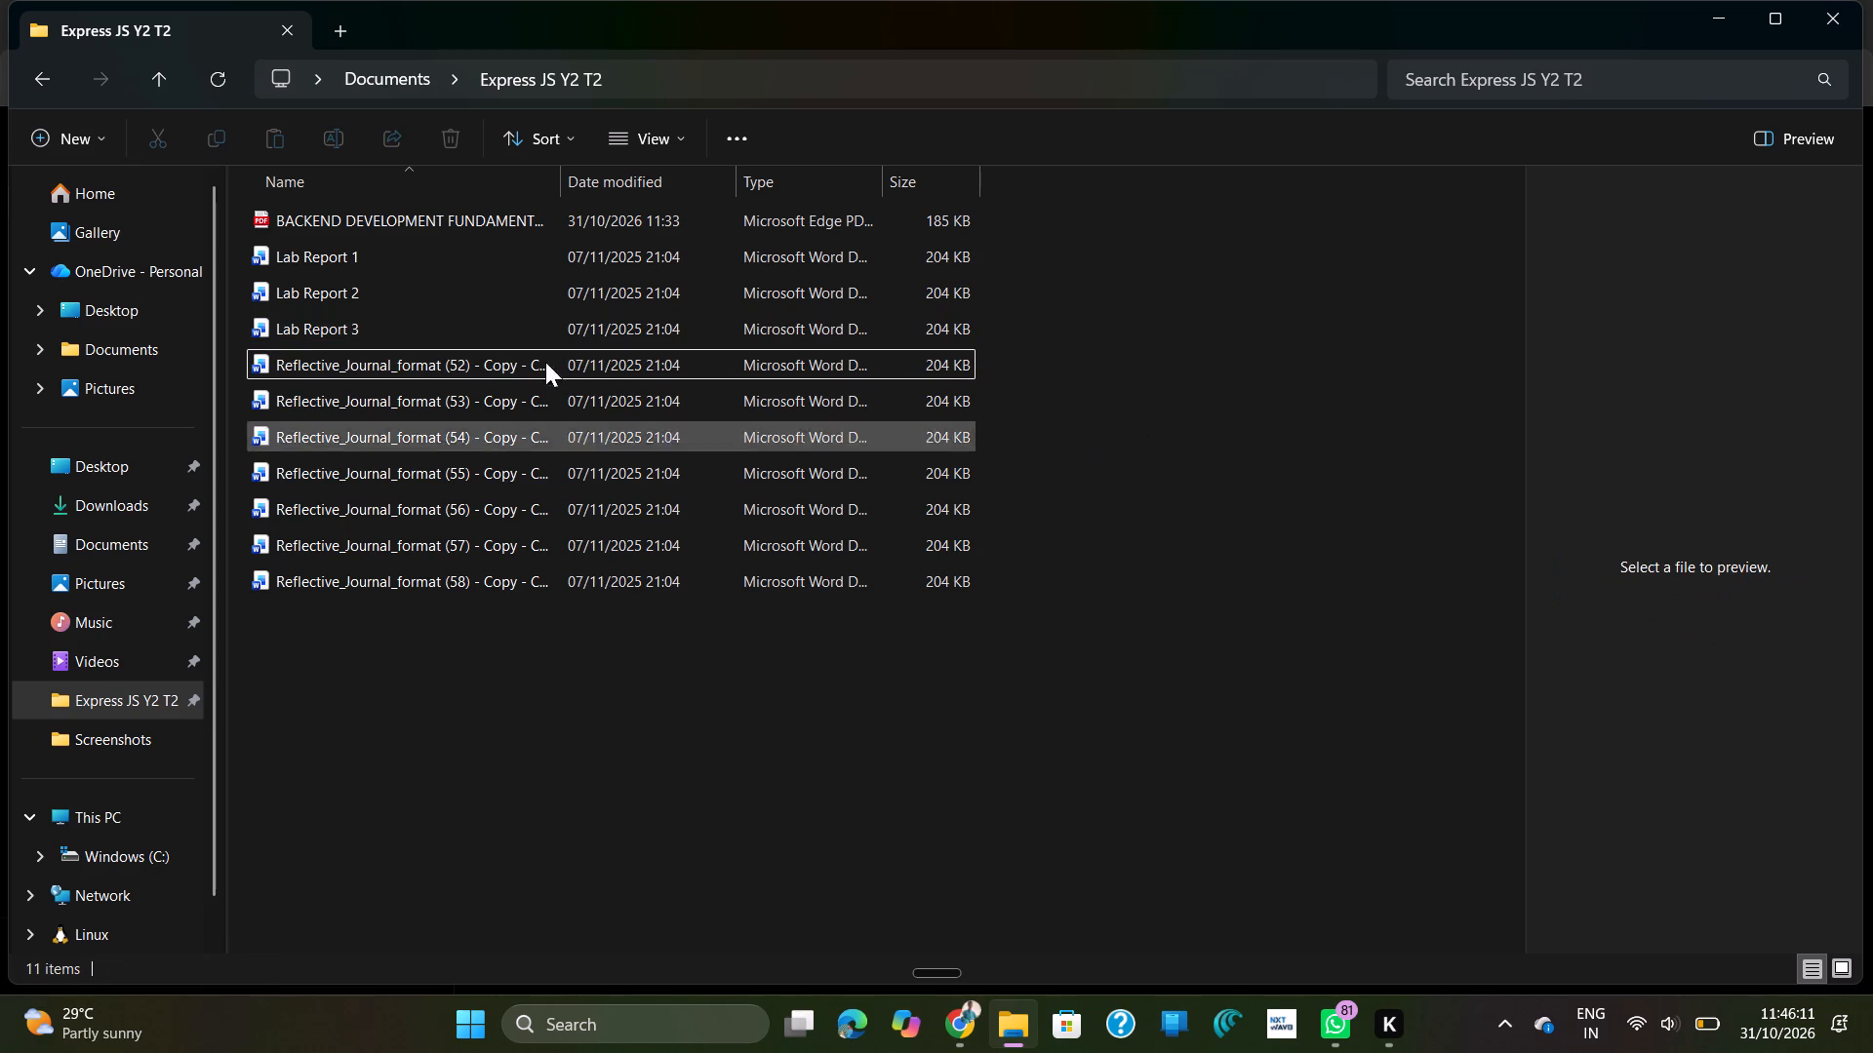
Open the Lab Report 1 document in Word and enable editing.
double_click(275, 264)
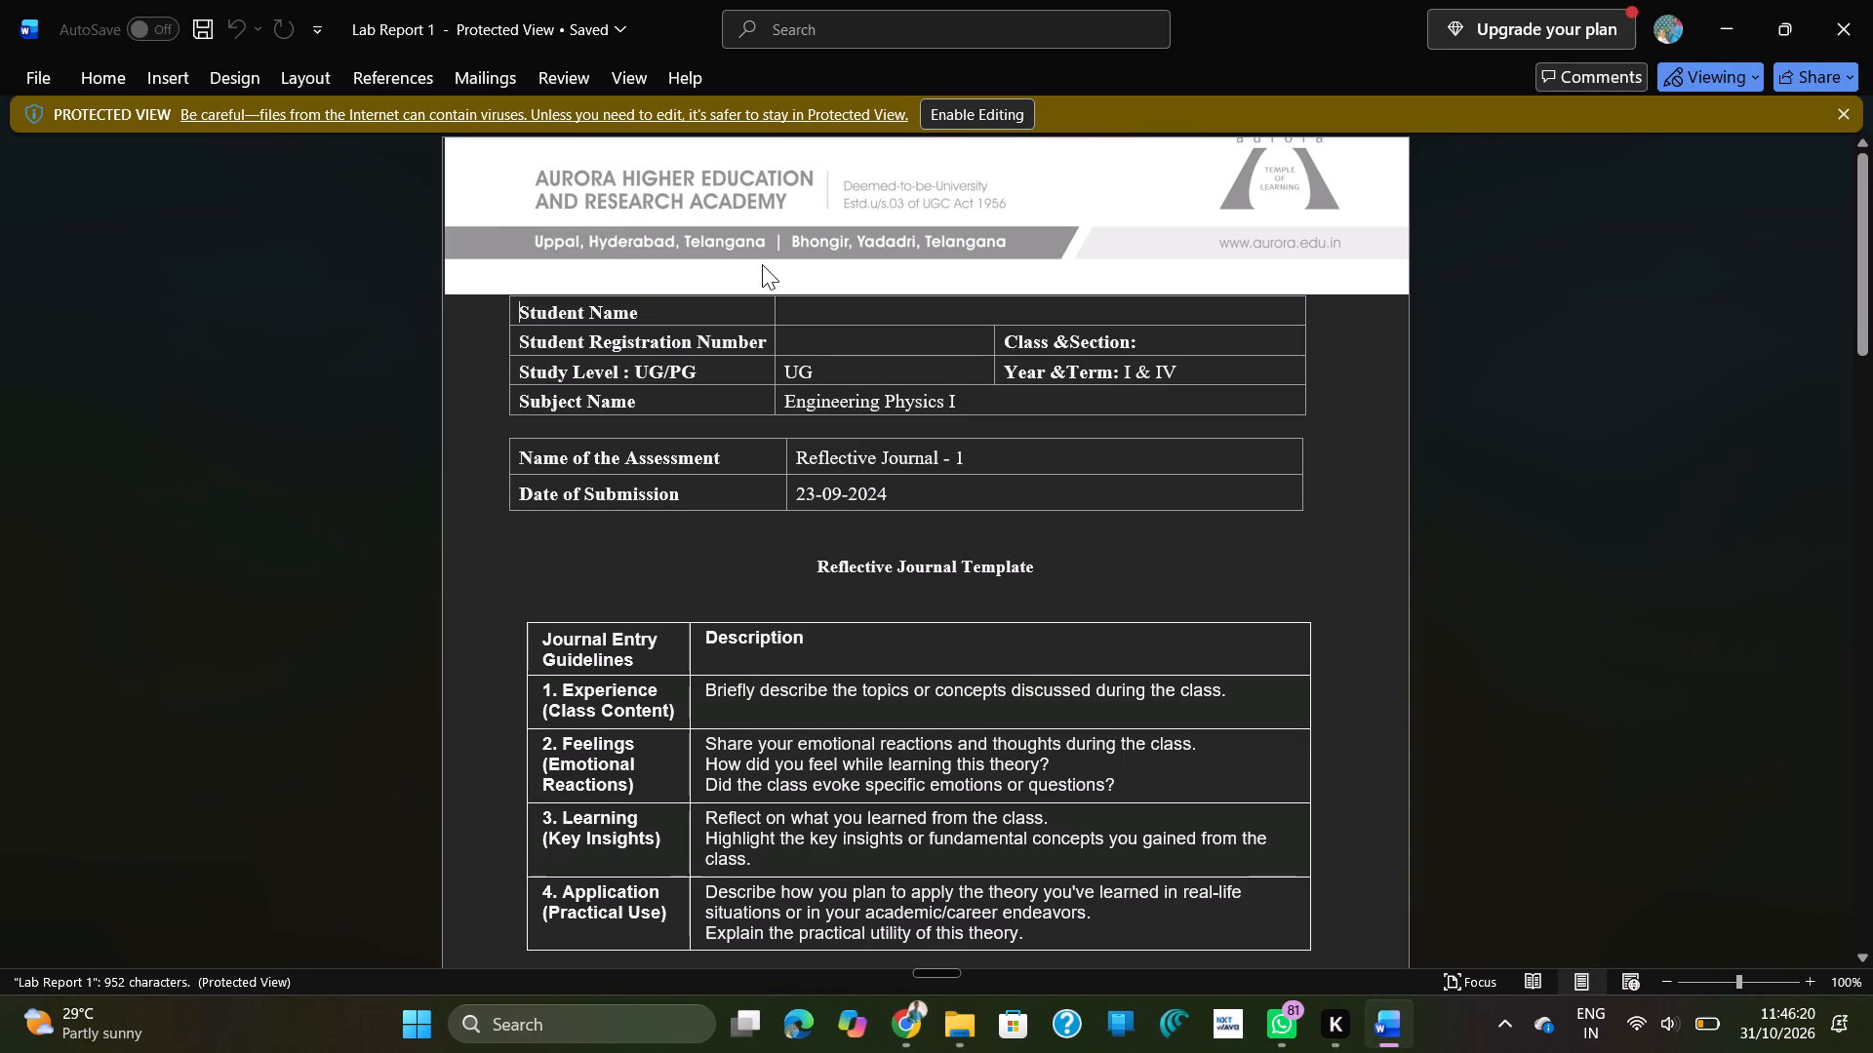
click(697, 252)
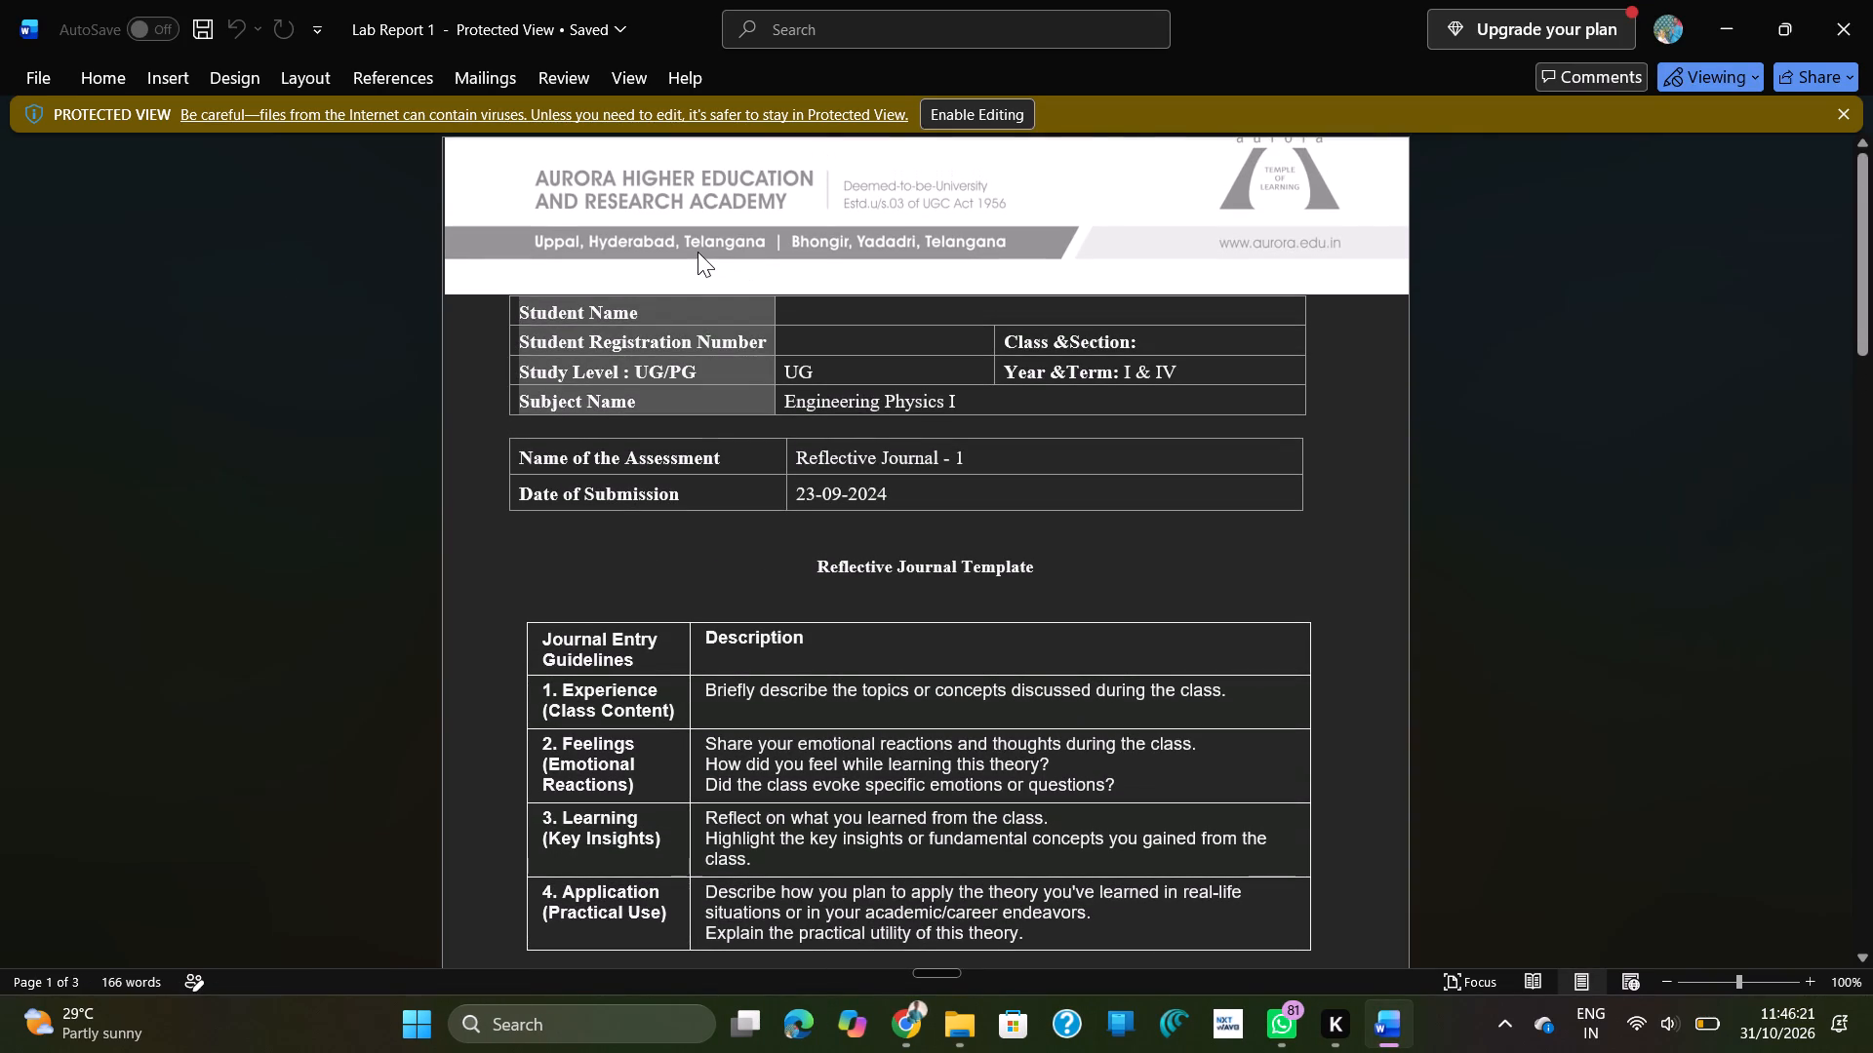
click(970, 102)
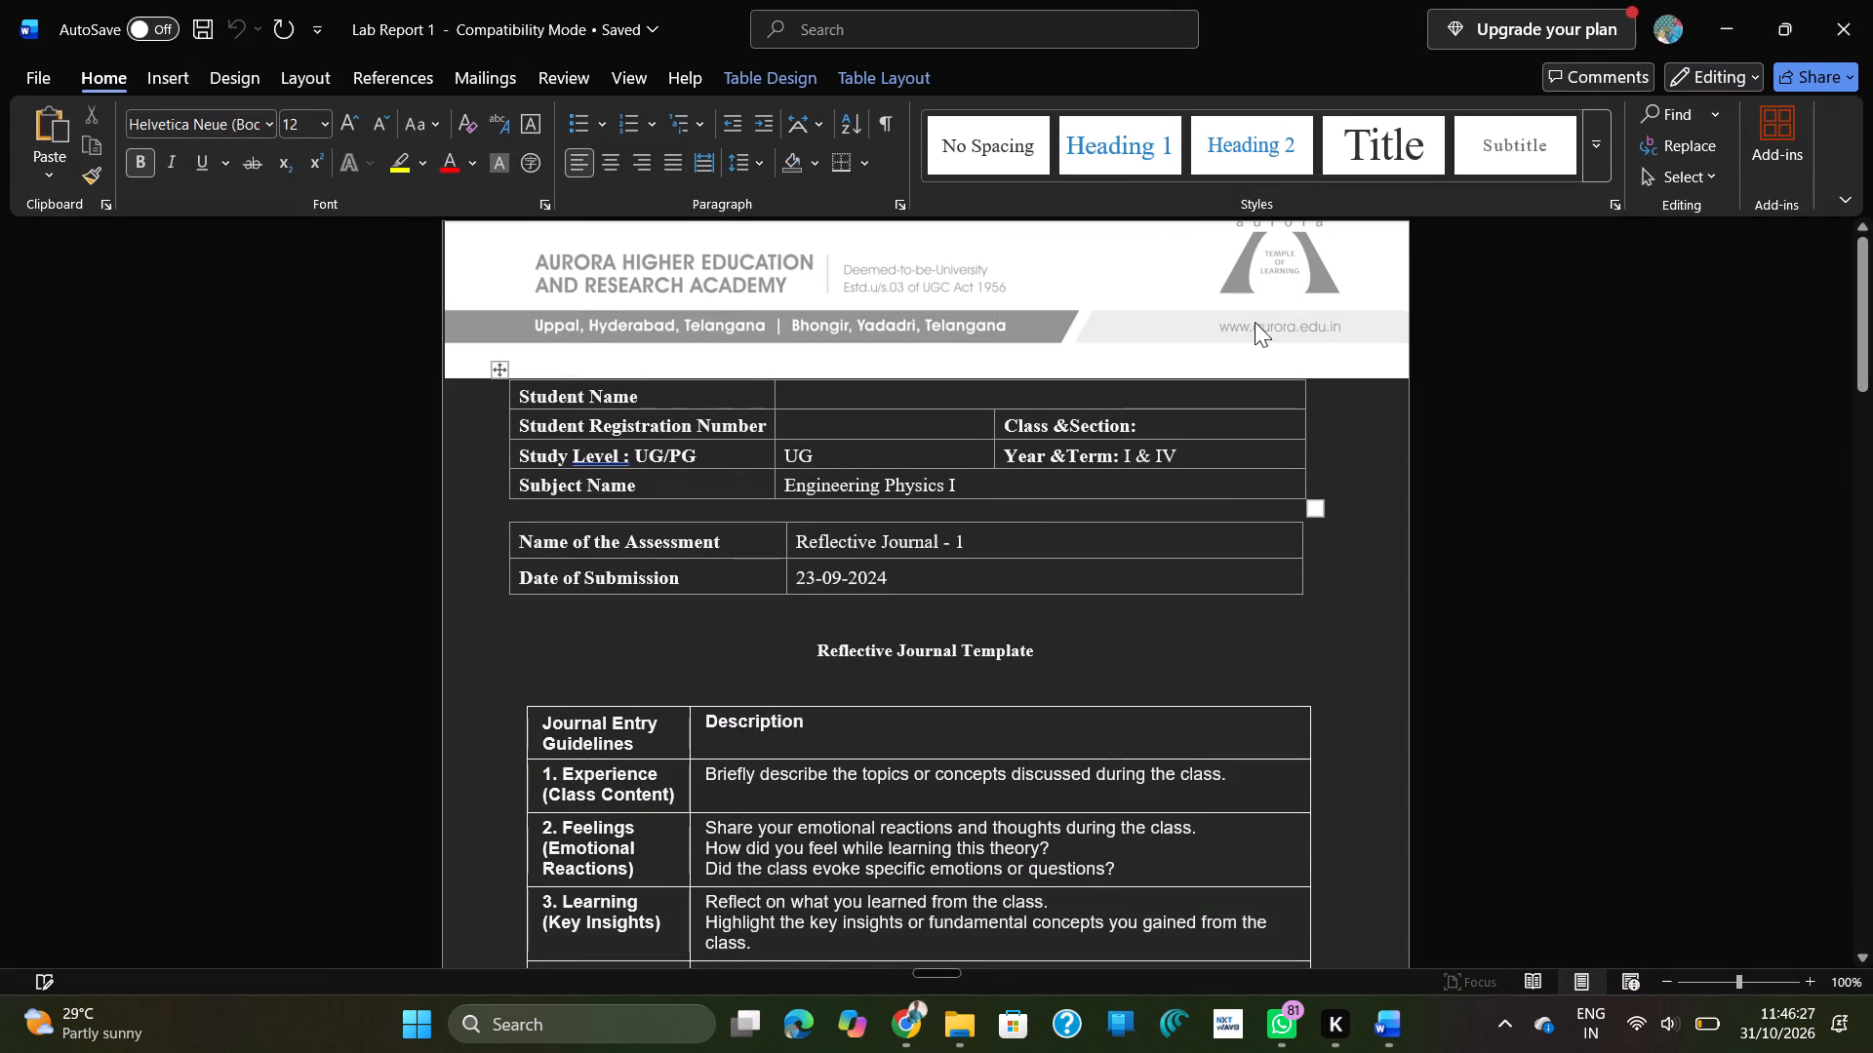
Delete everything below the assessment name and submission date table, from the Reflective Journal Template heading through the word-count line.
scroll(536, 434, down, 1)
drag(808, 340, 923, 795)
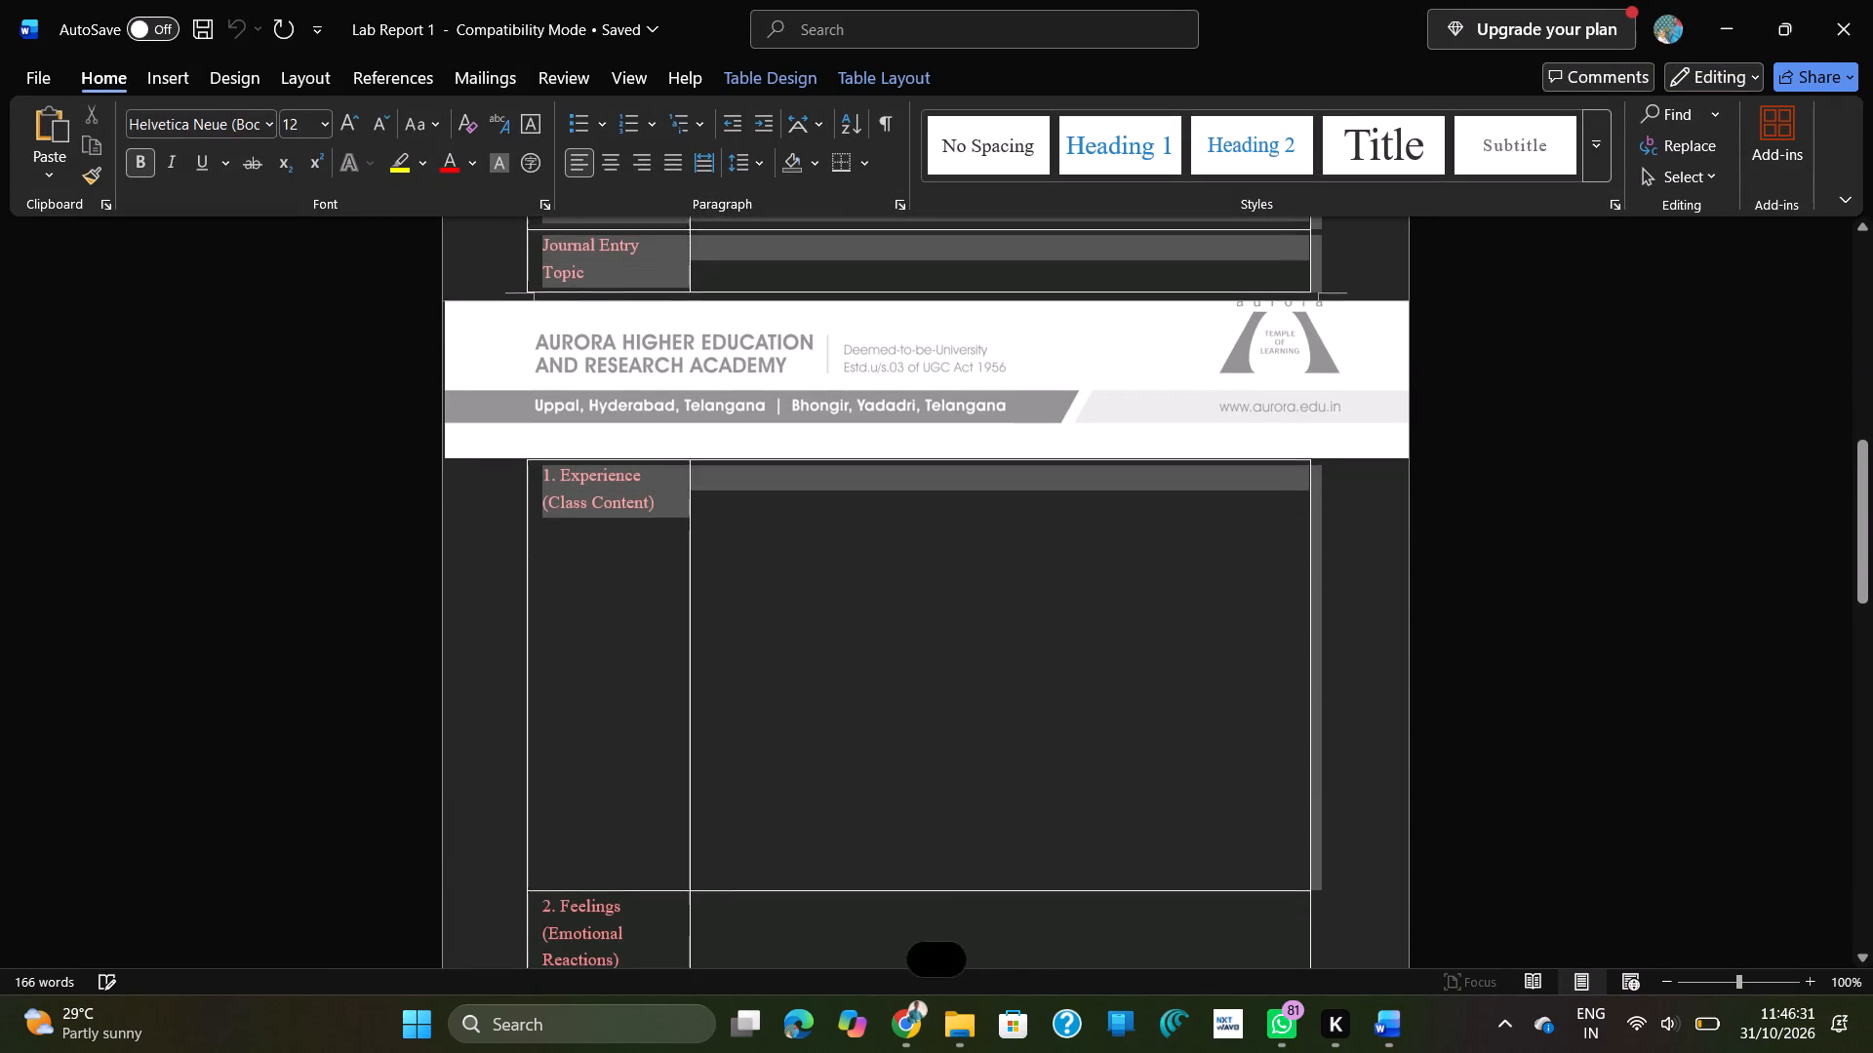
drag(923, 795, 898, 1040)
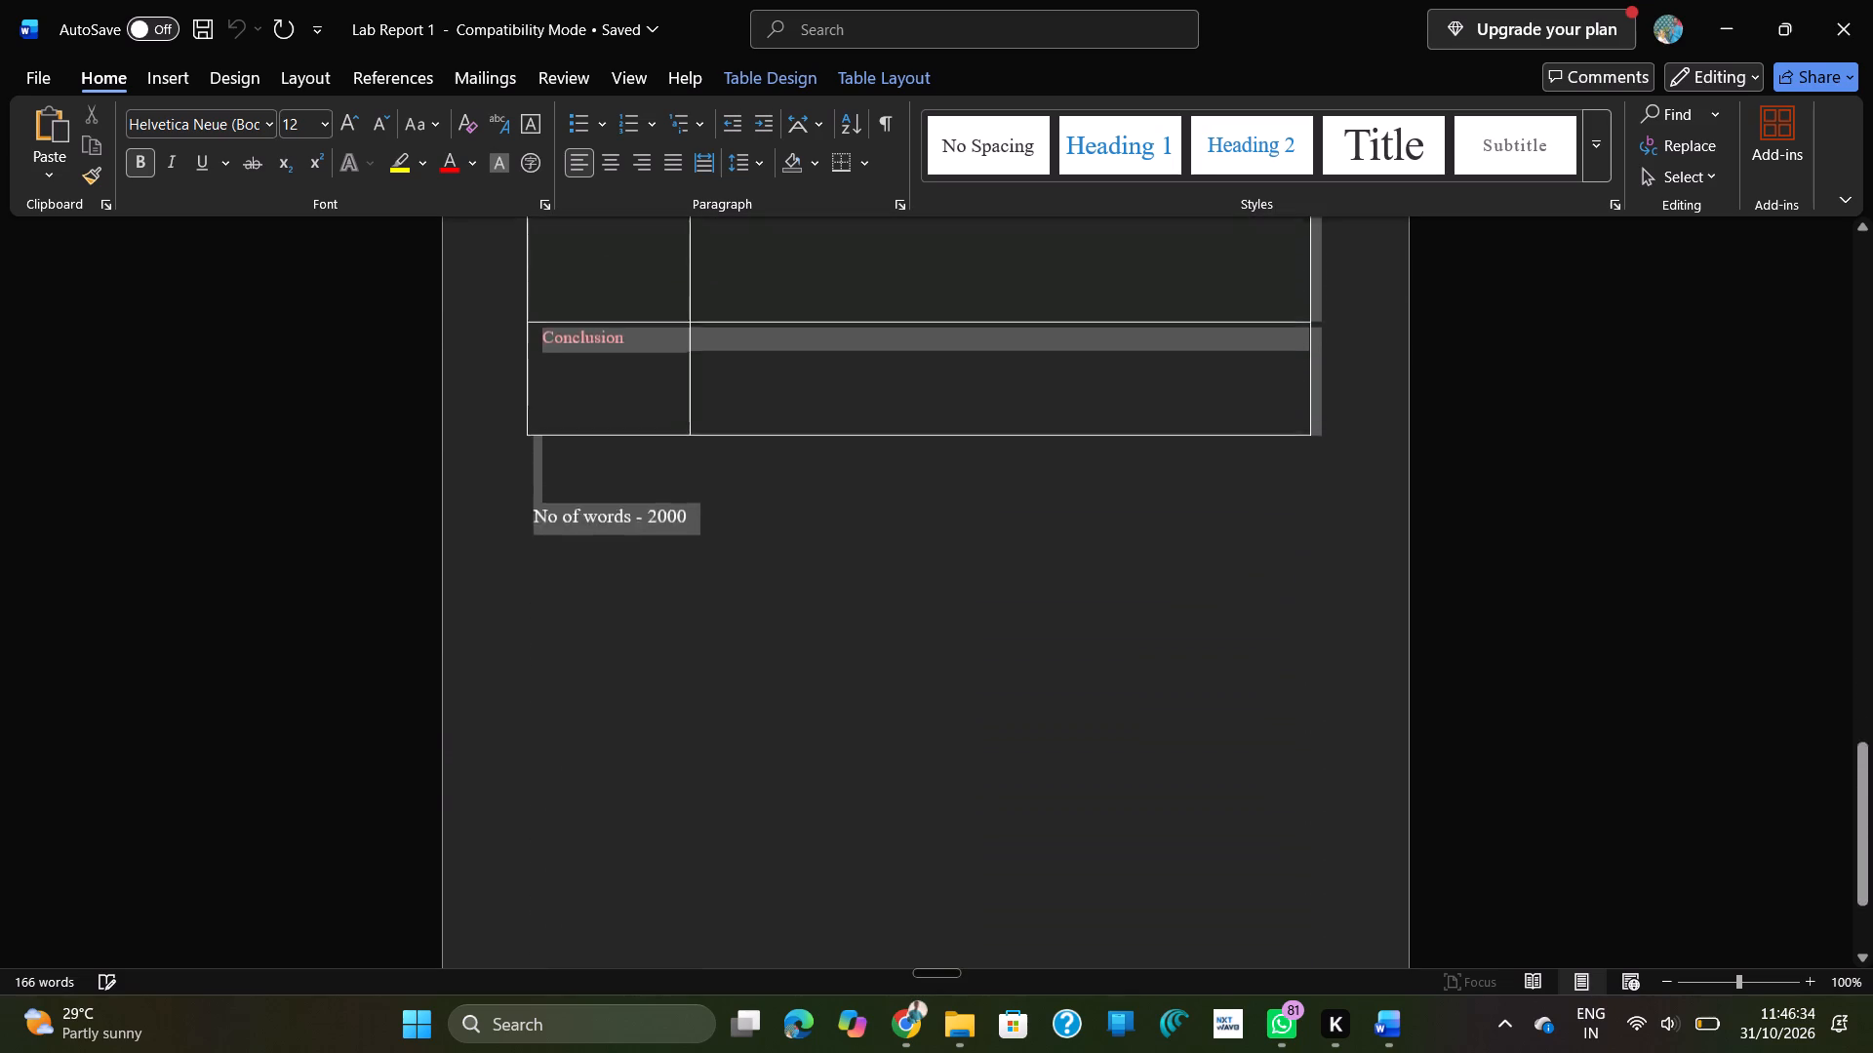
drag(898, 1040, 849, 522)
key(Delete)
scroll(797, 412, down, 2)
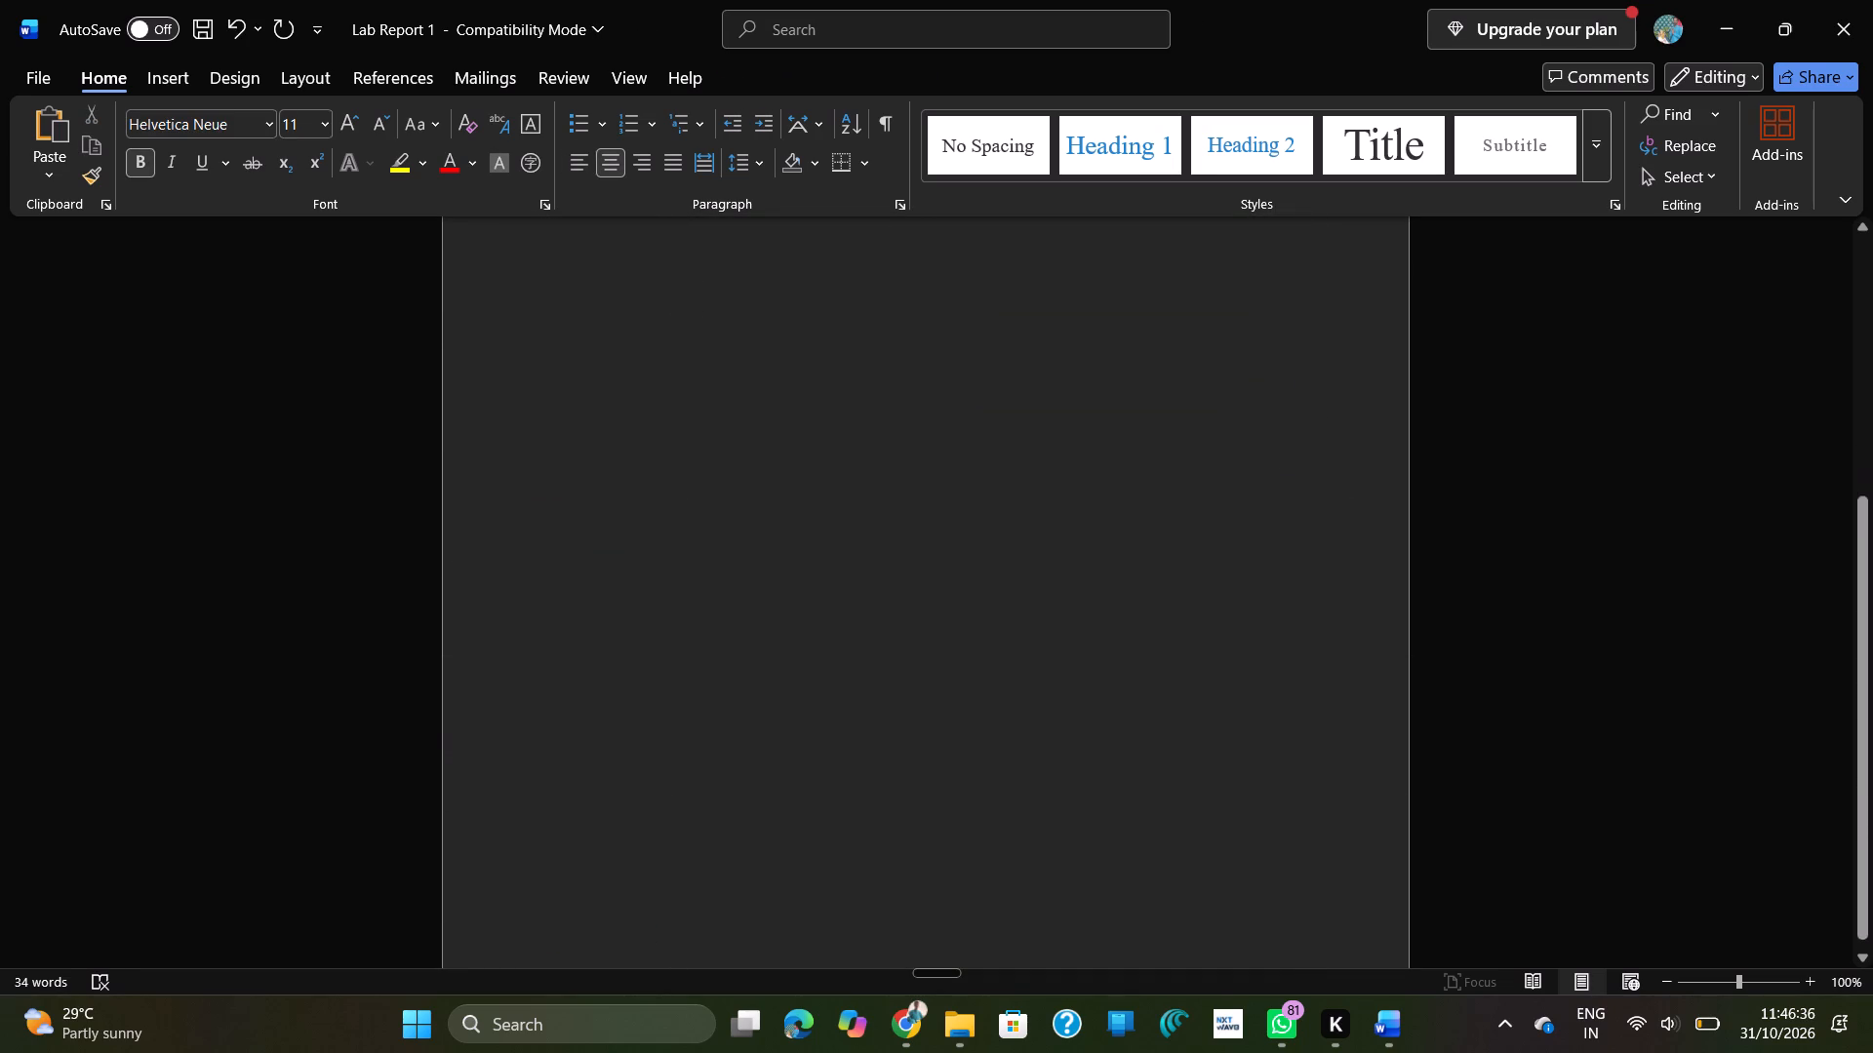
scroll(797, 412, down, 1)
scroll(797, 412, up, 7)
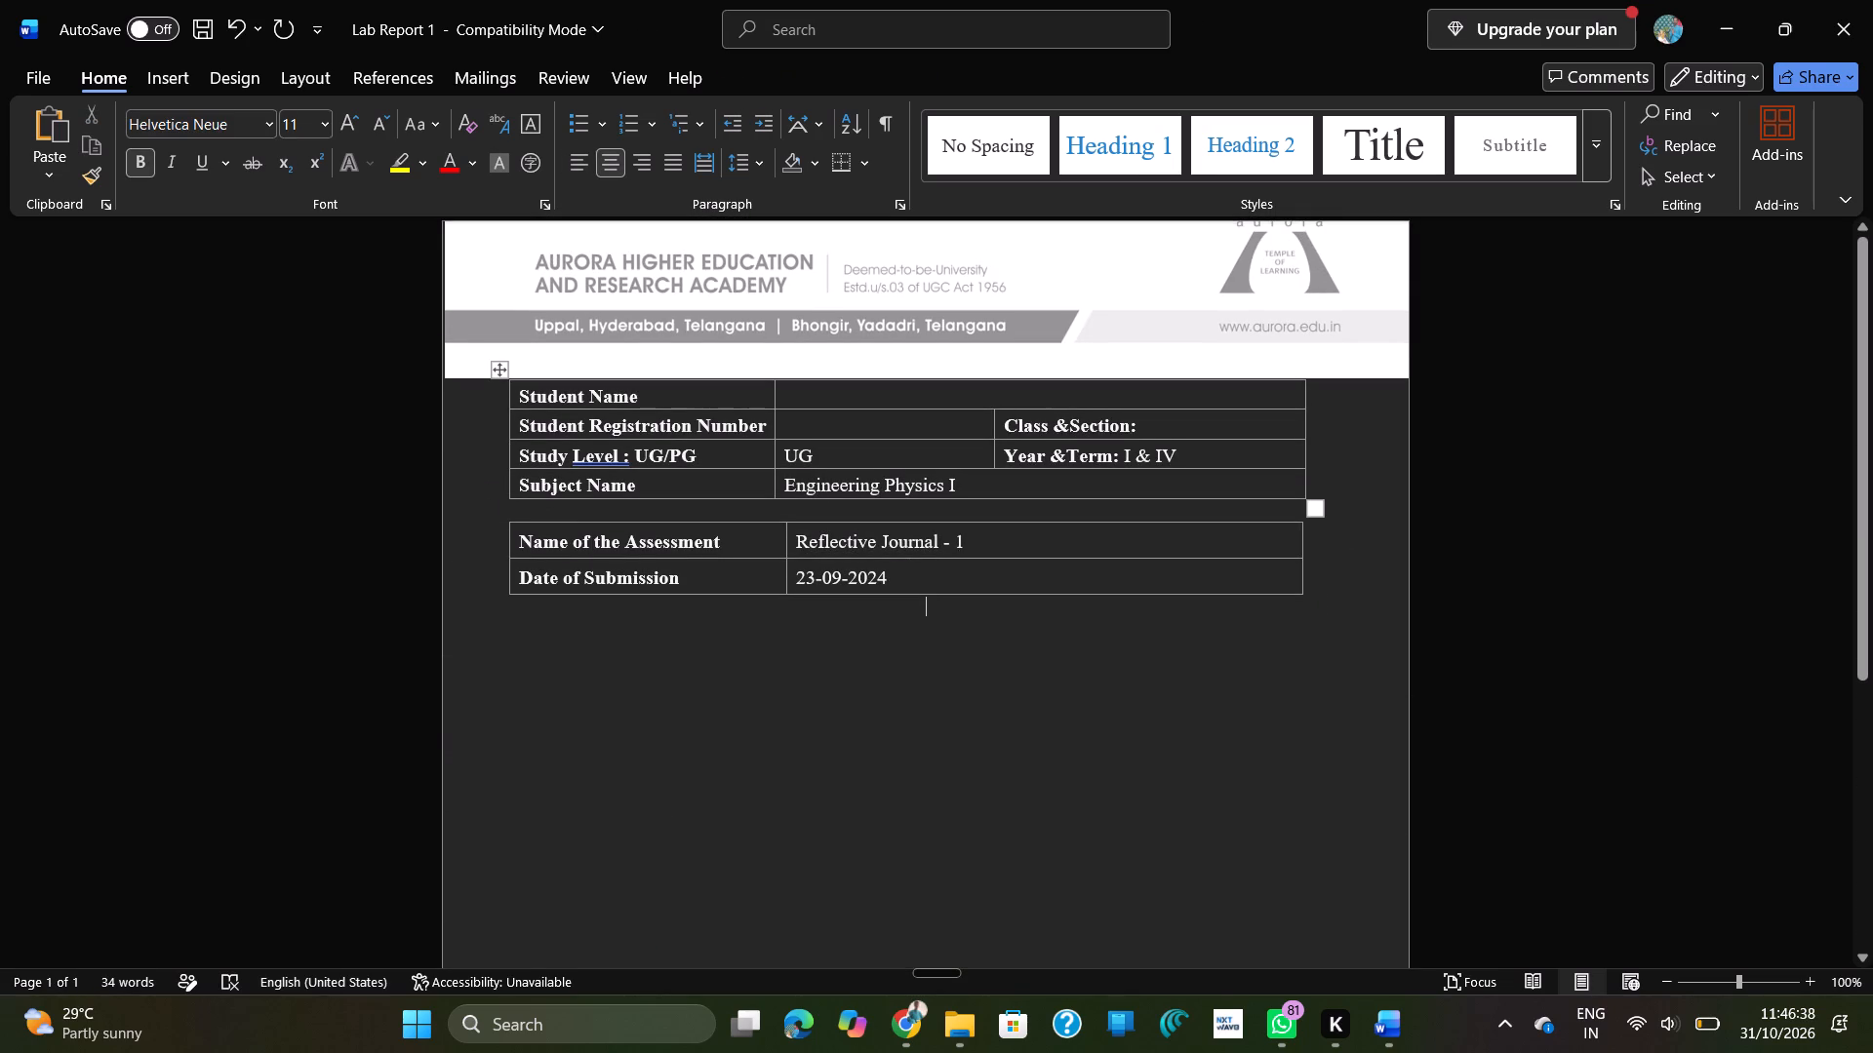
Enter the student's full name in the Student Name cell of the header table.
click(813, 404)
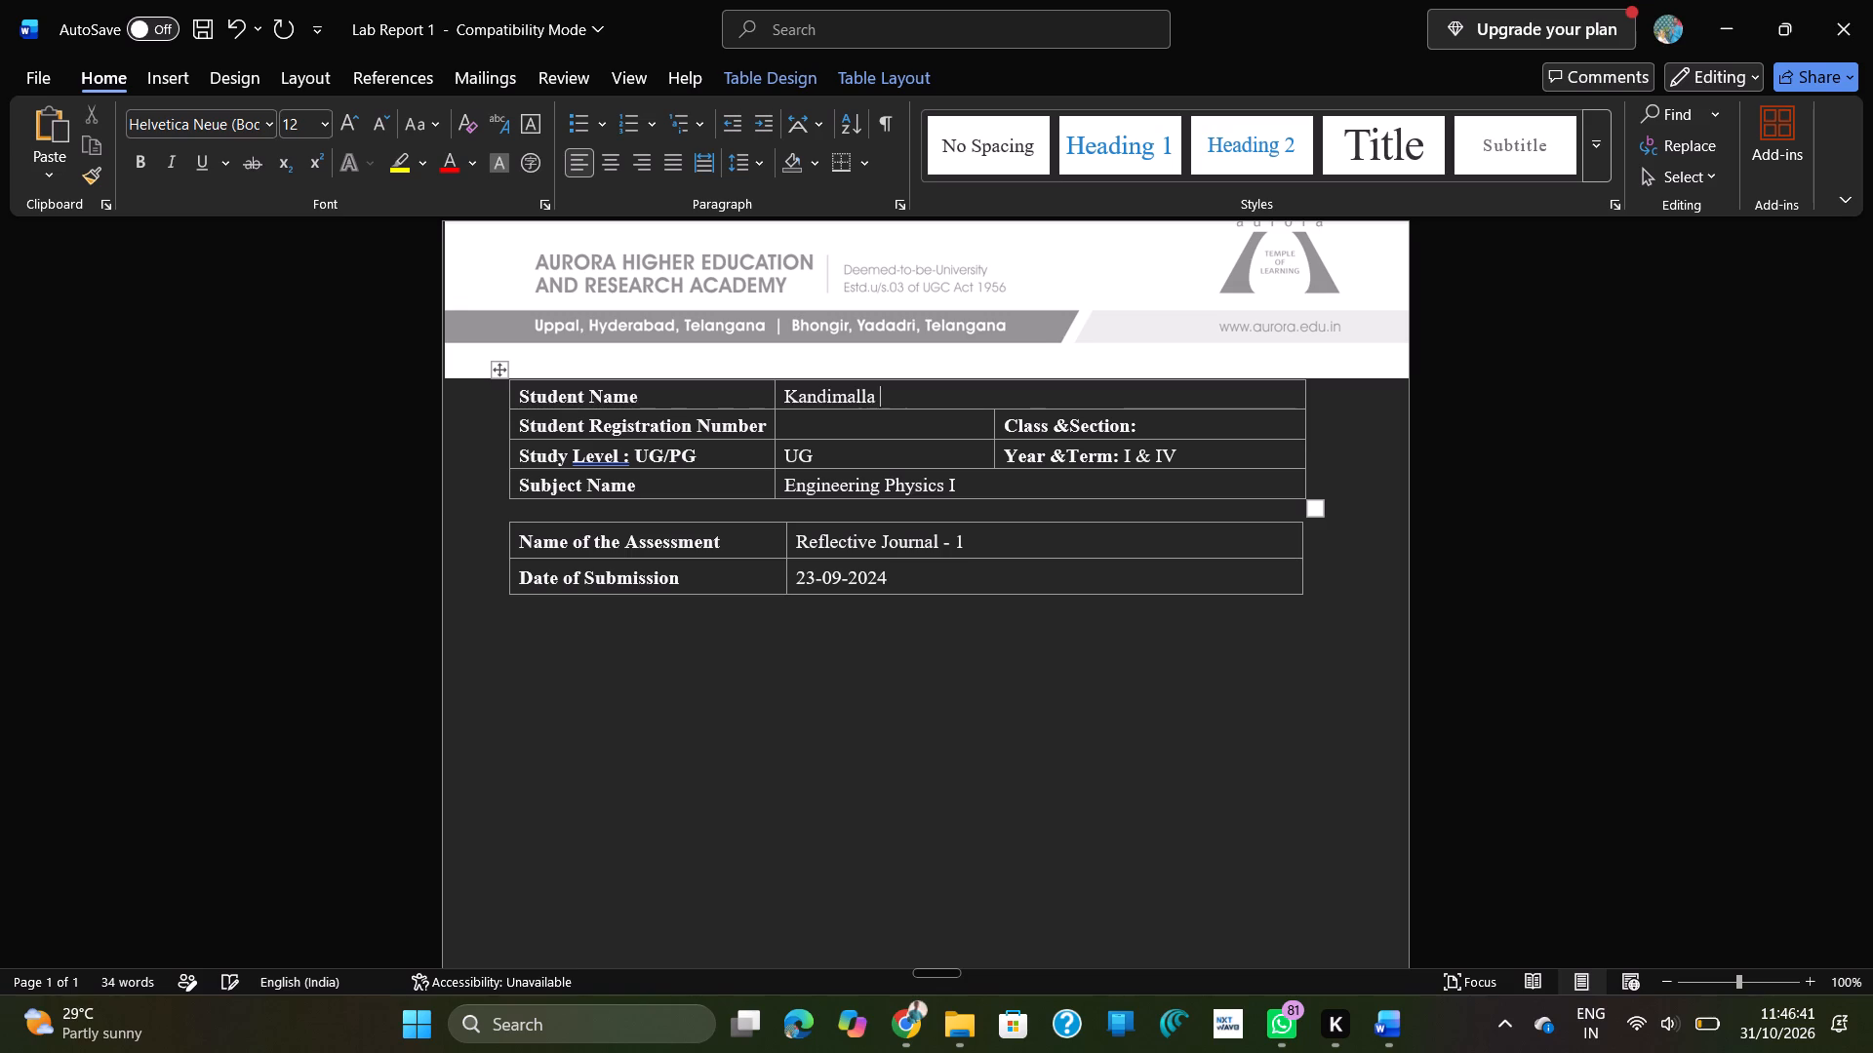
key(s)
key(BackSpace)
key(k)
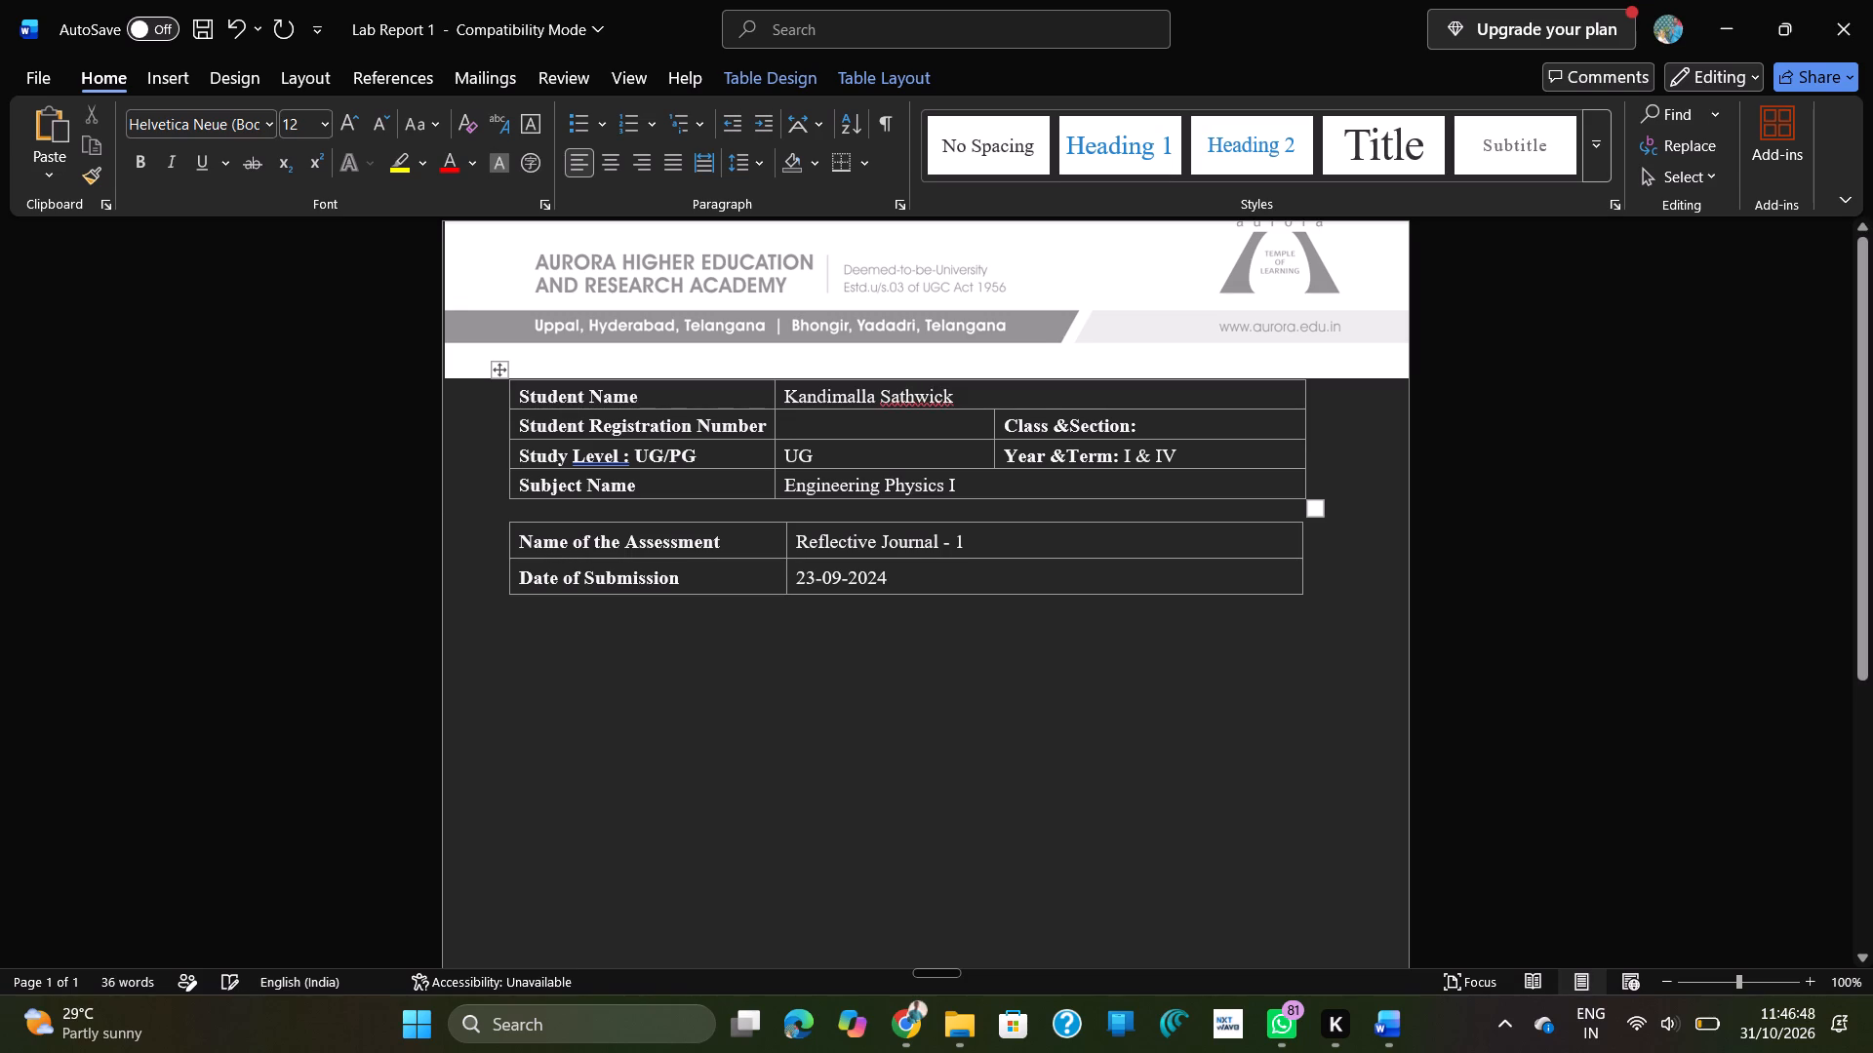
Enter the student's registration number in the Student Registration Number cell.
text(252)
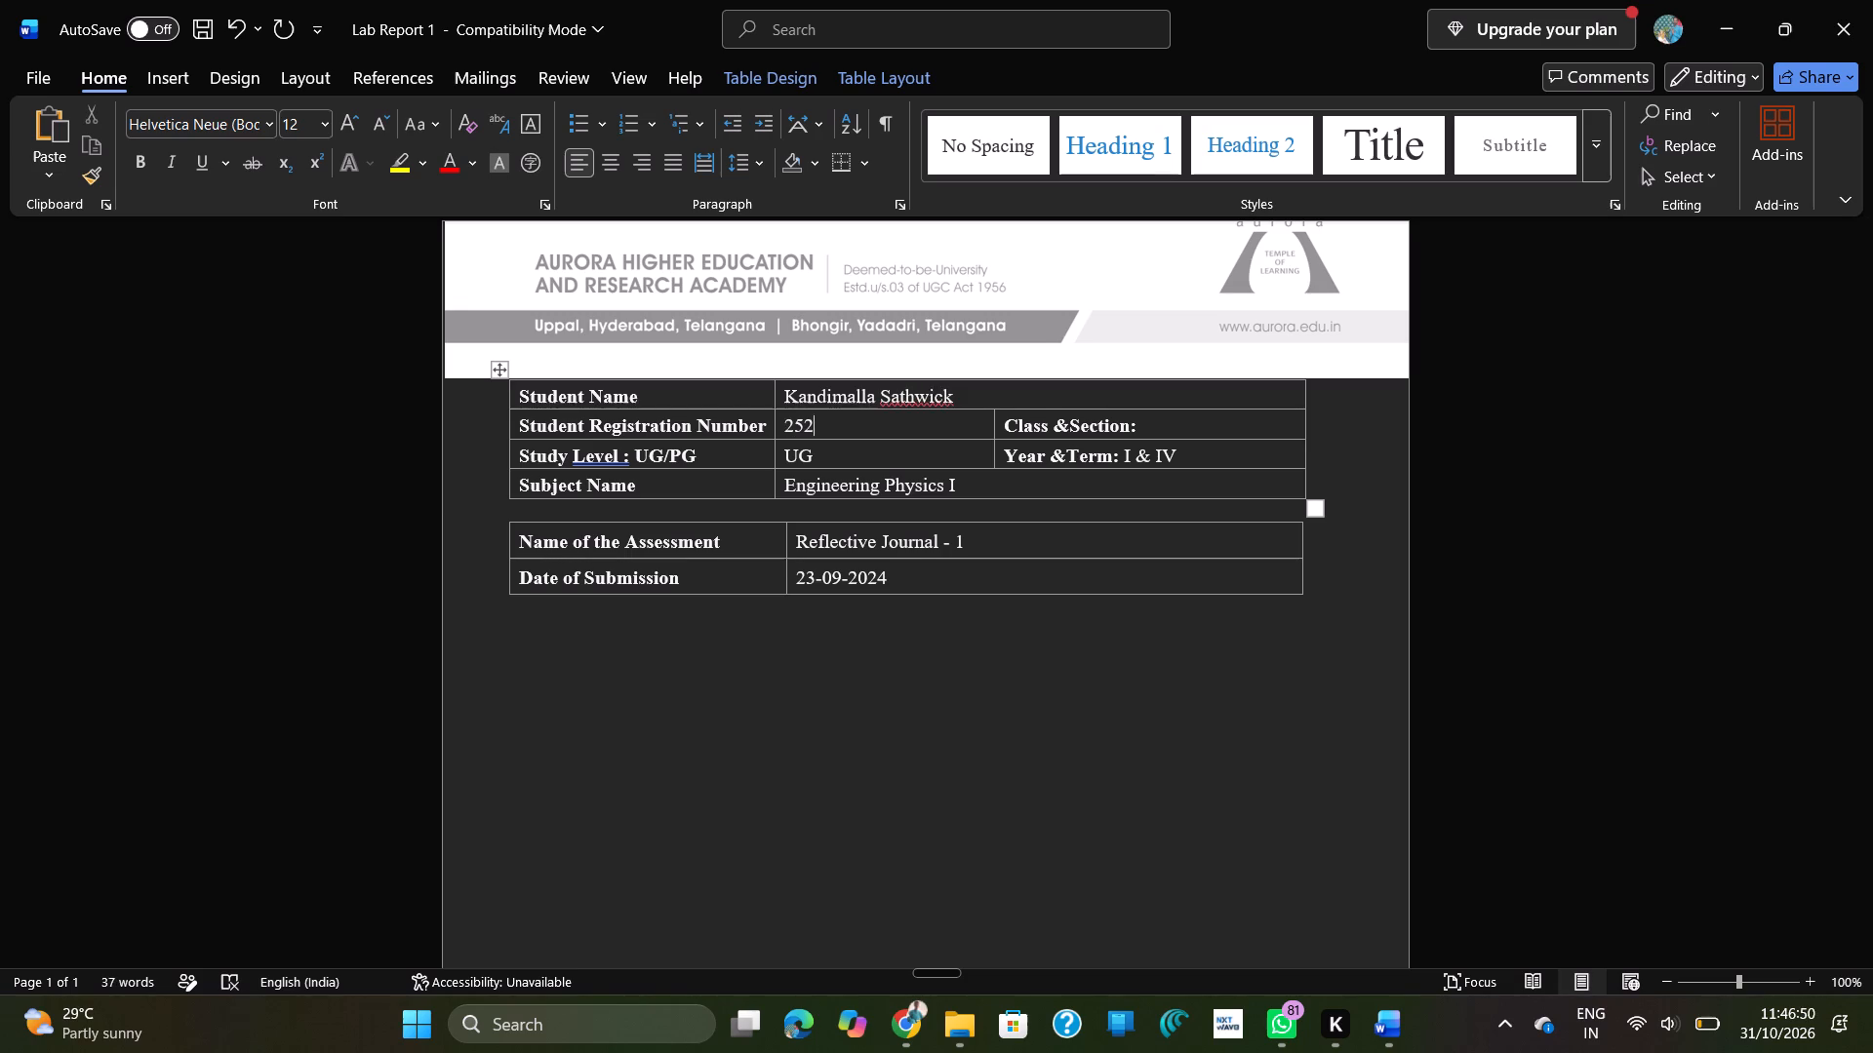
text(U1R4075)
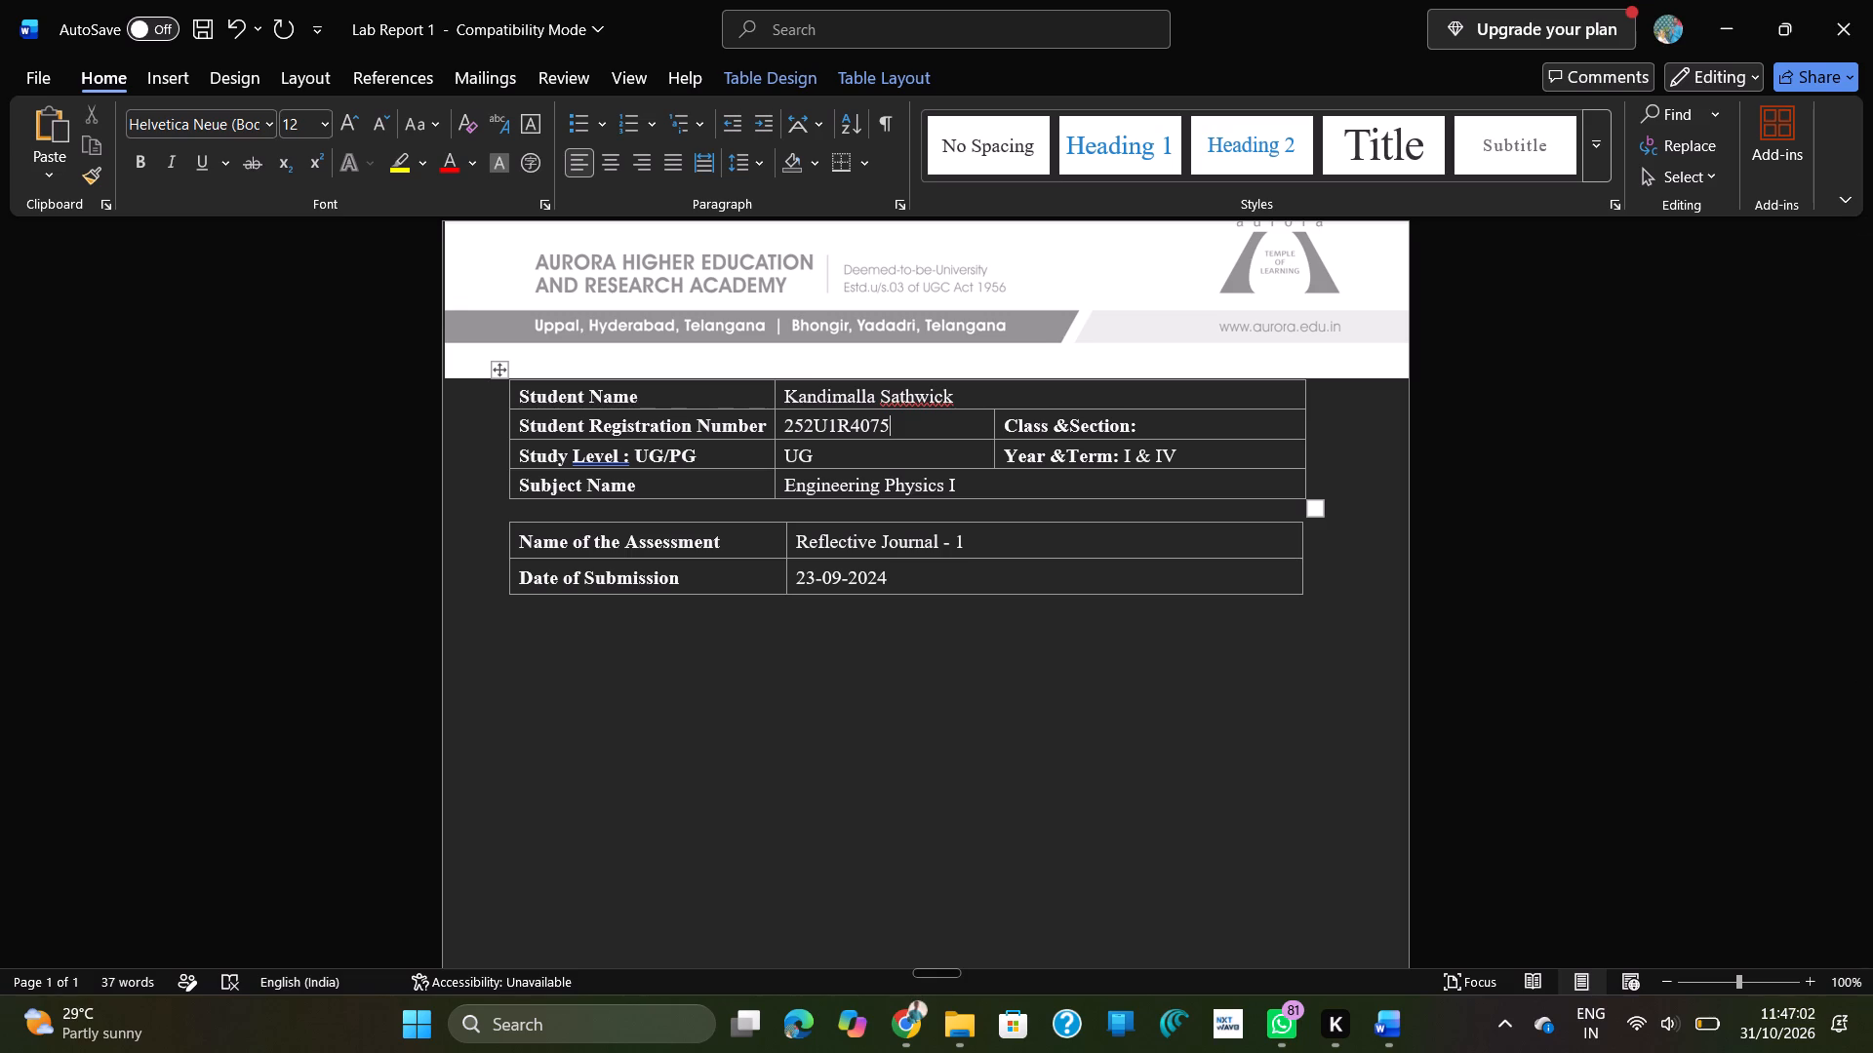
Enter AIAGAI-2B-311 after the Class & Section label and remove the bold formatting from that value.
click(1149, 425)
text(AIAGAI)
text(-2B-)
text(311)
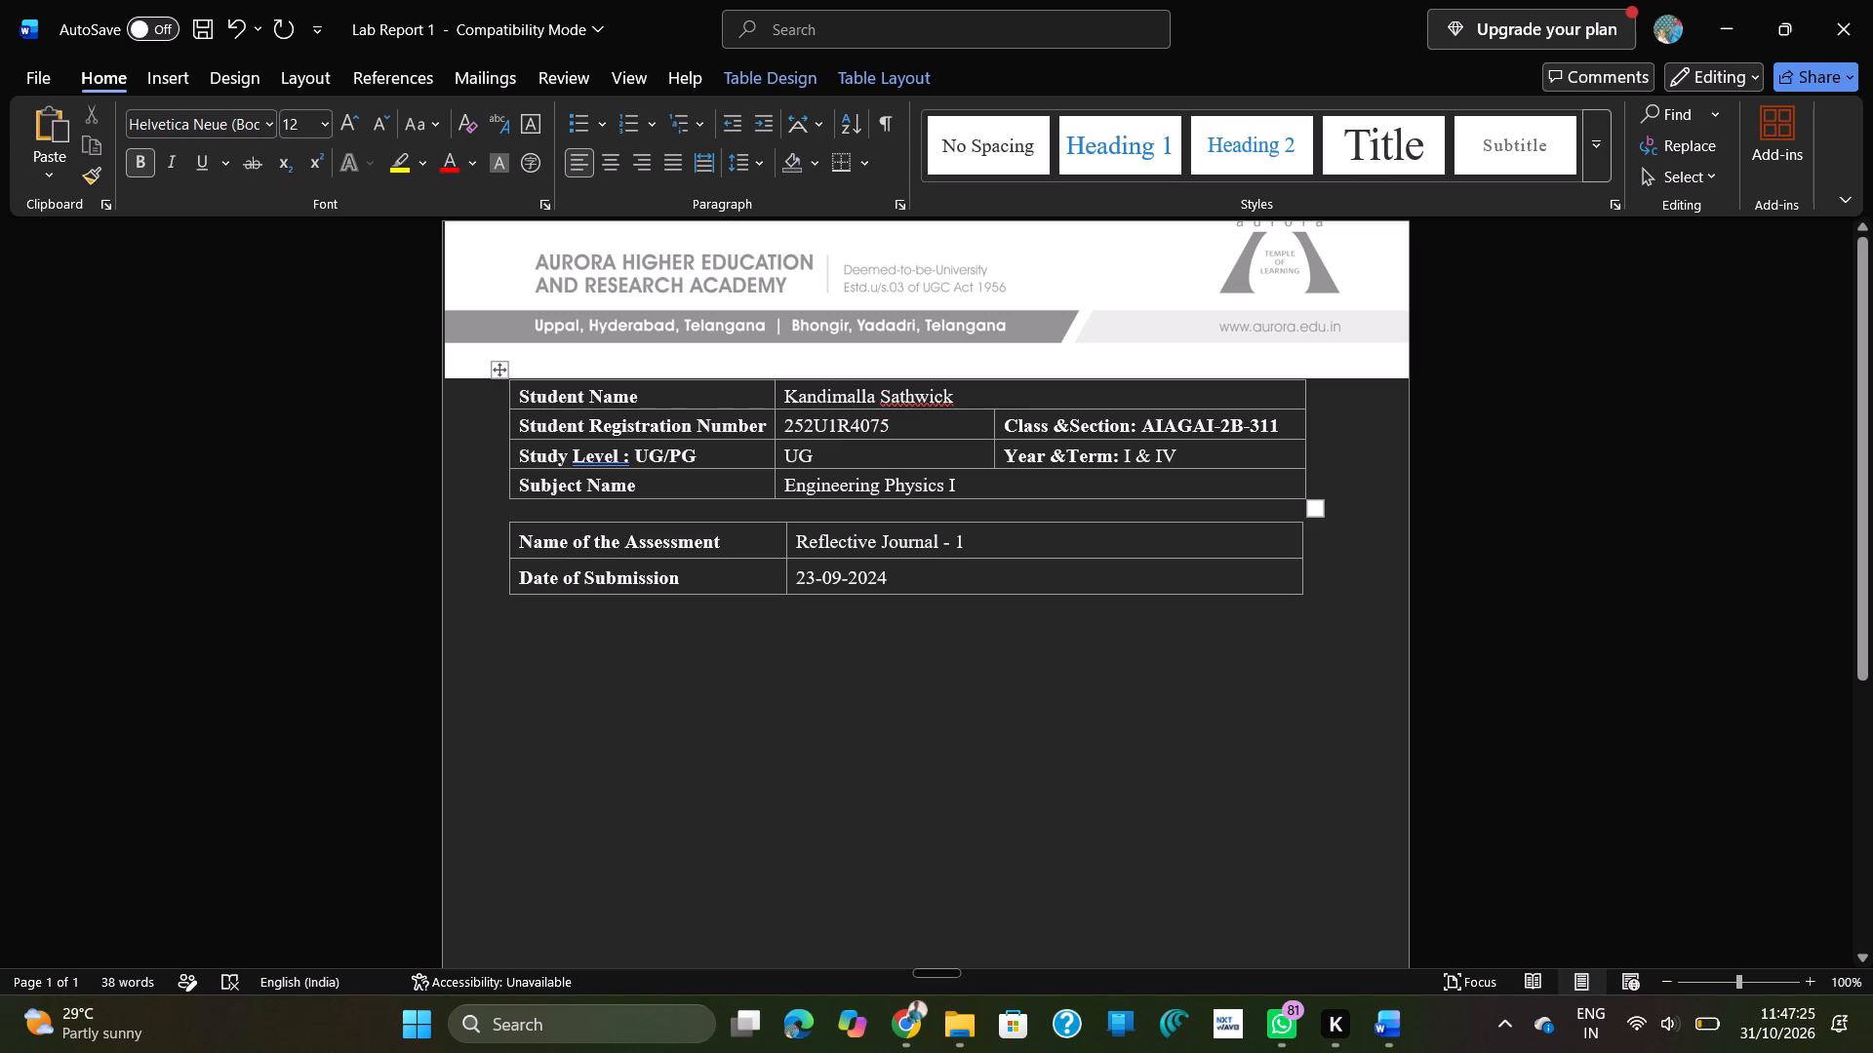
drag(1282, 423, 1155, 430)
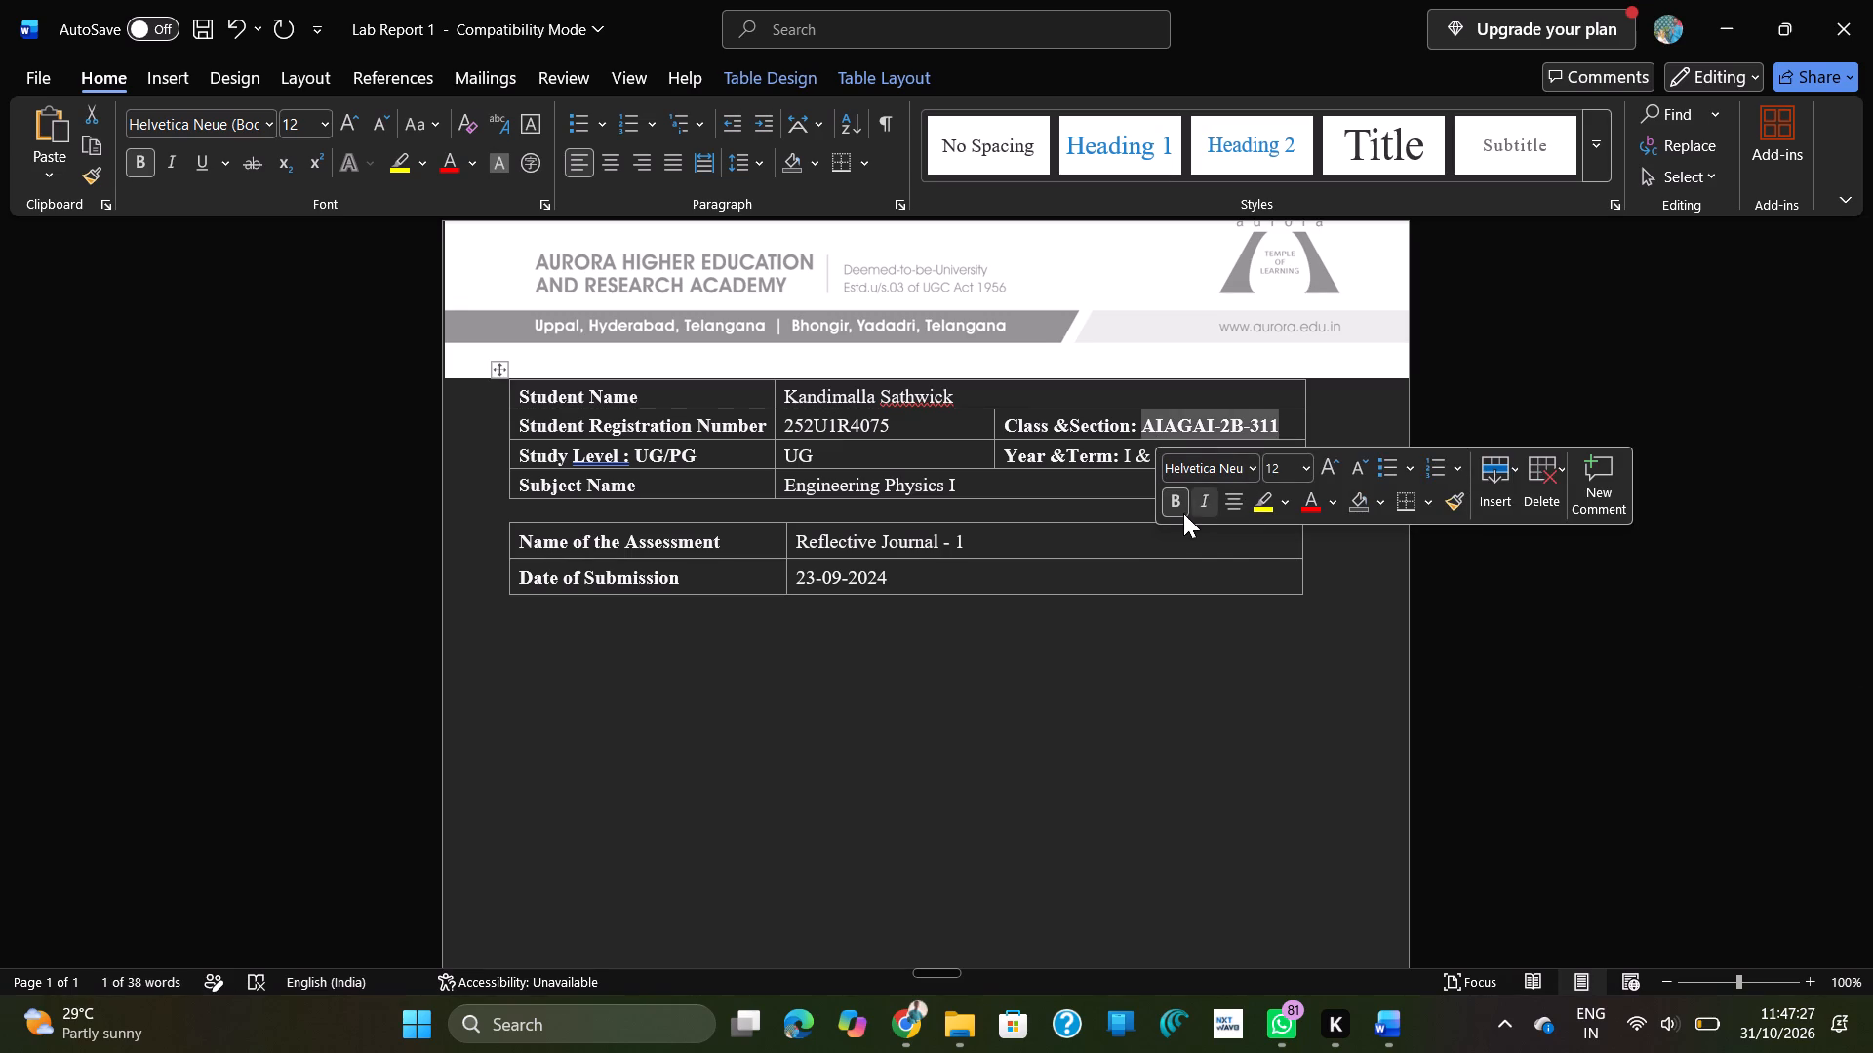
click(1176, 512)
click(1071, 499)
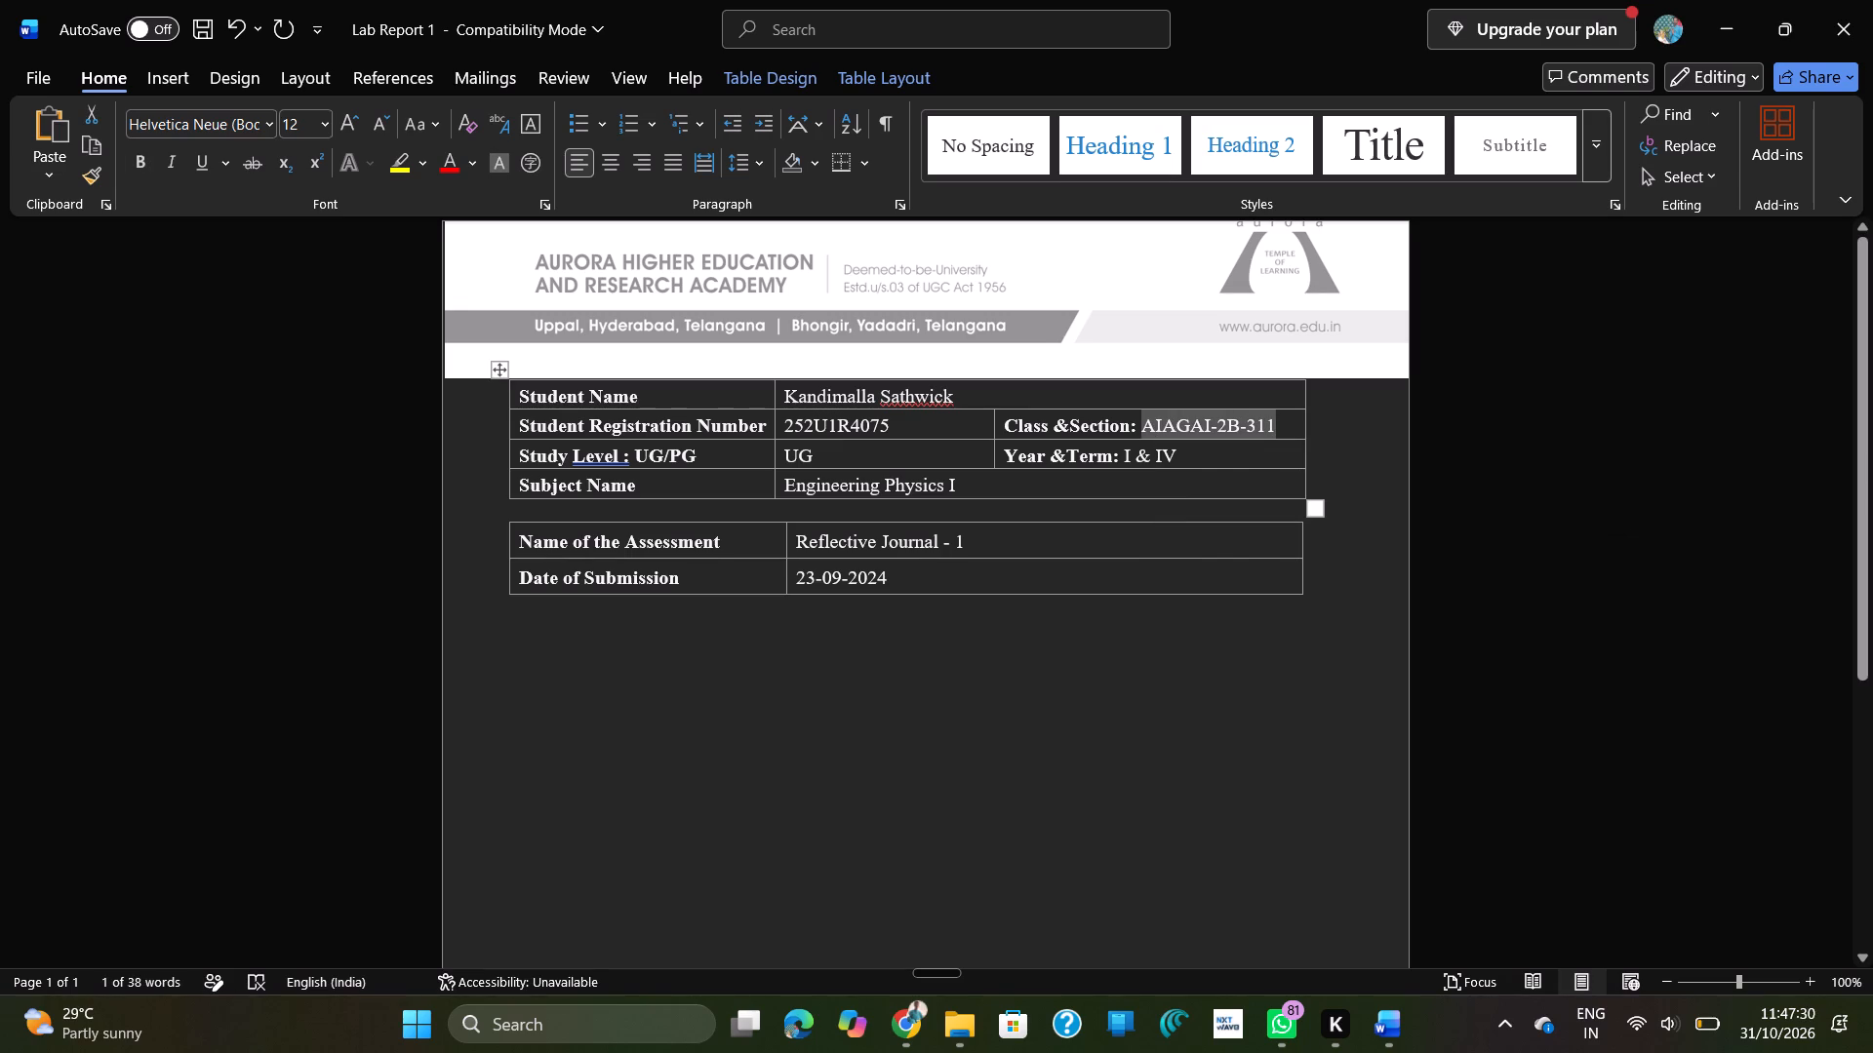
Clear the existing subject from the Subject Name cell.
click(1023, 490)
drag(1023, 490, 813, 487)
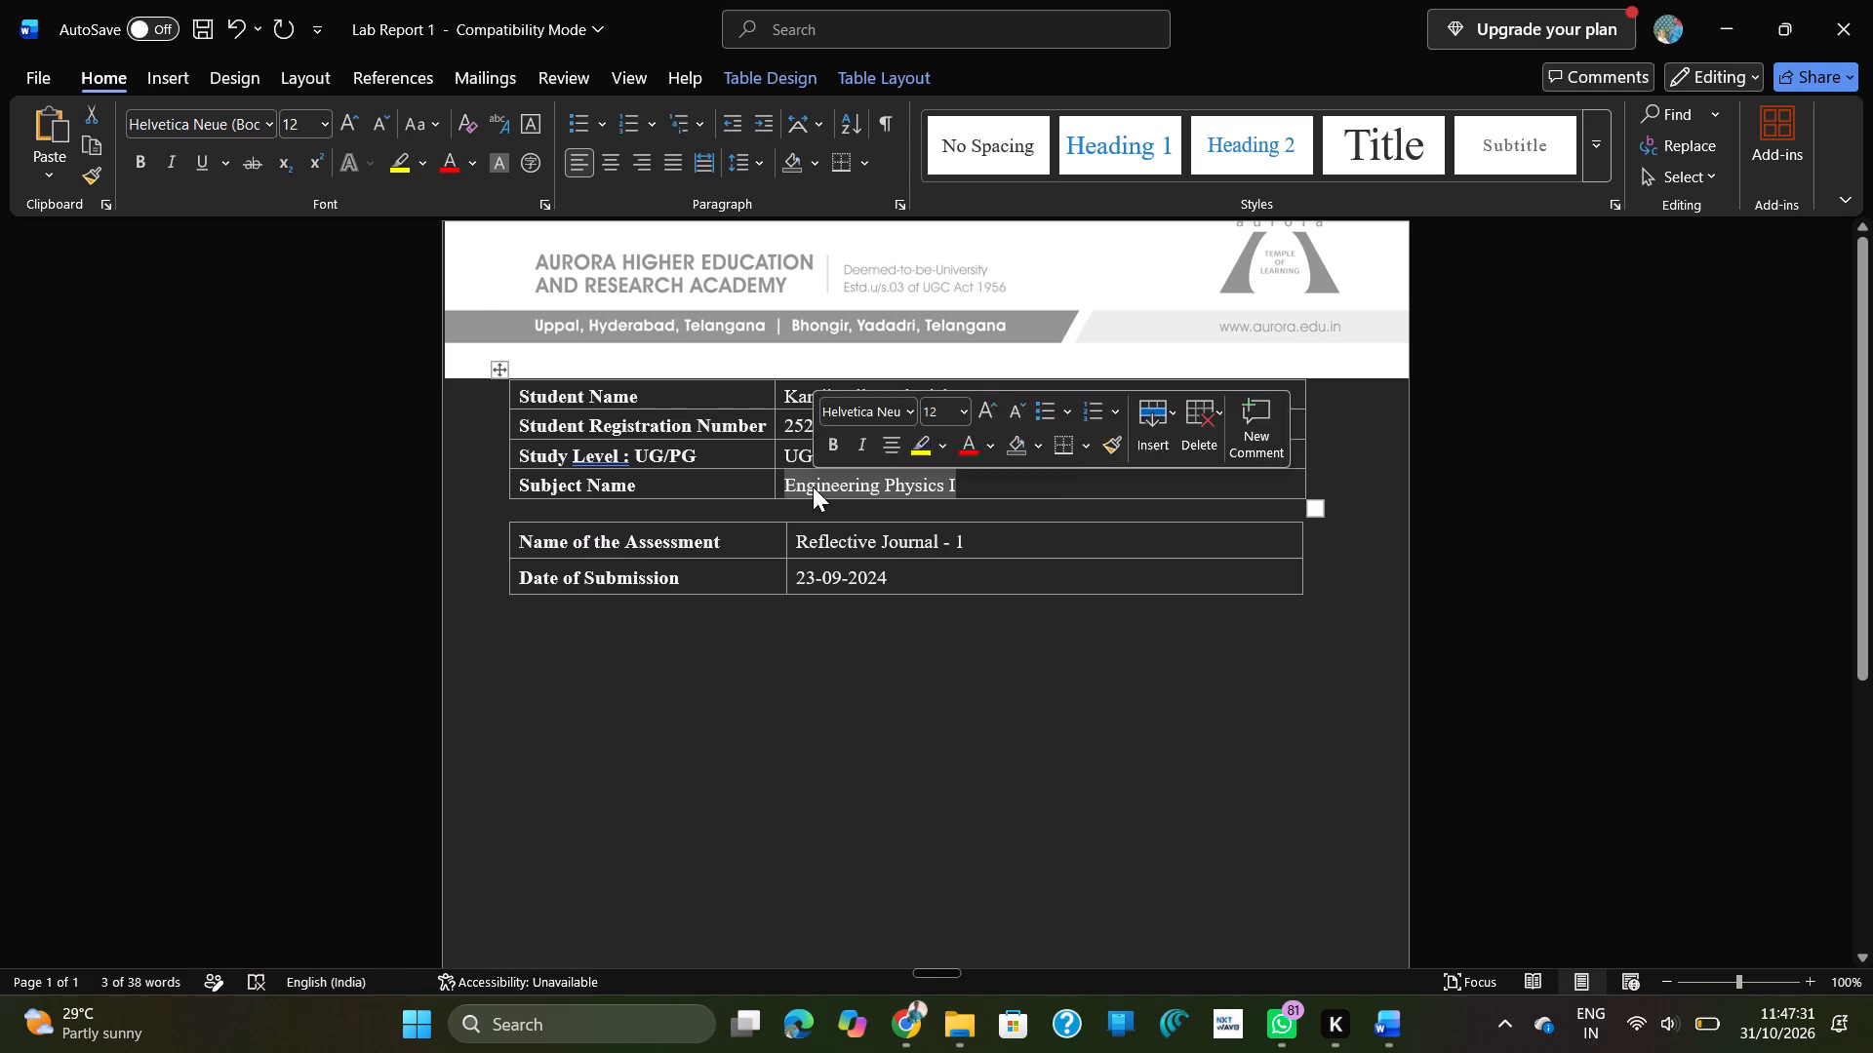
key(BackSpace)
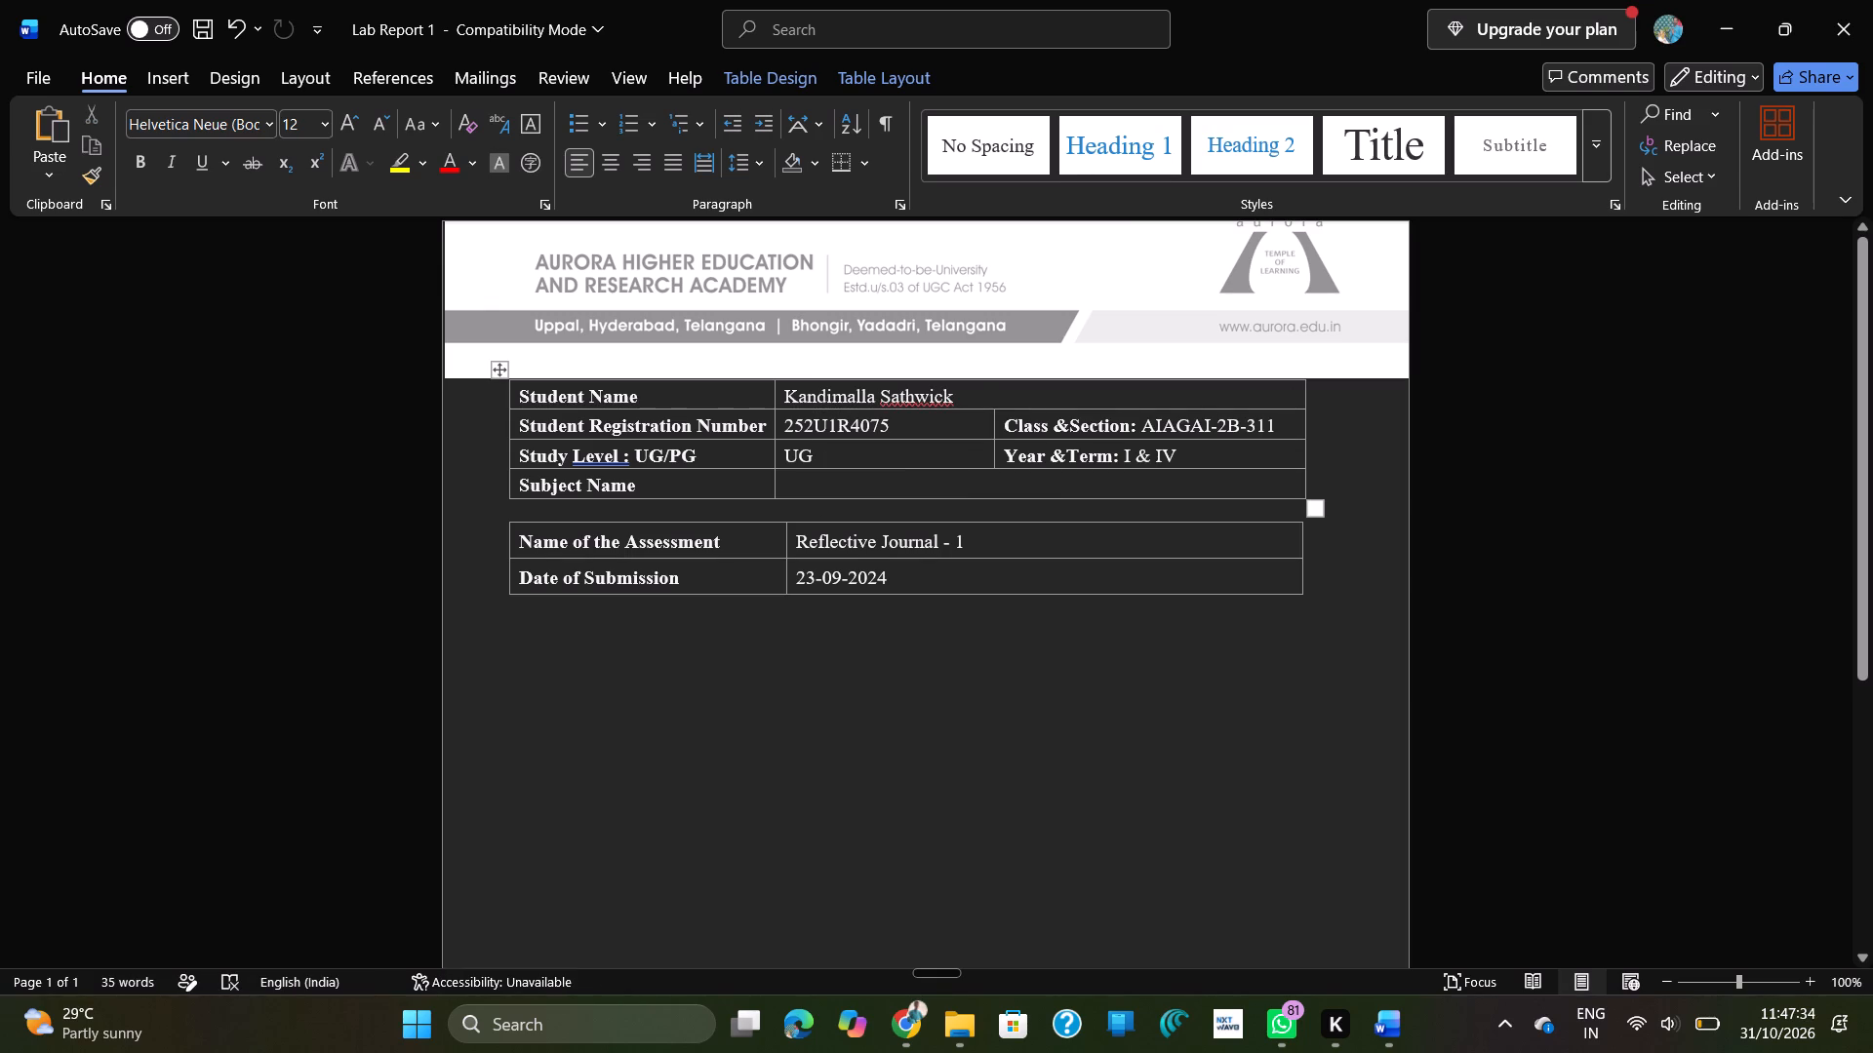
Set the Year & Term value in the header table to II & II.
click(1181, 463)
key(BackSpace)
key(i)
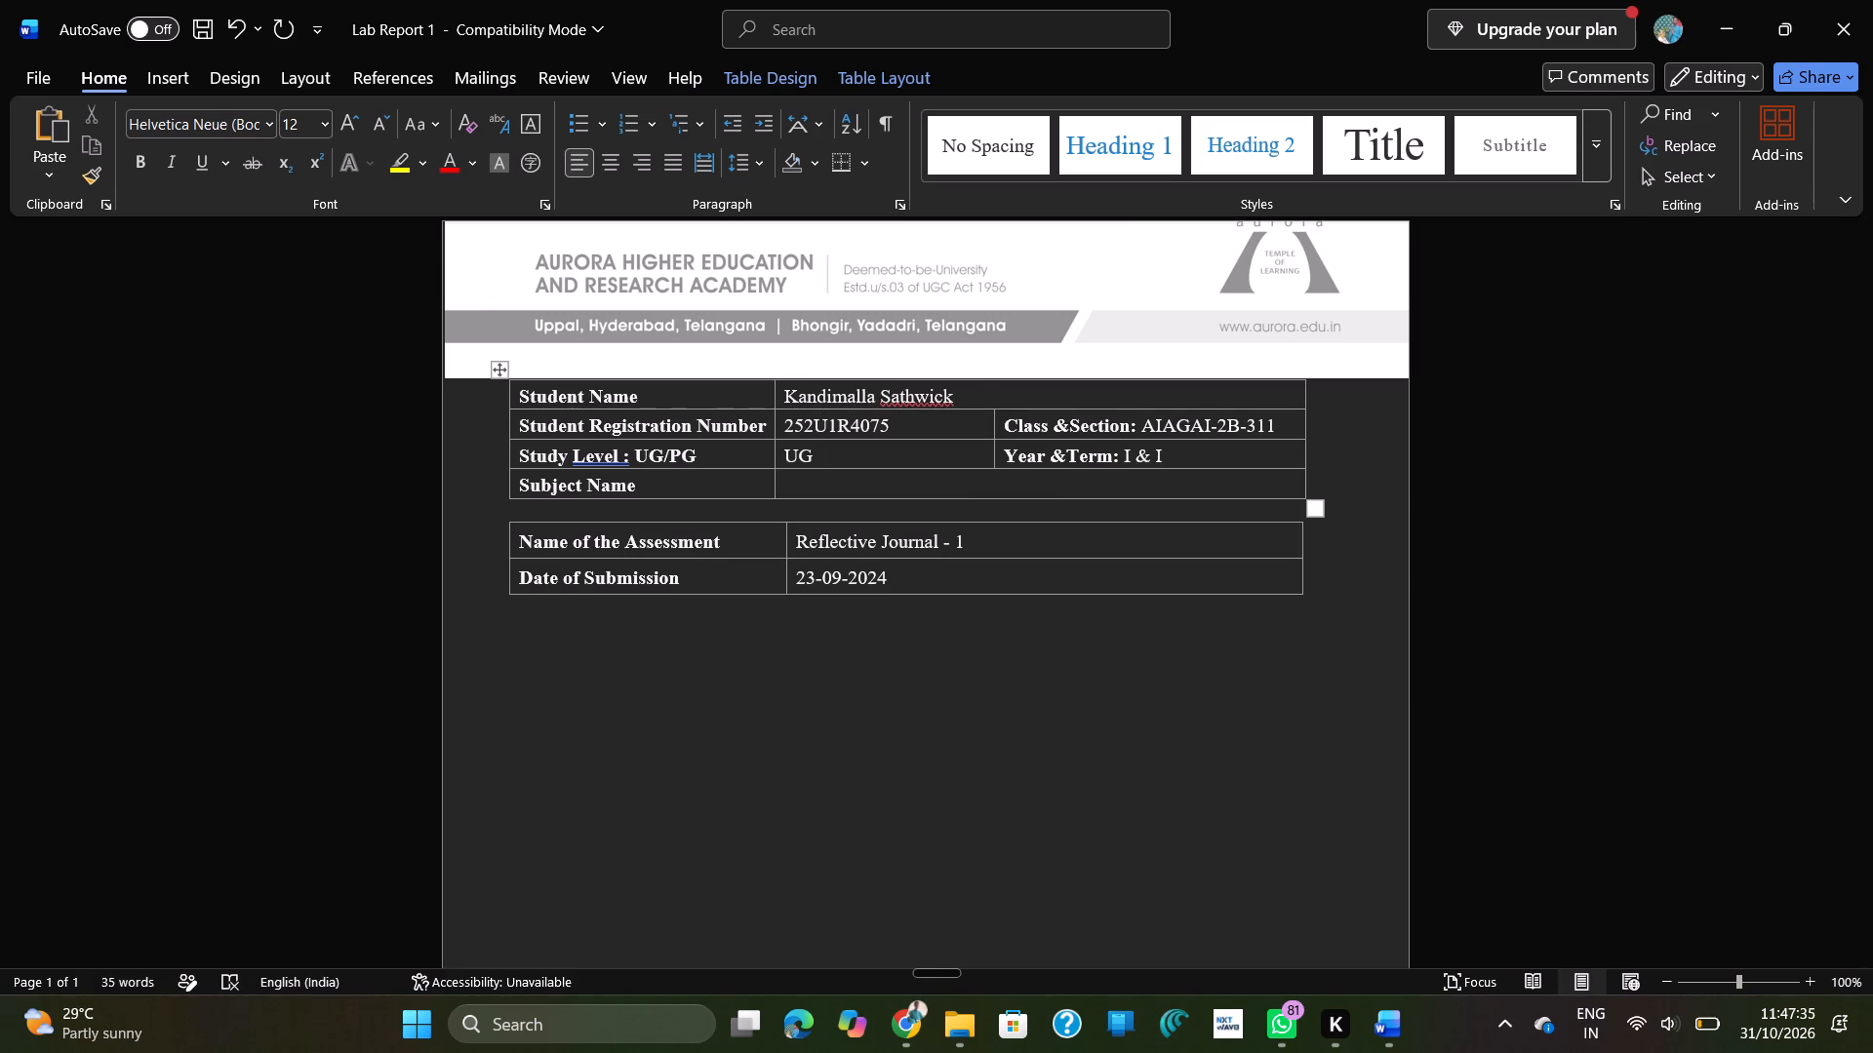
key(Left)
key(Left)
key(Left)
key(Left)
key(Left)
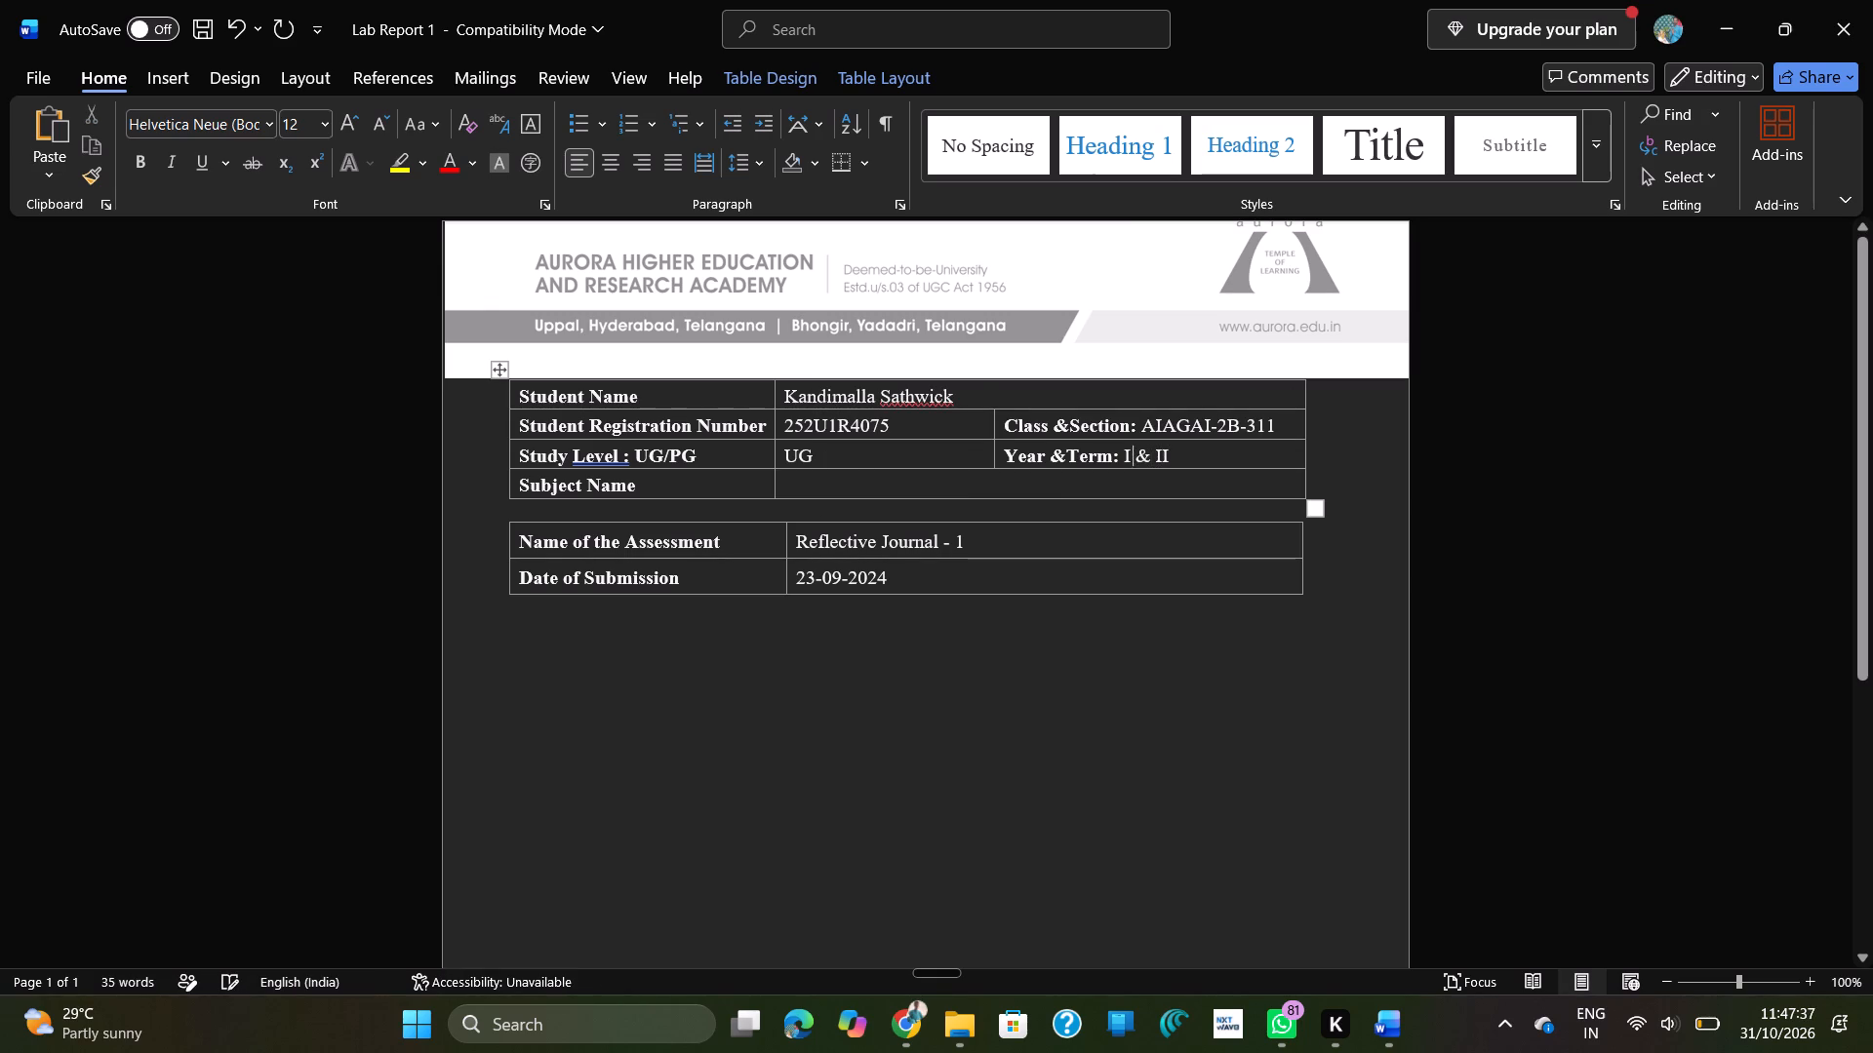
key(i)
Copy the course title Backend Development Fundamentals from the Aurora University assessments page in Chrome into the Subject Name cell in Word.
click(826, 481)
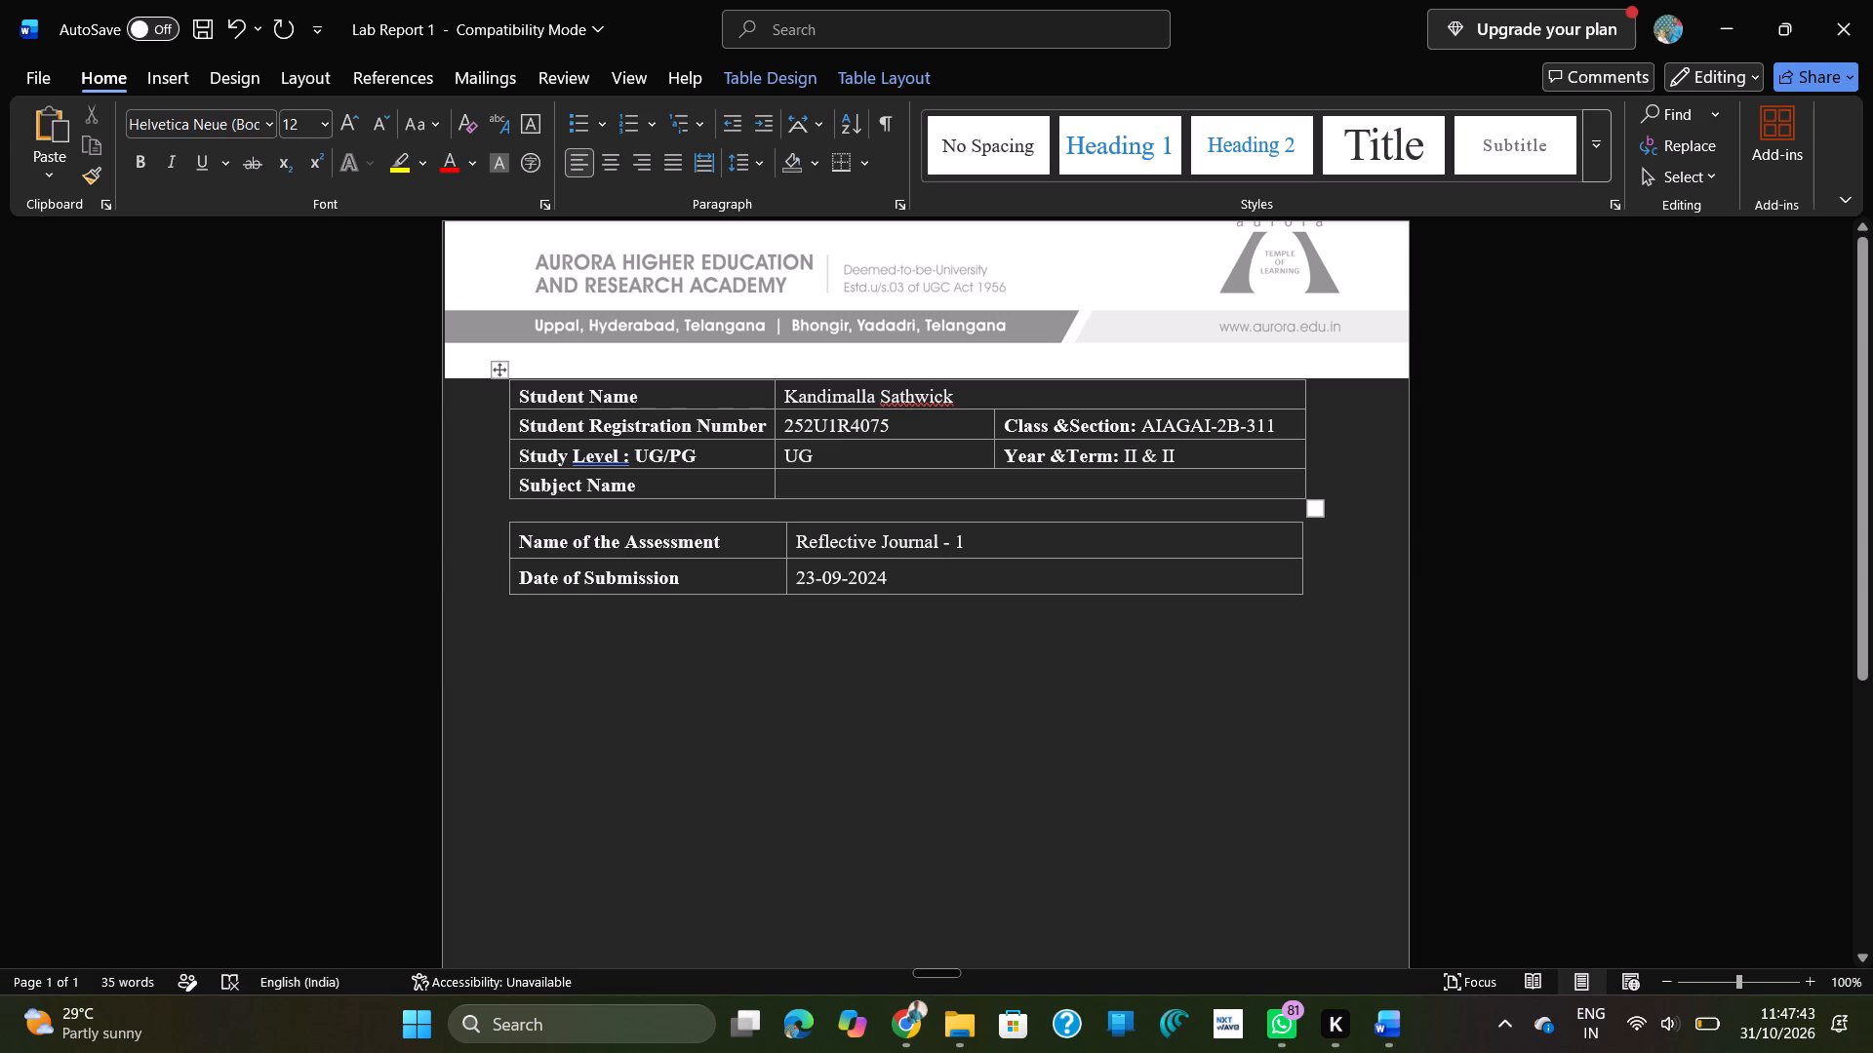
click(916, 1031)
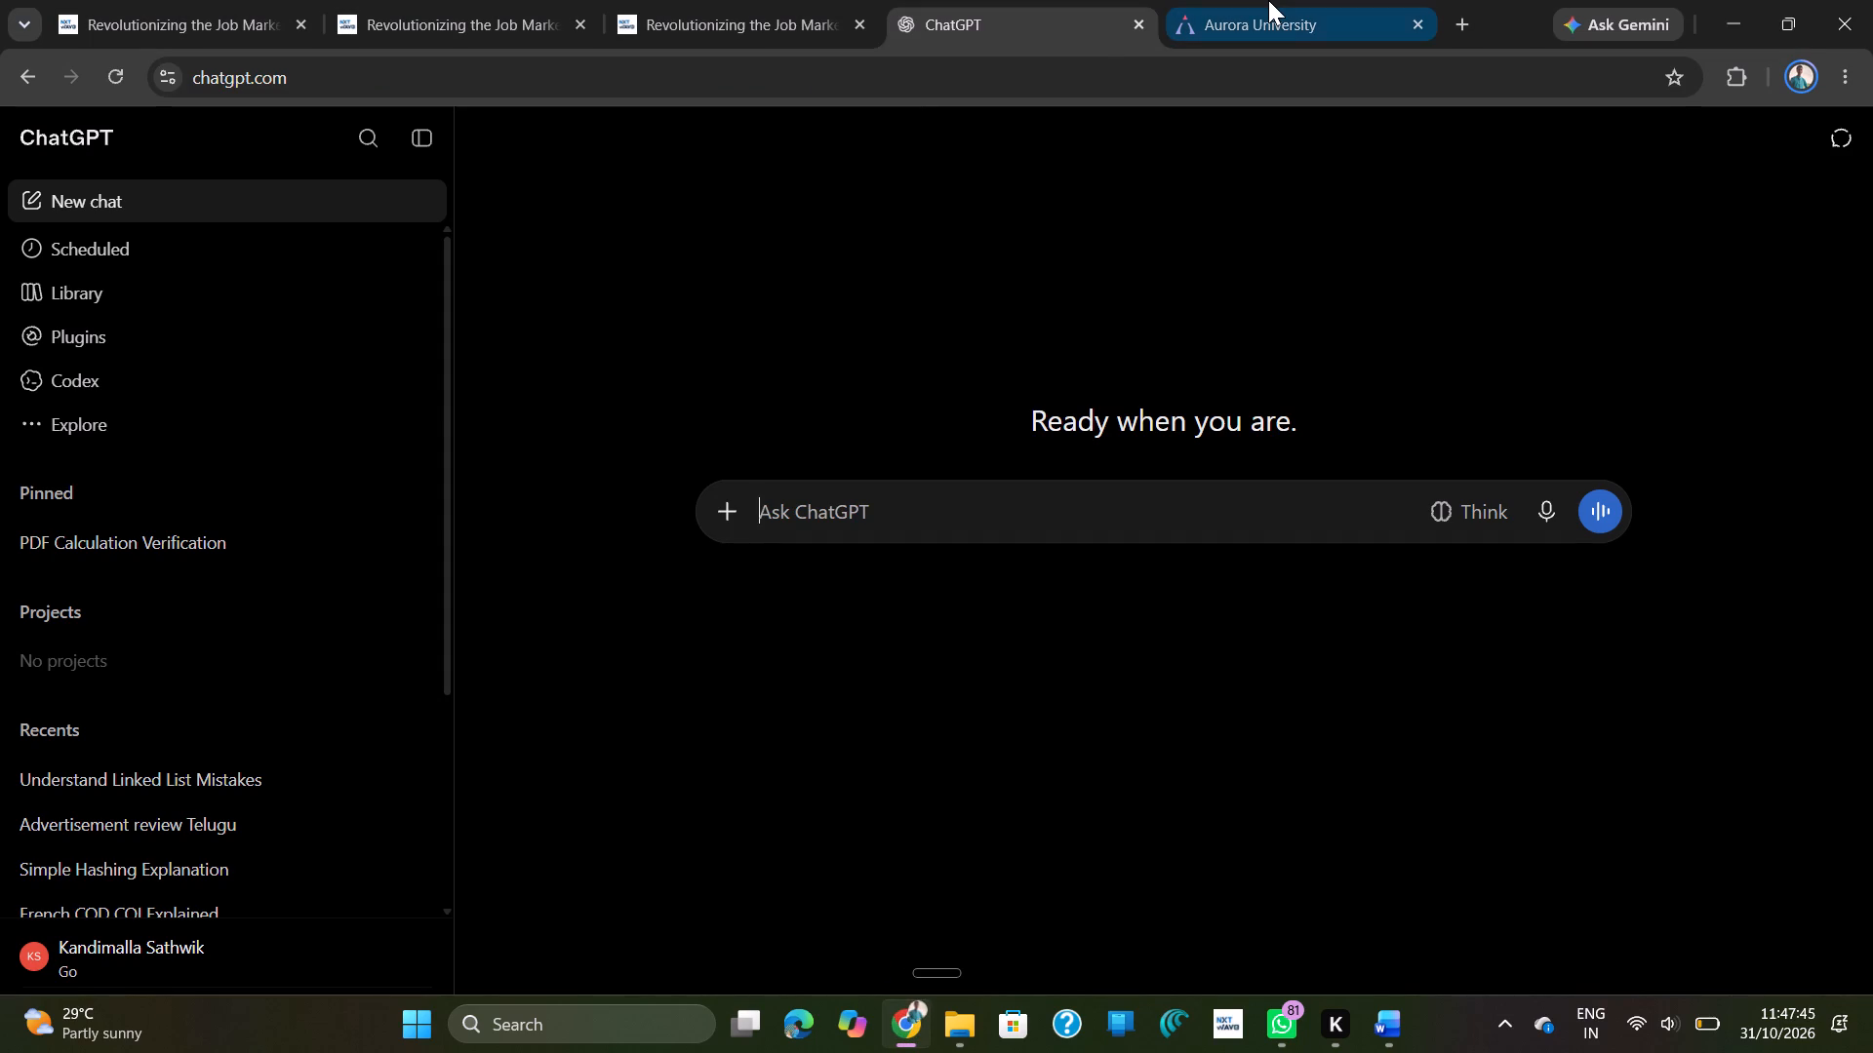
click(1268, 0)
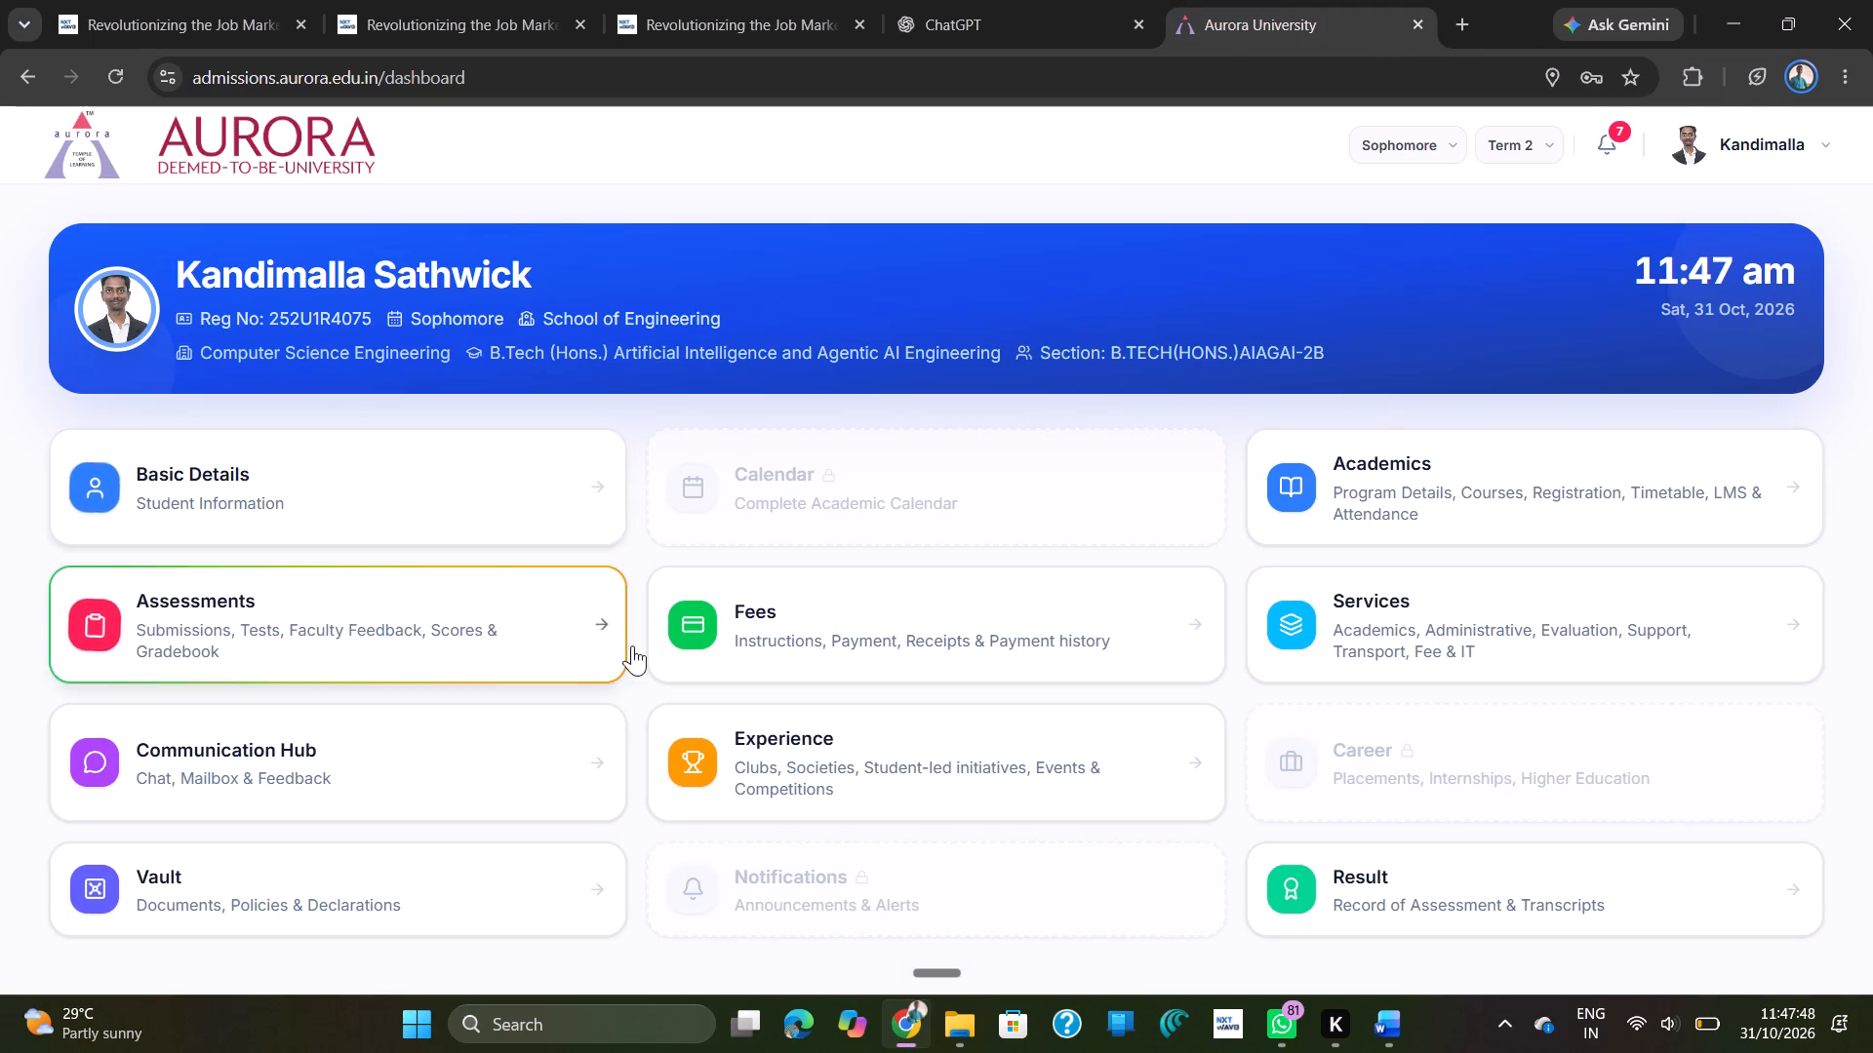
click(341, 652)
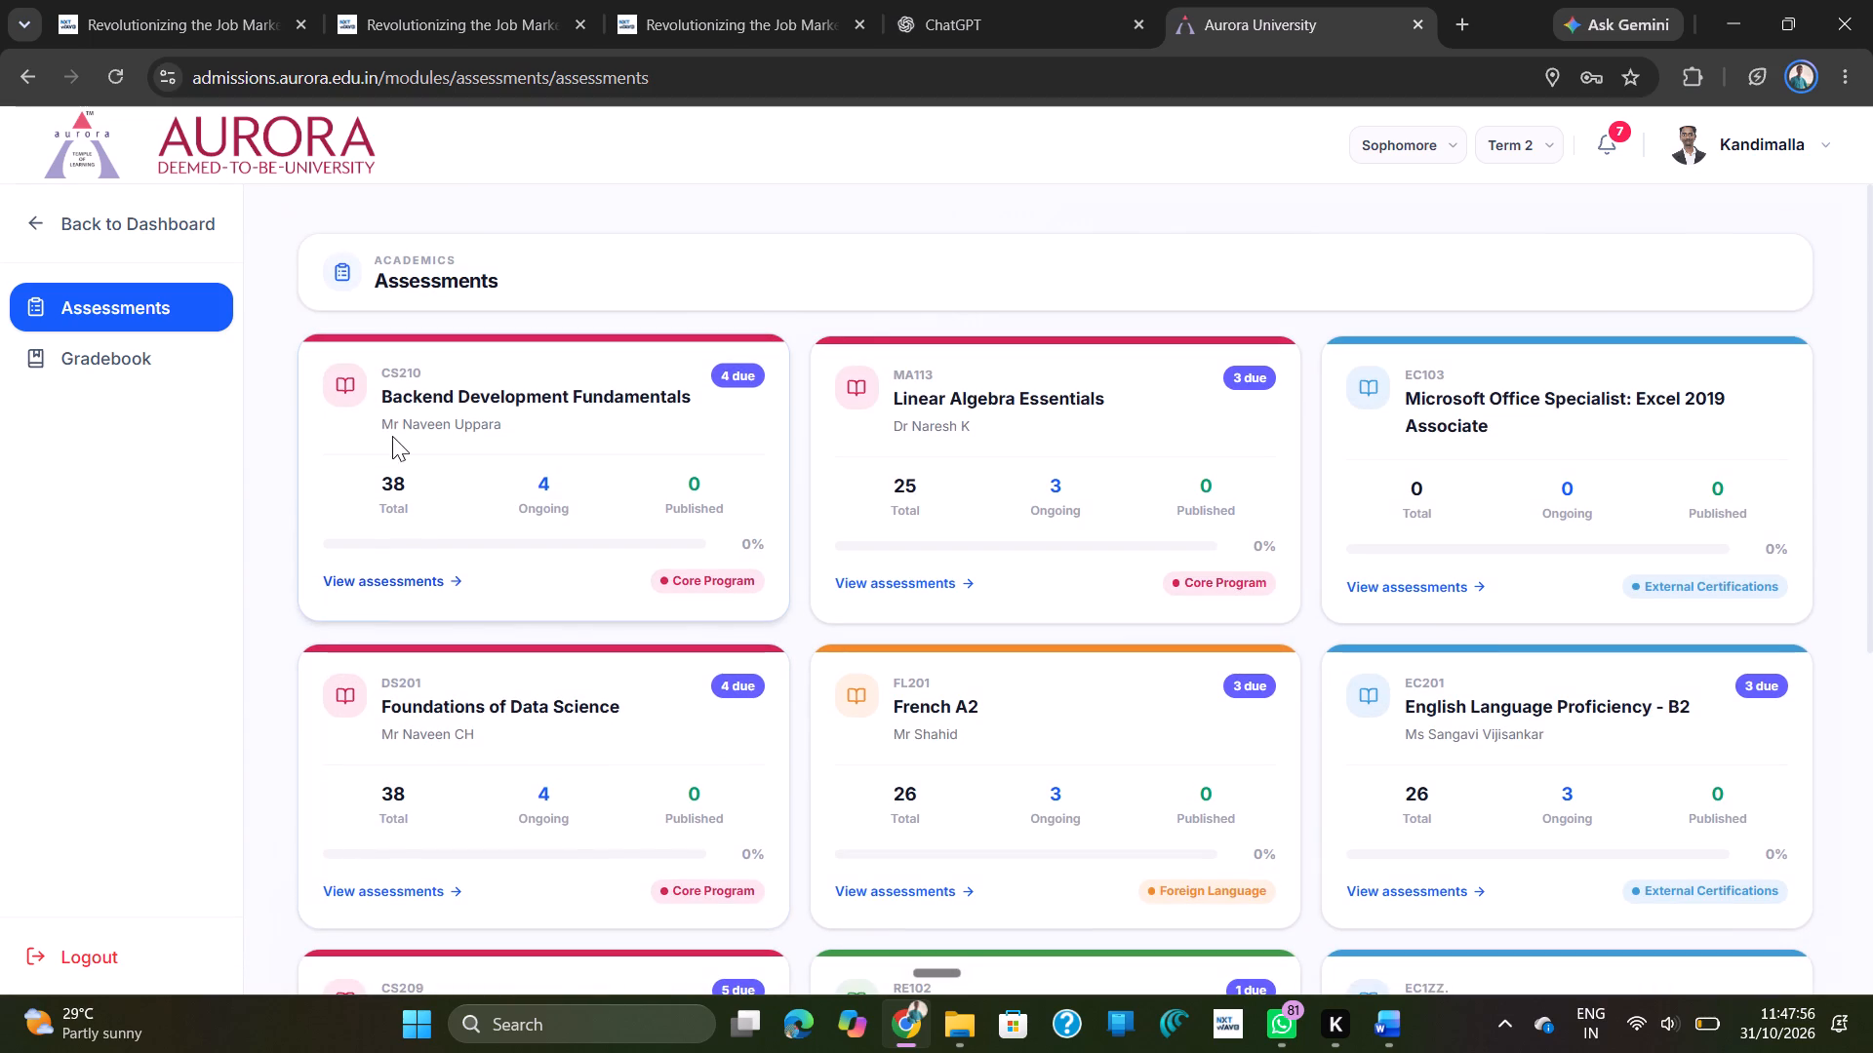
drag(384, 401, 675, 390)
drag(688, 389, 411, 391)
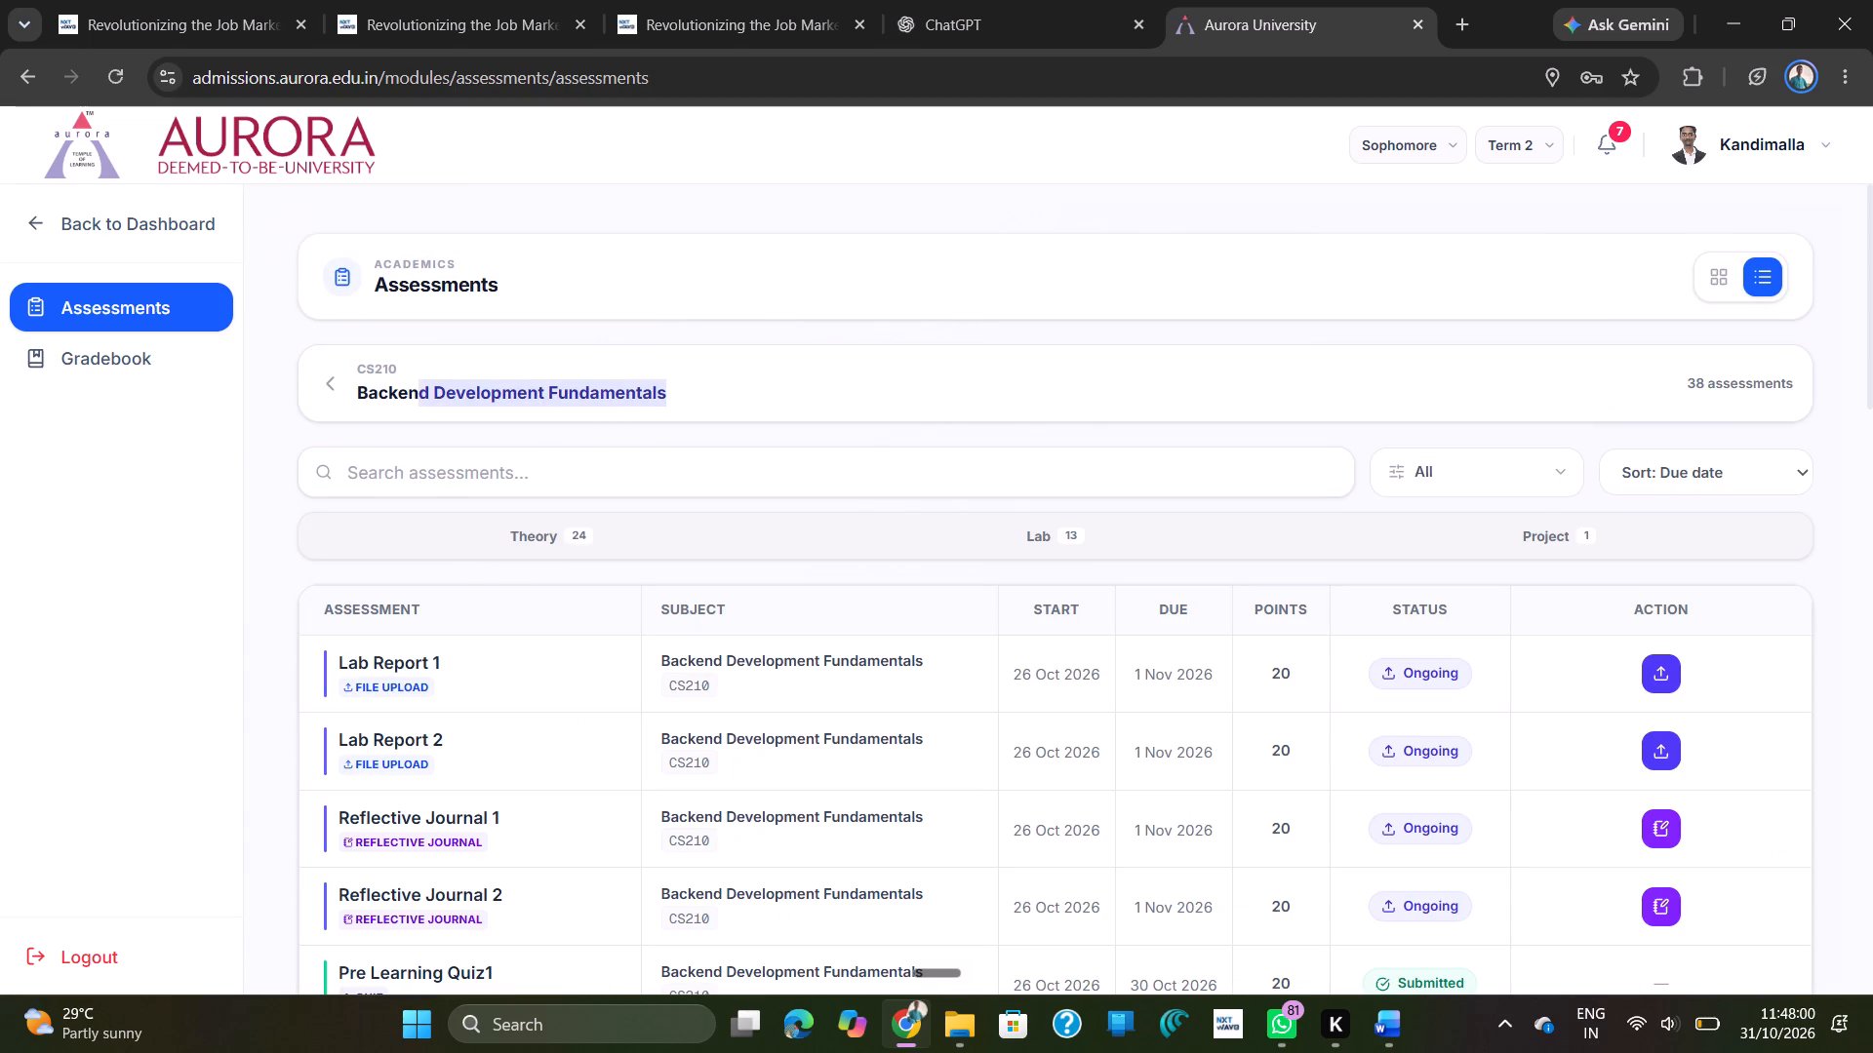
drag(411, 391, 359, 397)
key(ctrl+c)
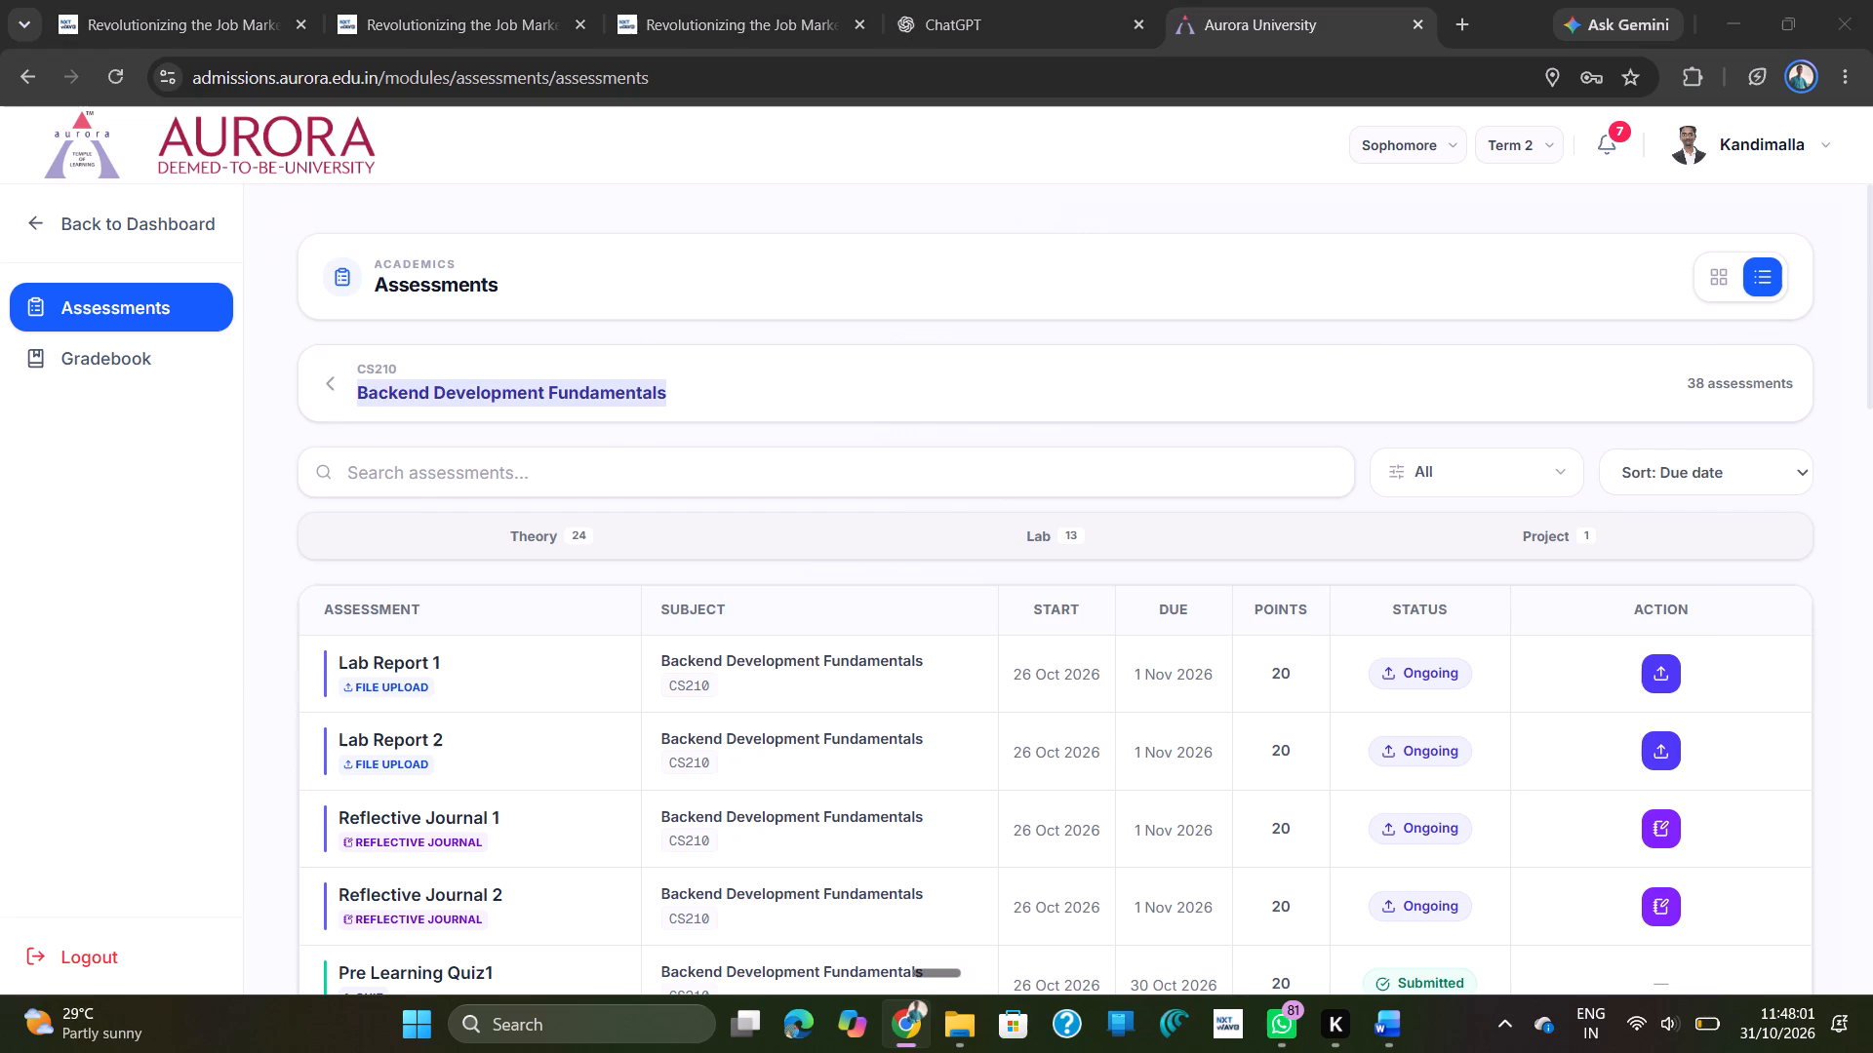
key(ctrl+v)
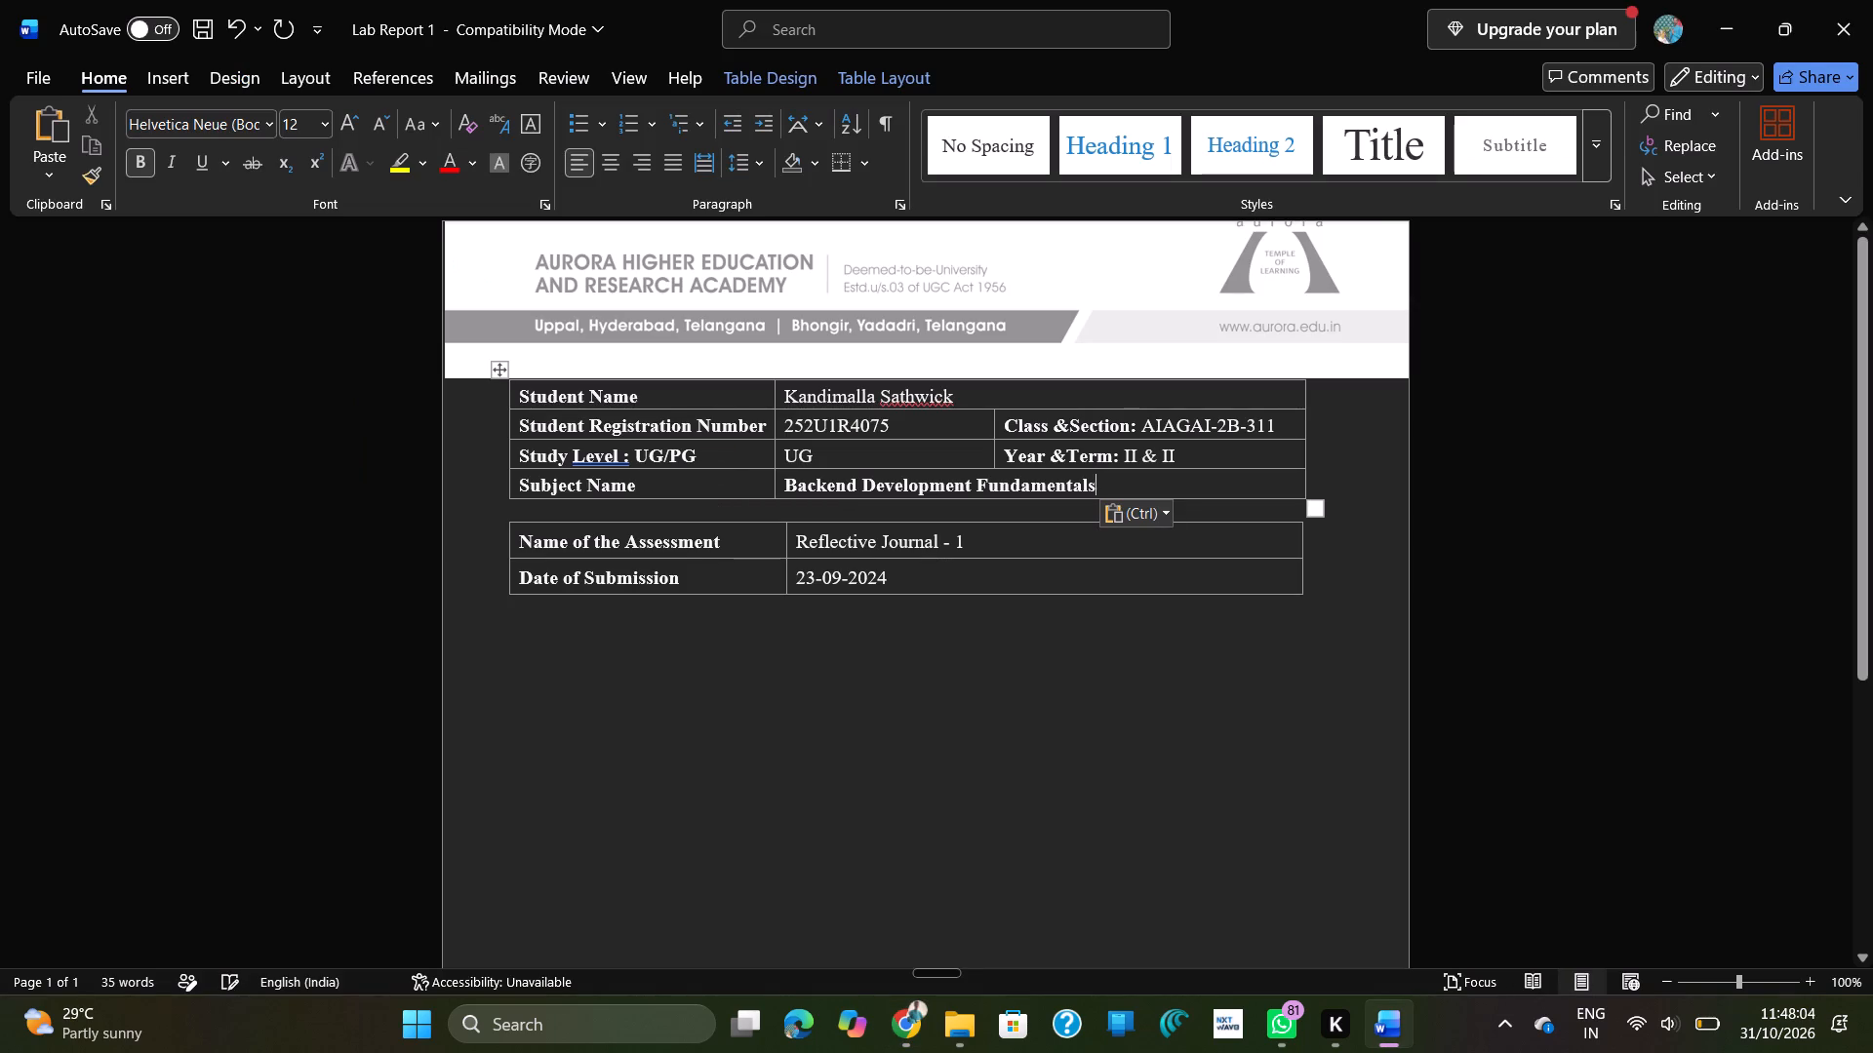
Replace the text in the Name of the Assessment cell with Lab Report - 1.
click(982, 536)
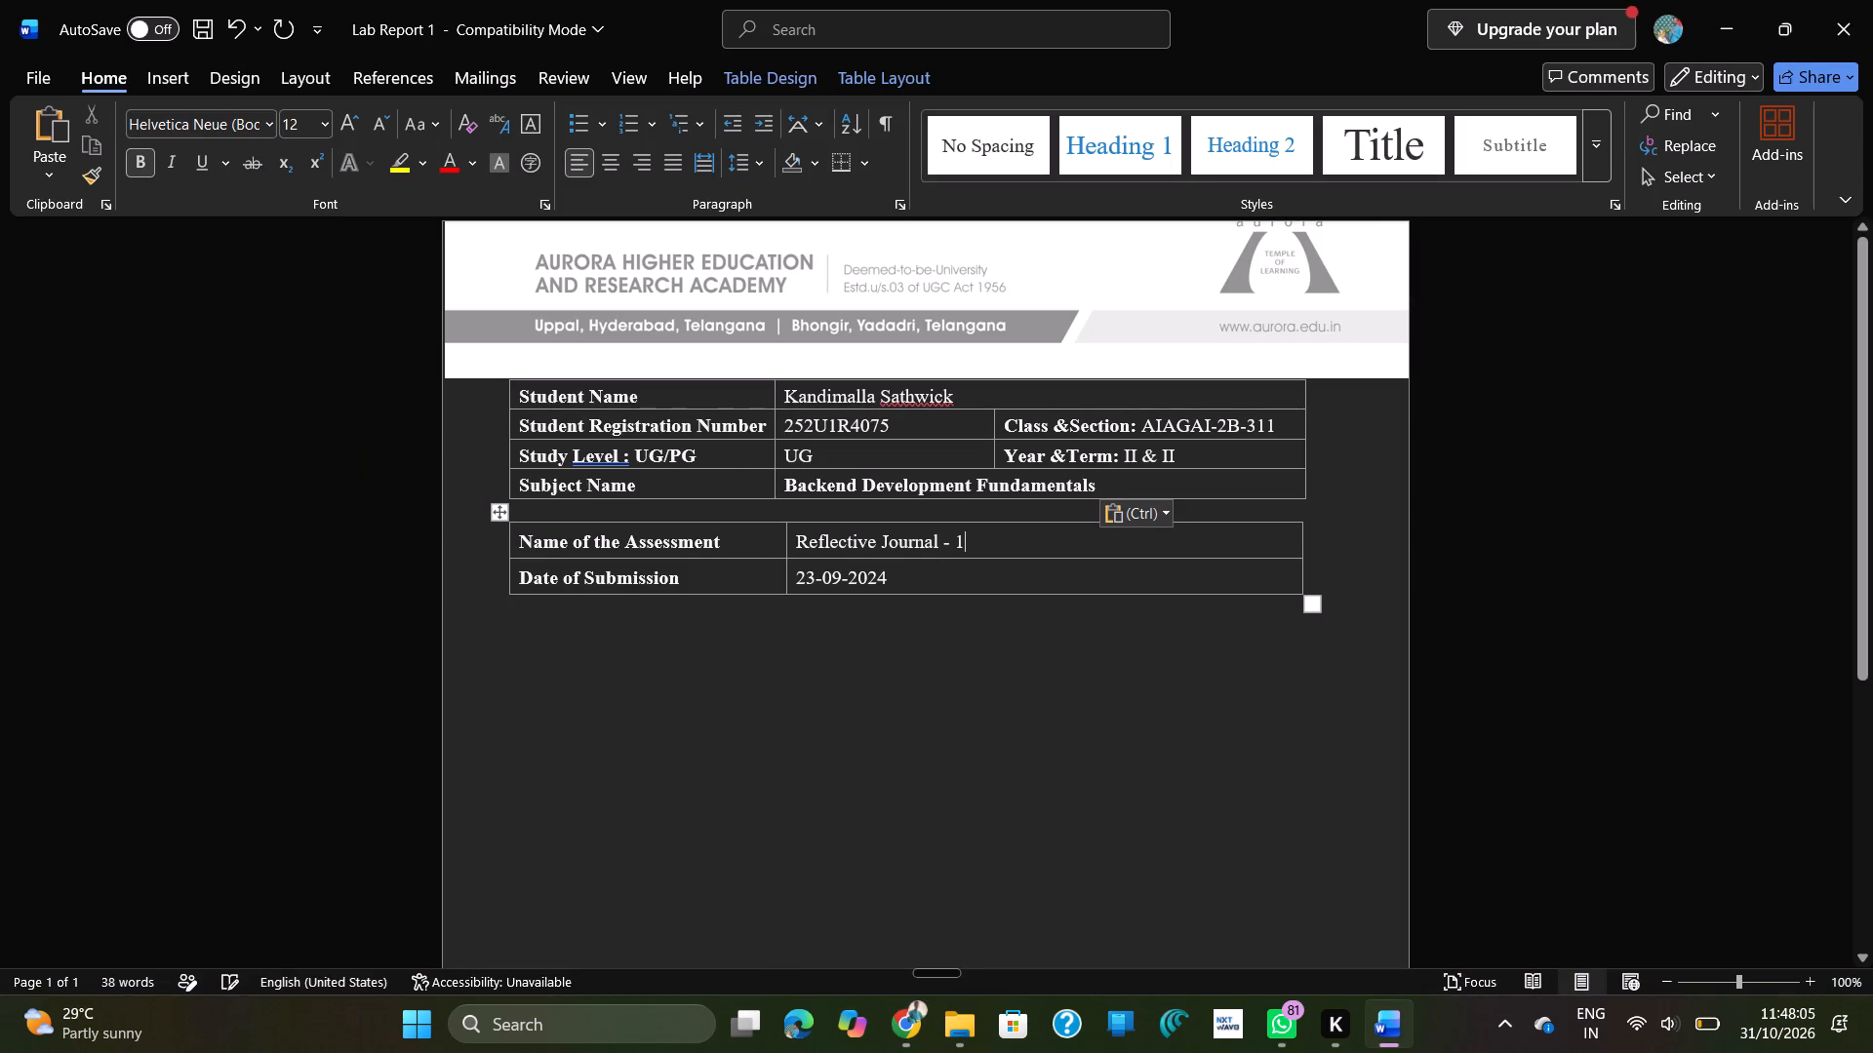
key(BackSpace)
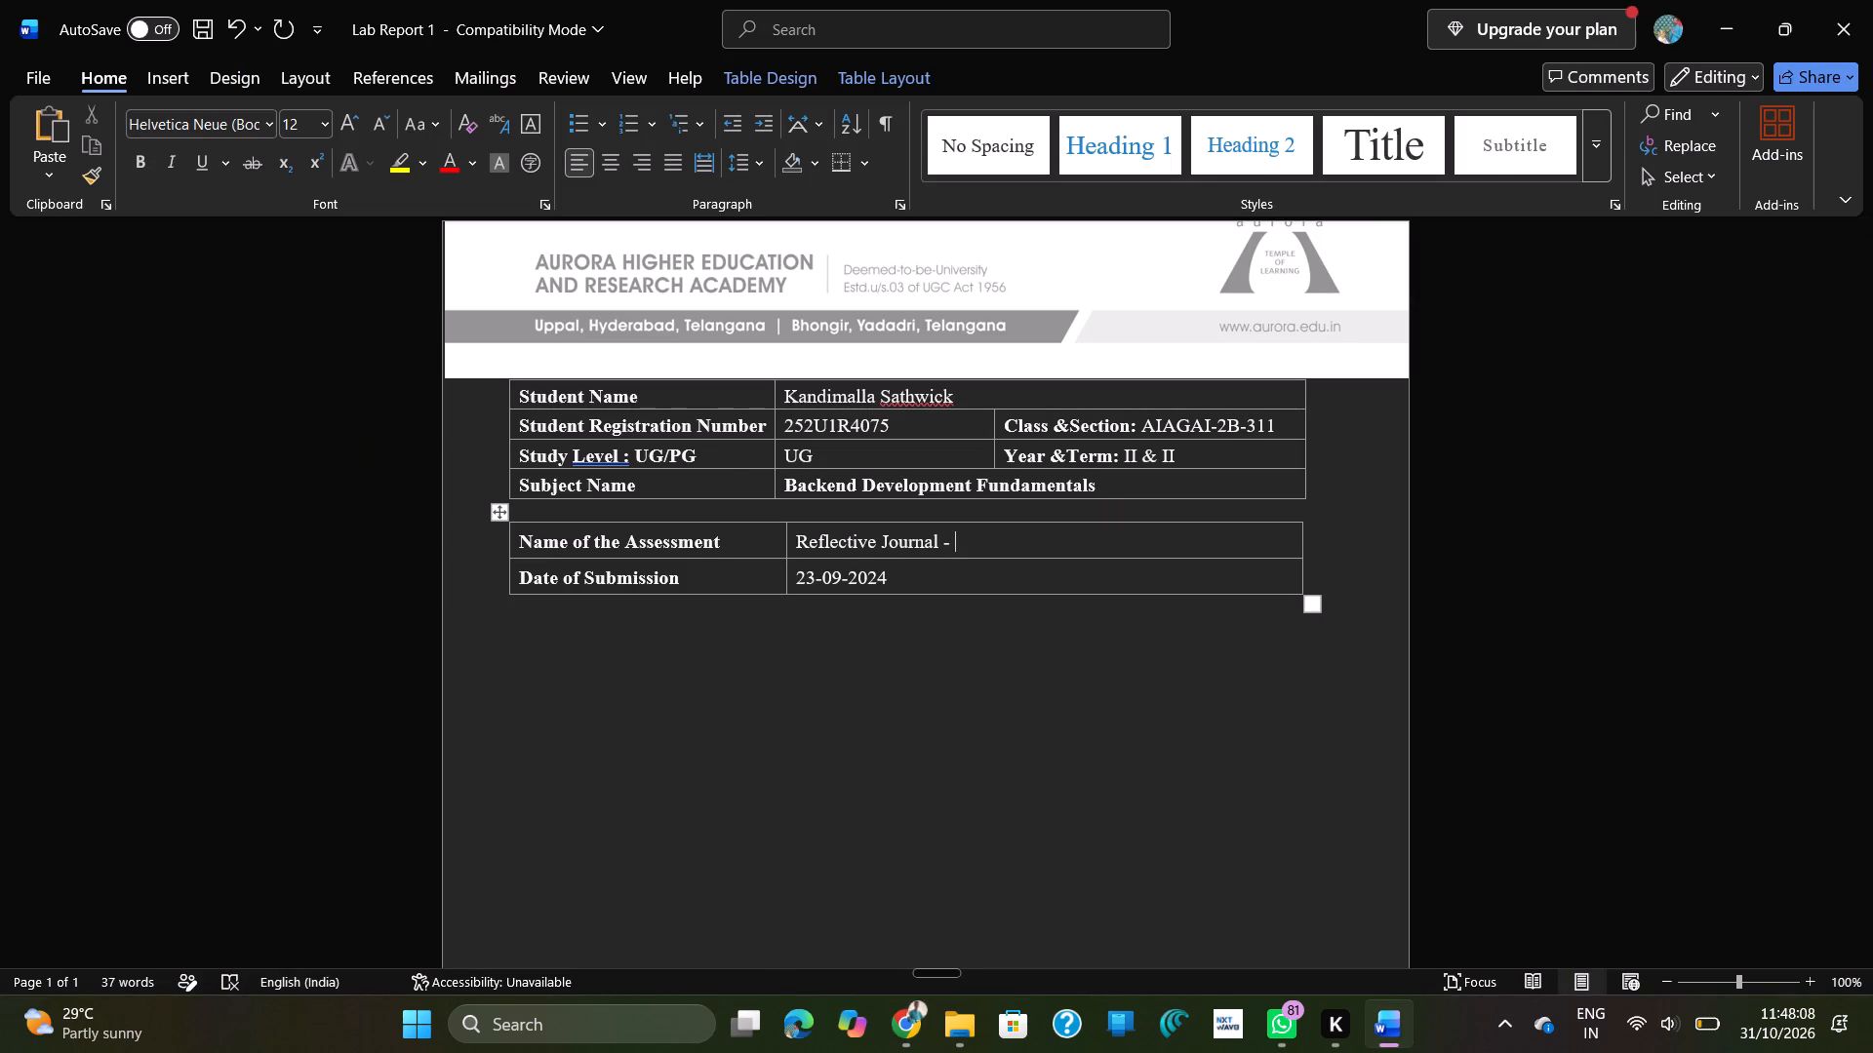
key(BackSpace)
key(BackSpace)
key(BackSpace)
key(BackSpace)
key(BackSpace)
key(BackSpace)
key(BackSpace)
key(BackSpace)
key(BackSpace)
key(BackSpace)
key(BackSpace)
key(BackSpace)
key(BackSpace)
key(BackSpace)
key(BackSpace)
key(BackSpace)
key(BackSpace)
key(BackSpace)
key(BackSpace)
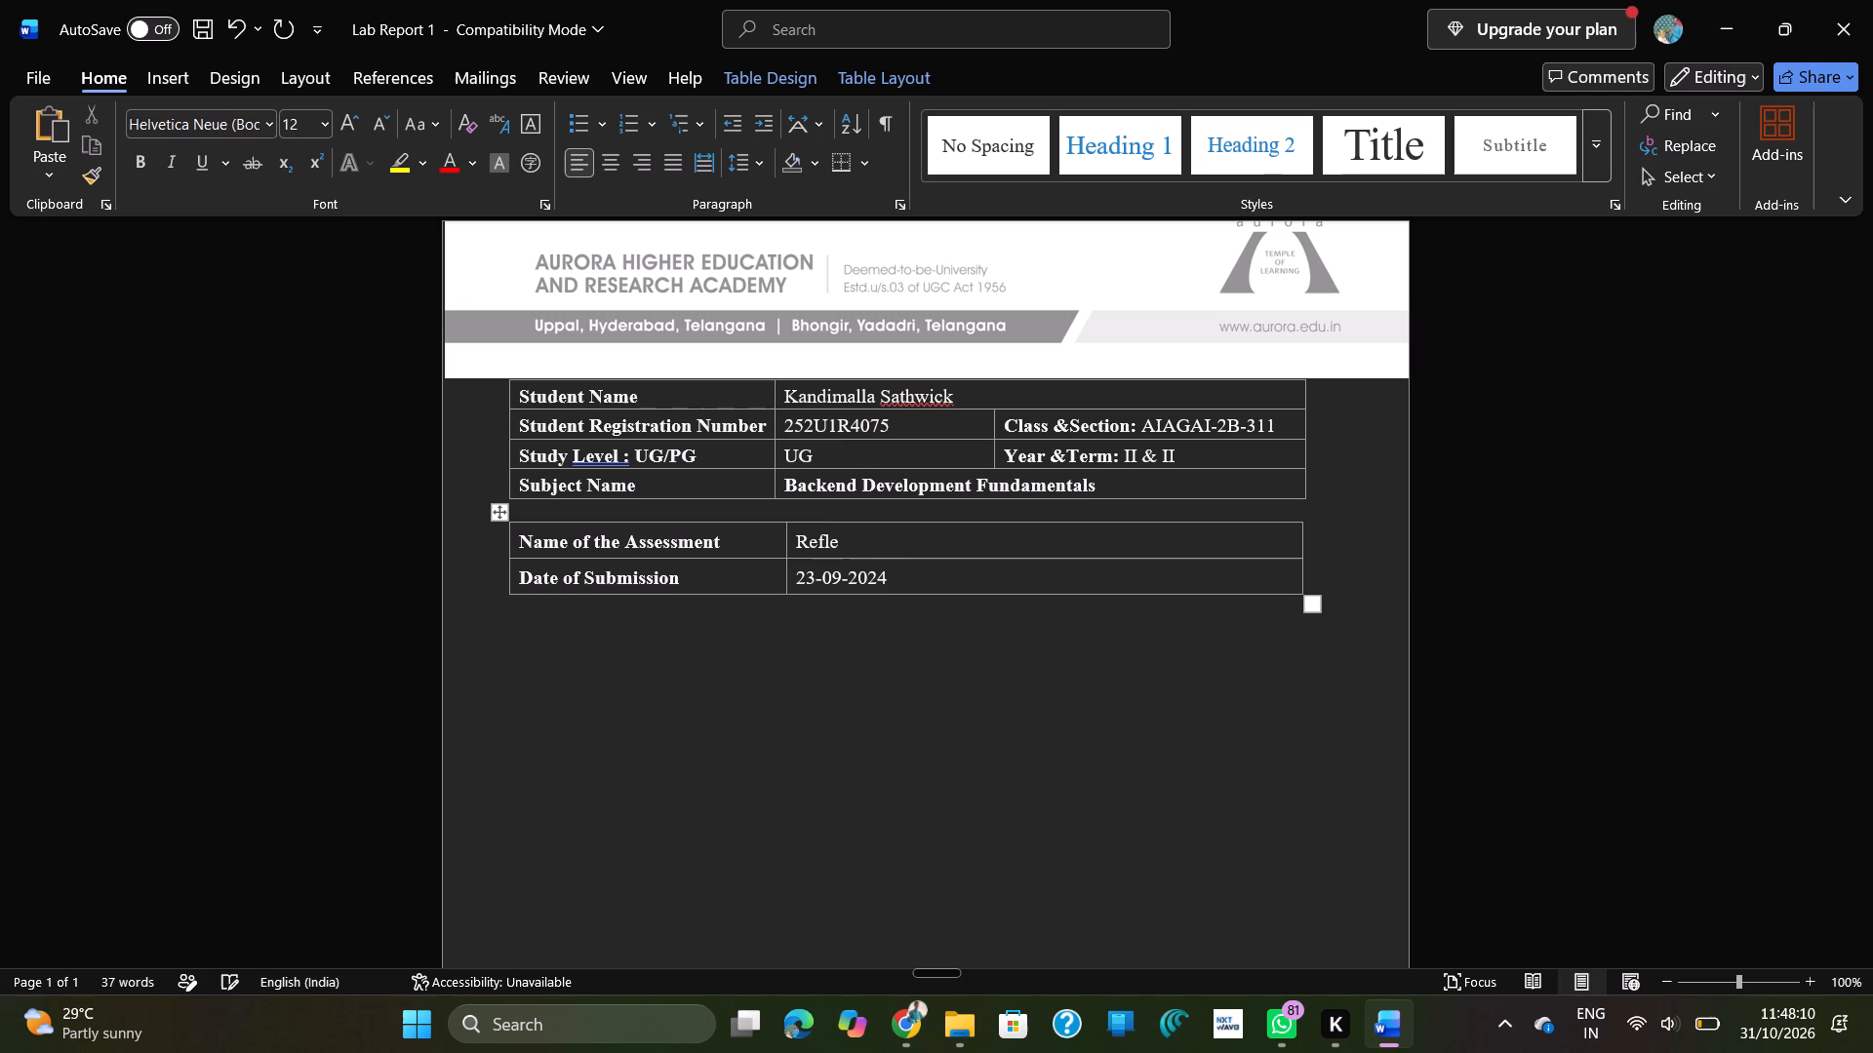
key(BackSpace)
key(BackSpace)
key(BackSpace)
key(BackSpace)
key(BackSpace)
key(BackSpace)
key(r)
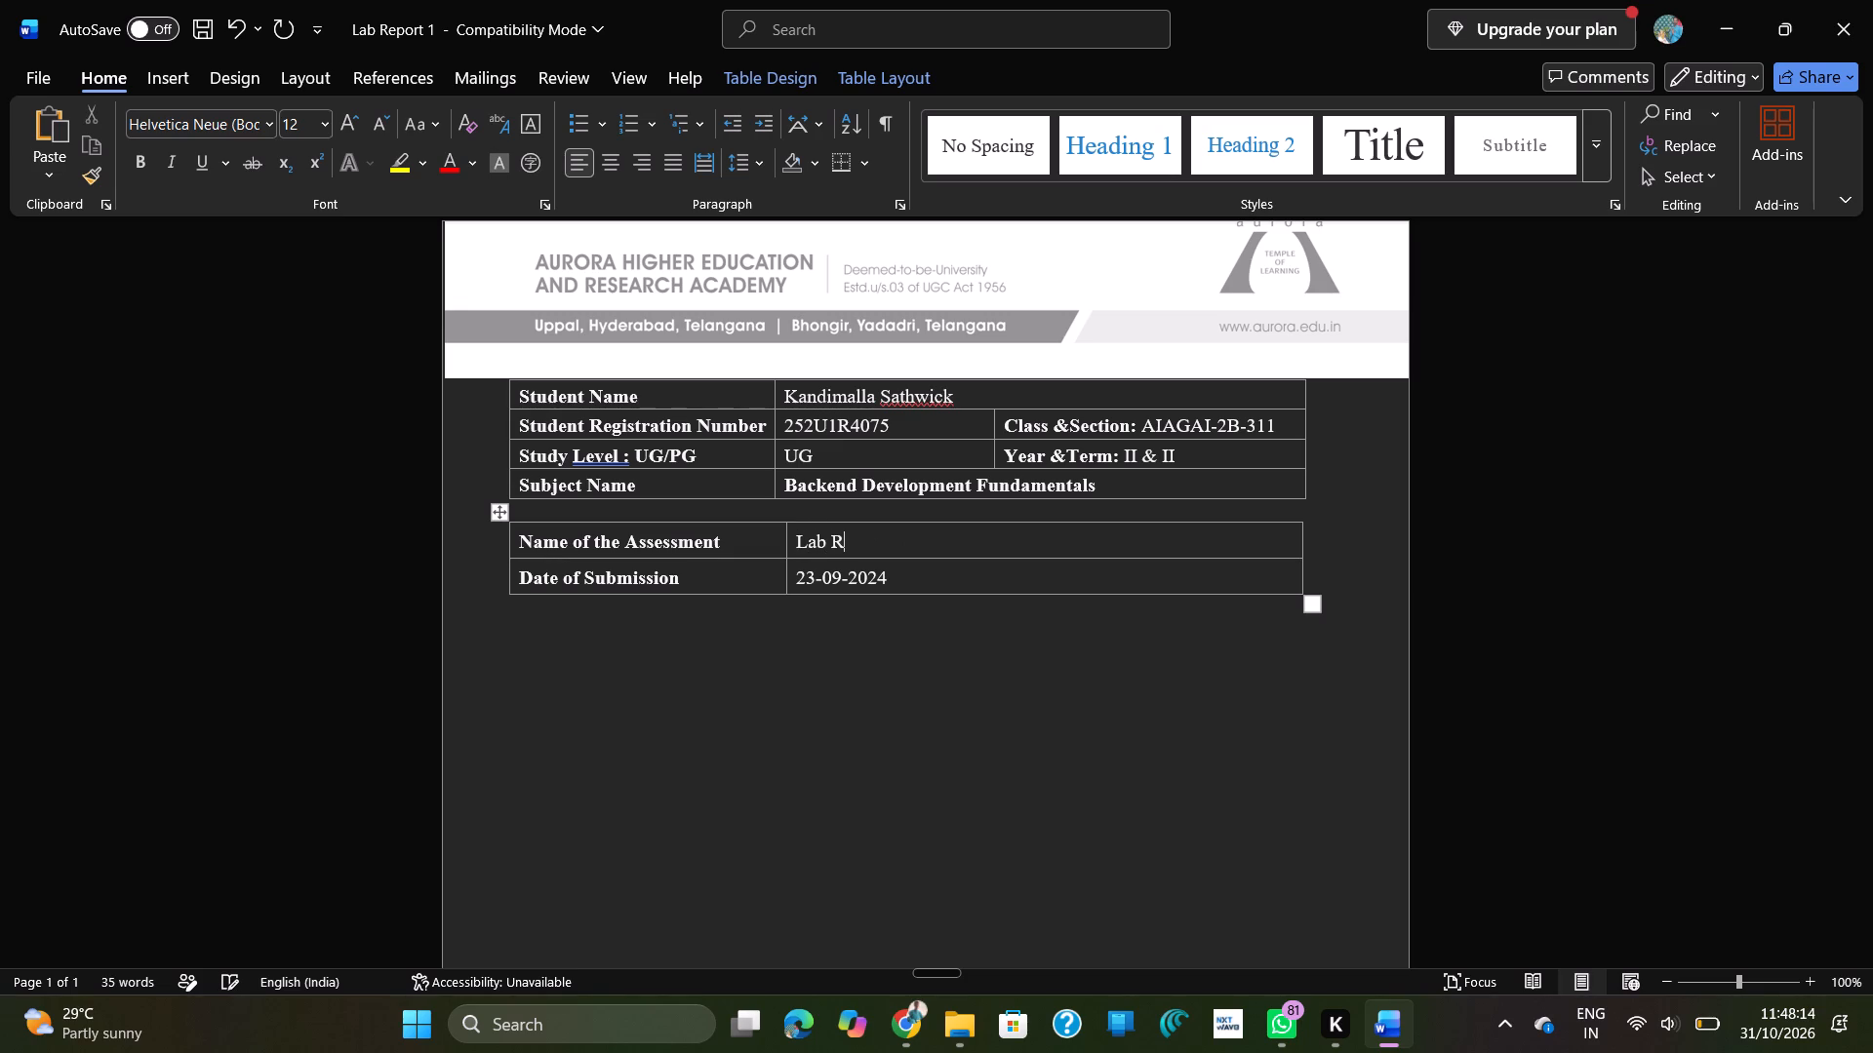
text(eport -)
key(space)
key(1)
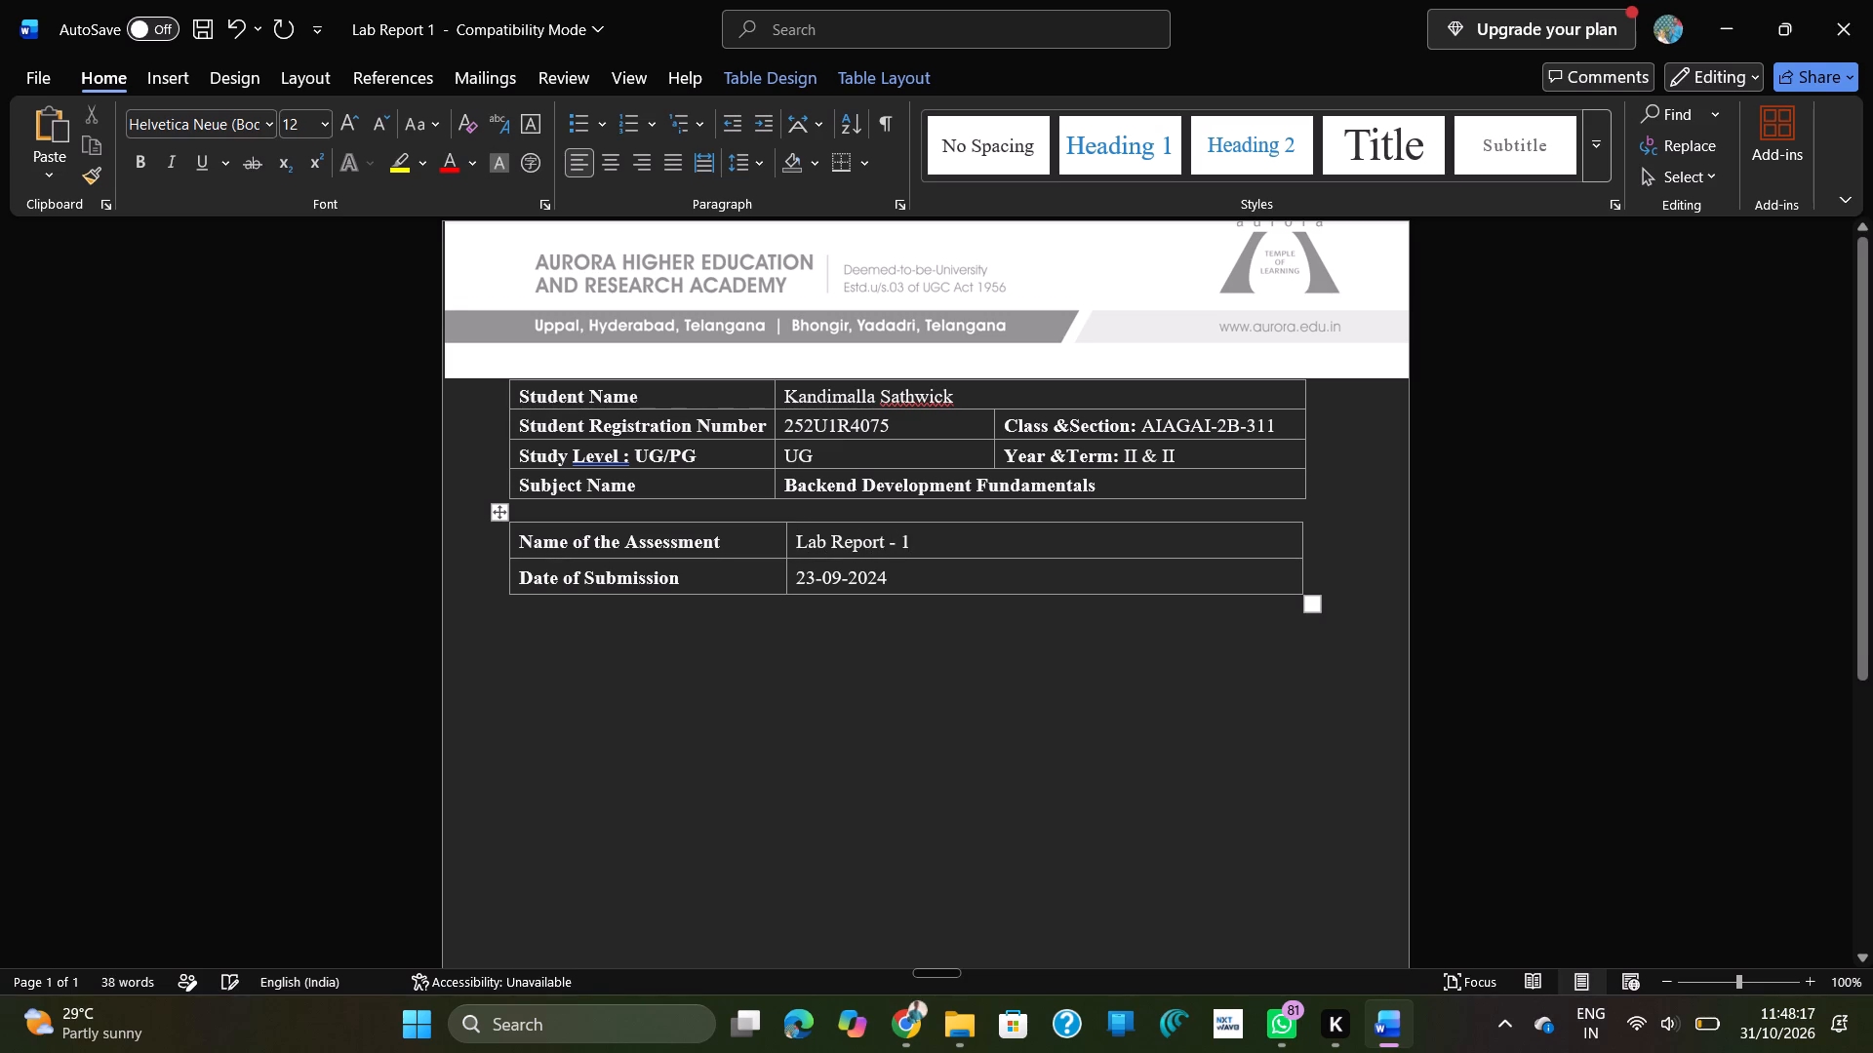
Set the Date of Submission to 31-10-2026.
click(958, 586)
key(BackSpace)
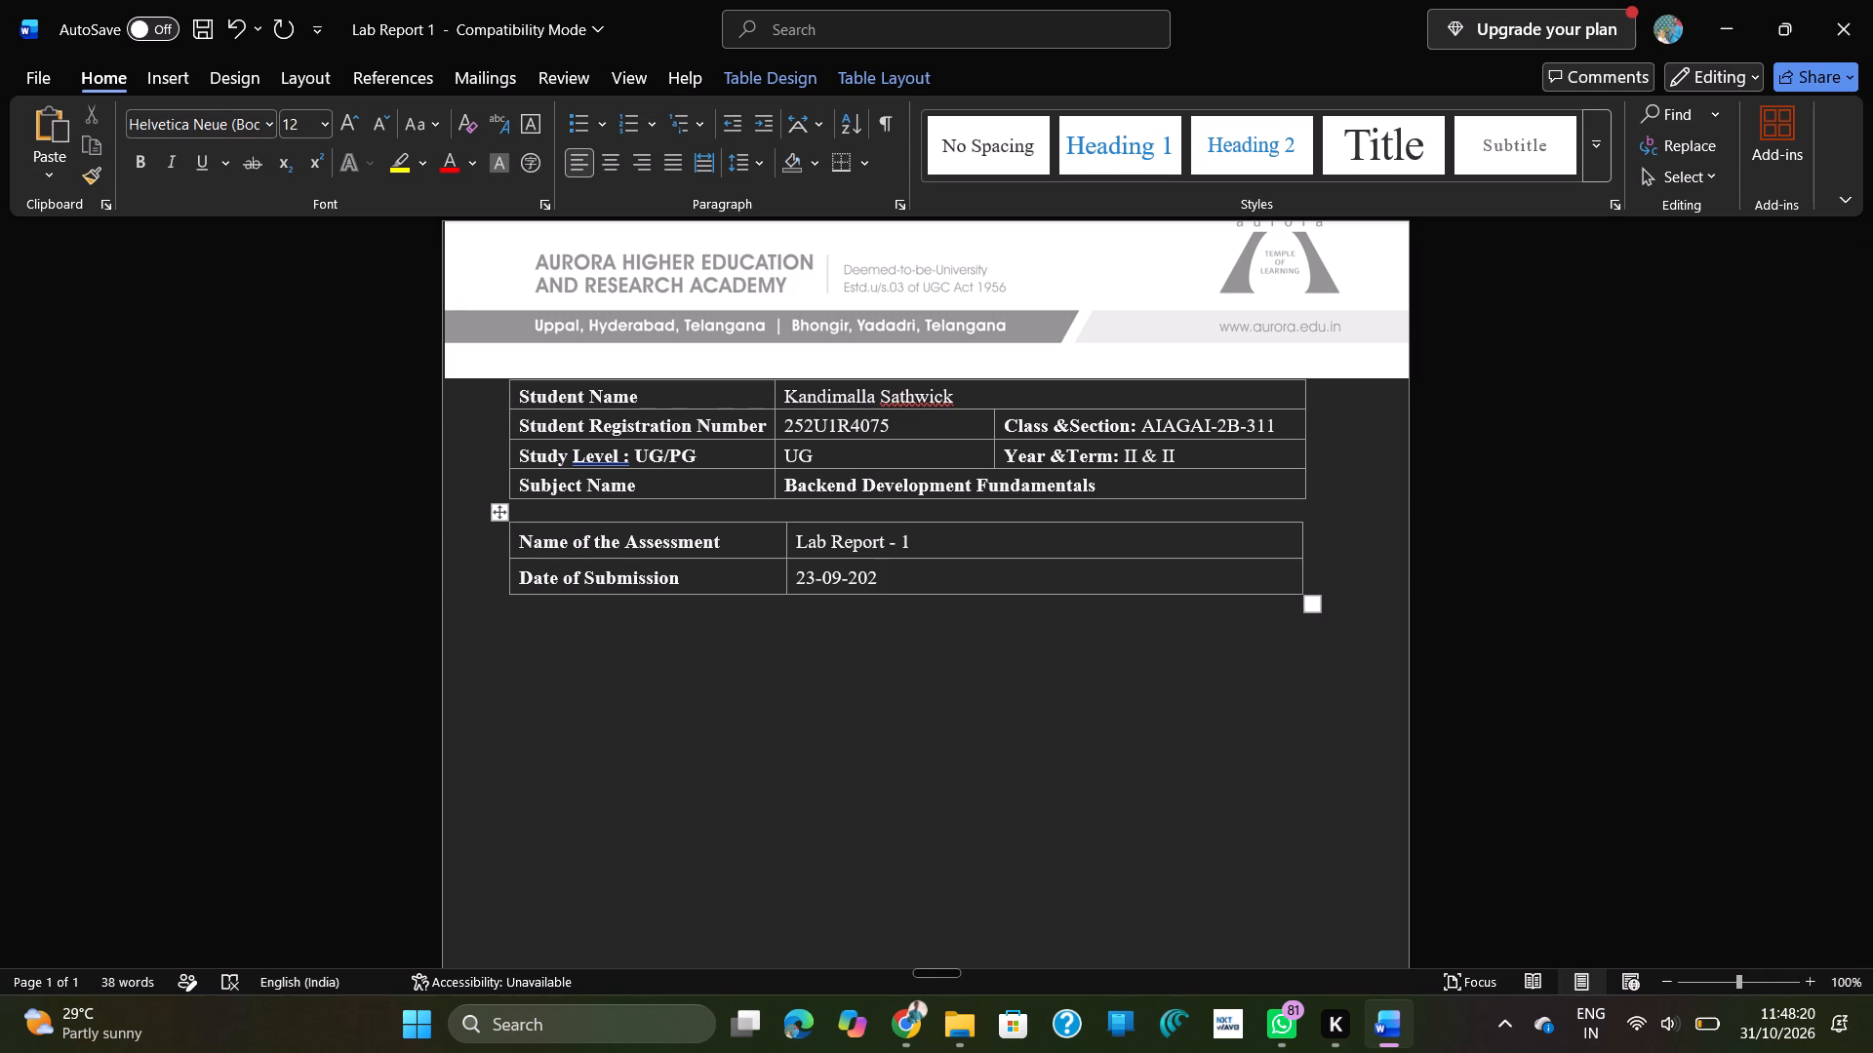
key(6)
key(Left)
key(Left)
key(Left)
key(Left)
key(Left)
key(BackSpace)
key(BackSpace)
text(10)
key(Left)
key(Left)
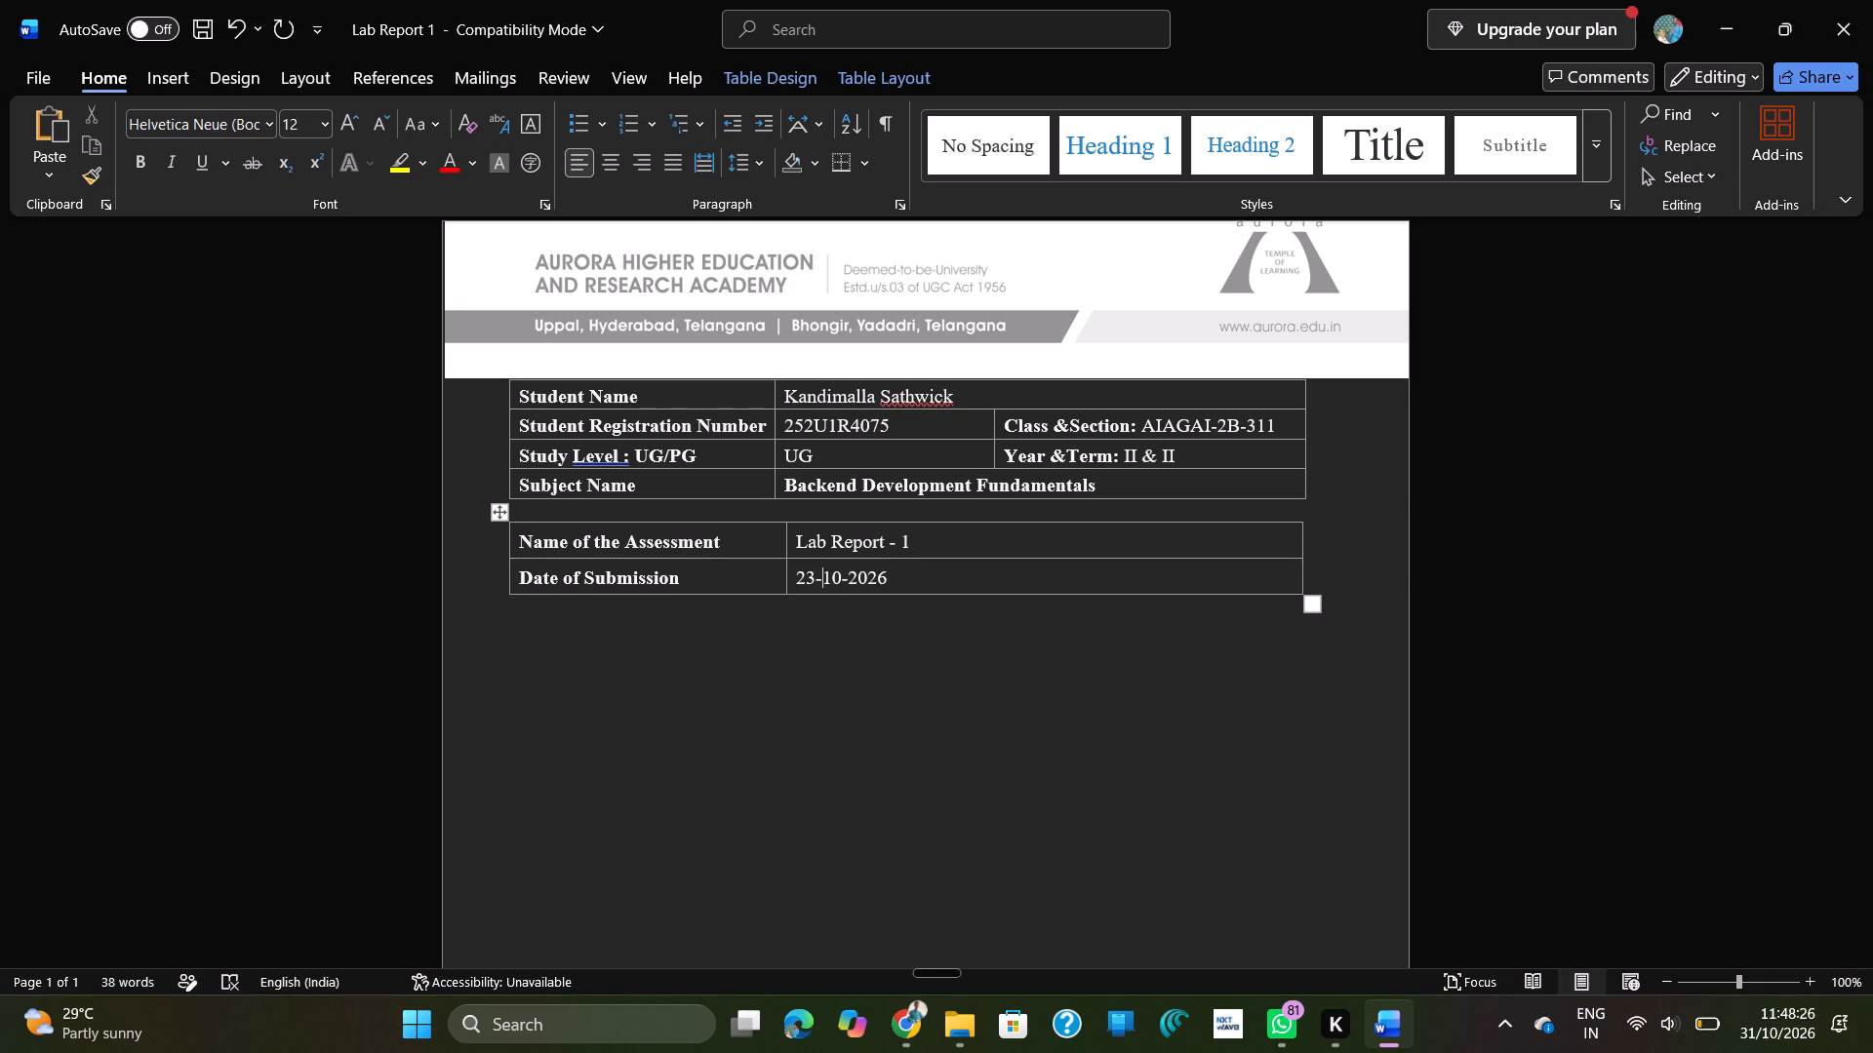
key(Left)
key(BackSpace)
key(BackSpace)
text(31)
Add the centred bold heading Coding Questions of Module 1 below the assessment details table.
click(959, 681)
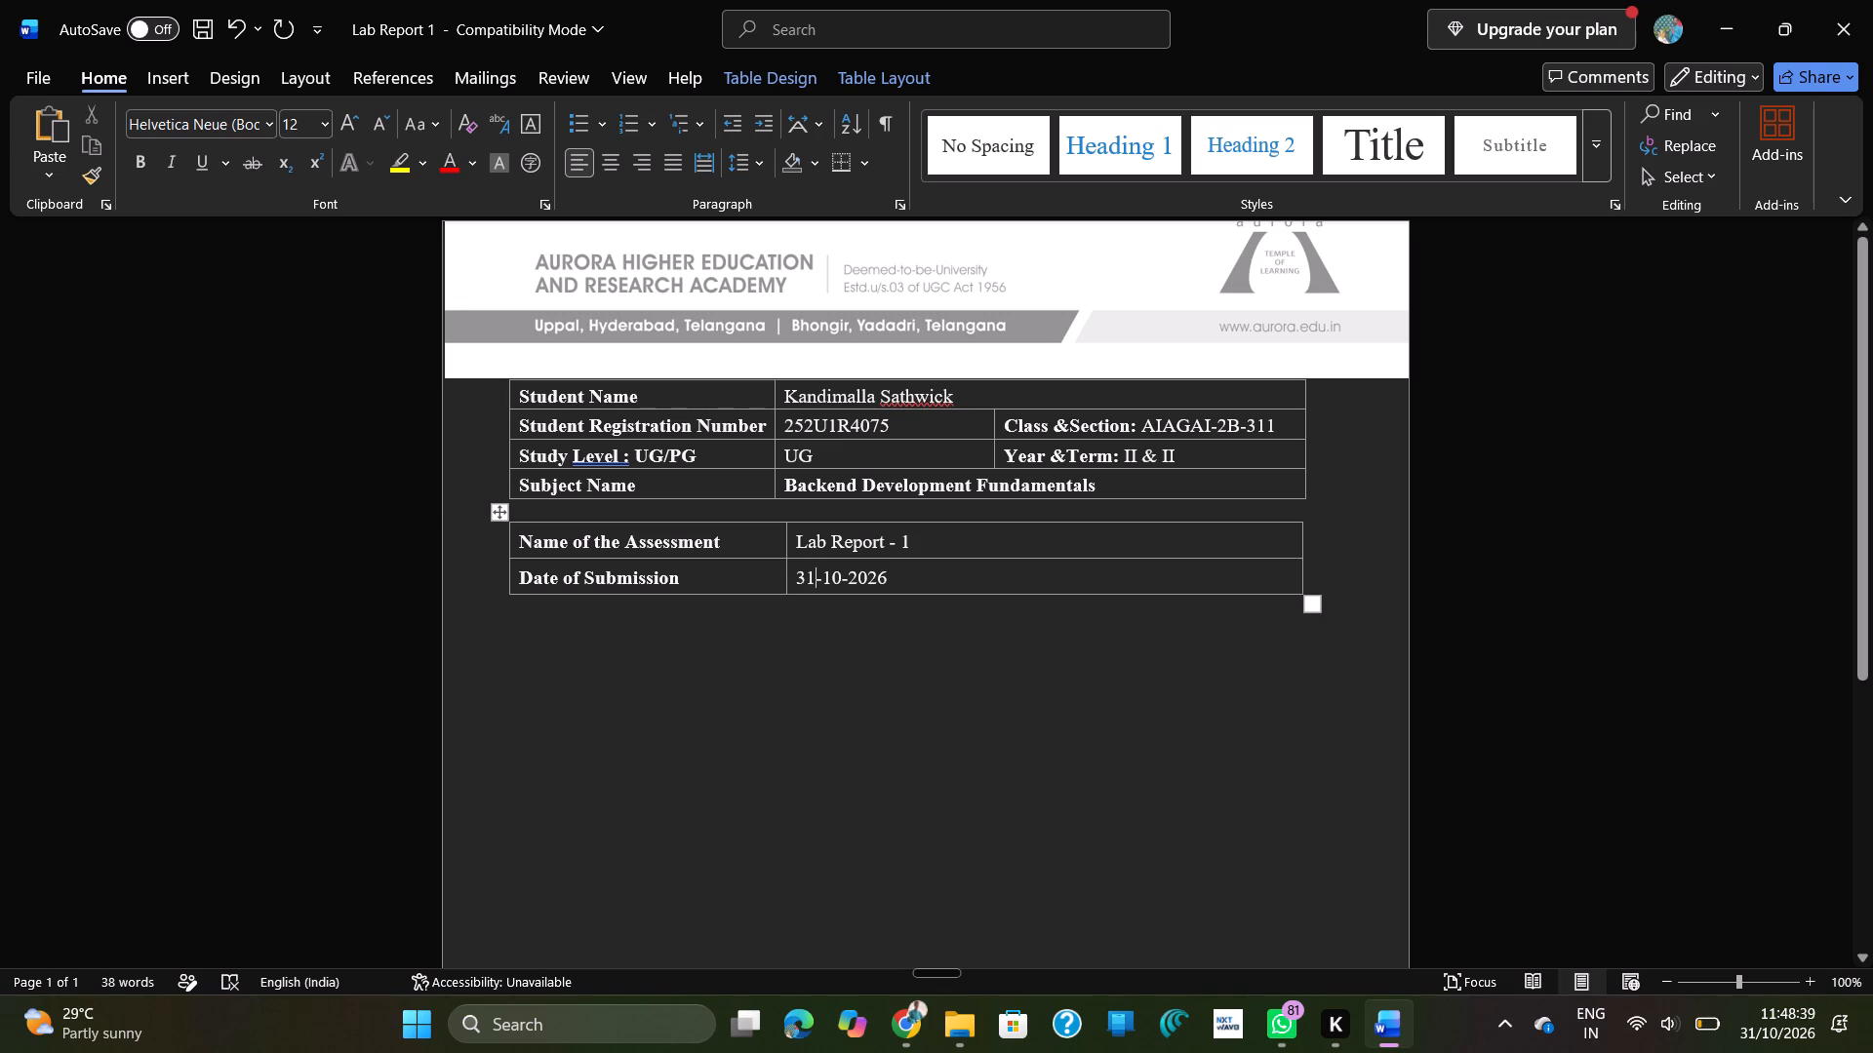
key(Return)
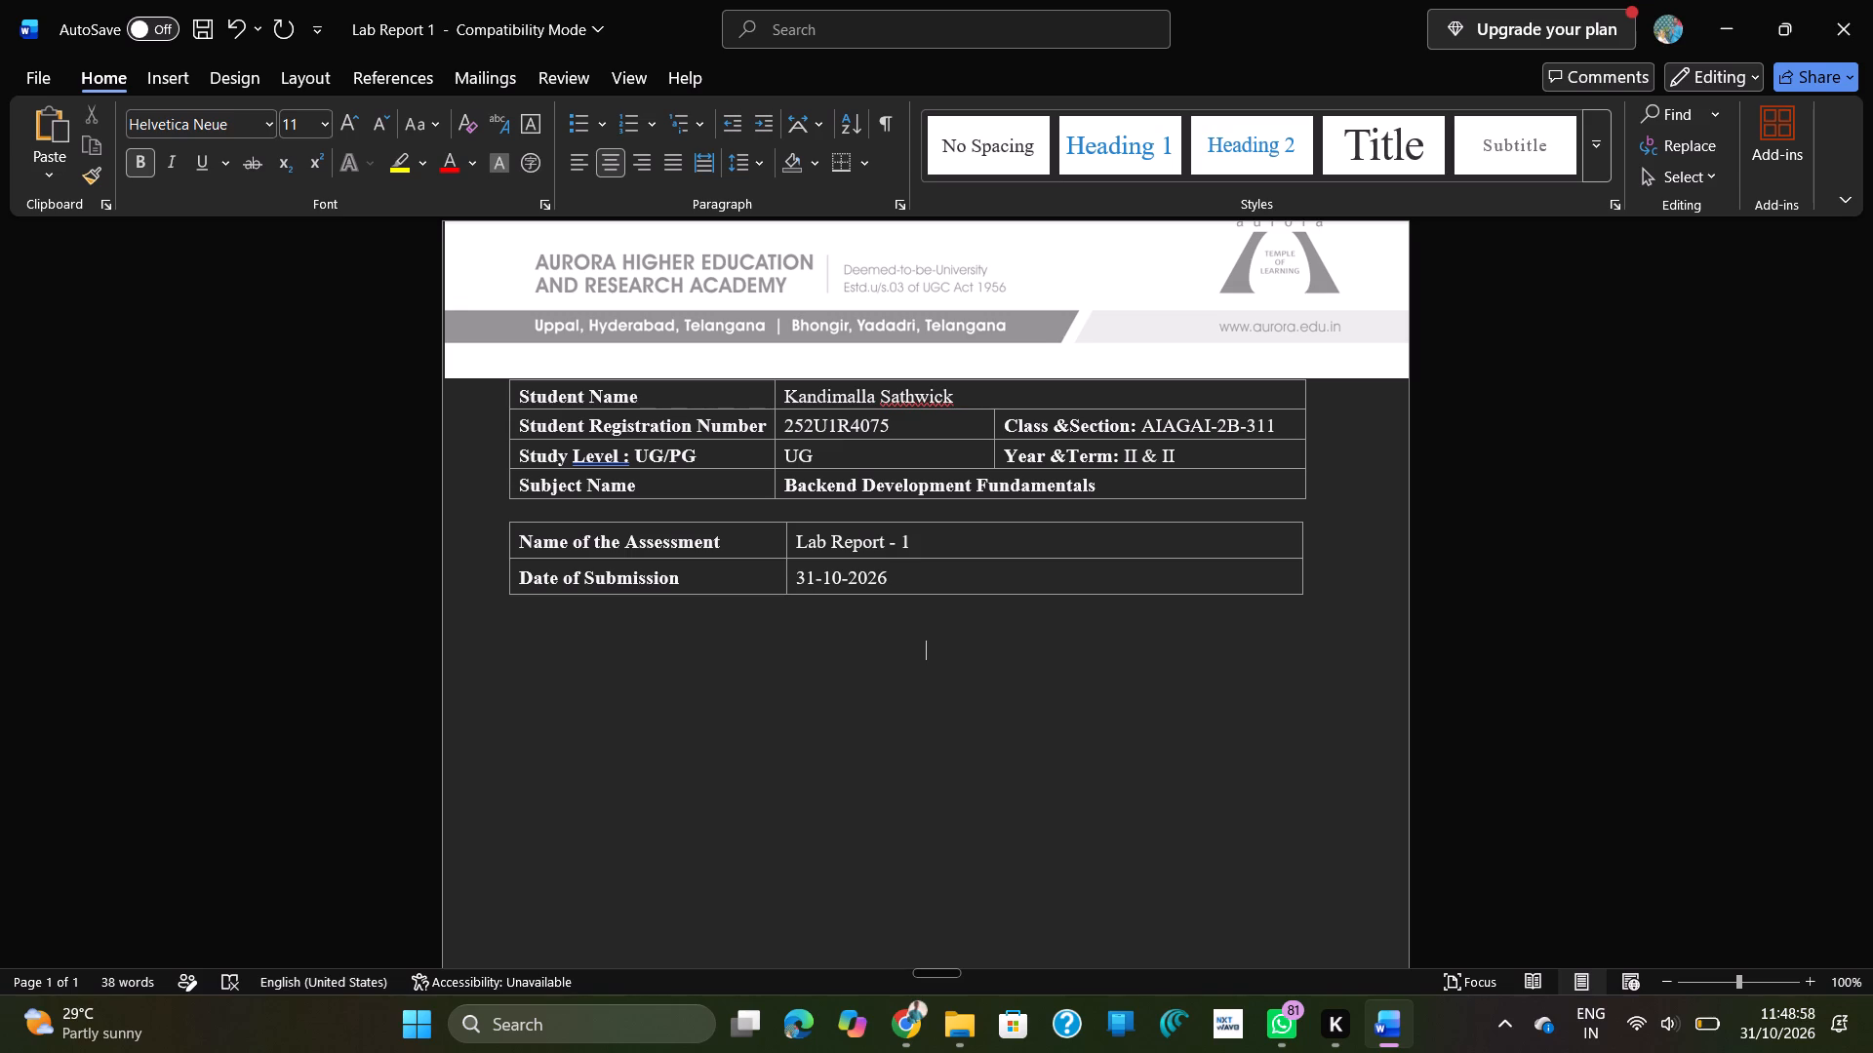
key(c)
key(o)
key(BackSpace)
key(BackSpace)
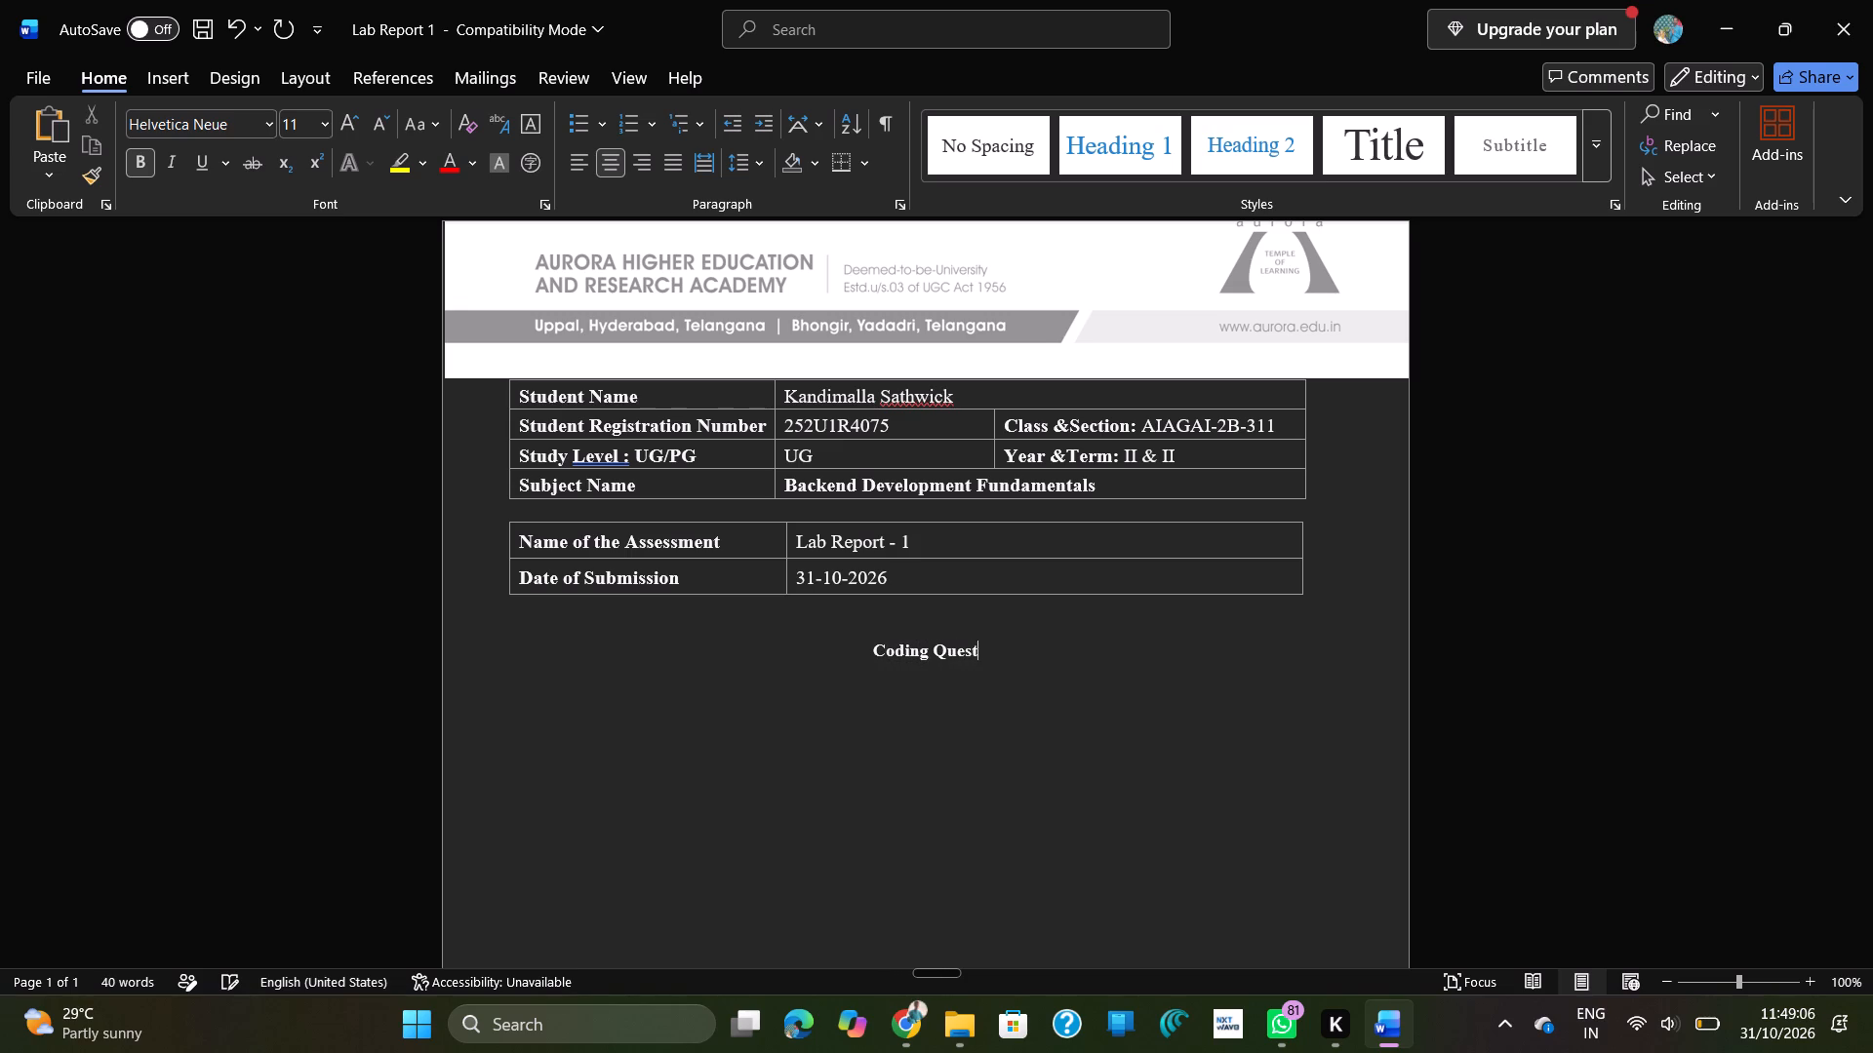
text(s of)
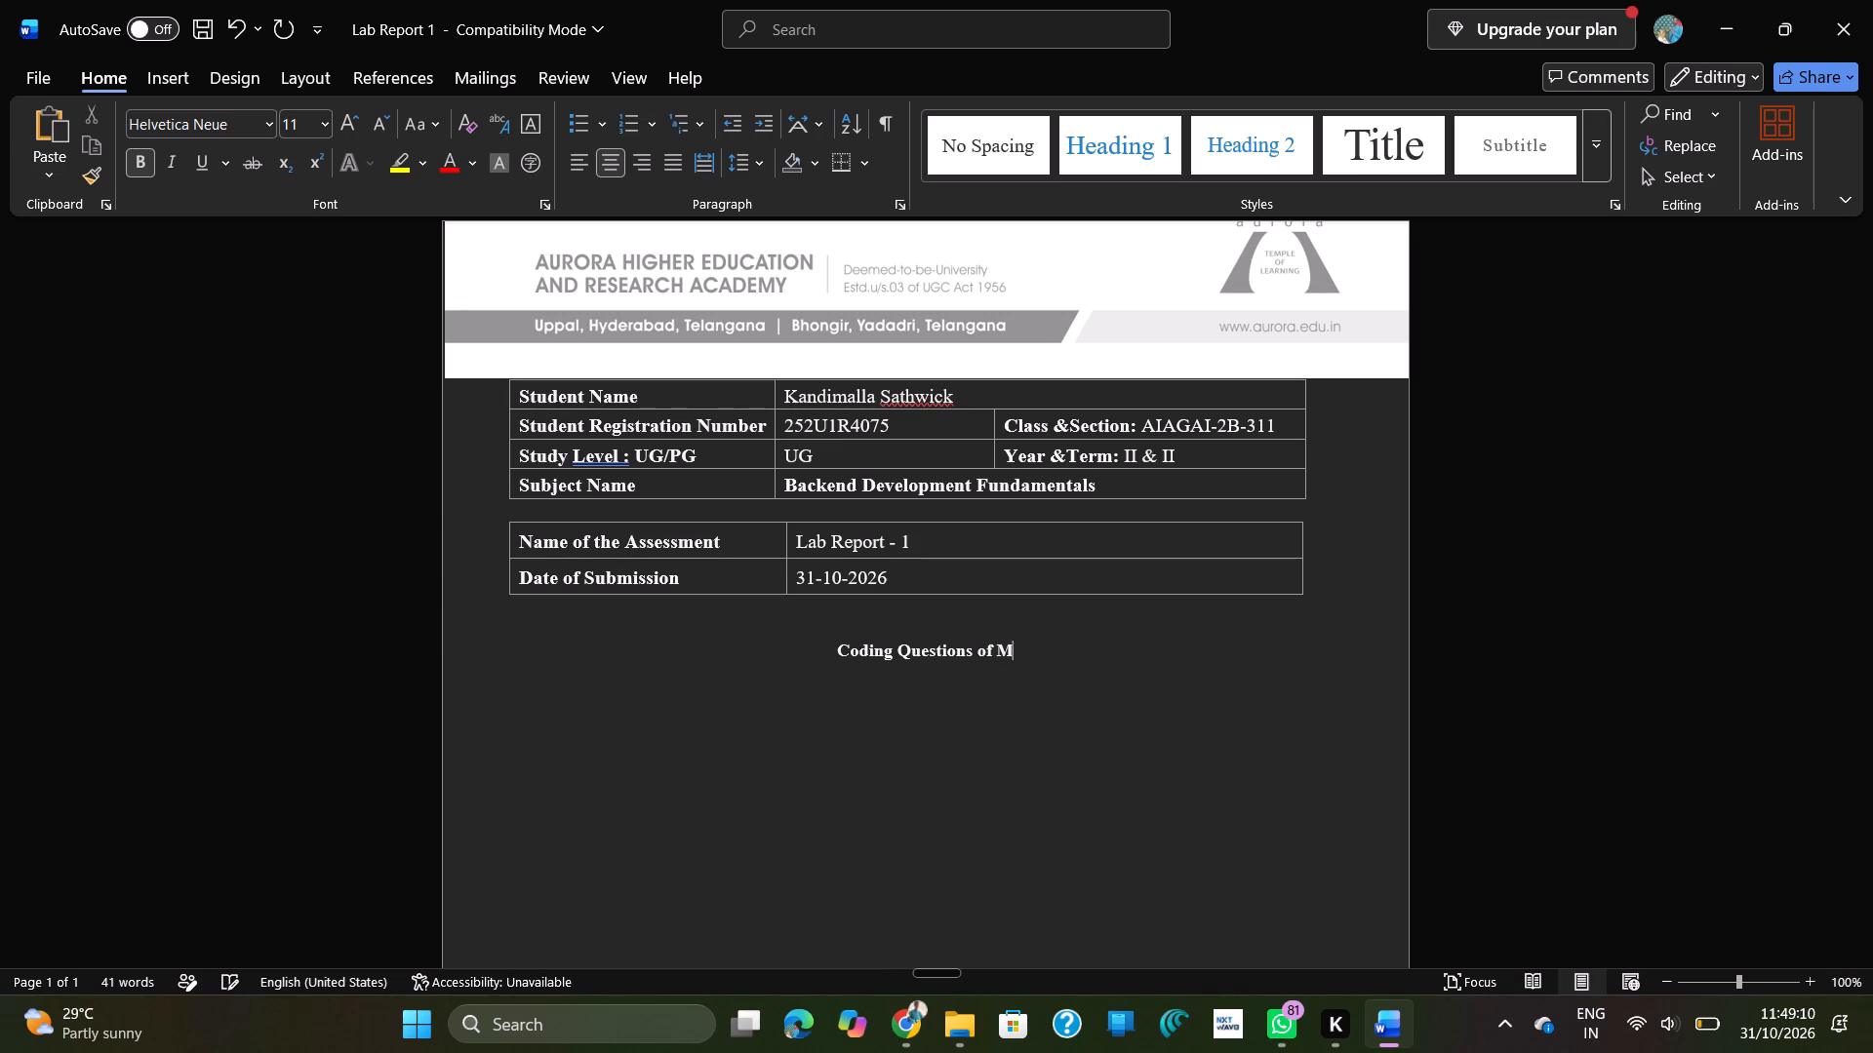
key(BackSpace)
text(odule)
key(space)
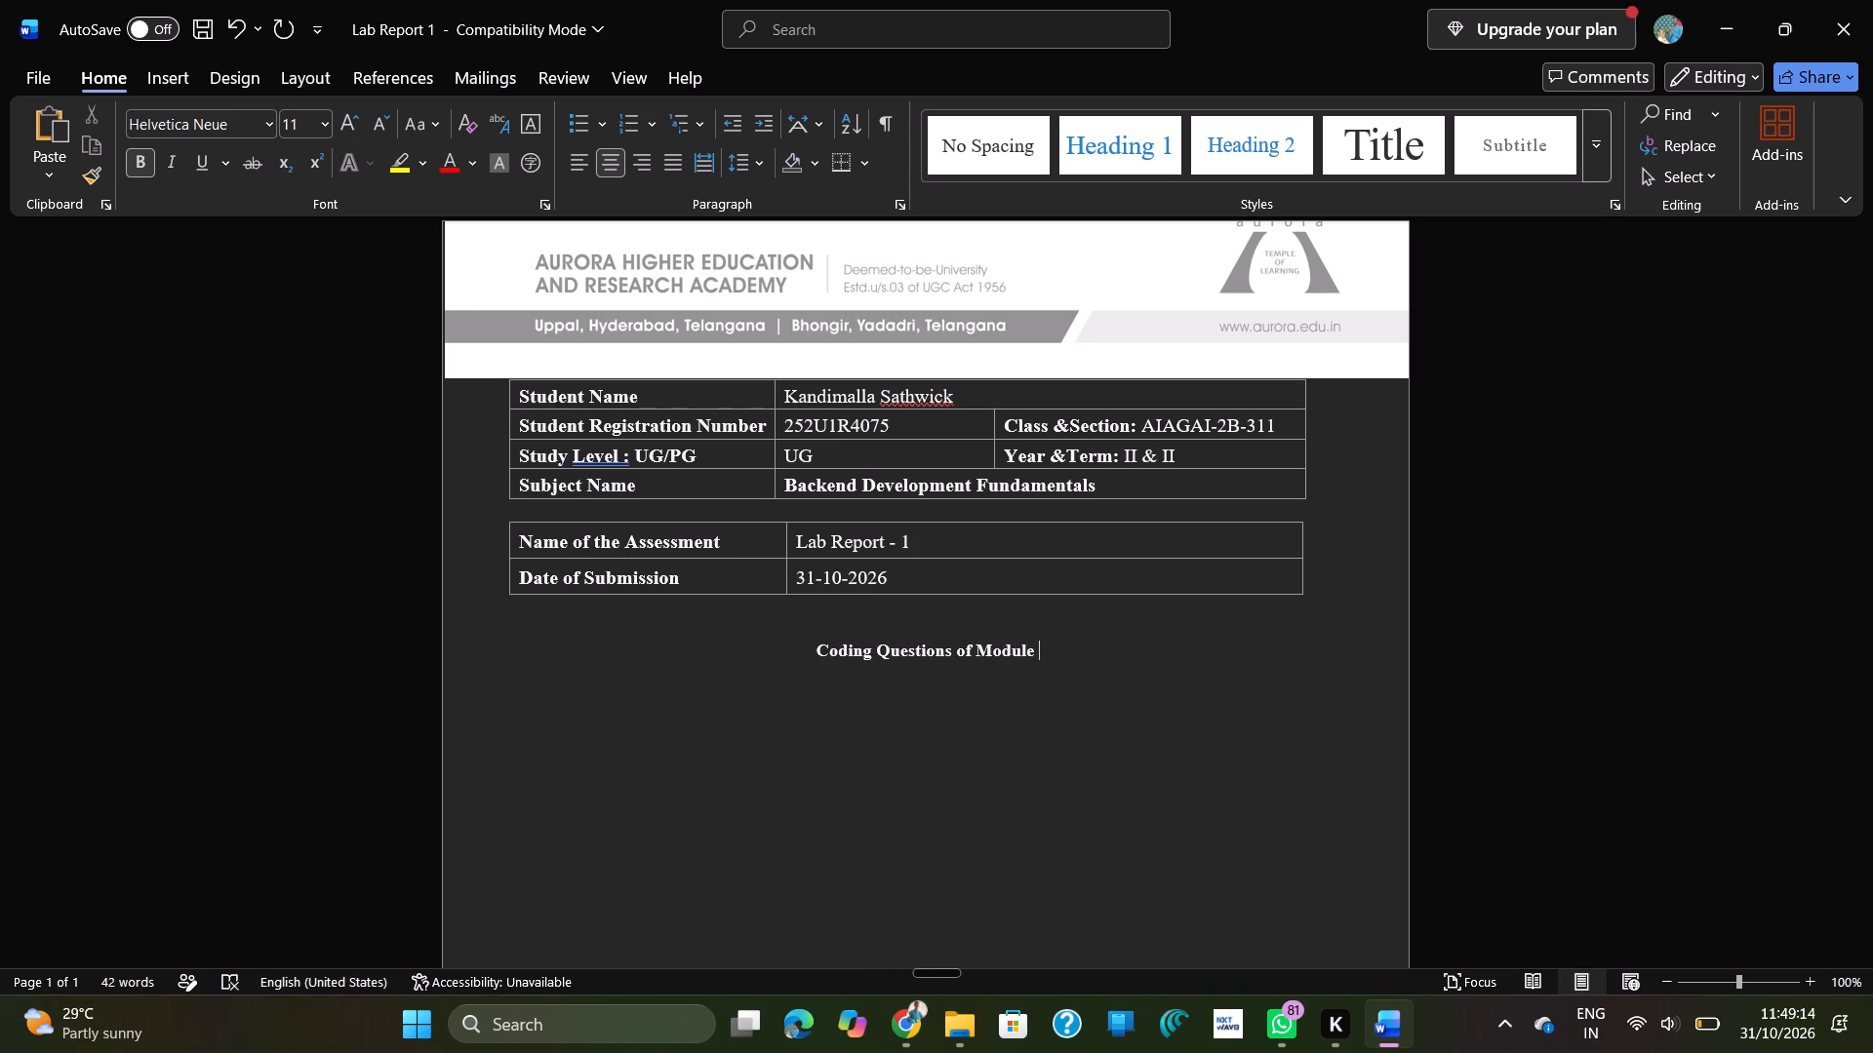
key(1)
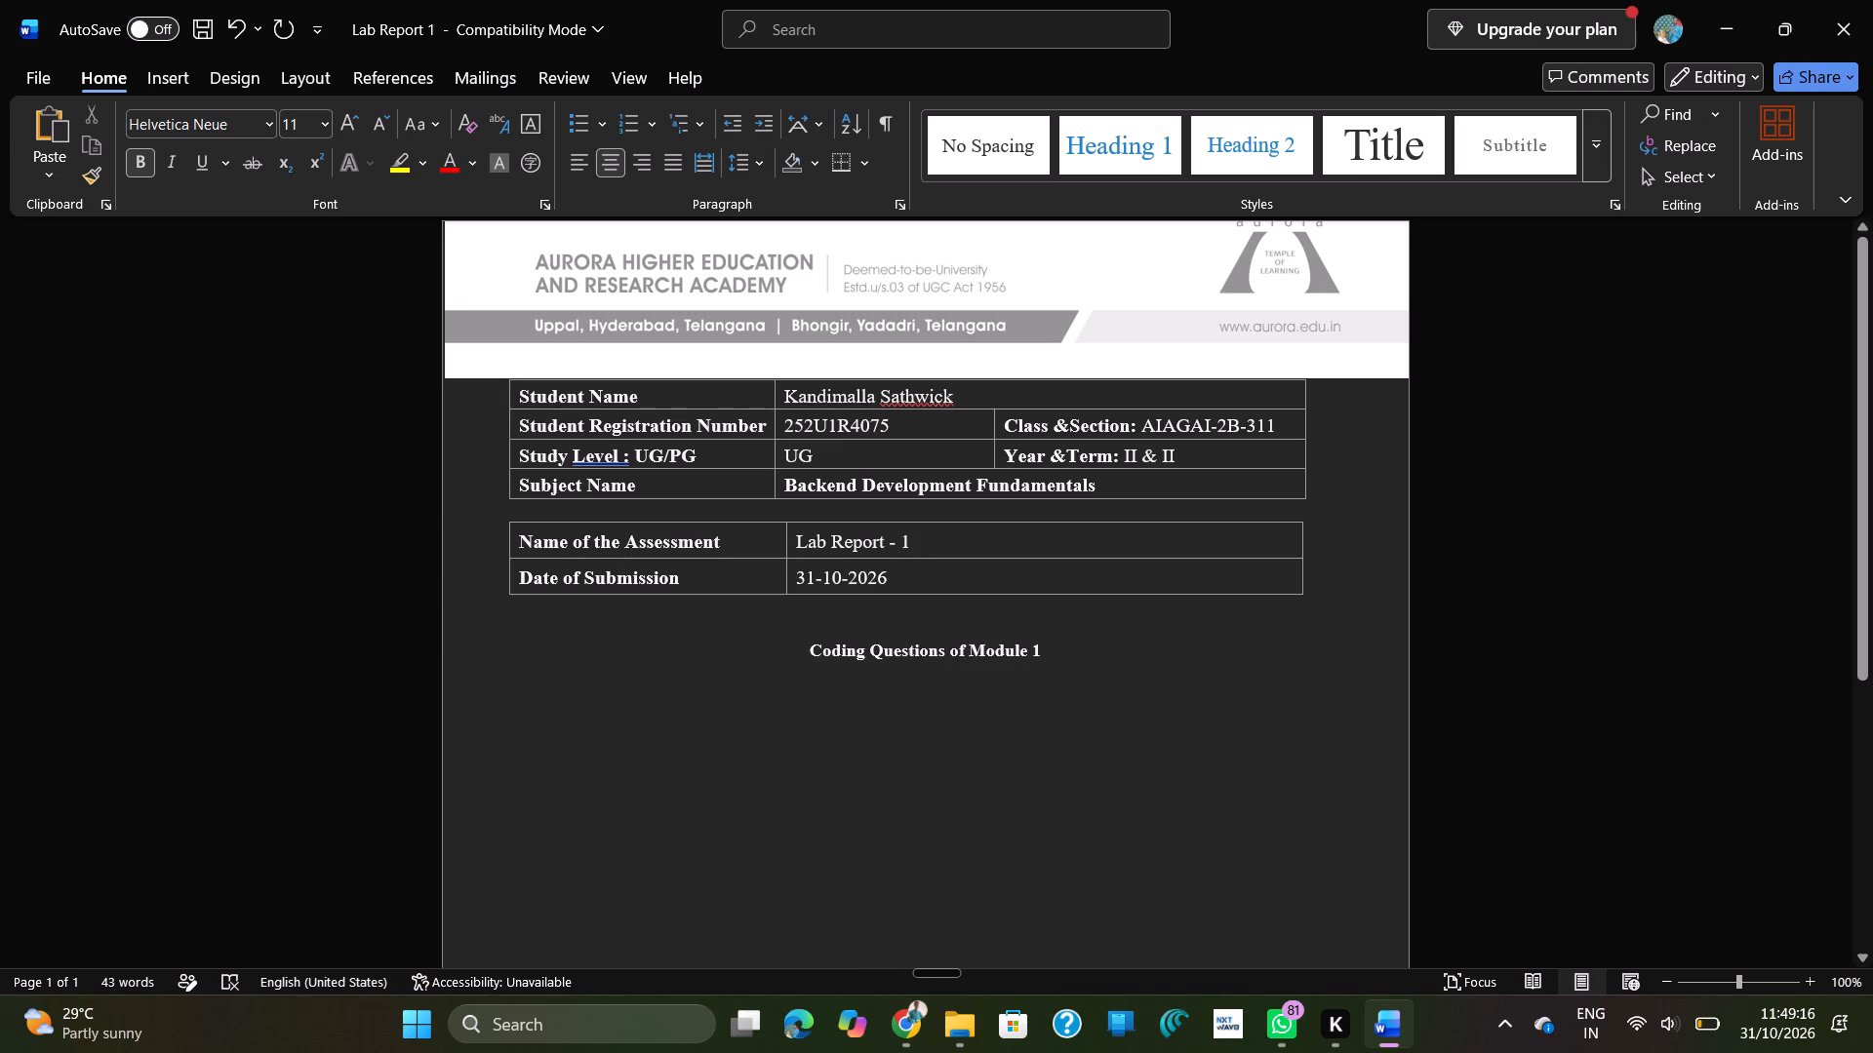
Enlarge the Coding Questions of Module 1 heading to 14 pt and start a new line after it.
drag(1057, 654, 823, 664)
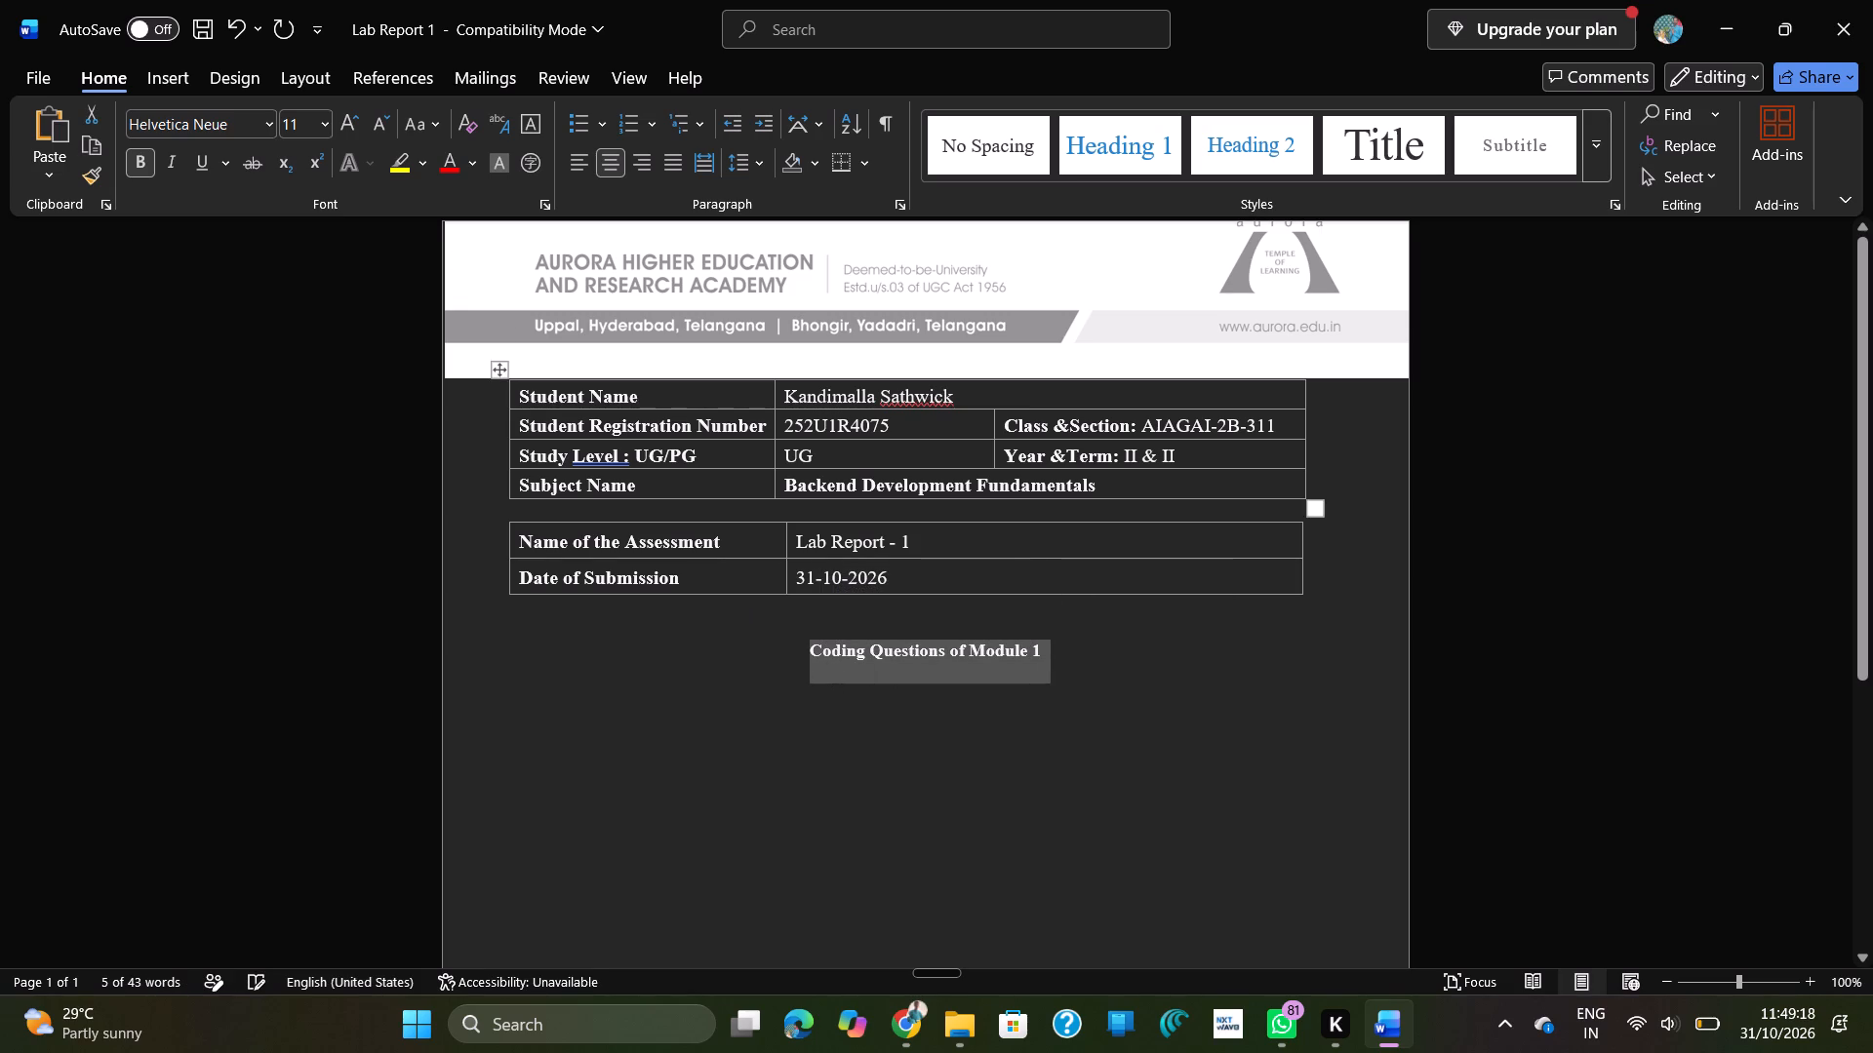
triple_click(341, 129)
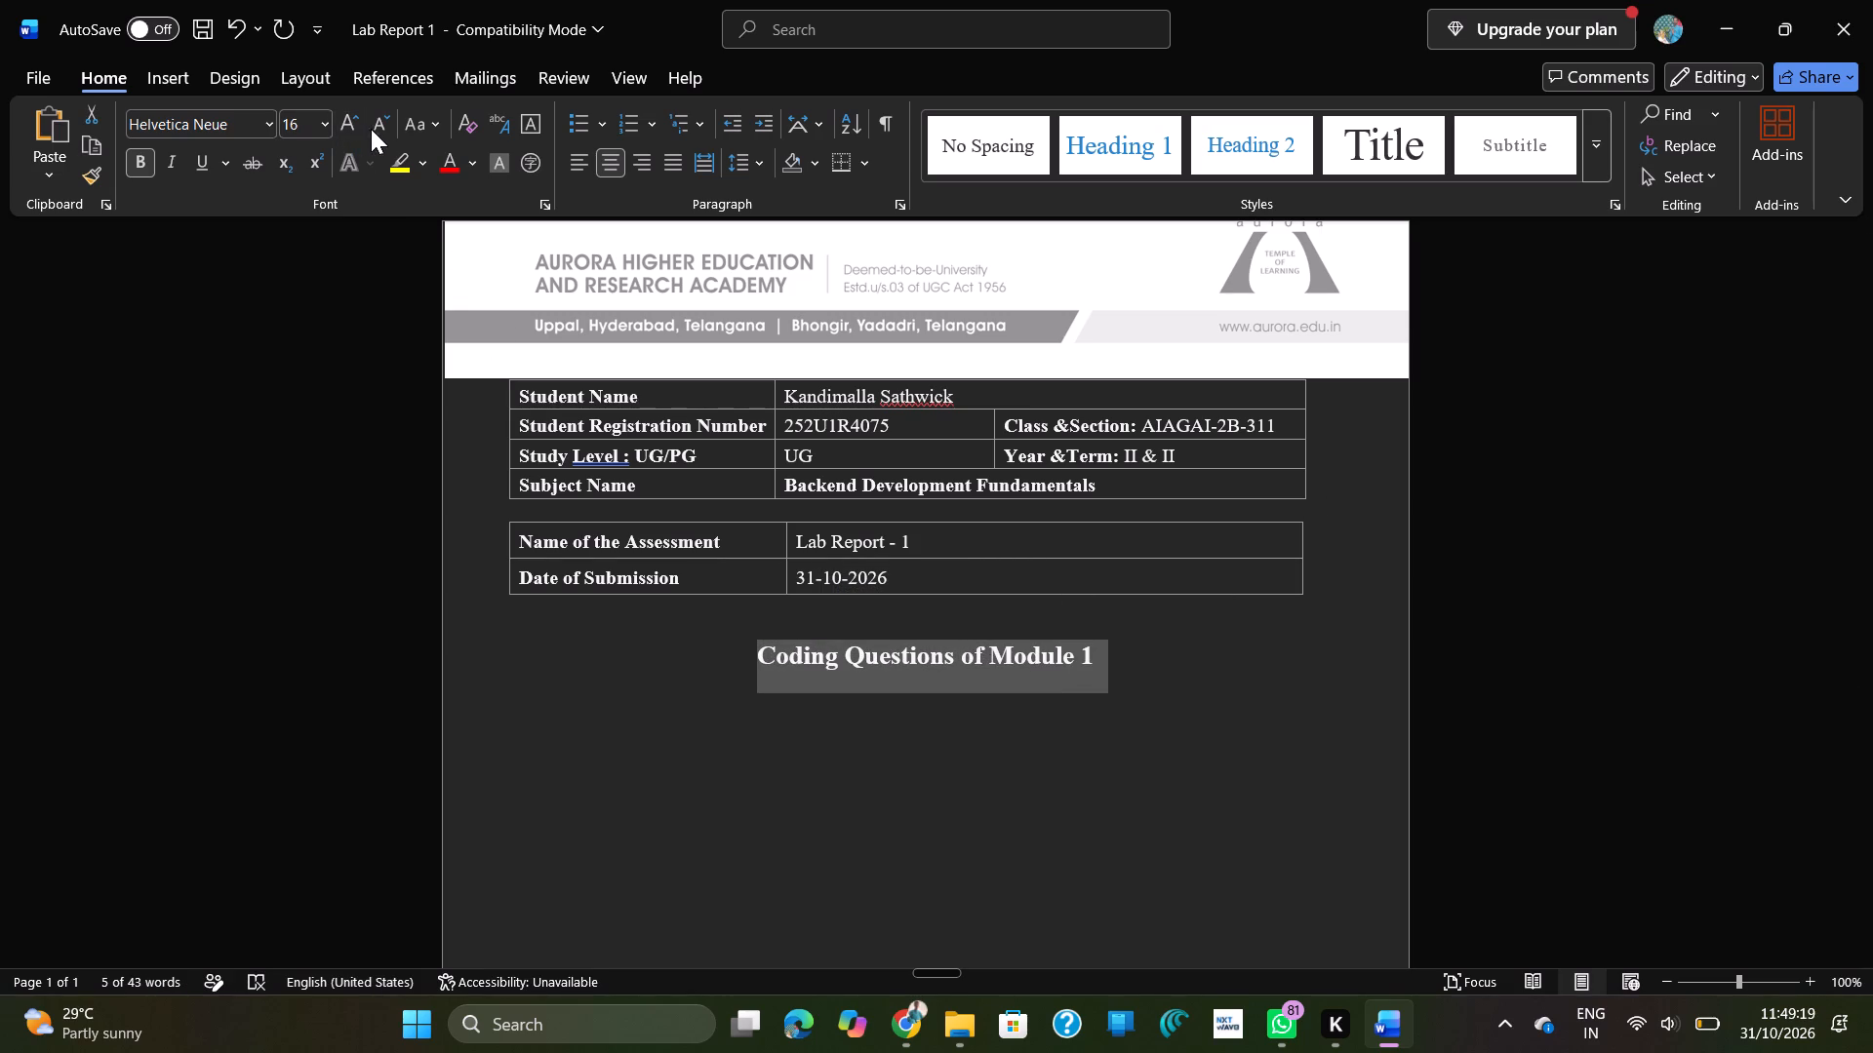
double_click(378, 129)
click(342, 117)
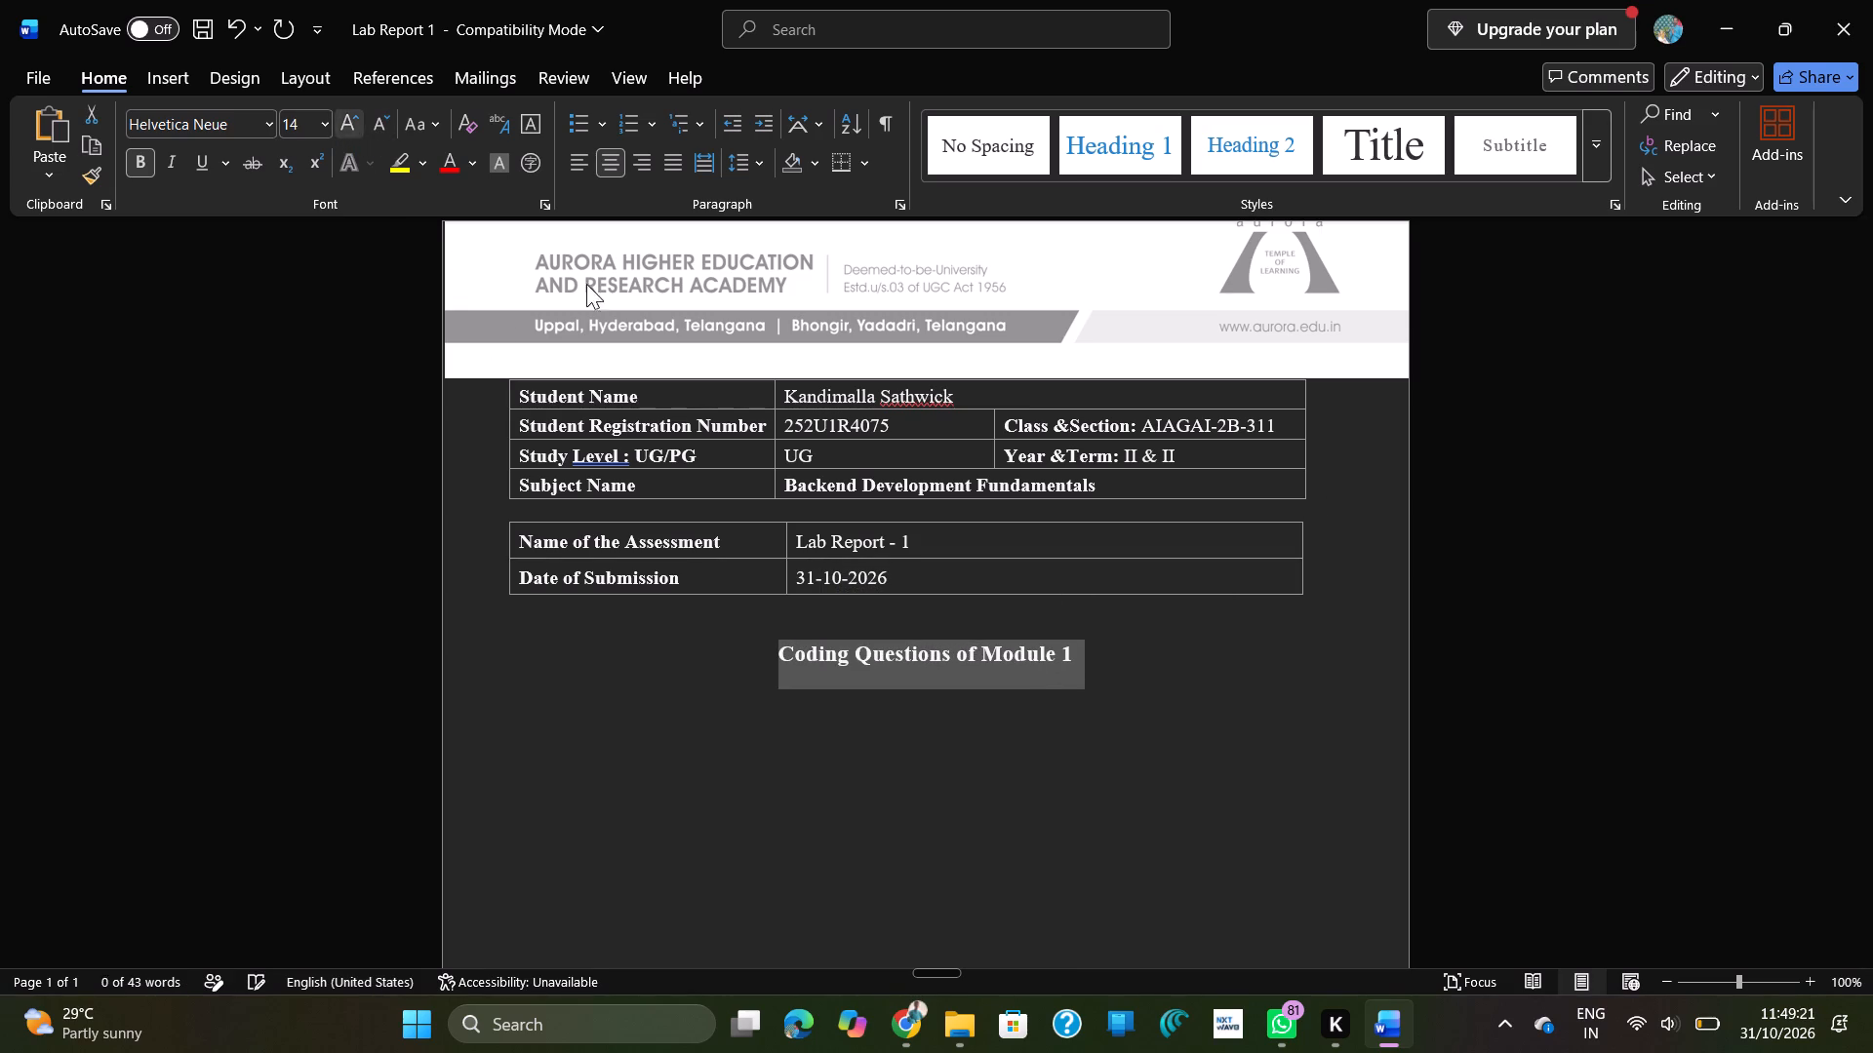
click(1112, 652)
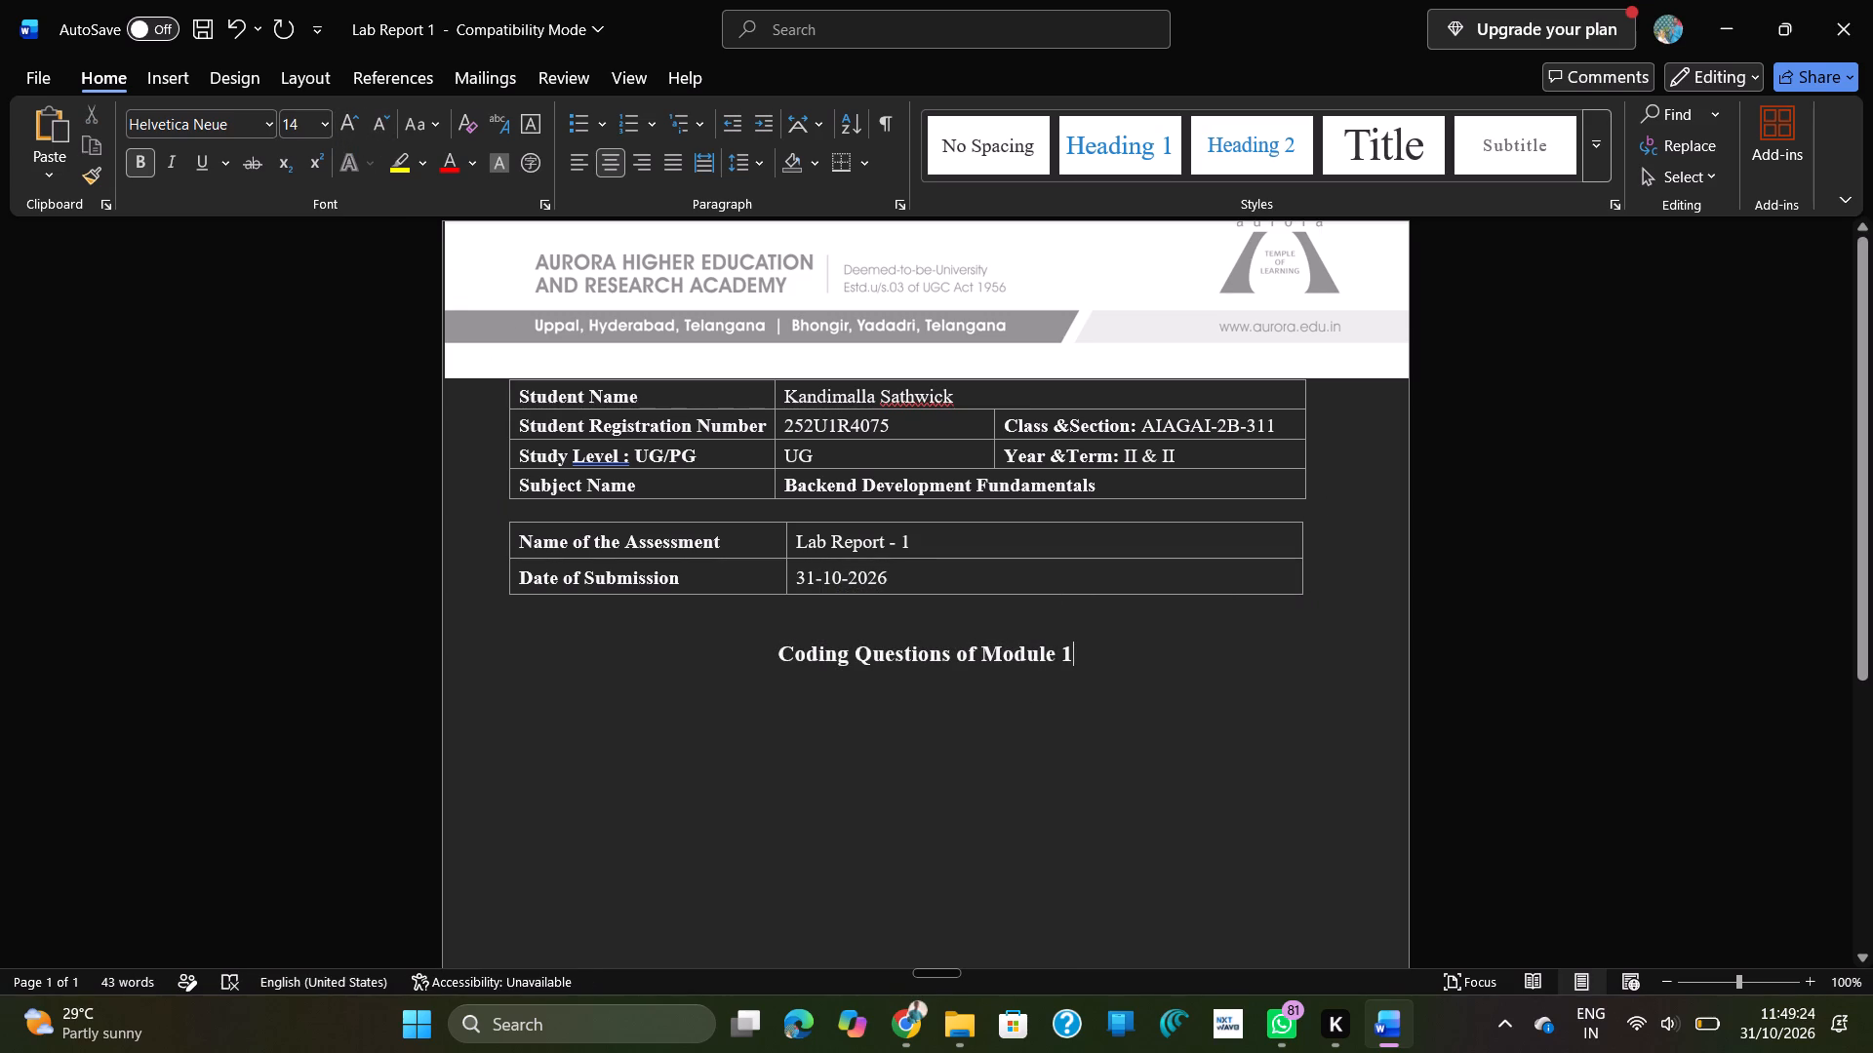
key(Return)
Underline the entire Coding Questions of Module 1 heading.
scroll(1112, 652, down, 1)
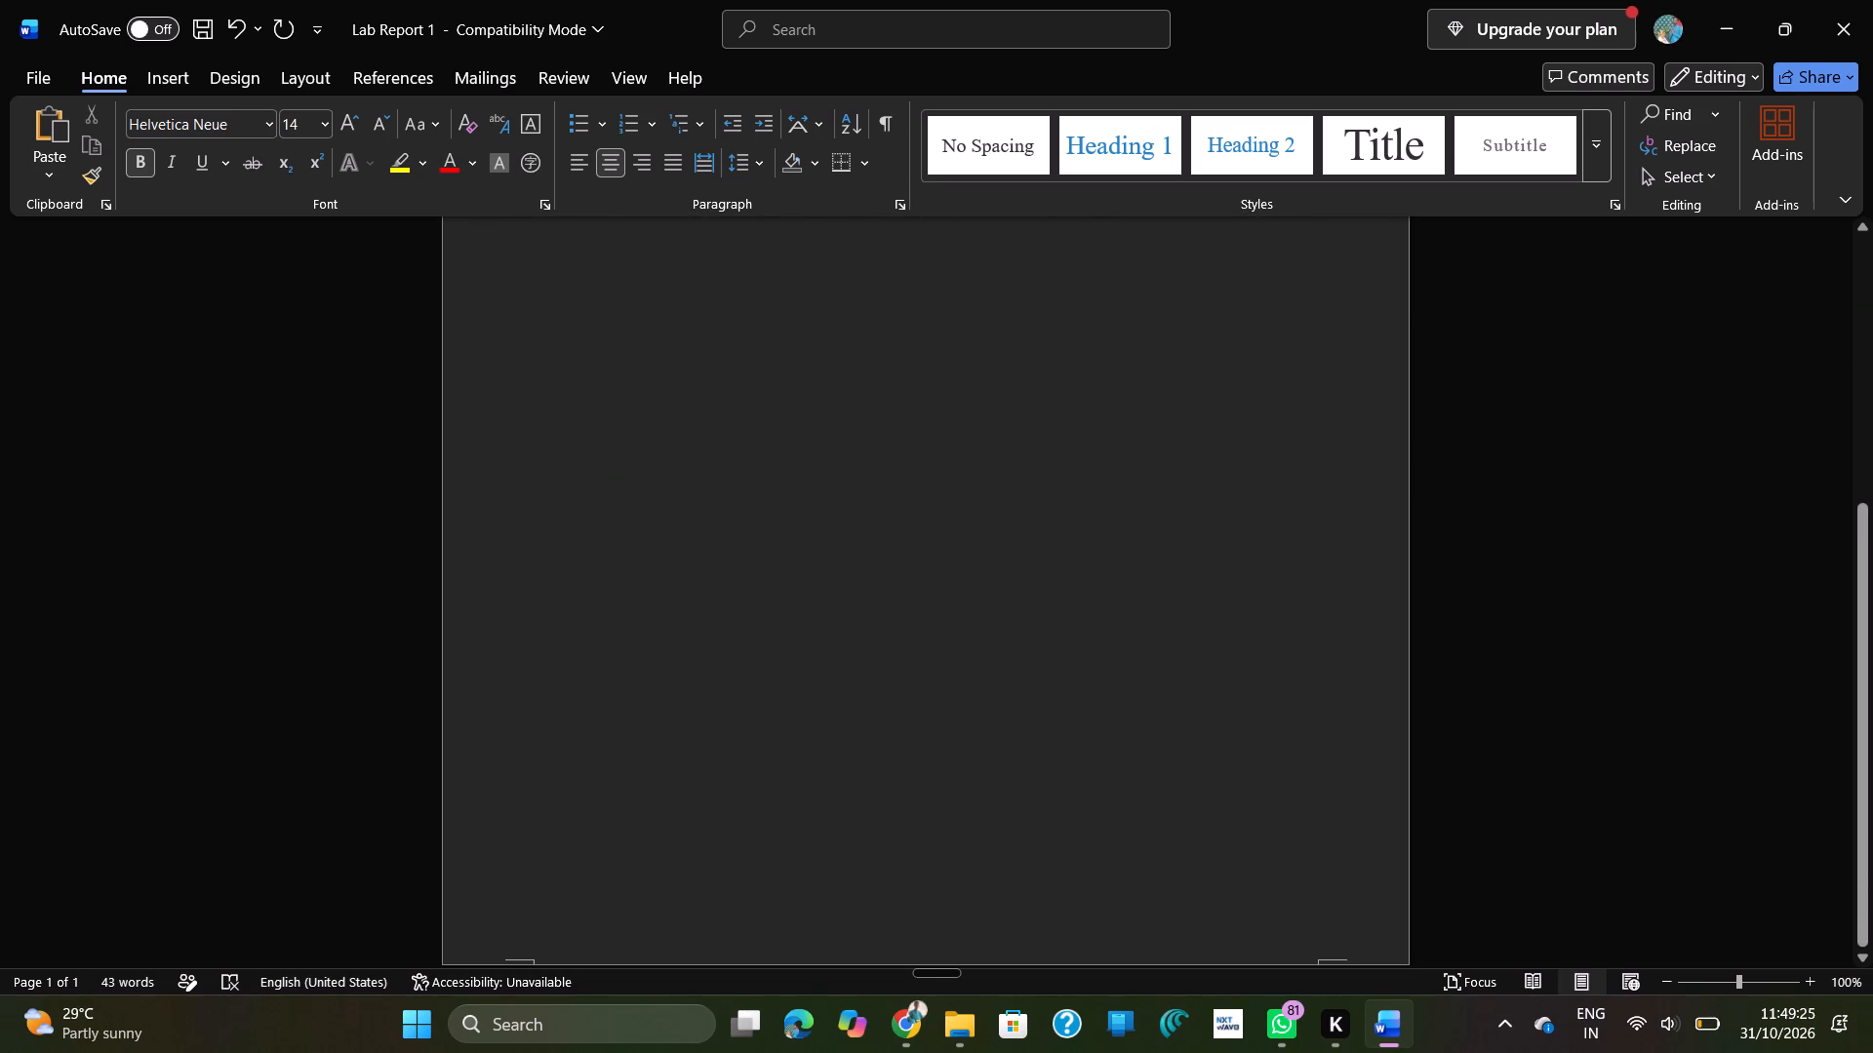
scroll(1055, 608, up, 1)
drag(1087, 346, 787, 336)
click(1098, 359)
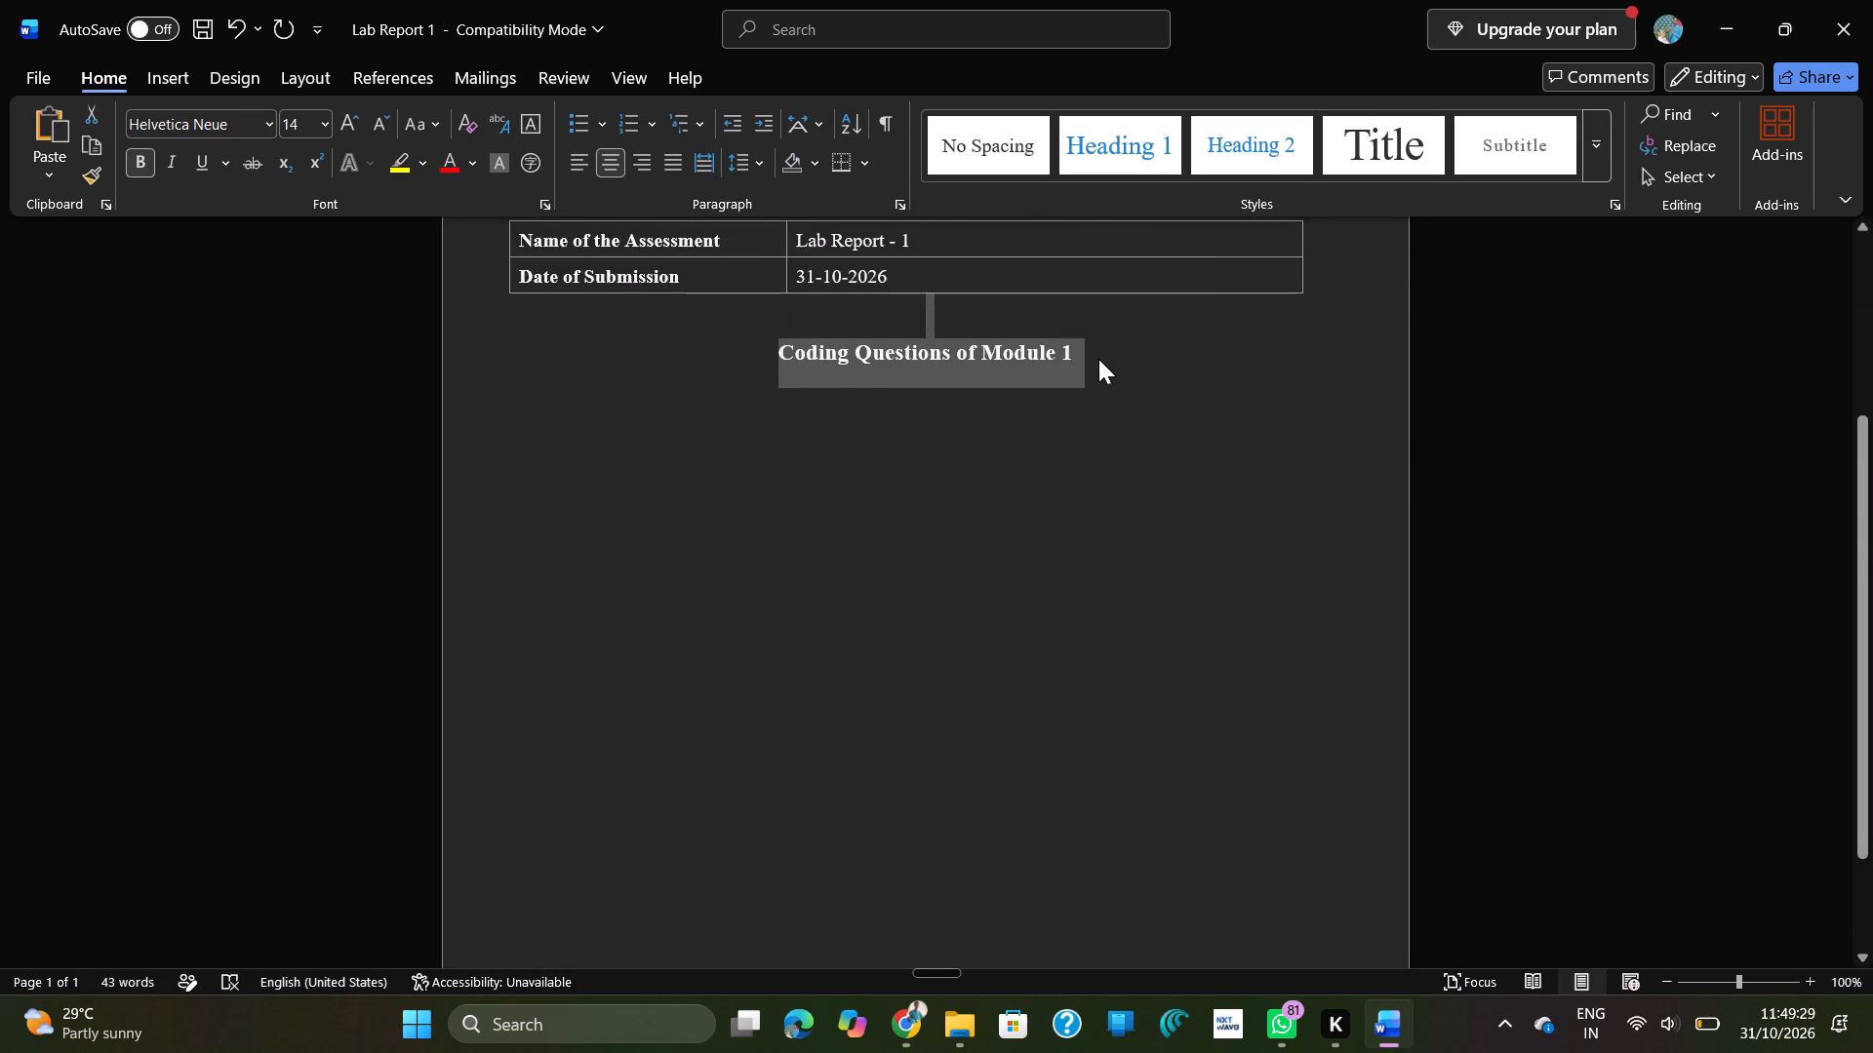
drag(1076, 354, 808, 359)
drag(808, 359, 807, 359)
click(192, 163)
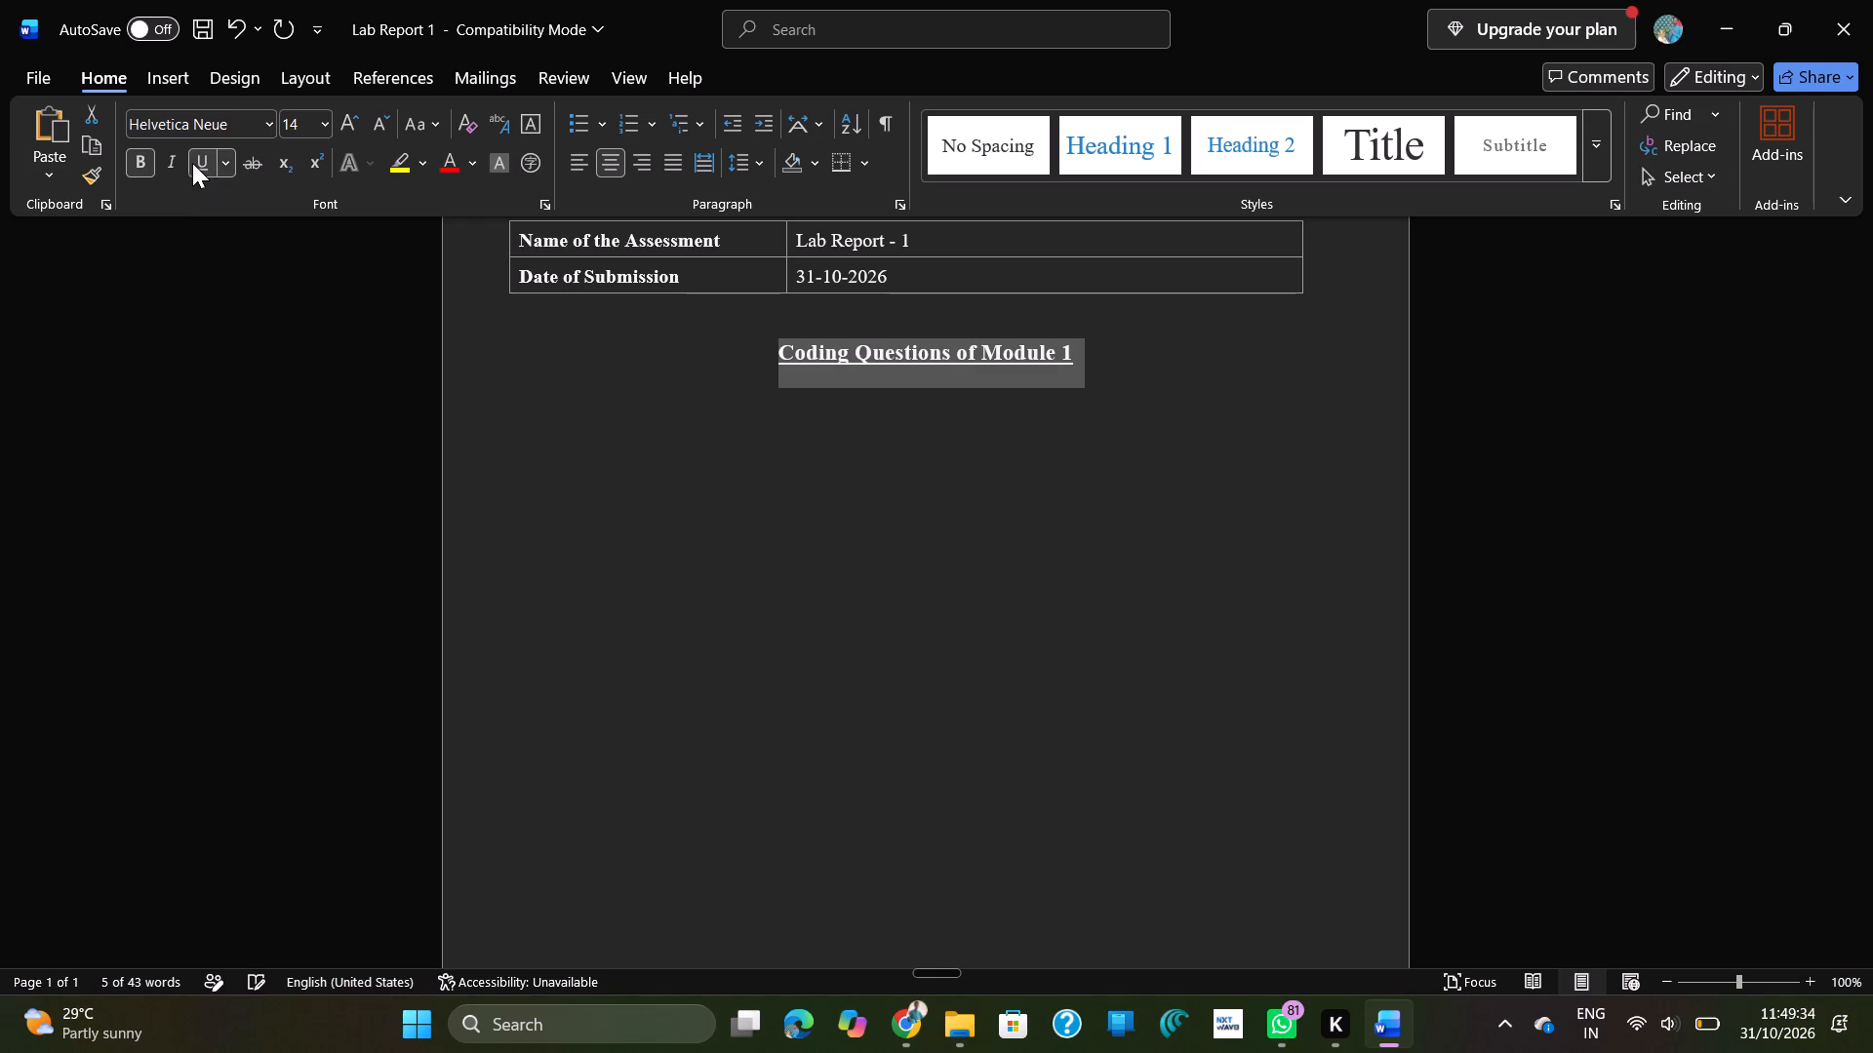
click(1099, 370)
Set up an empty left-aligned line directly below the Coding Questions of Module 1 heading.
key(Return)
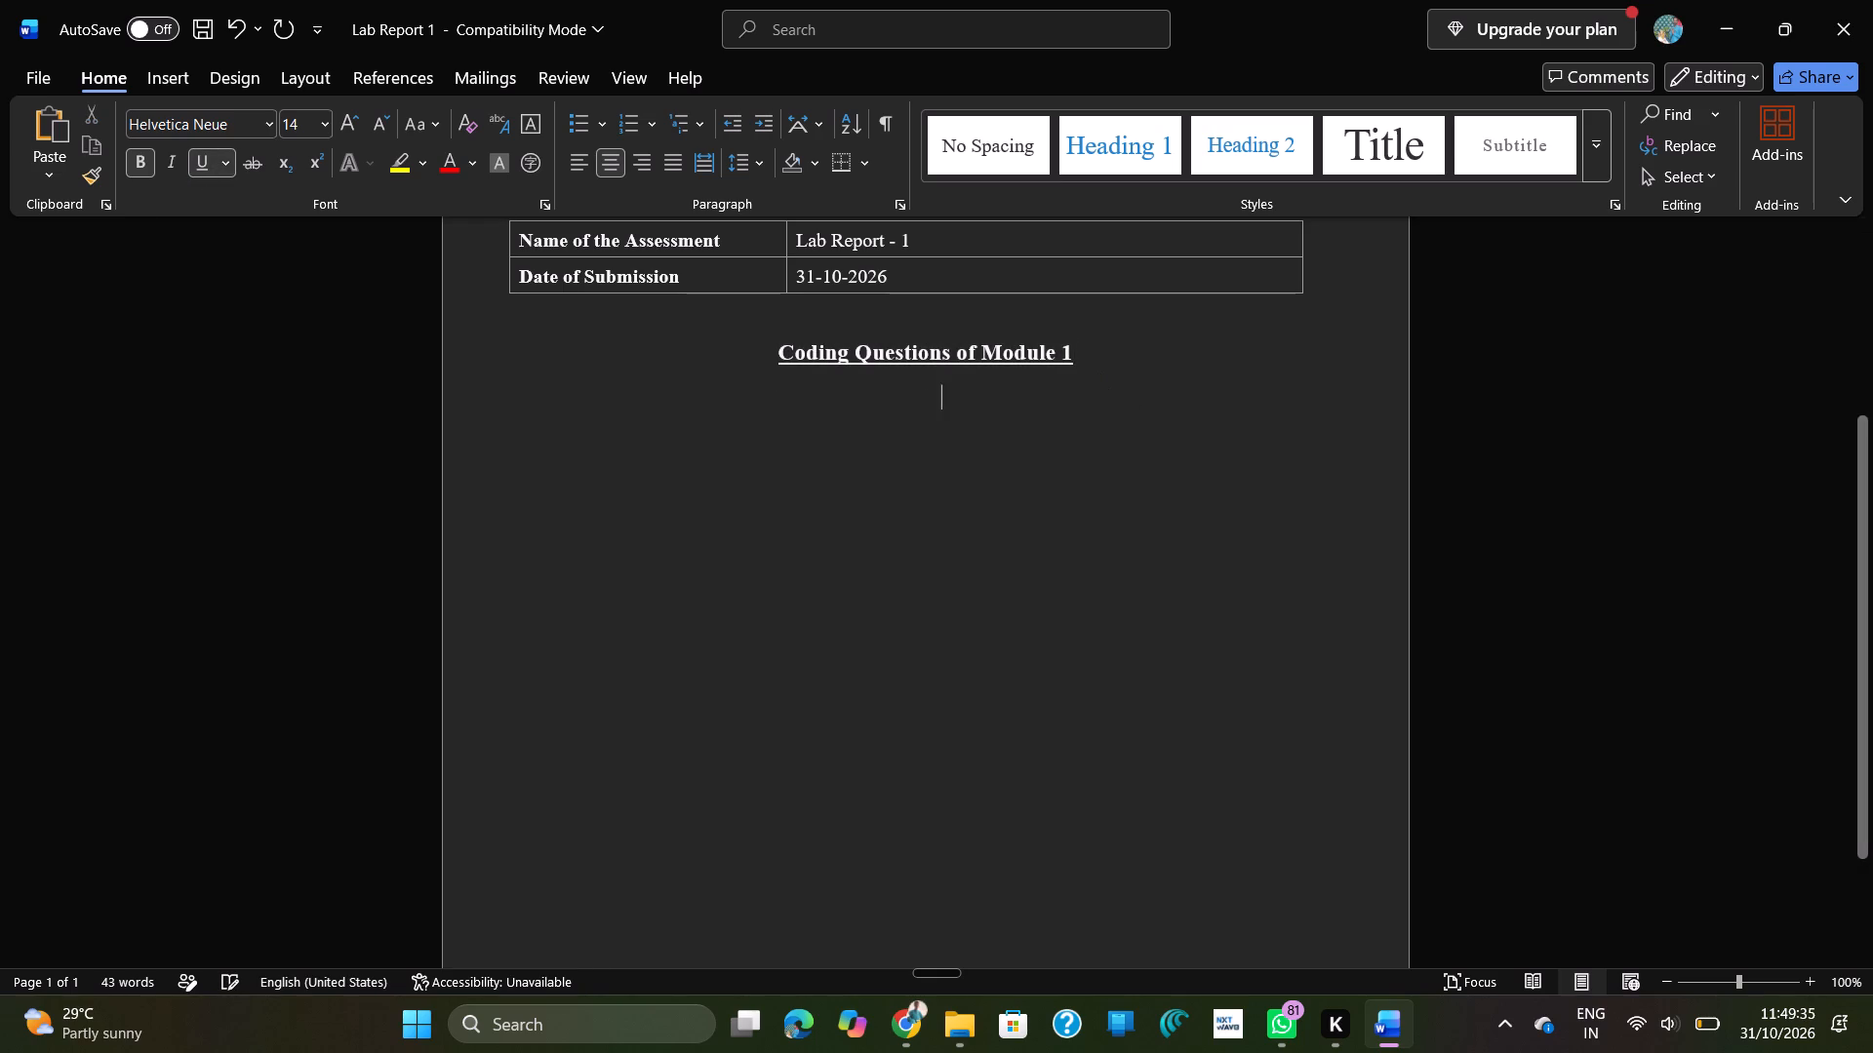
key(BackSpace)
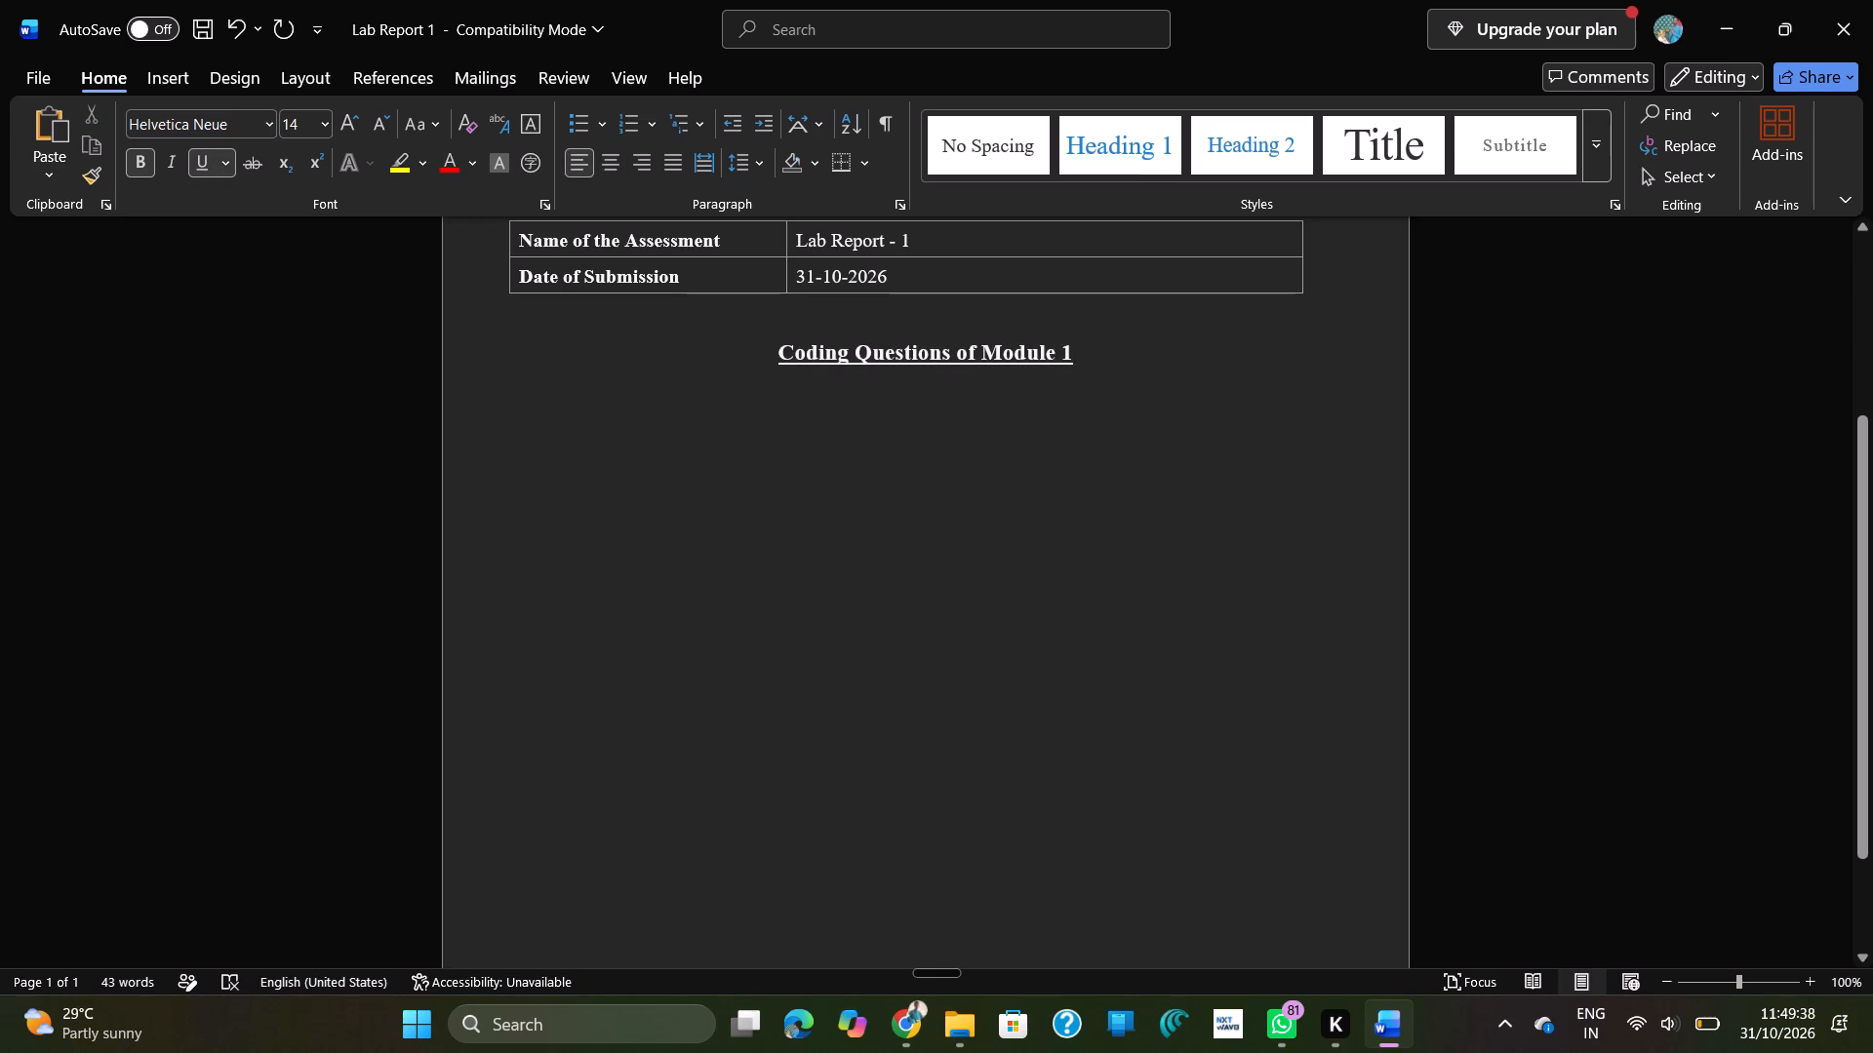
click(538, 402)
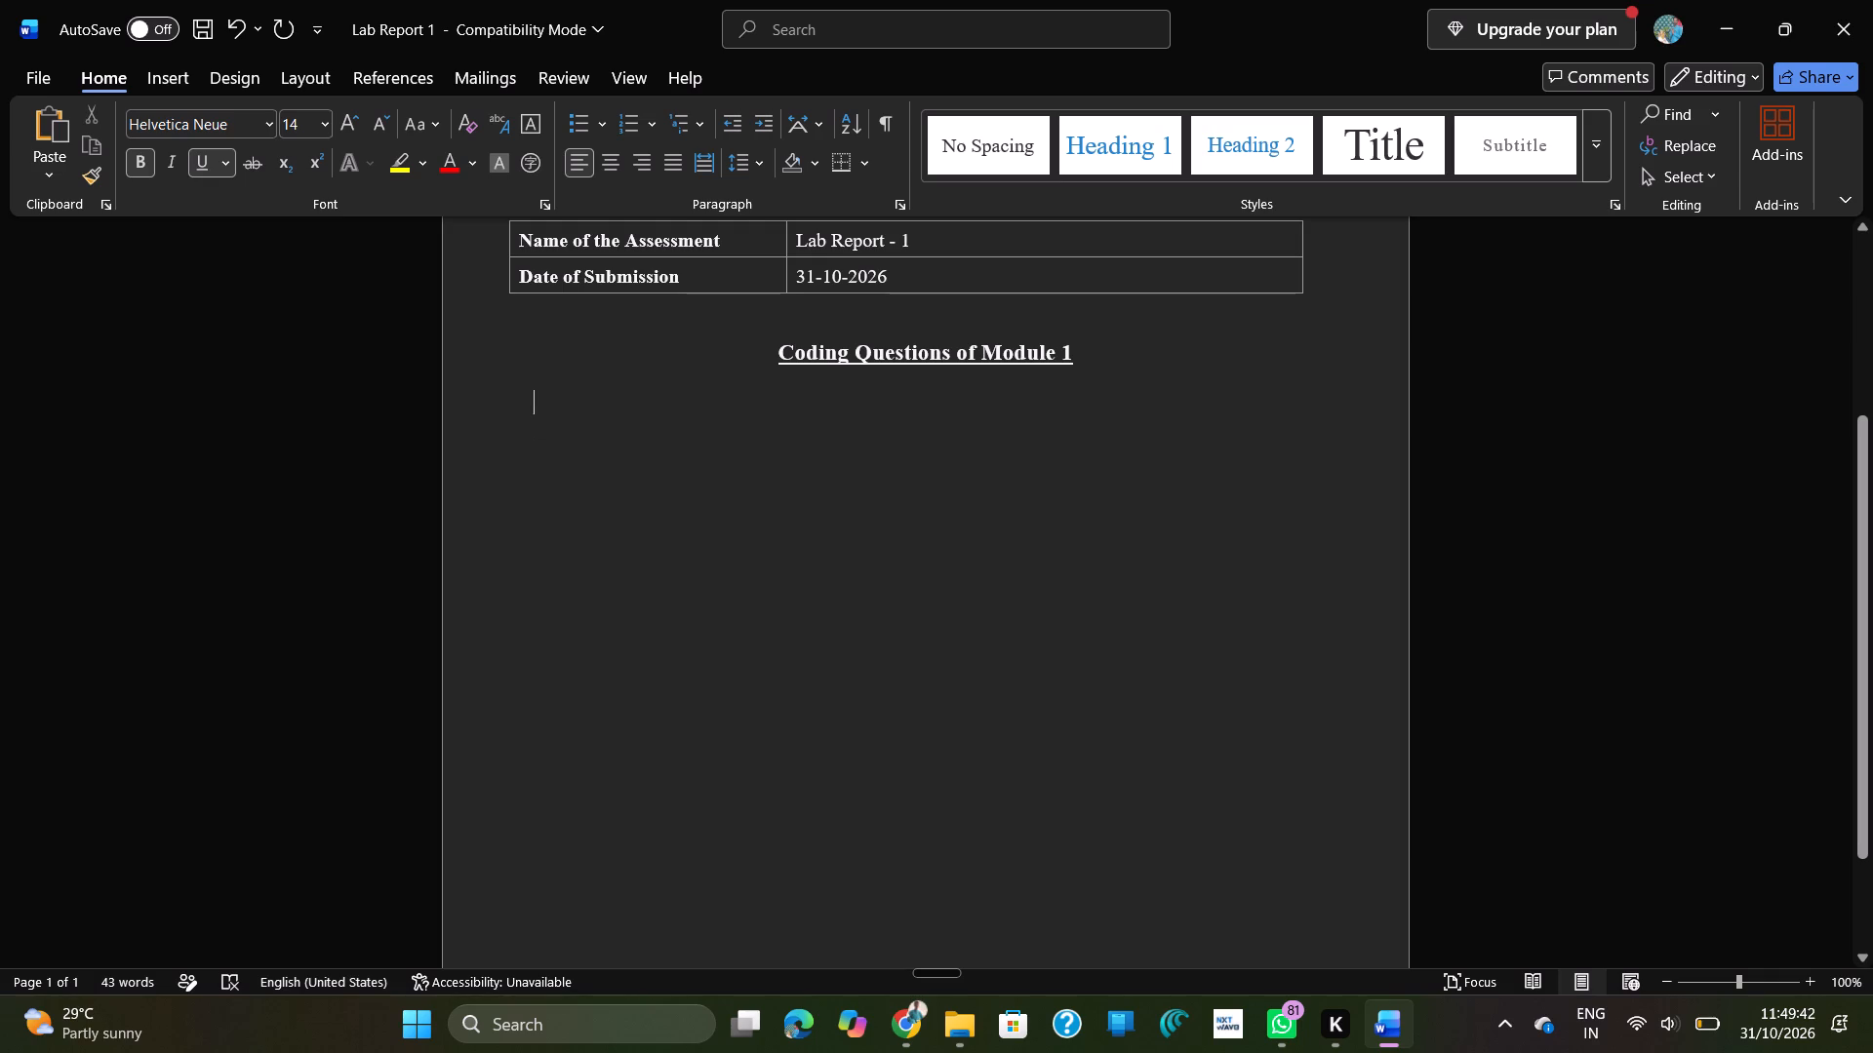
click(540, 405)
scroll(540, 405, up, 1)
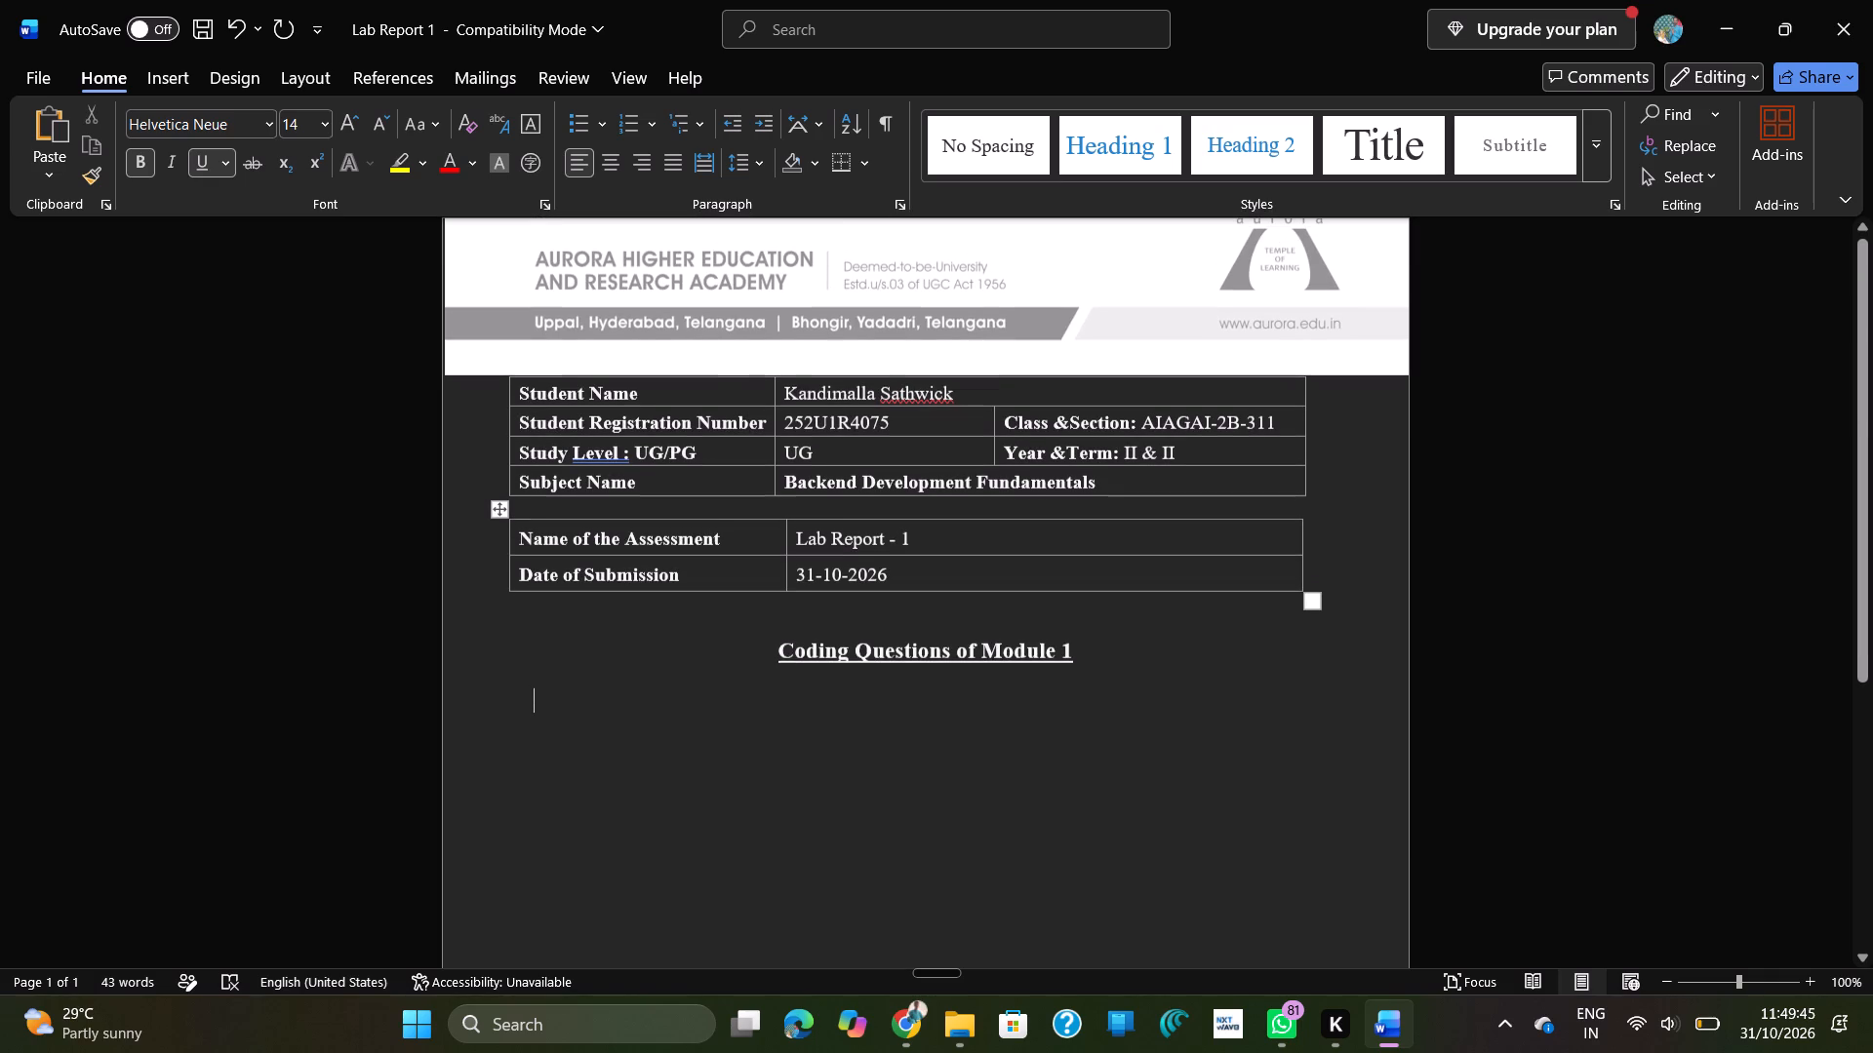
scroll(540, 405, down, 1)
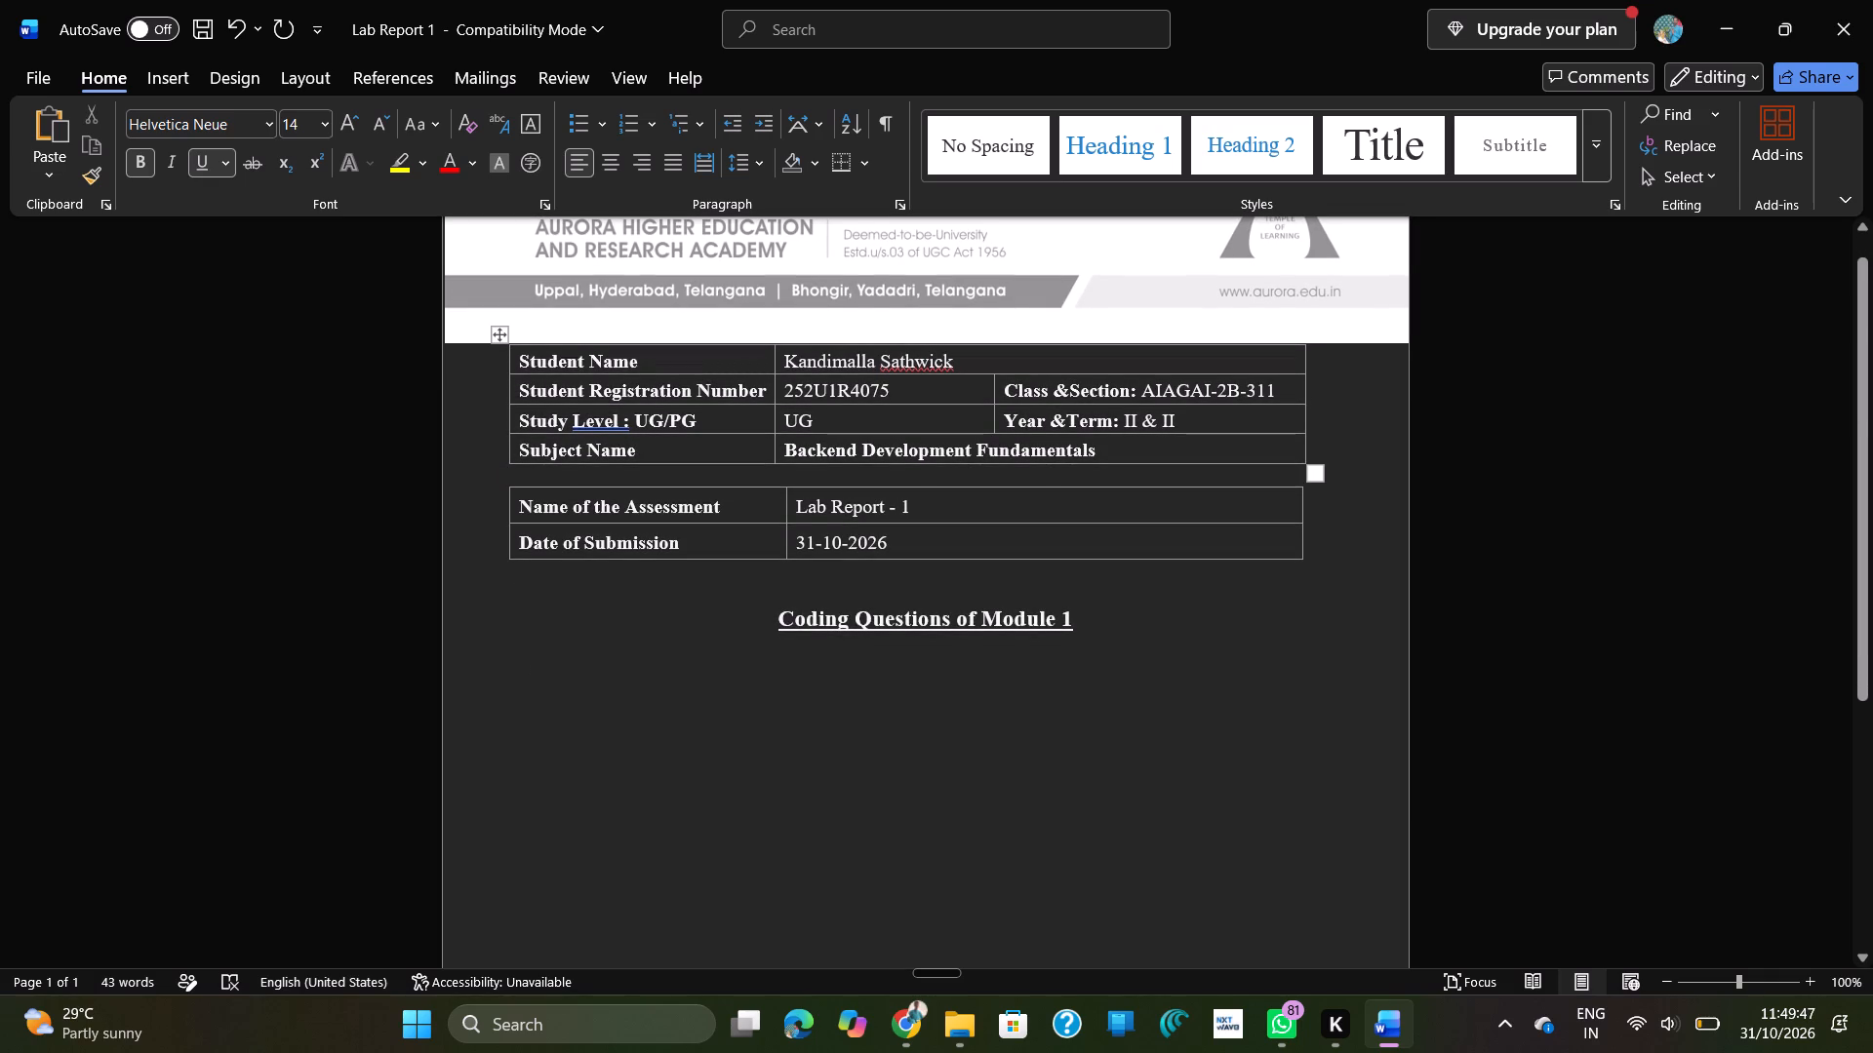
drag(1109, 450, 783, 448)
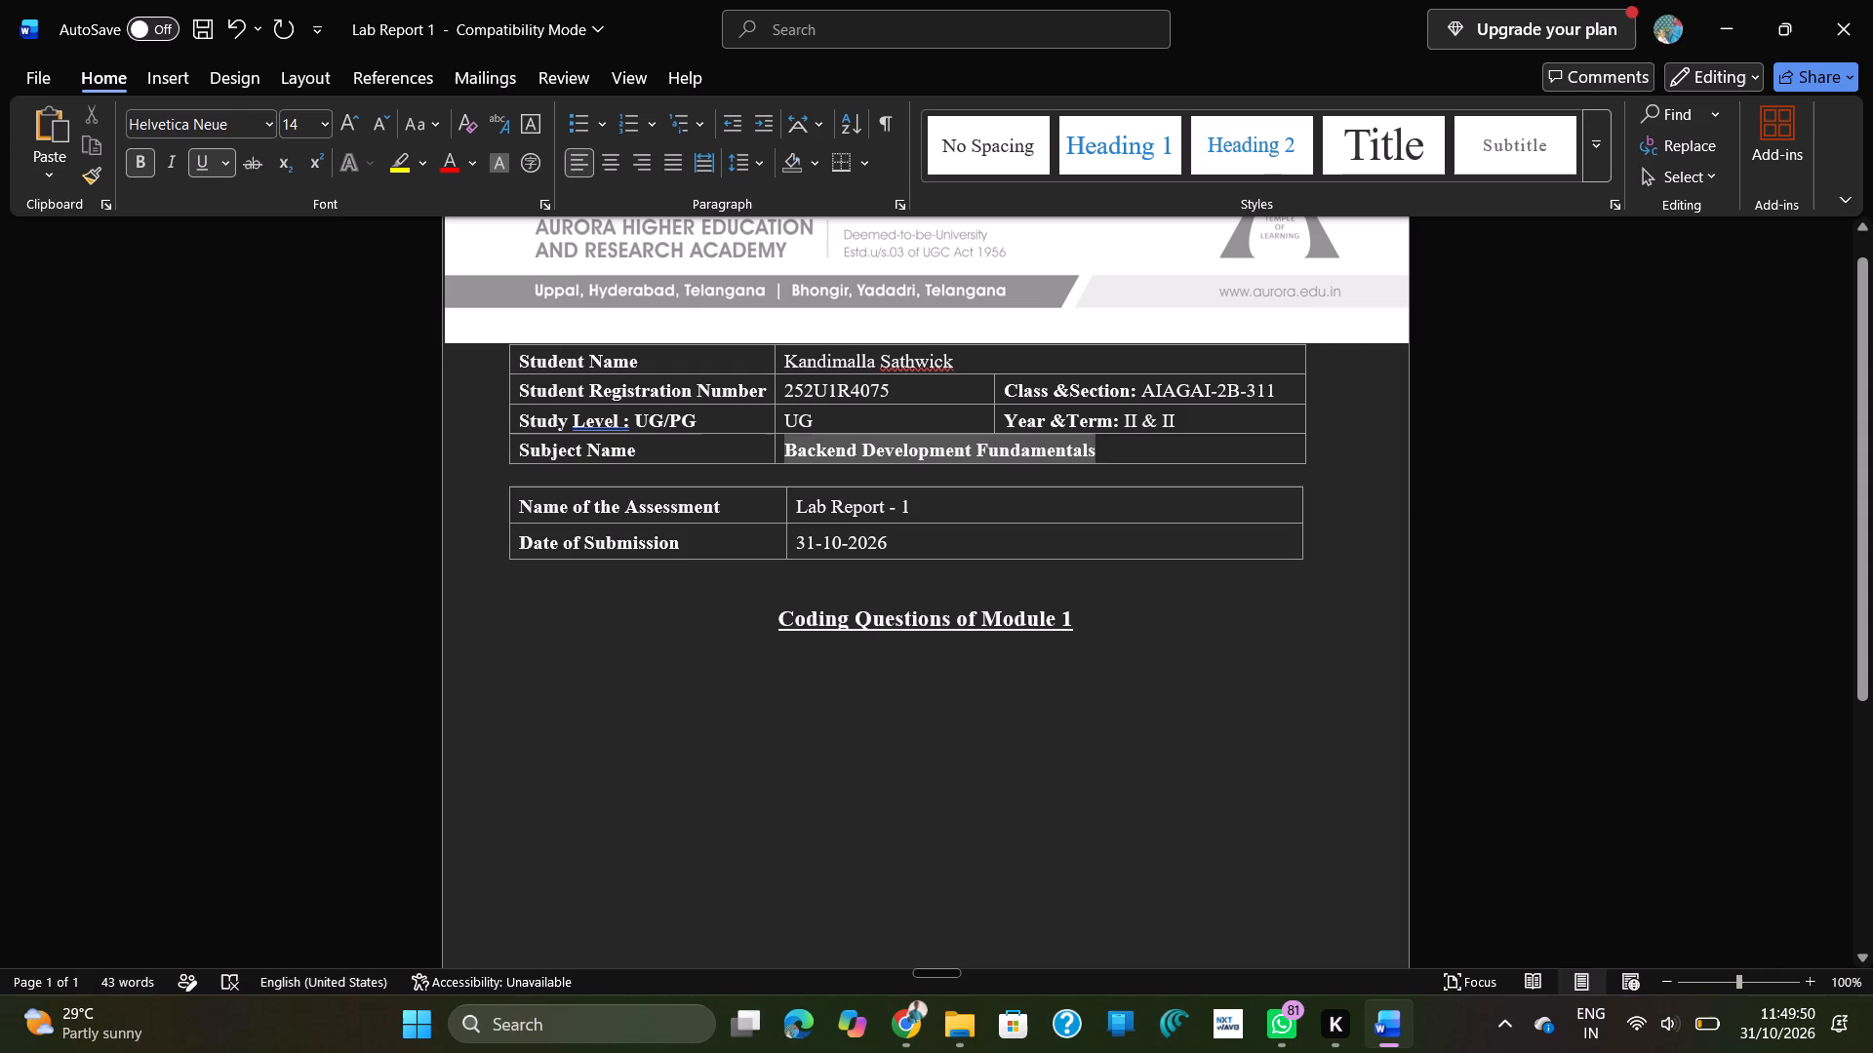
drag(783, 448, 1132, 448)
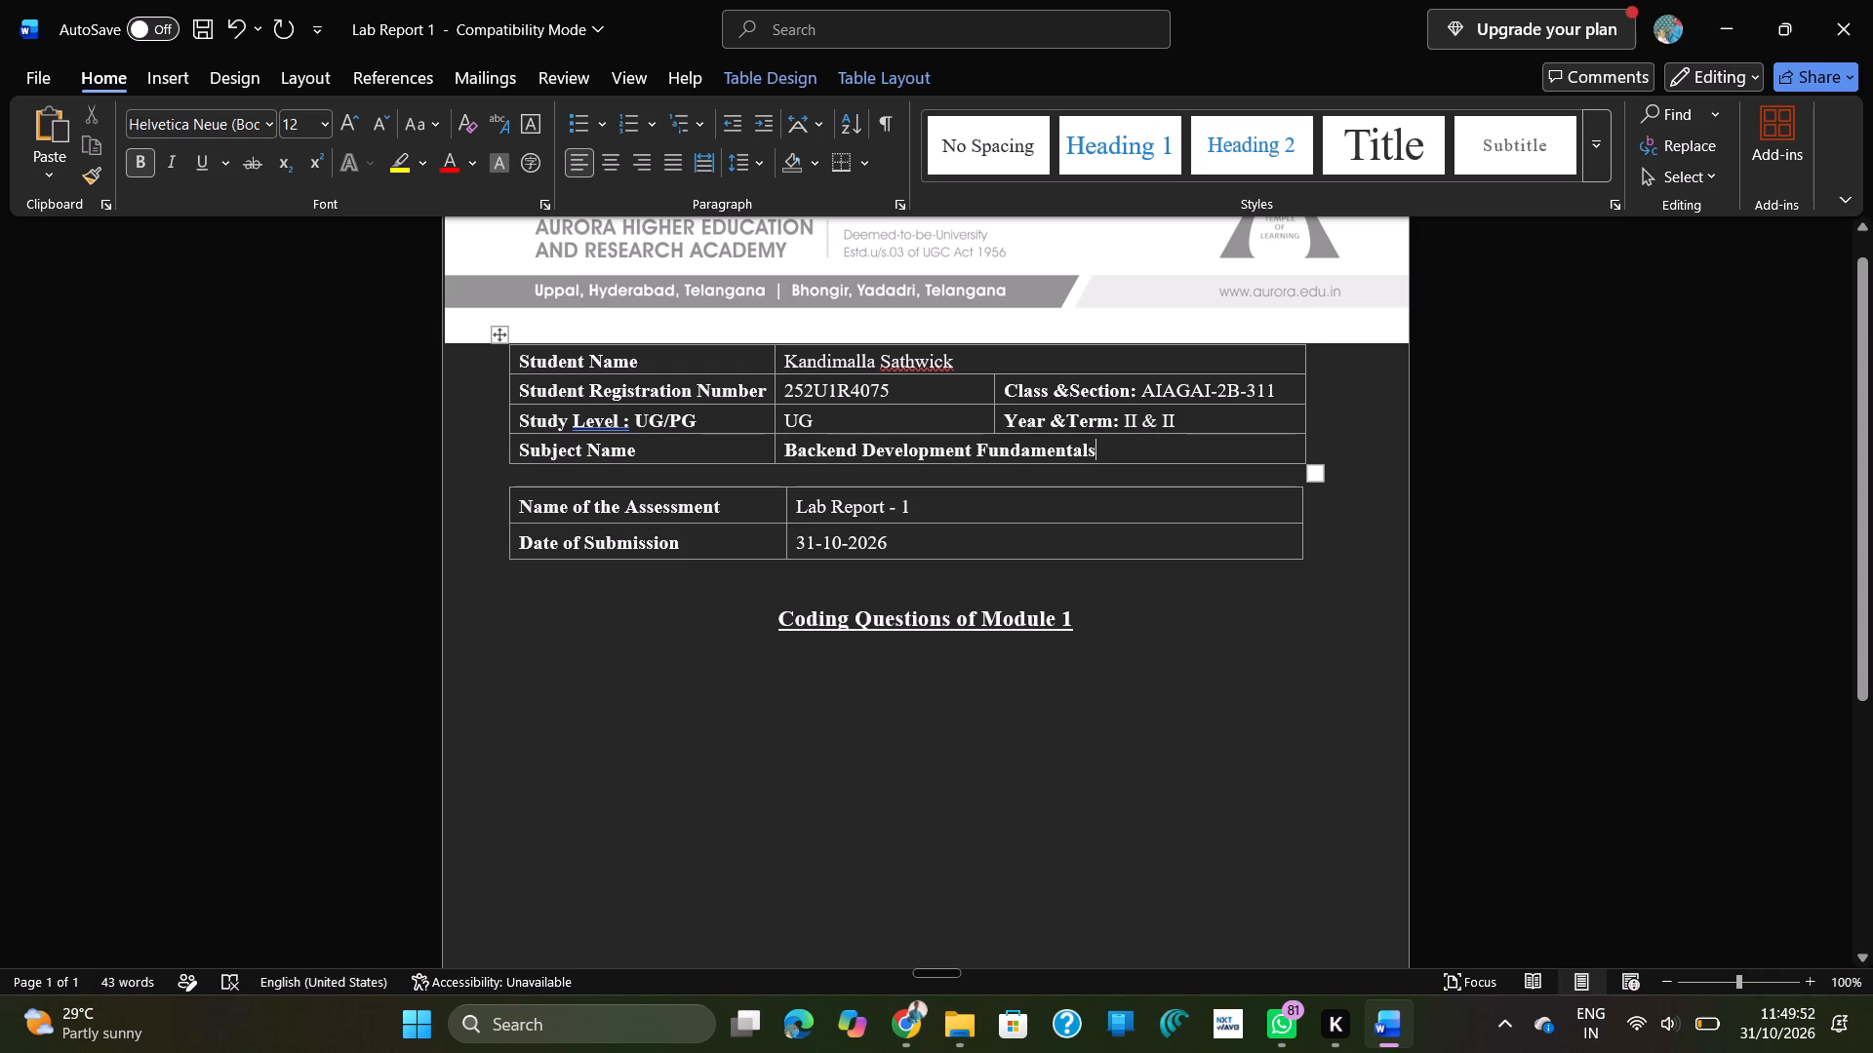
Turn off underlining for the empty line below the Coding Questions of Module 1 heading.
click(580, 669)
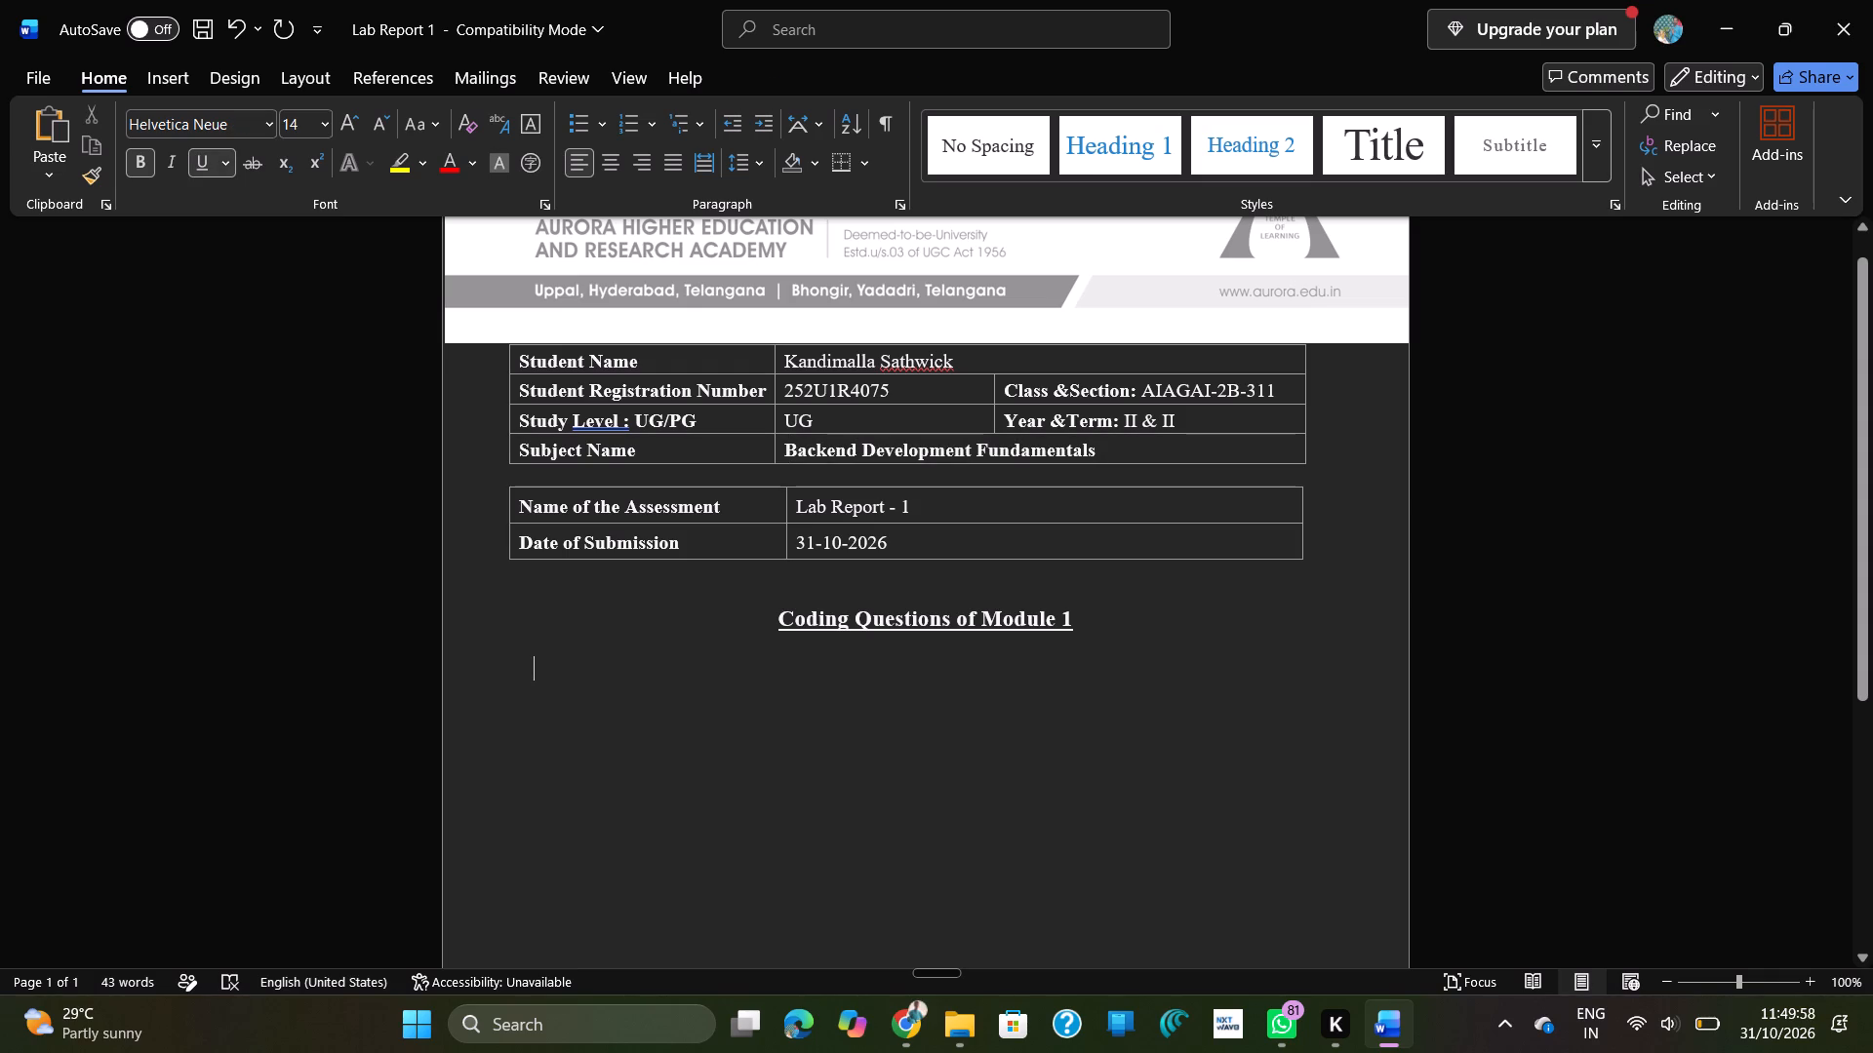
key(bracketright)
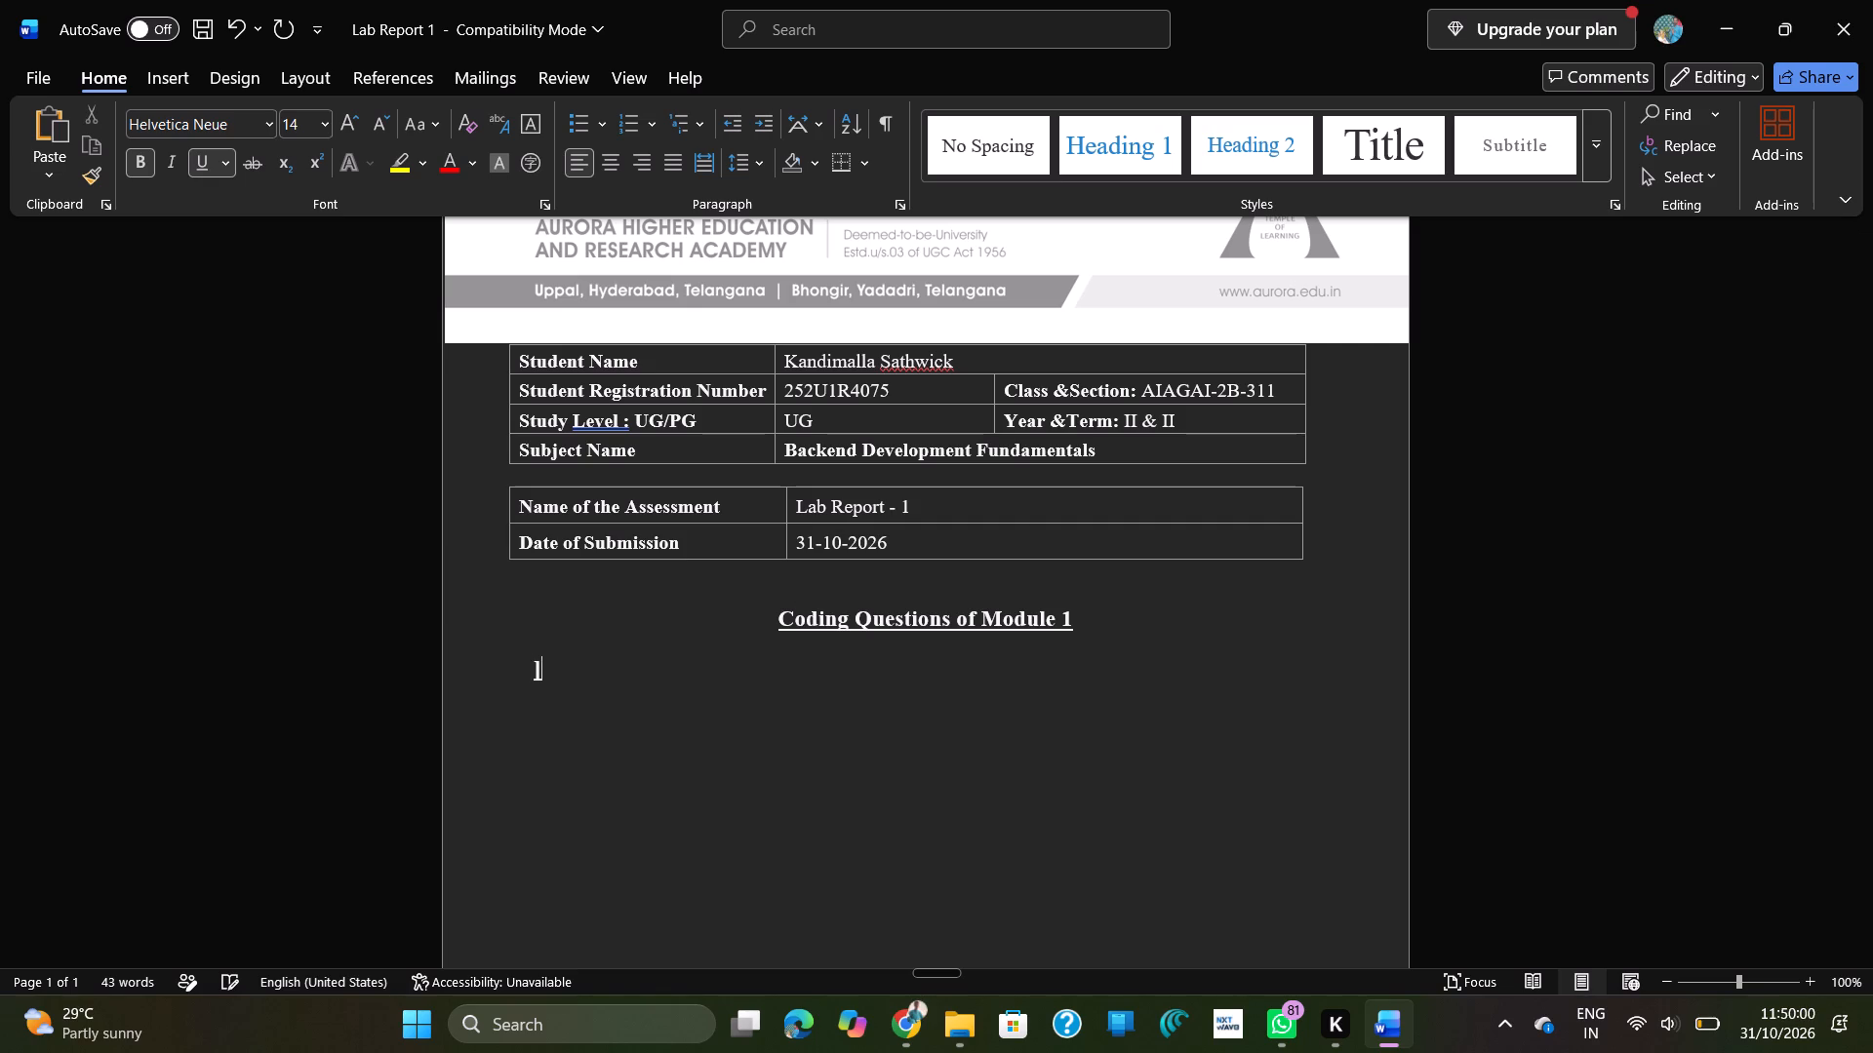
key(BackSpace)
click(193, 169)
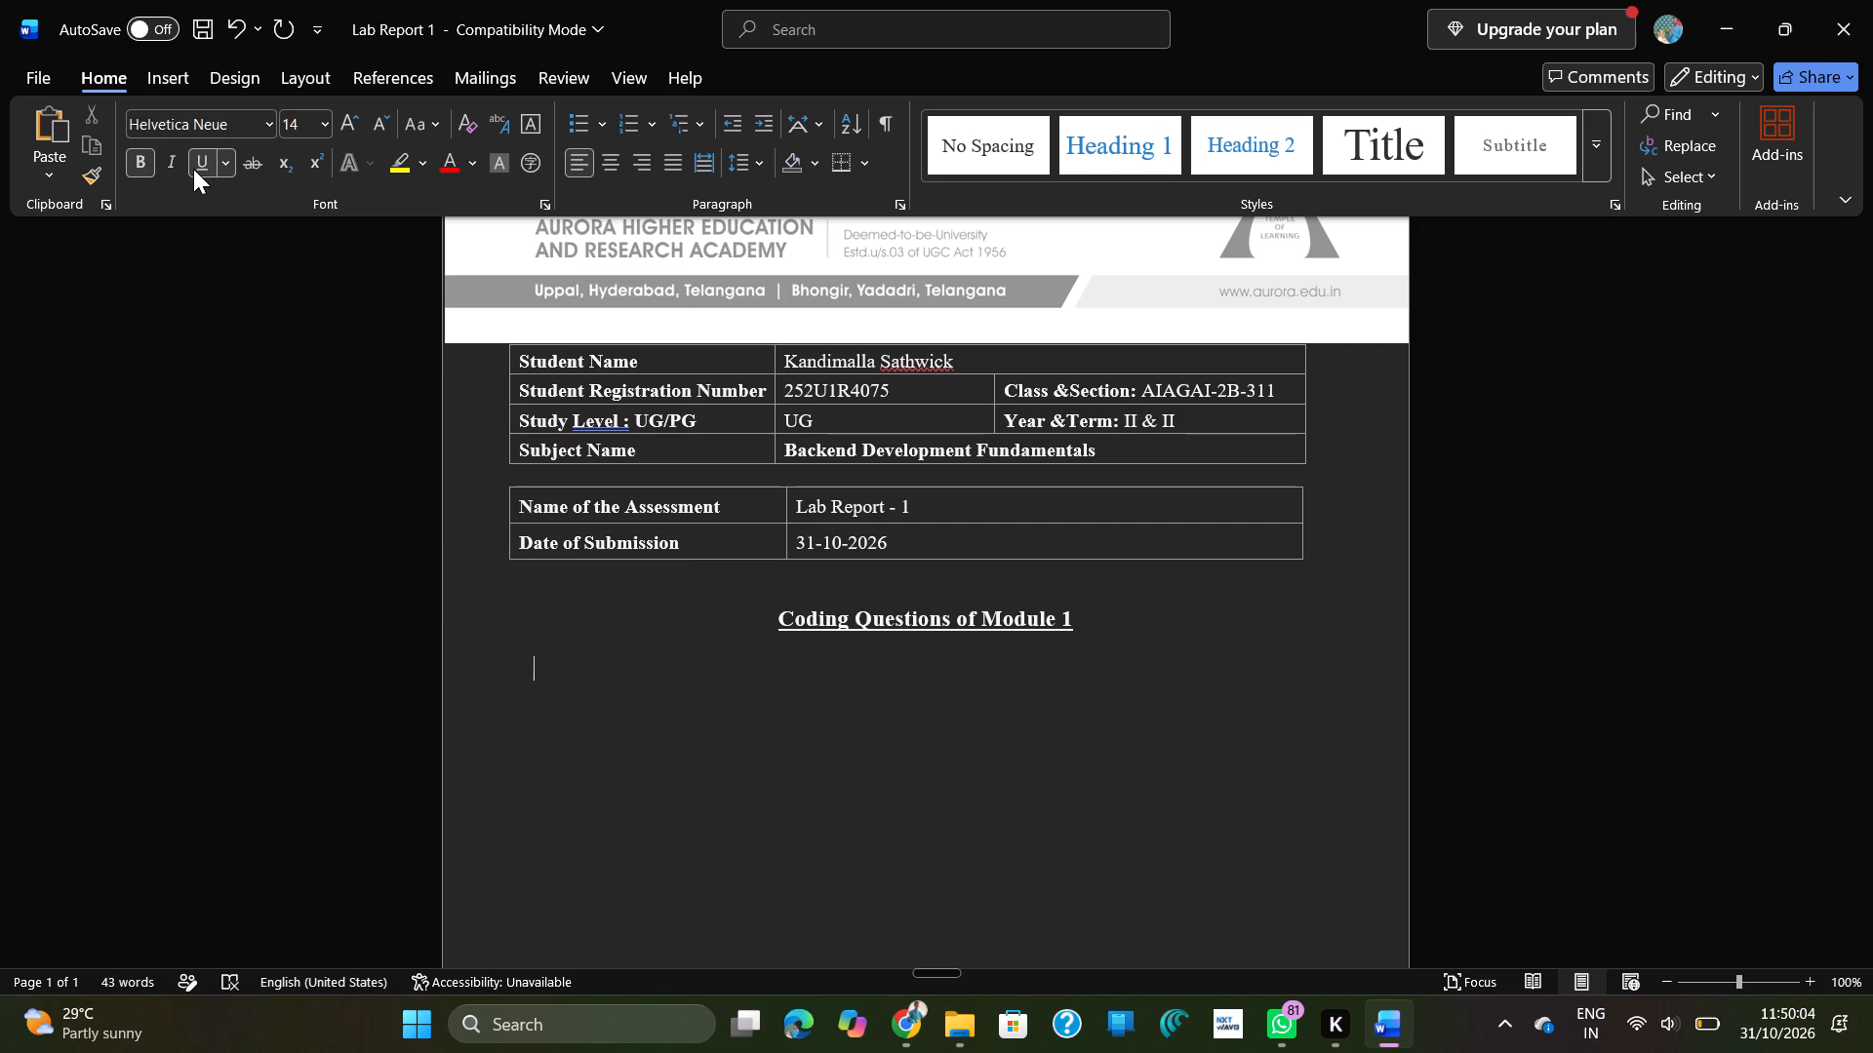
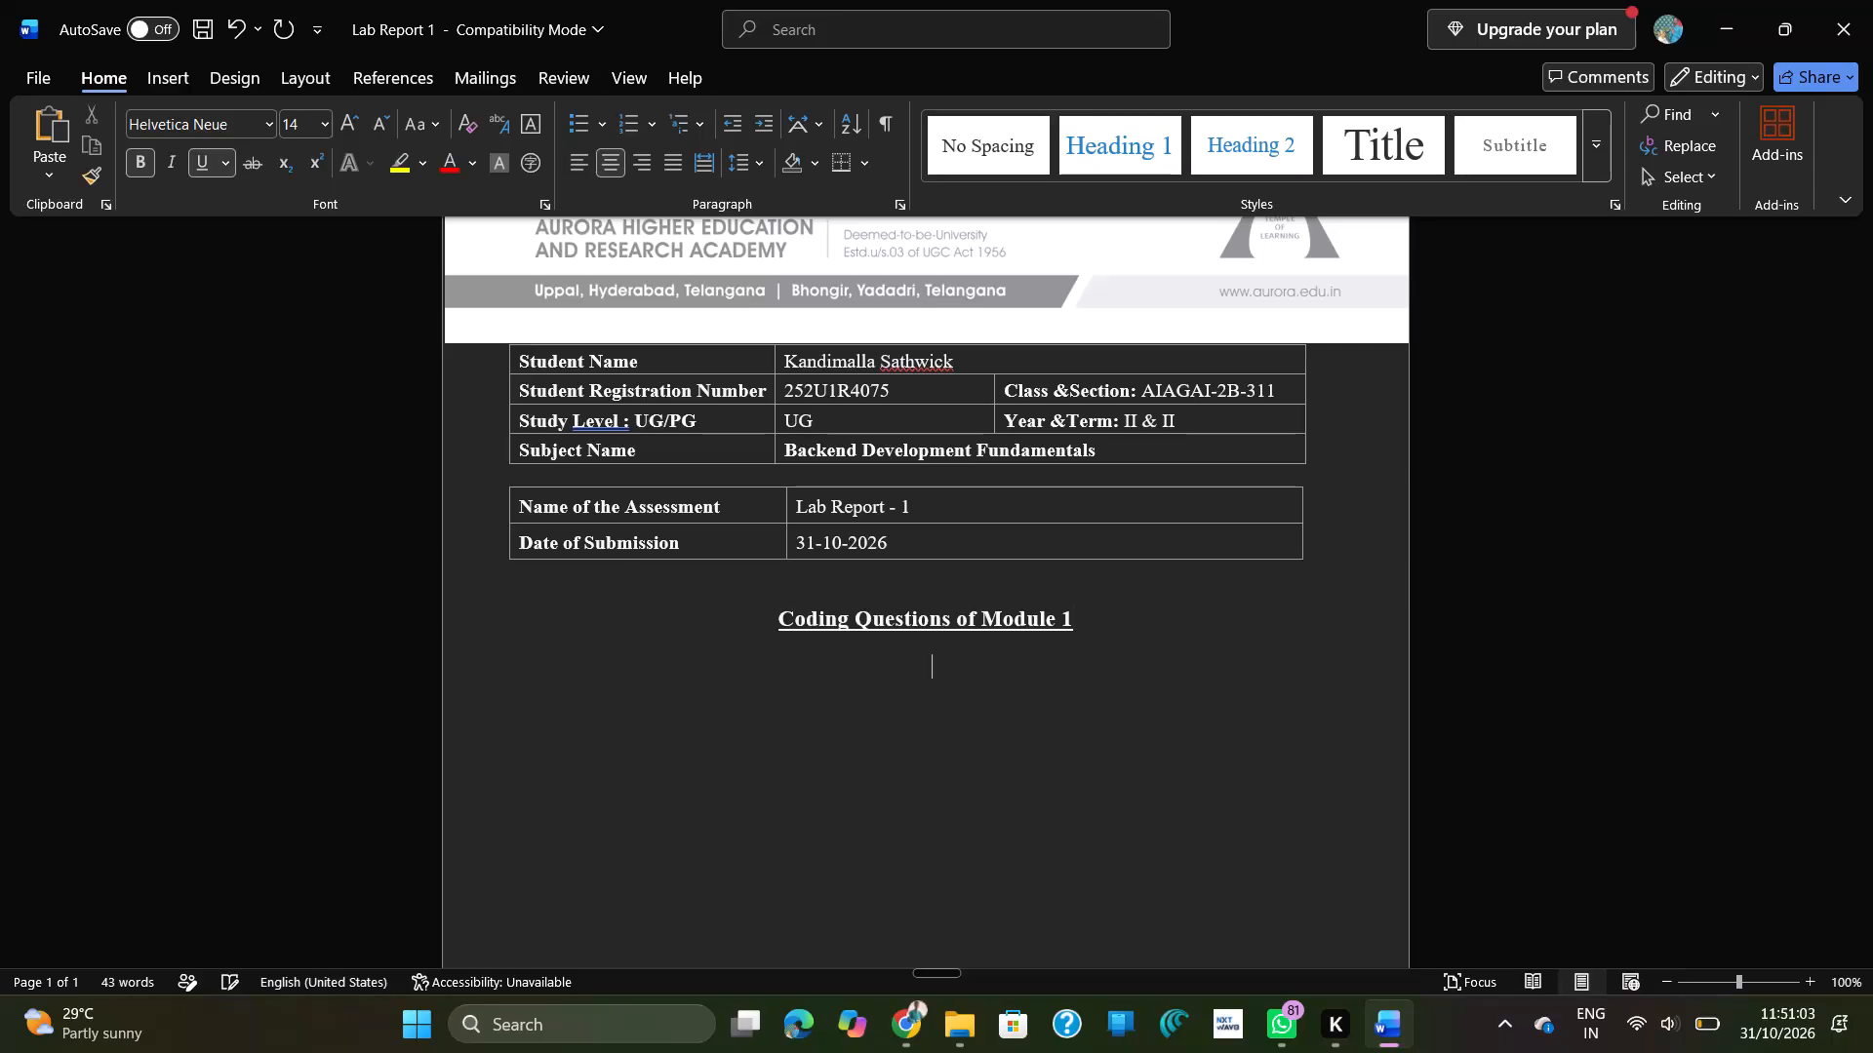
Left-align the empty line directly below the Coding Questions of Module 1 heading.
key(Return)
key(BackSpace)
key(BackSpace)
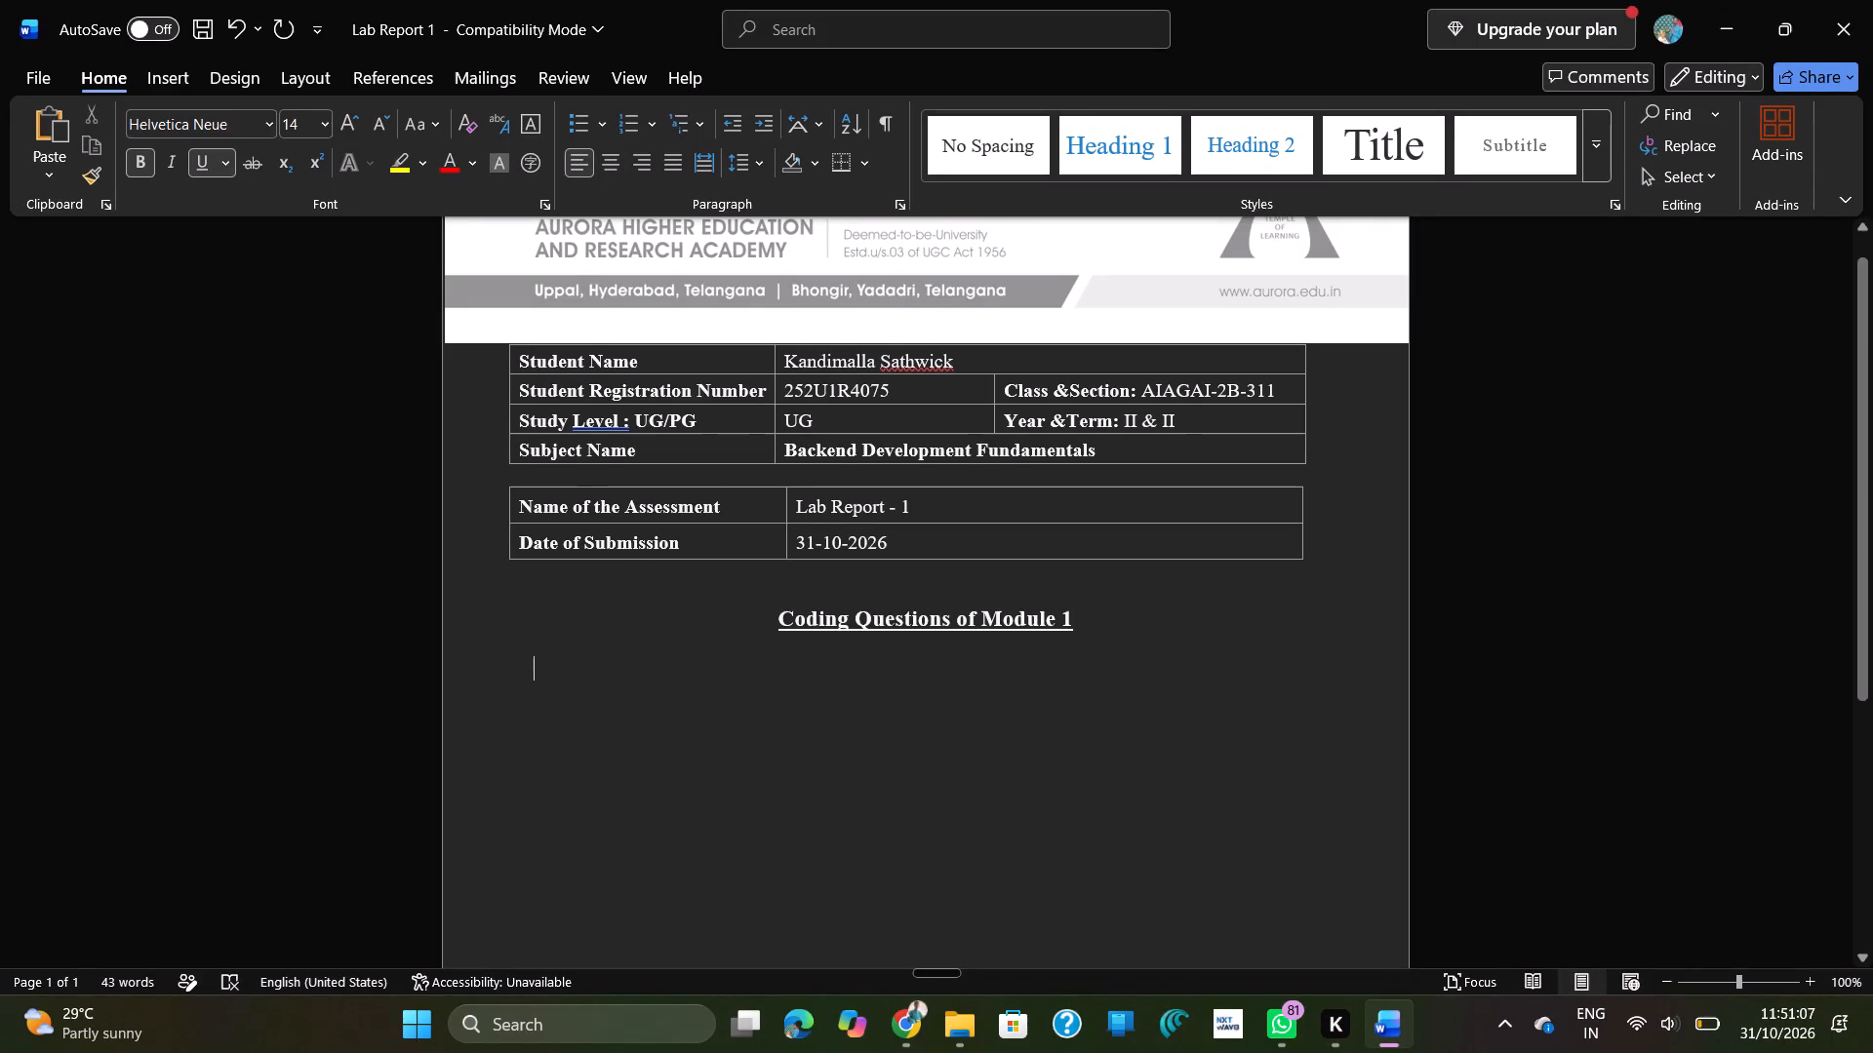
Switch to Chrome and open the home page of the learning portal that shows the Cycle Detection In Linked List lesson.
click(921, 1032)
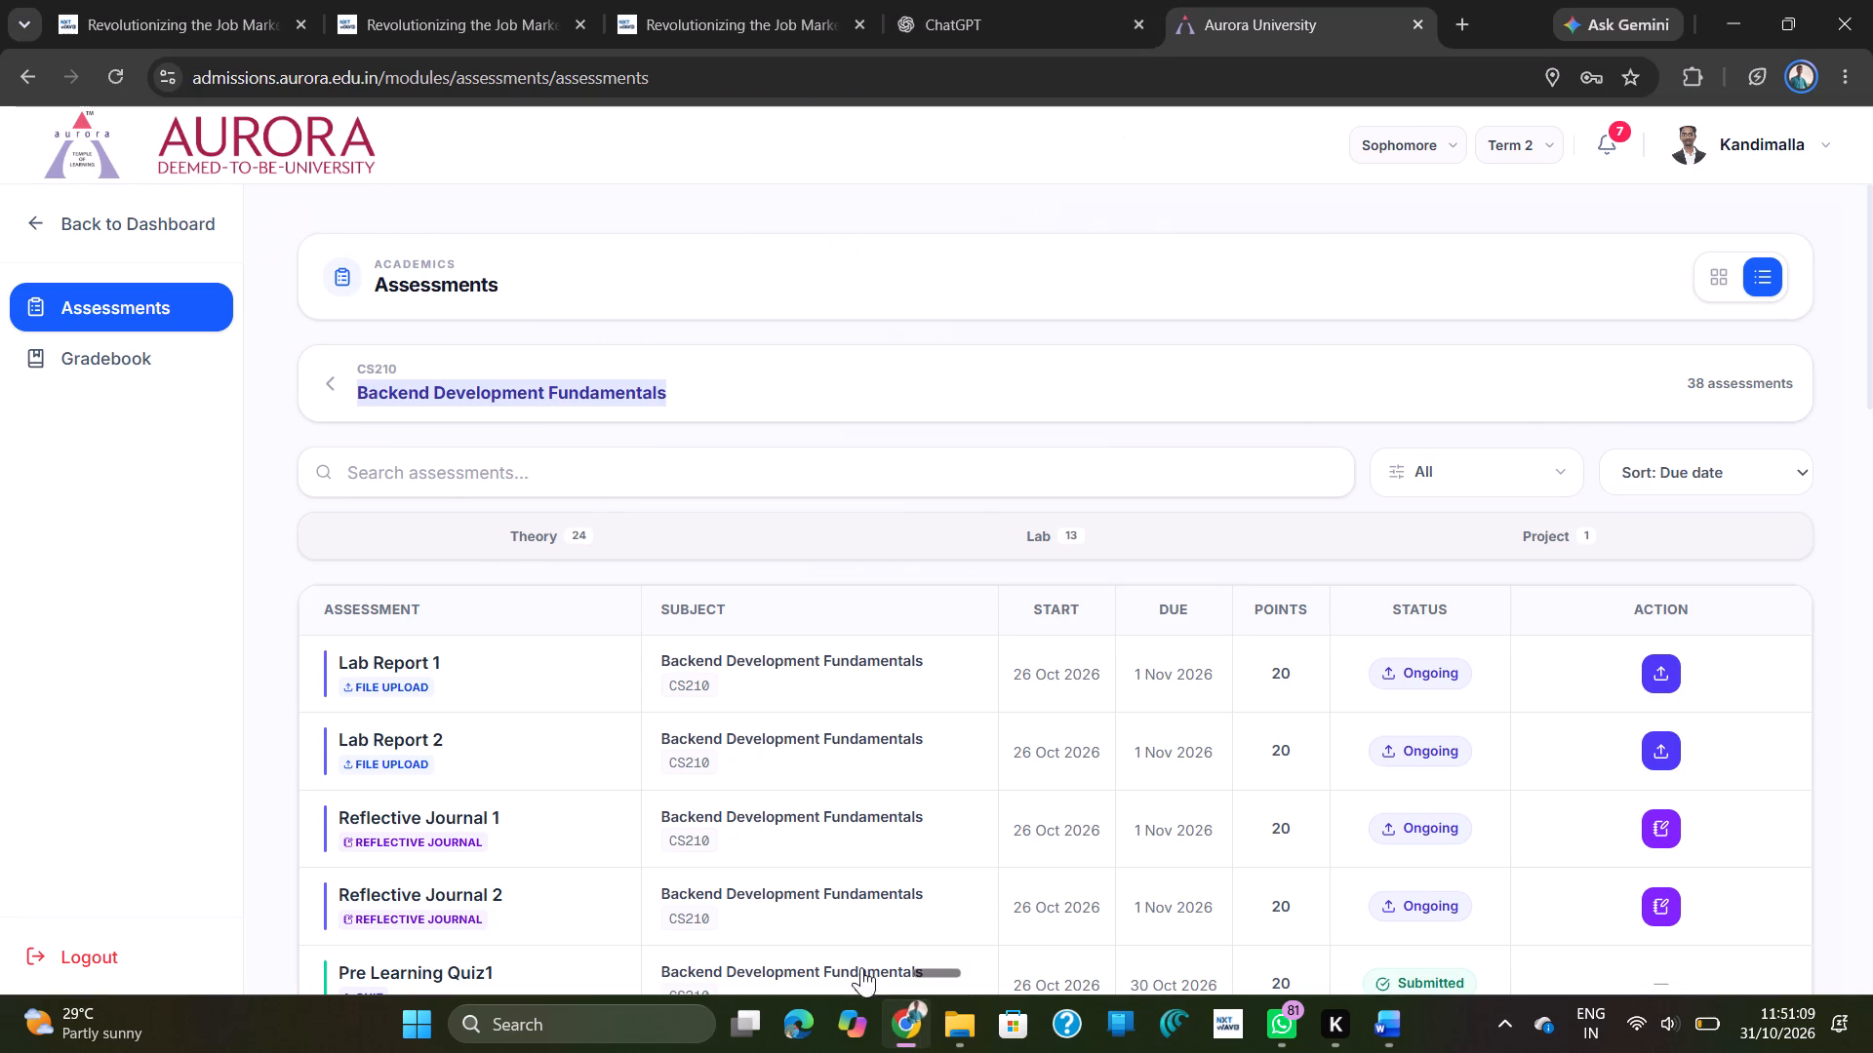
click(435, 0)
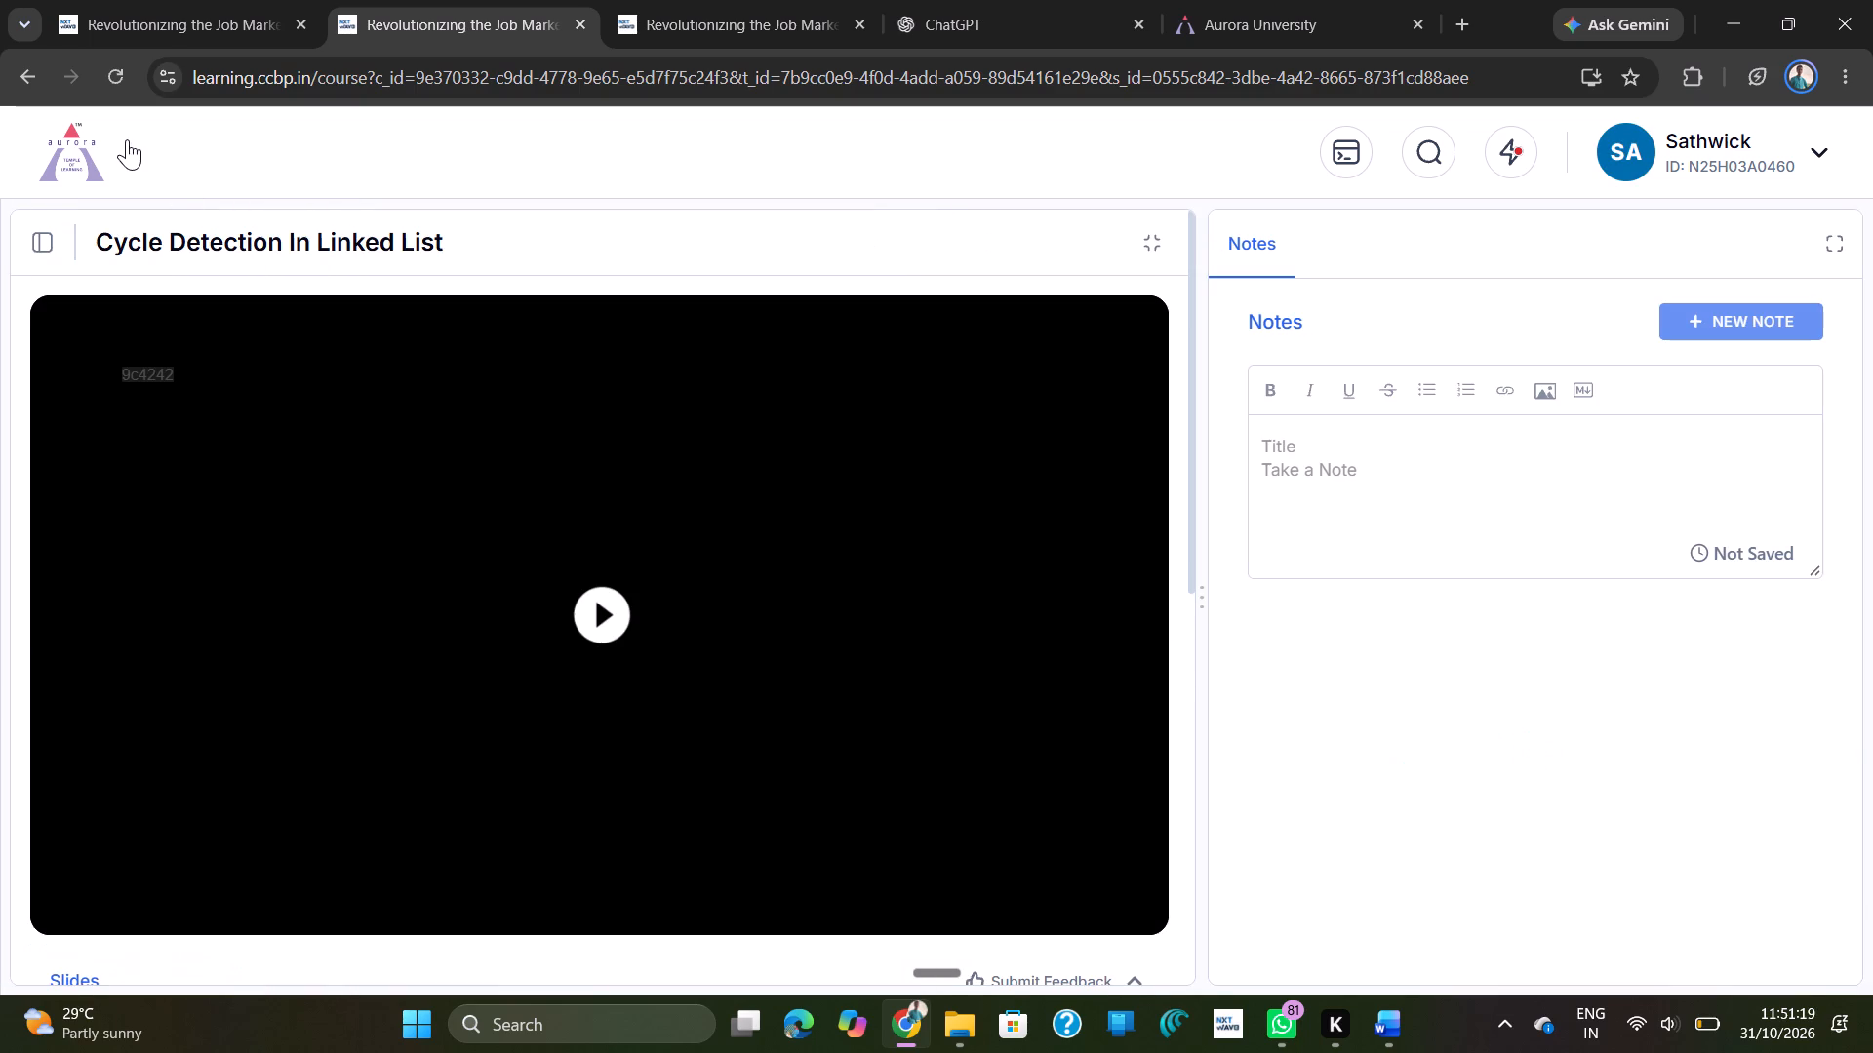
click(61, 143)
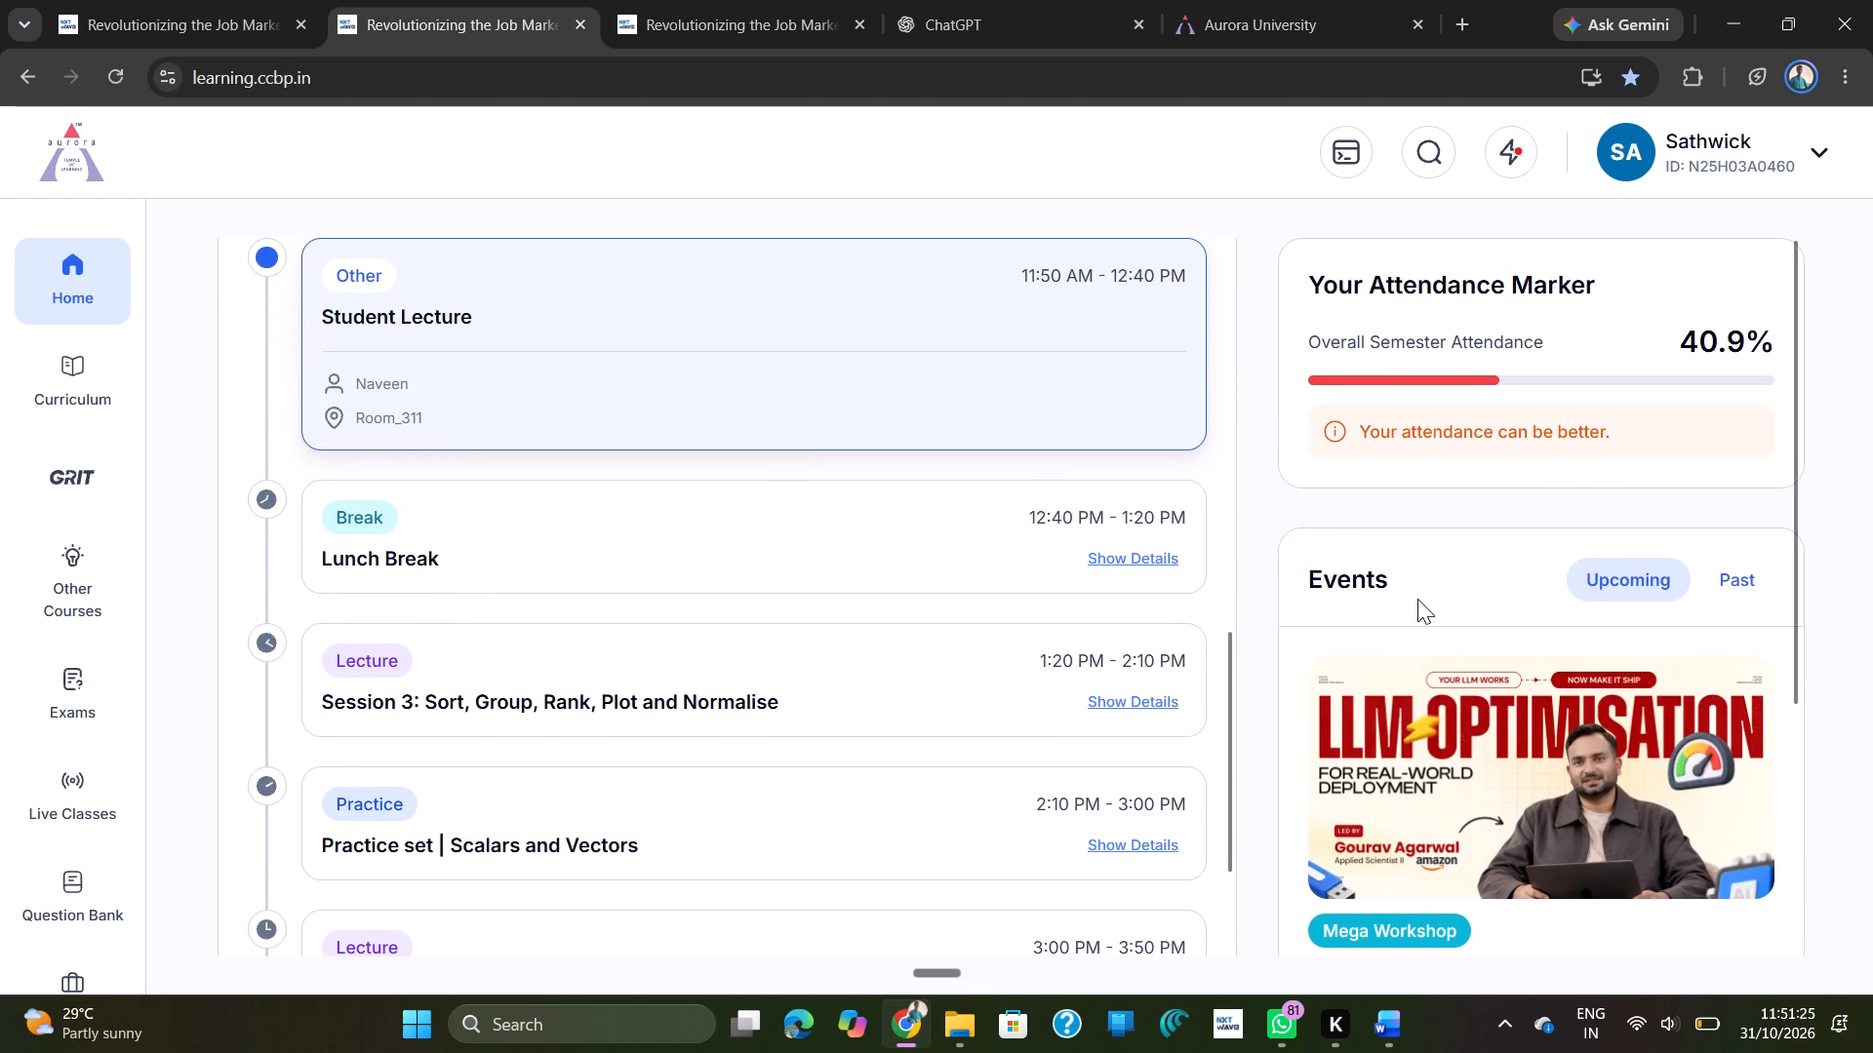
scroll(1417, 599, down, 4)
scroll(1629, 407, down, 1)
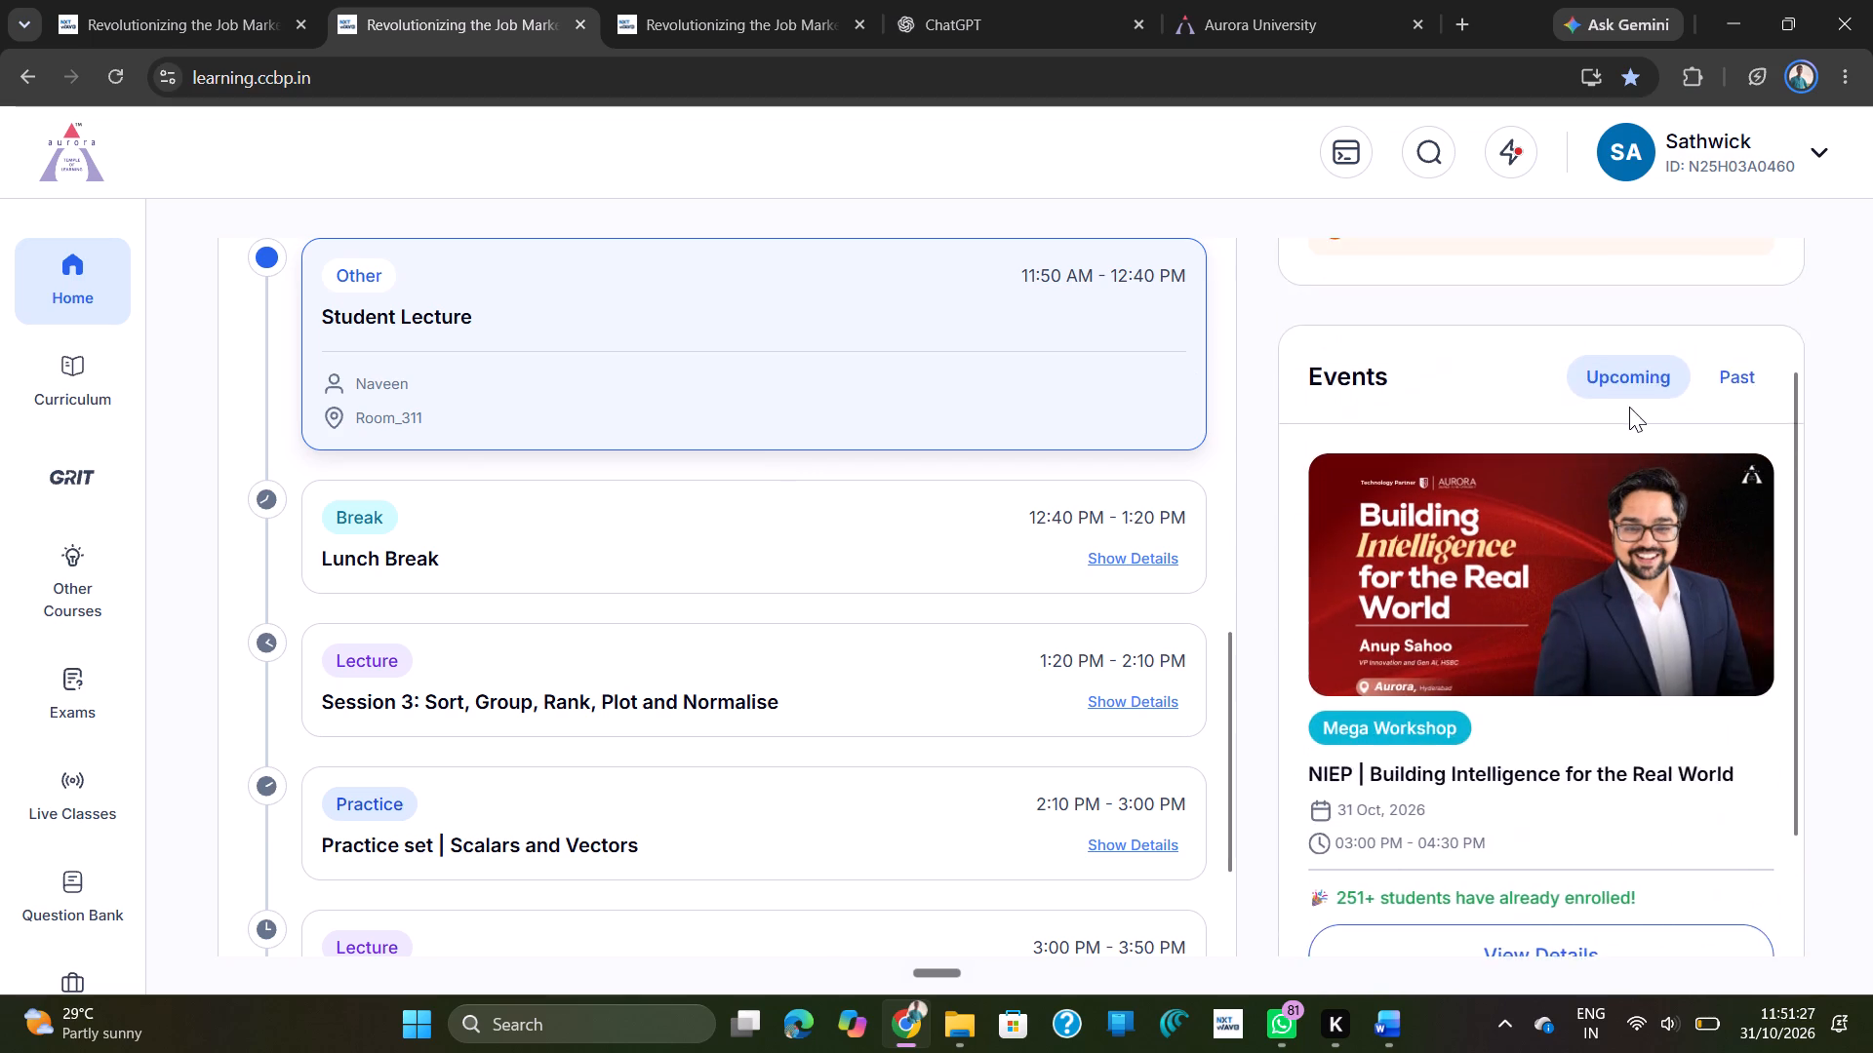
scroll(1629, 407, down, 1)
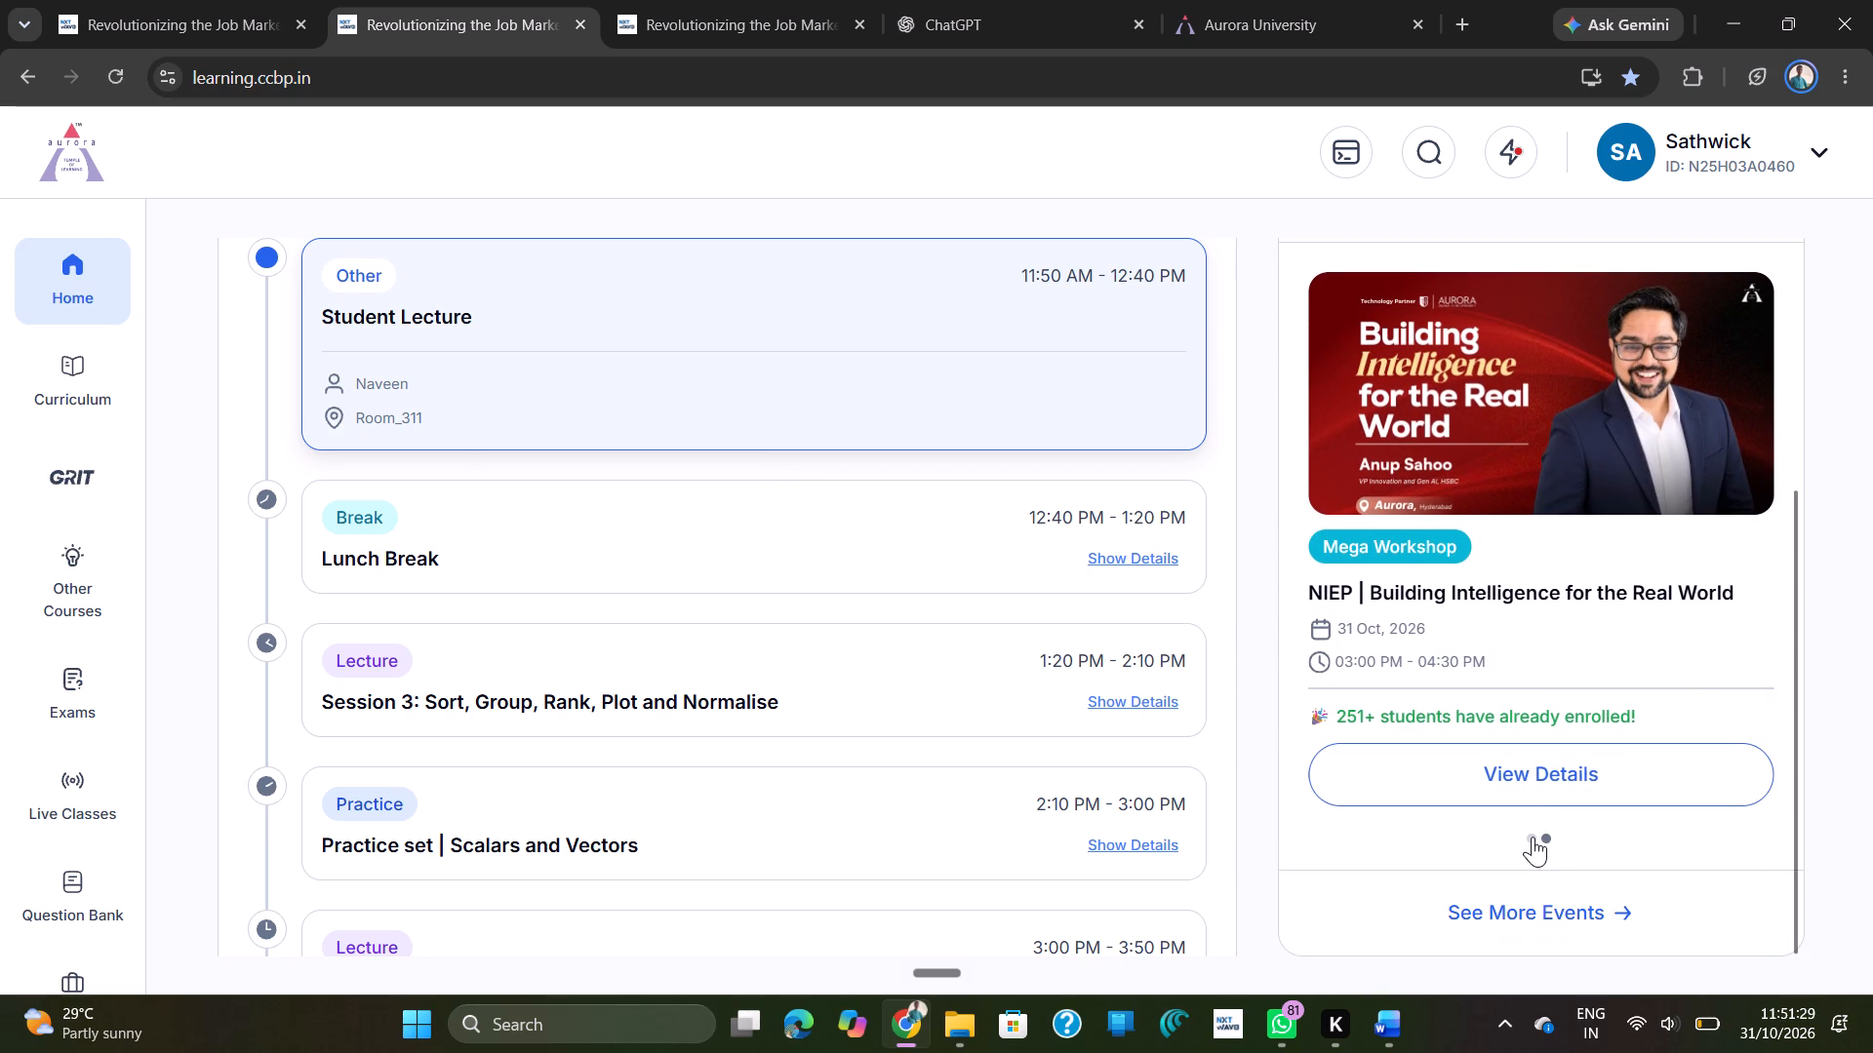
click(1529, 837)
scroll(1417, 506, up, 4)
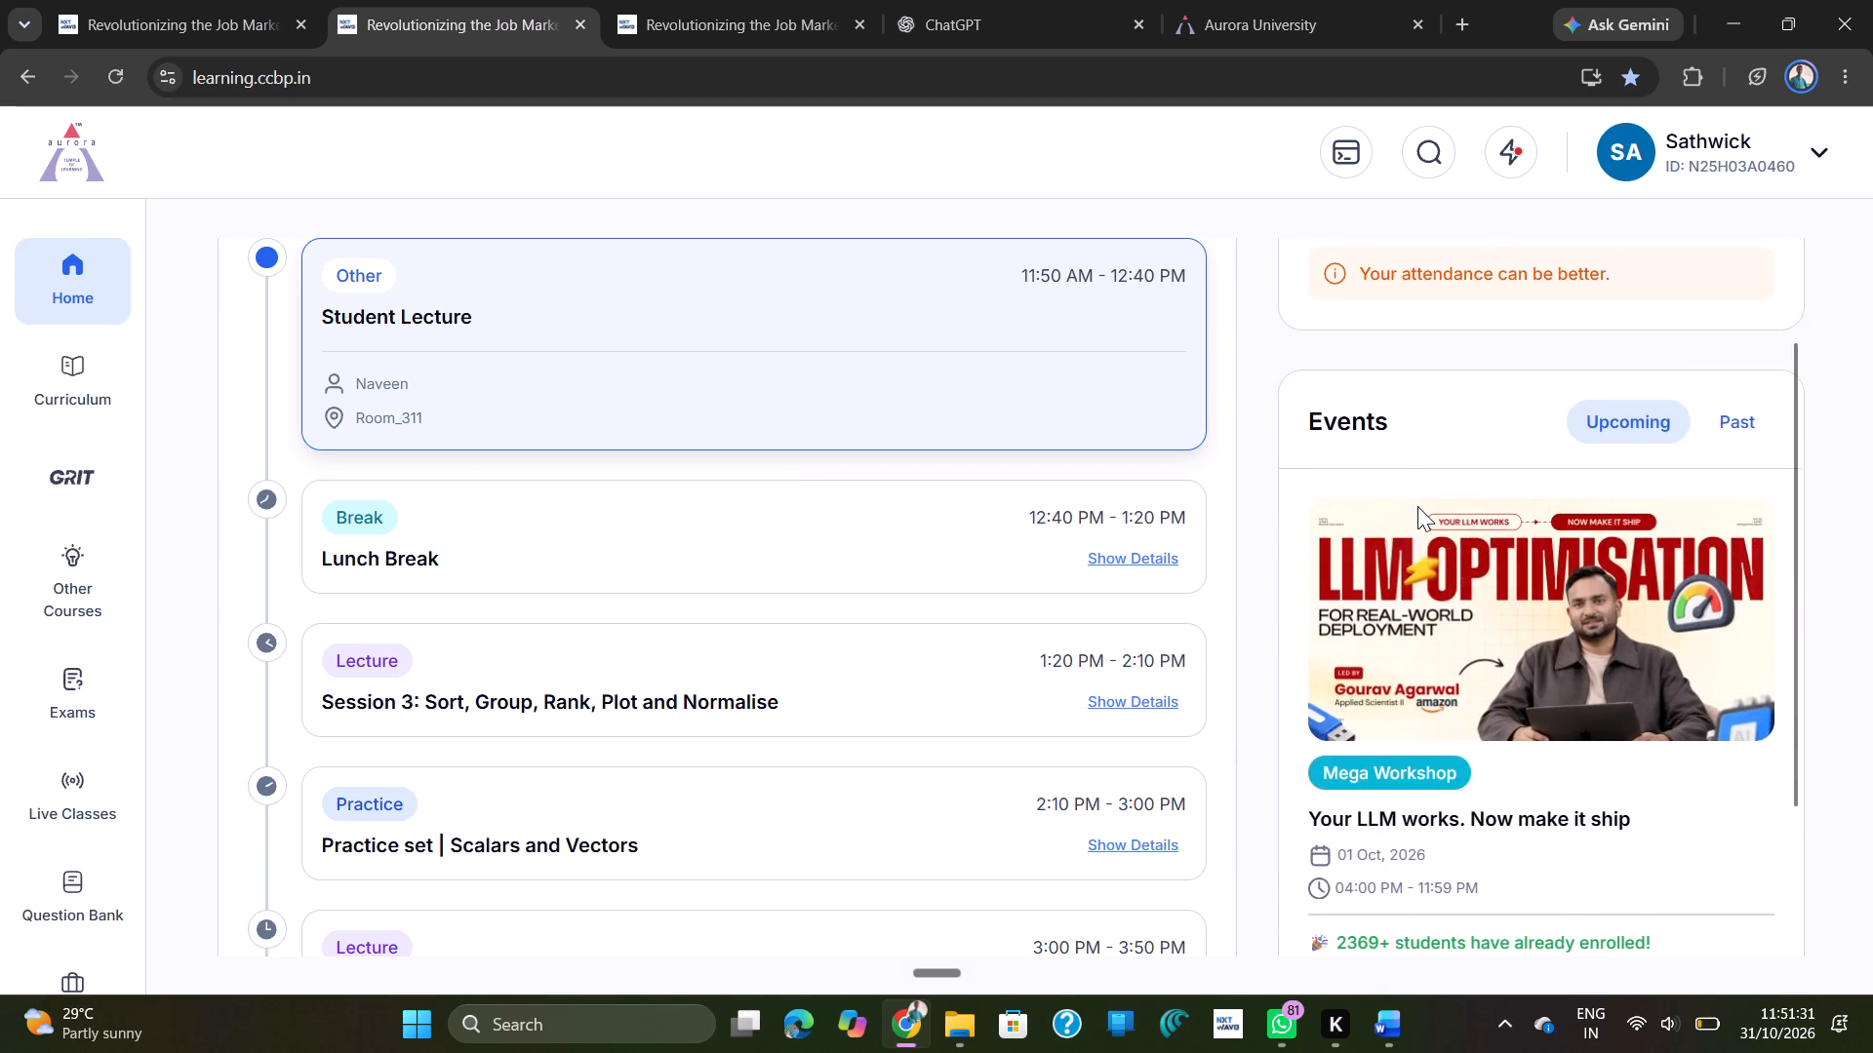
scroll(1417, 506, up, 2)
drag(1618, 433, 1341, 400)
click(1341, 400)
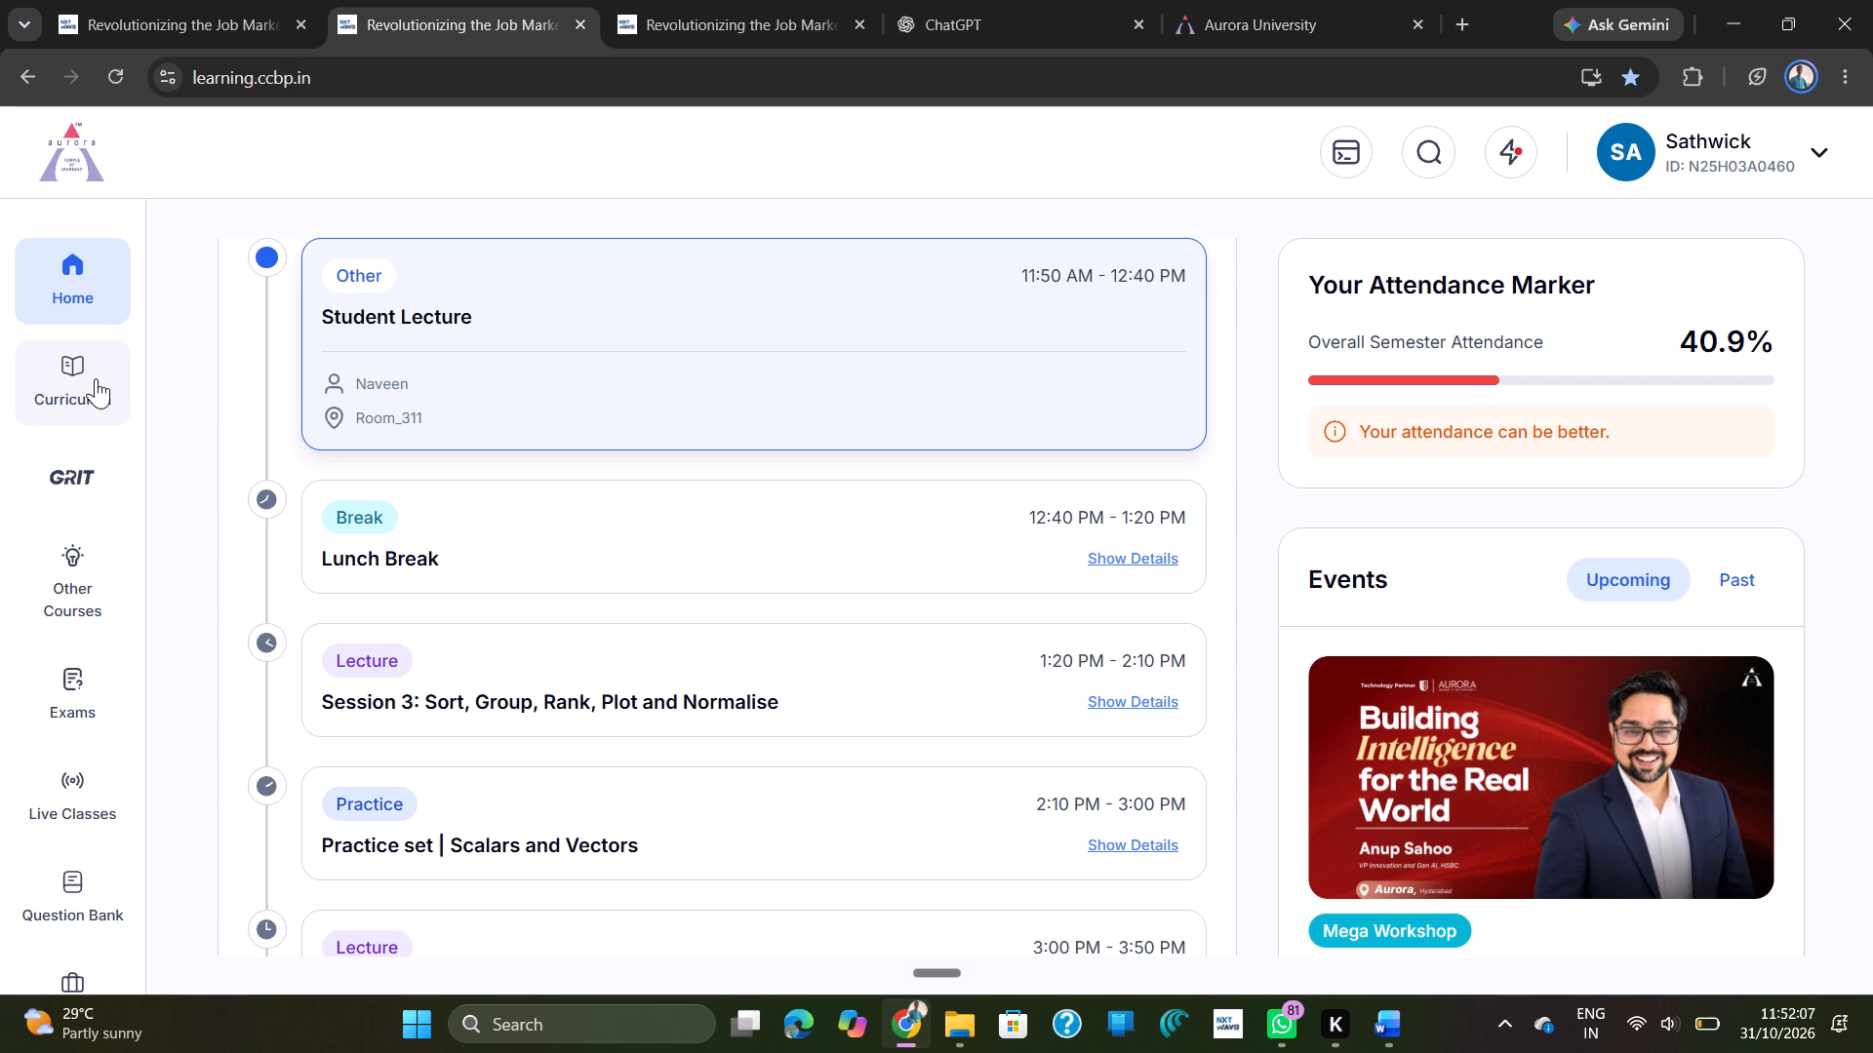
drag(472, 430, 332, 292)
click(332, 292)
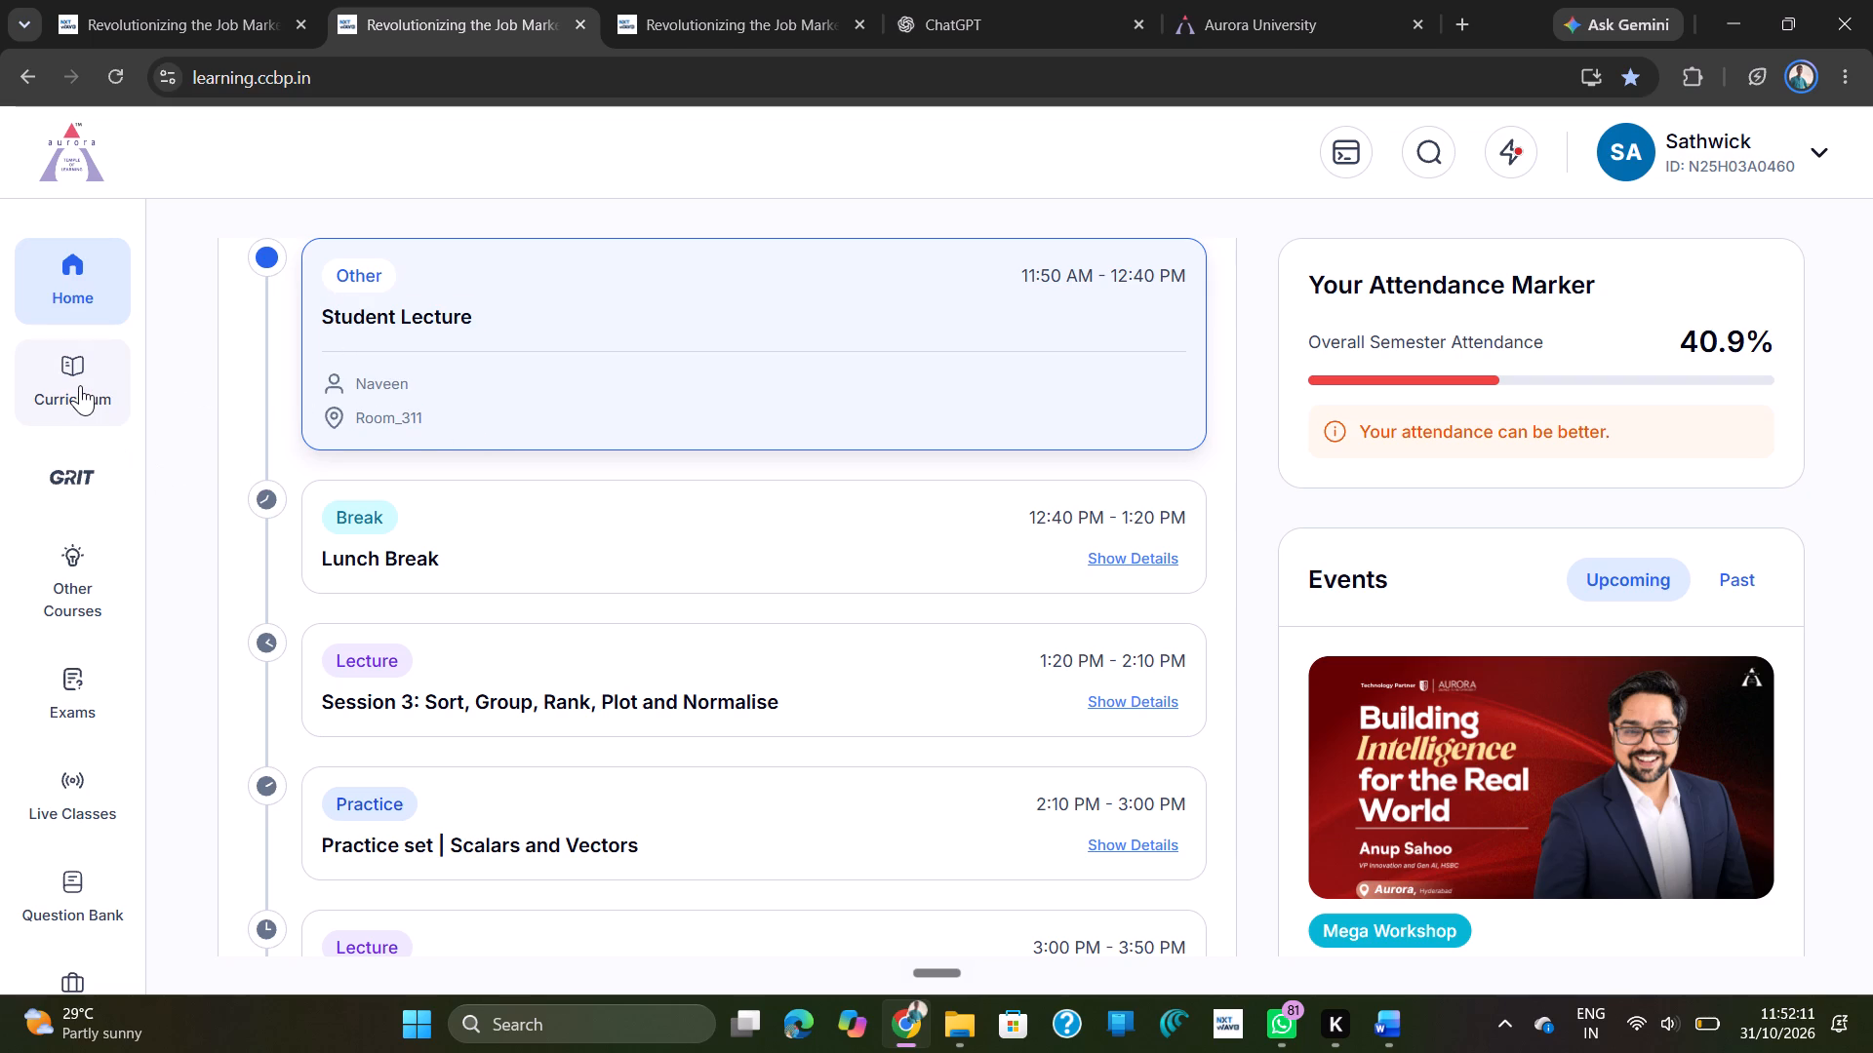
Open the Backend Development Fundamentals course from Year 2 - Term 2 of the curriculum.
click(80, 385)
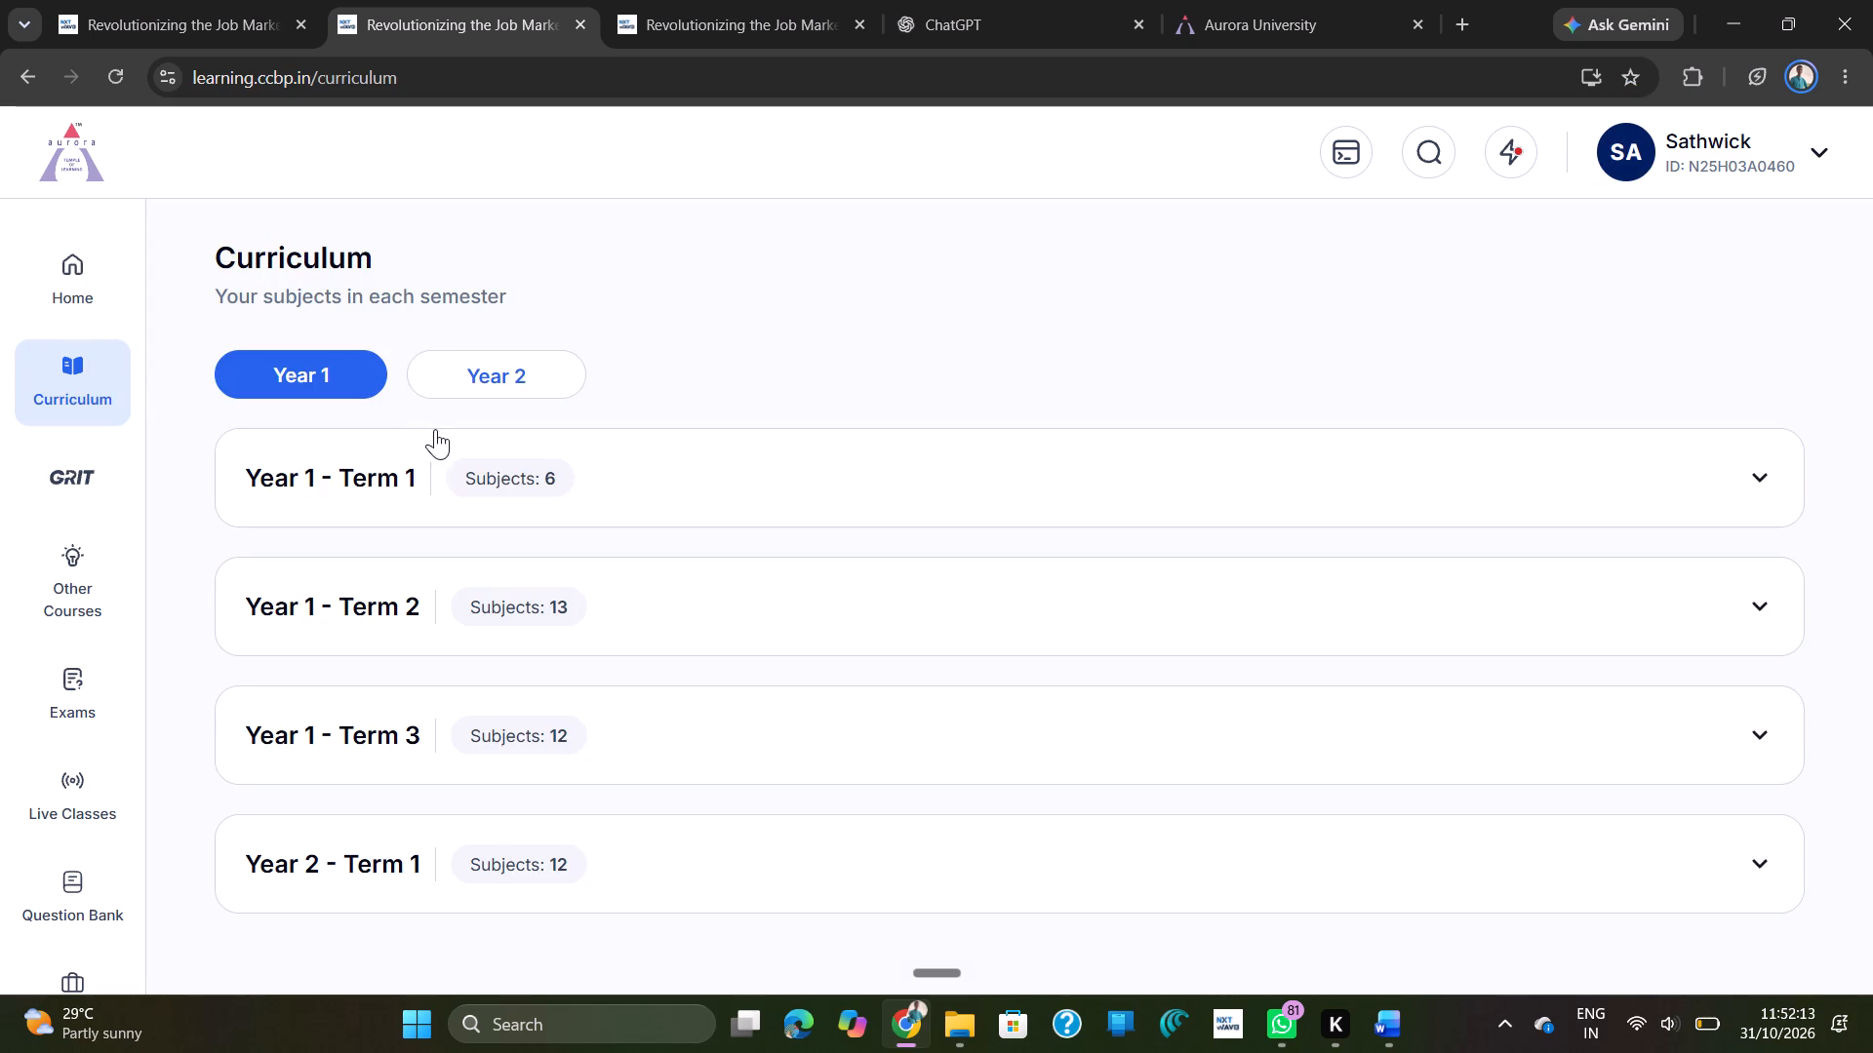
click(516, 373)
click(474, 453)
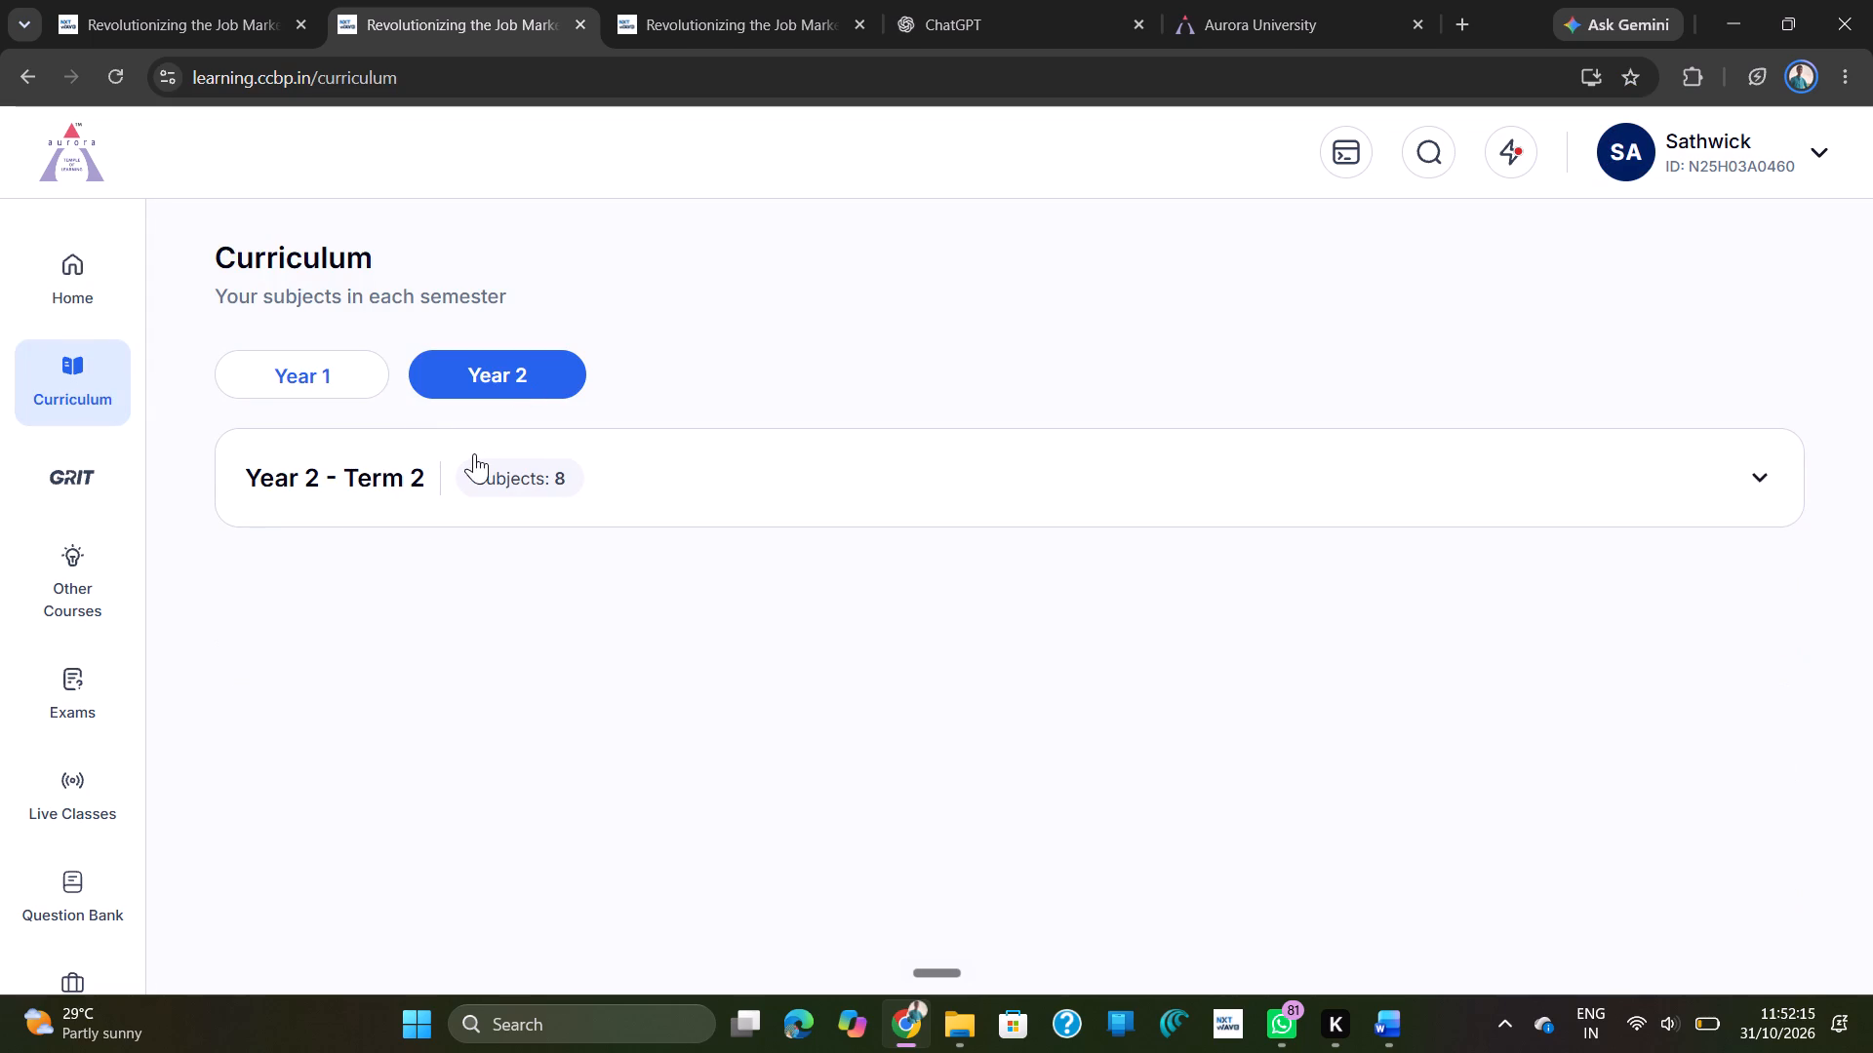
click(475, 629)
scroll(475, 629, down, 1)
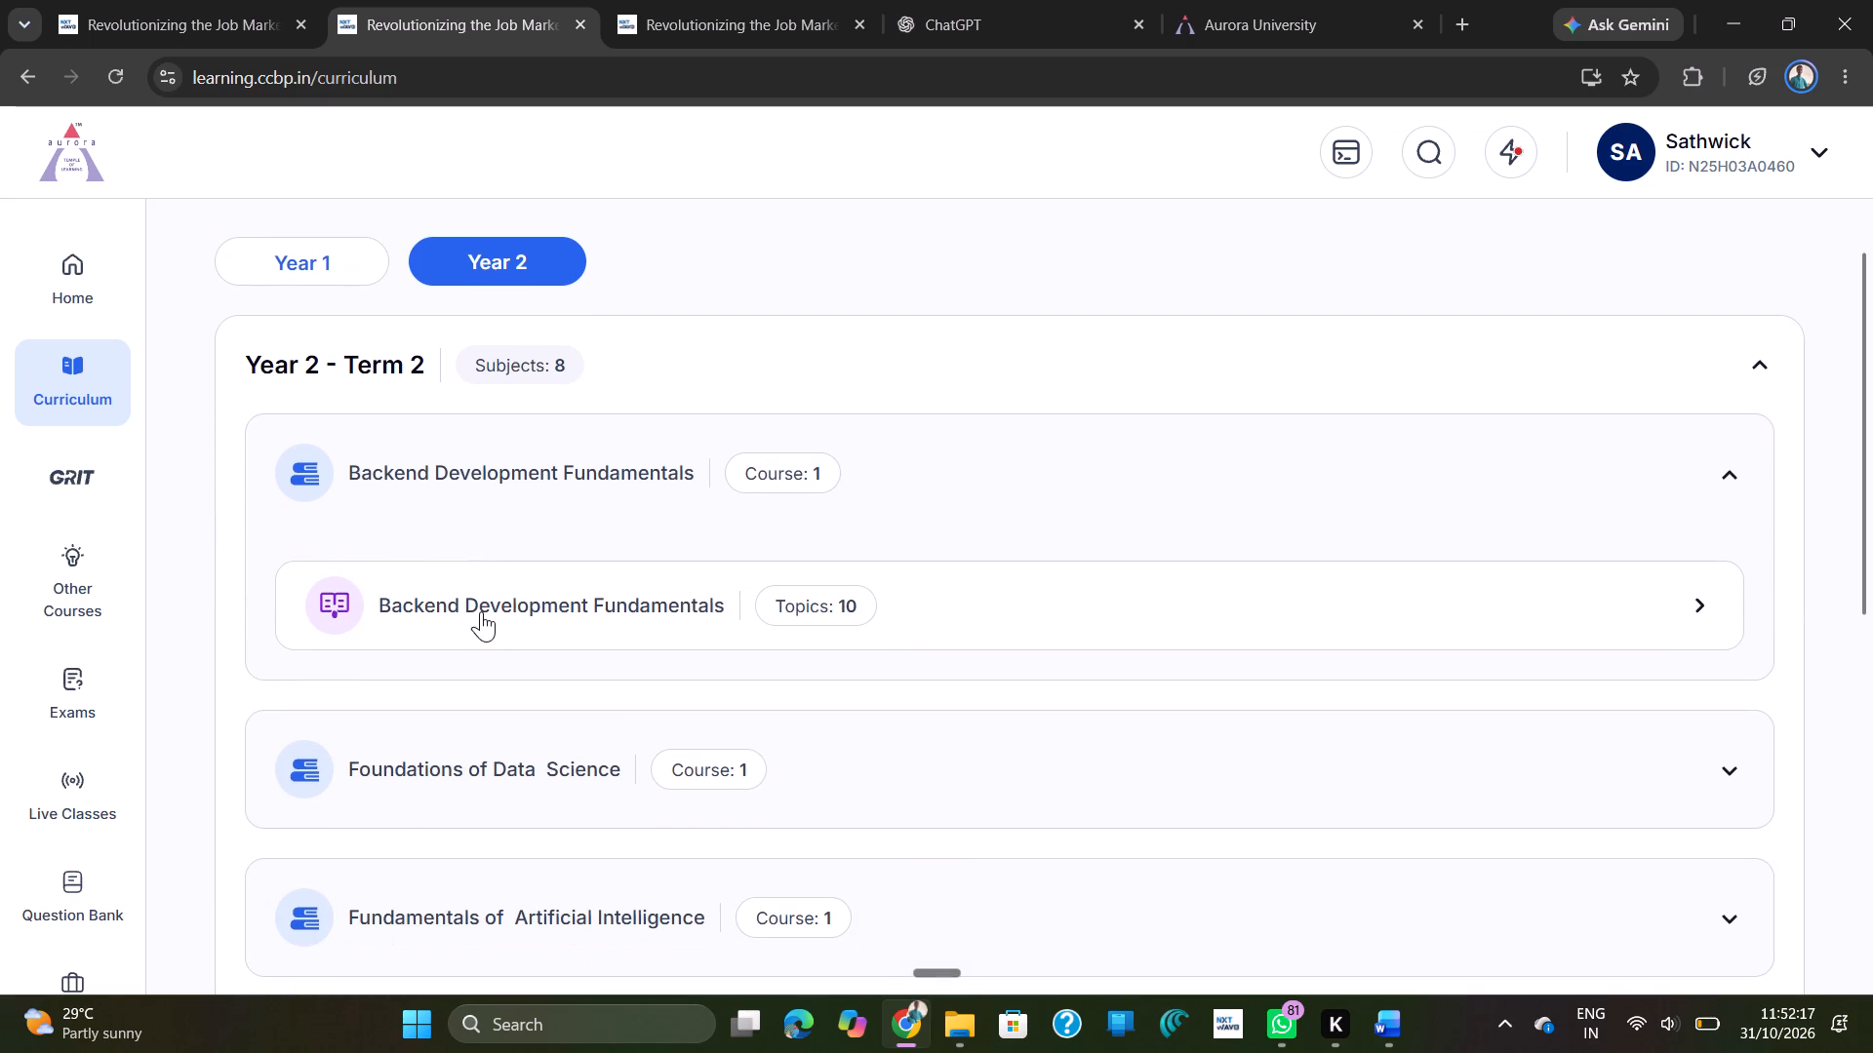
click(481, 611)
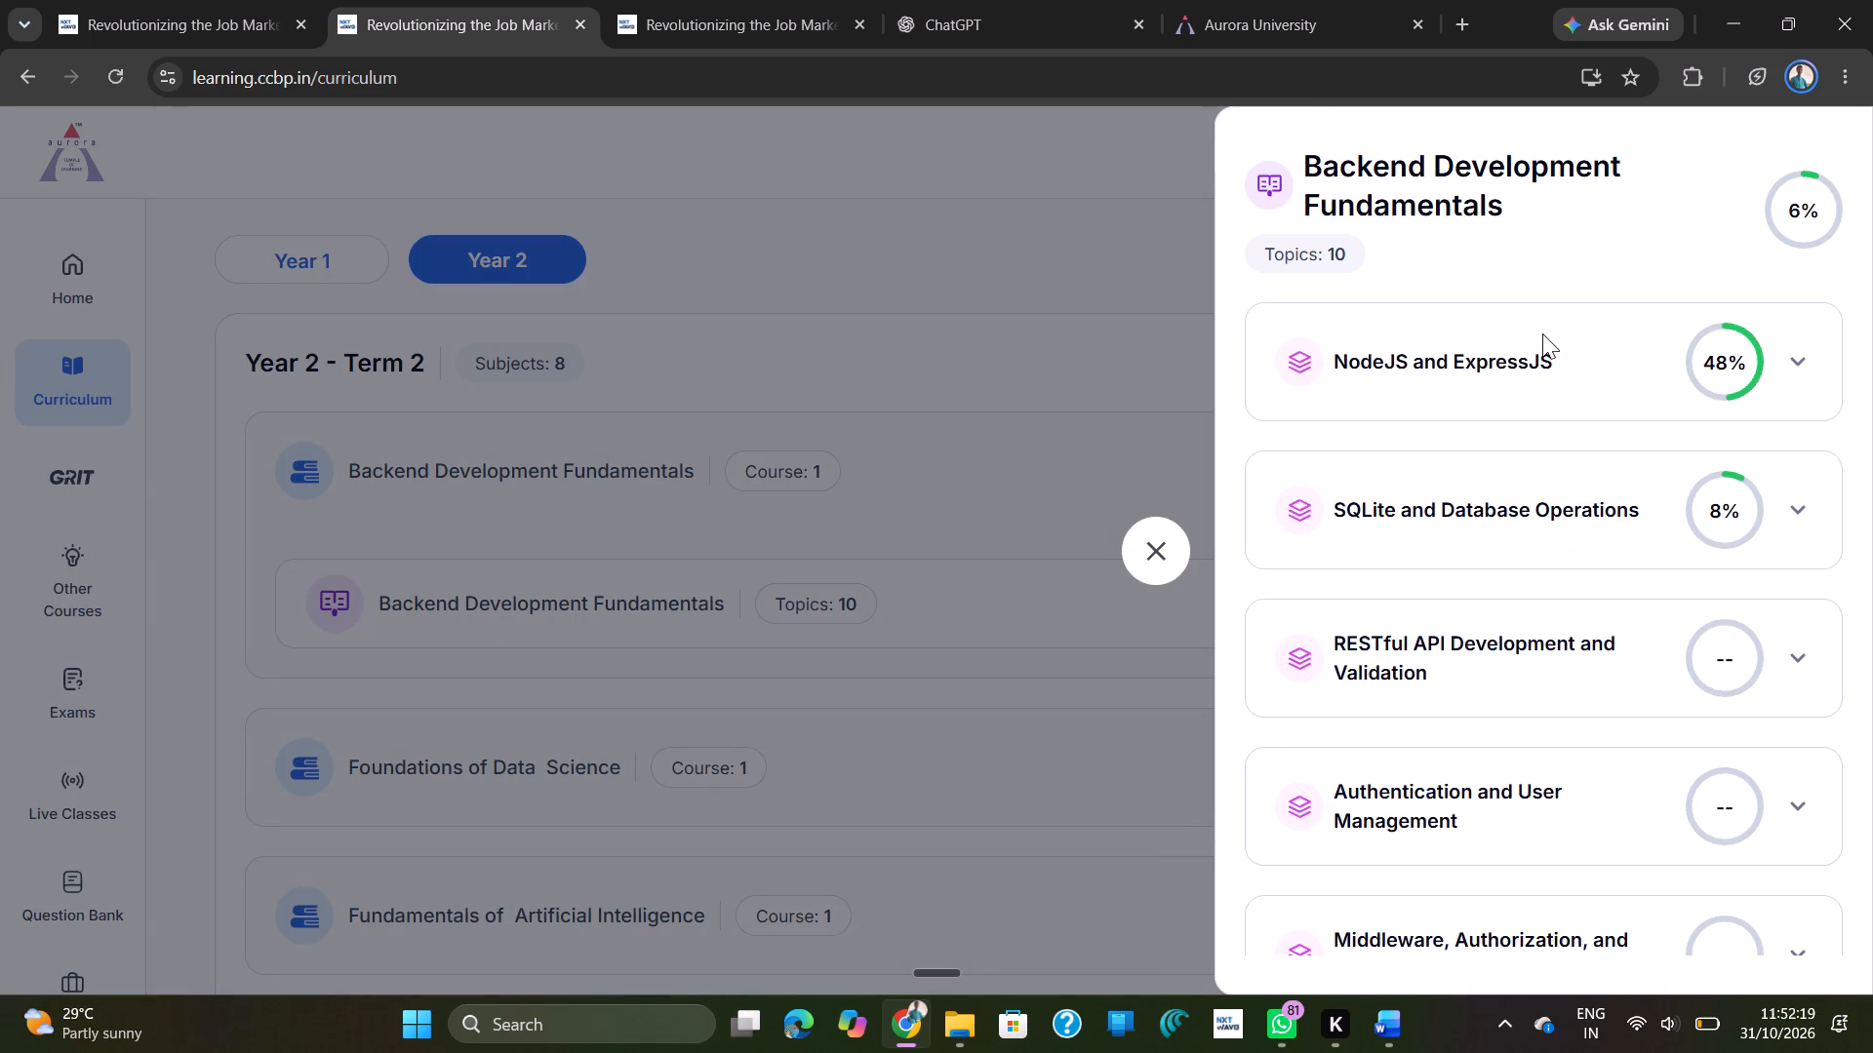
Open the Coding Practice question list of the NodeJS and ExpressJS topic.
scroll(1456, 389, down, 2)
click(1445, 351)
scroll(1445, 351, down, 1)
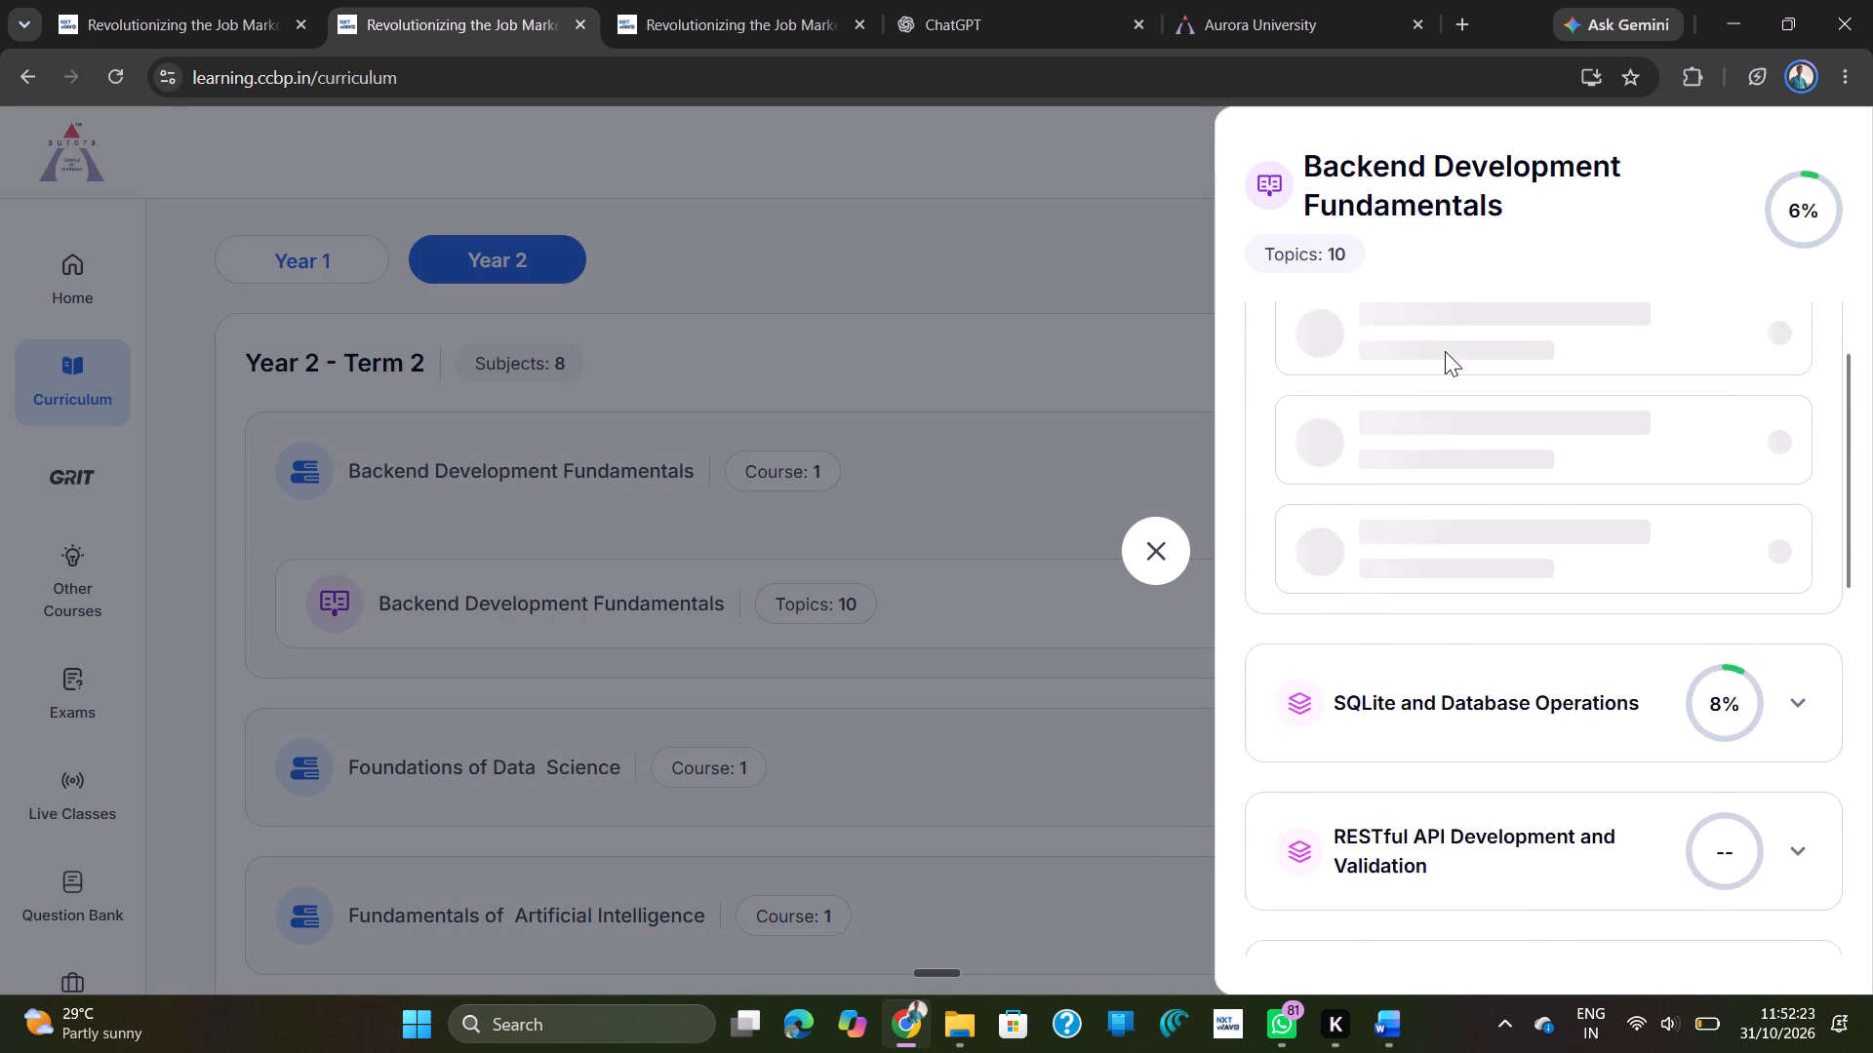
scroll(1445, 351, down, 3)
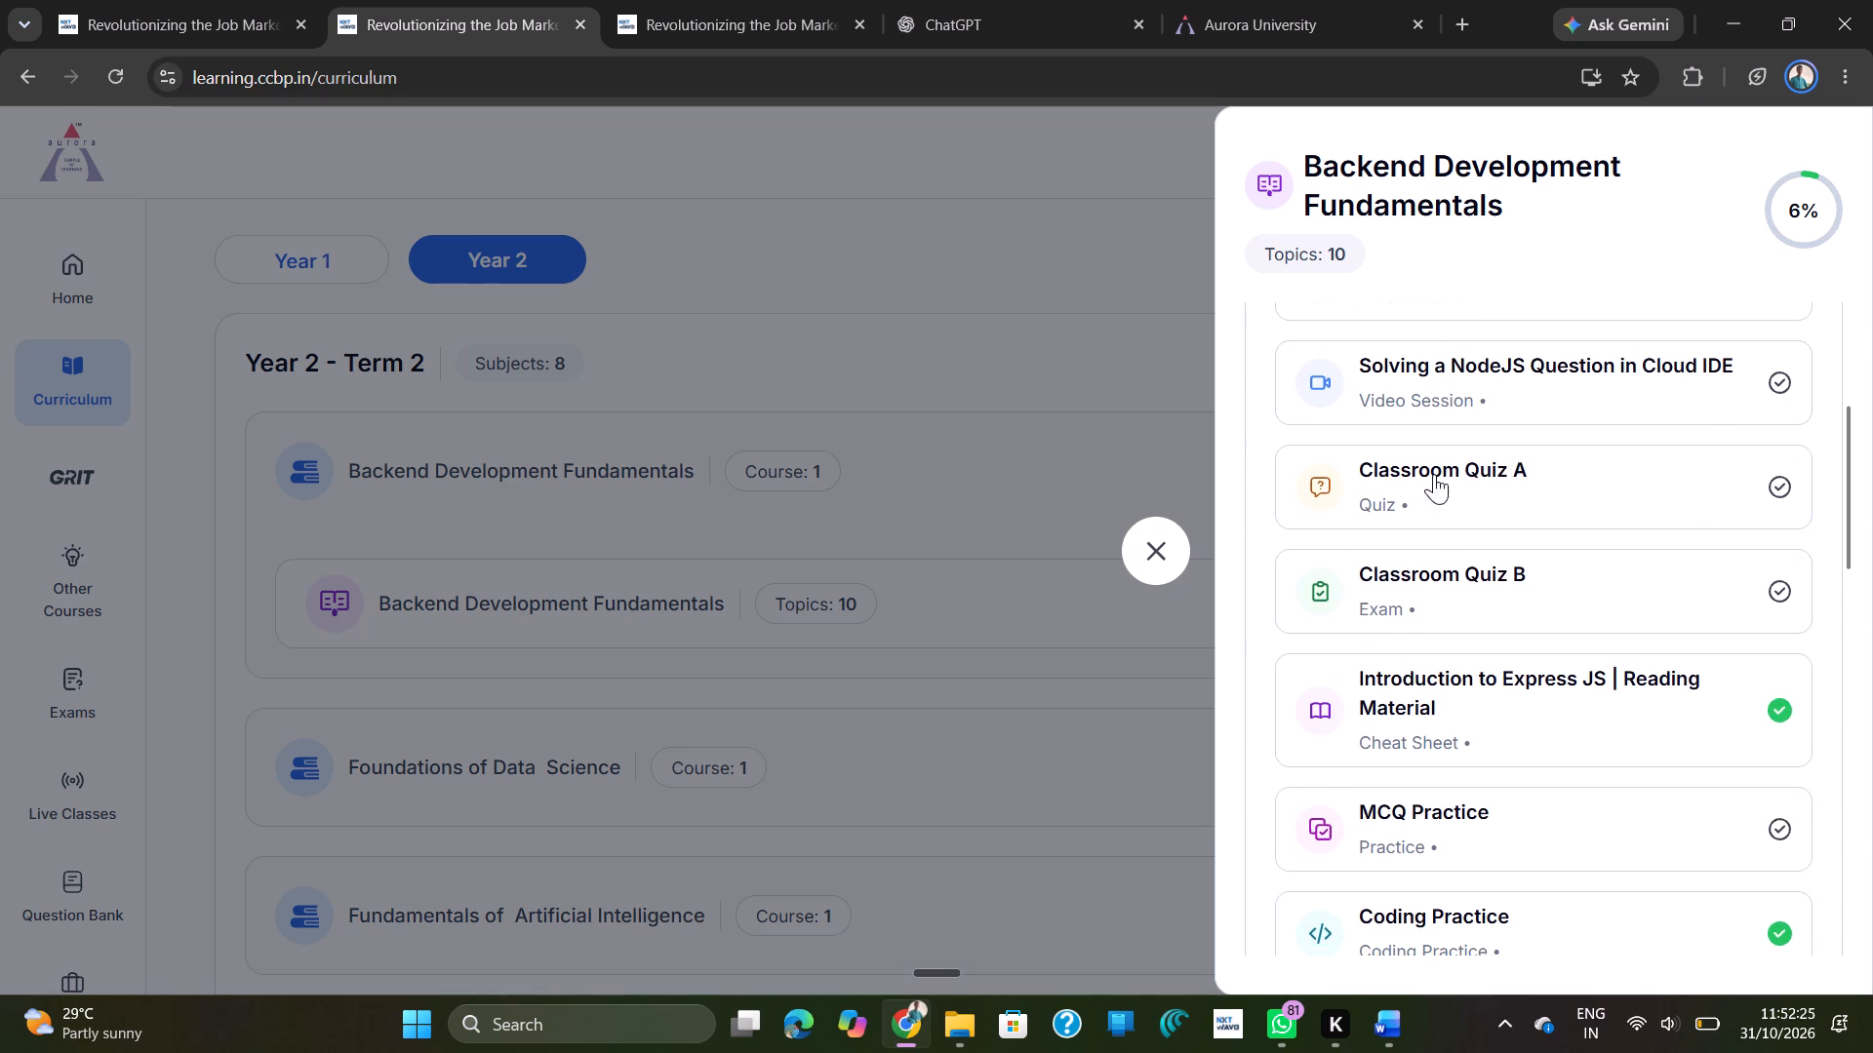
scroll(1436, 573, down, 2)
click(1435, 646)
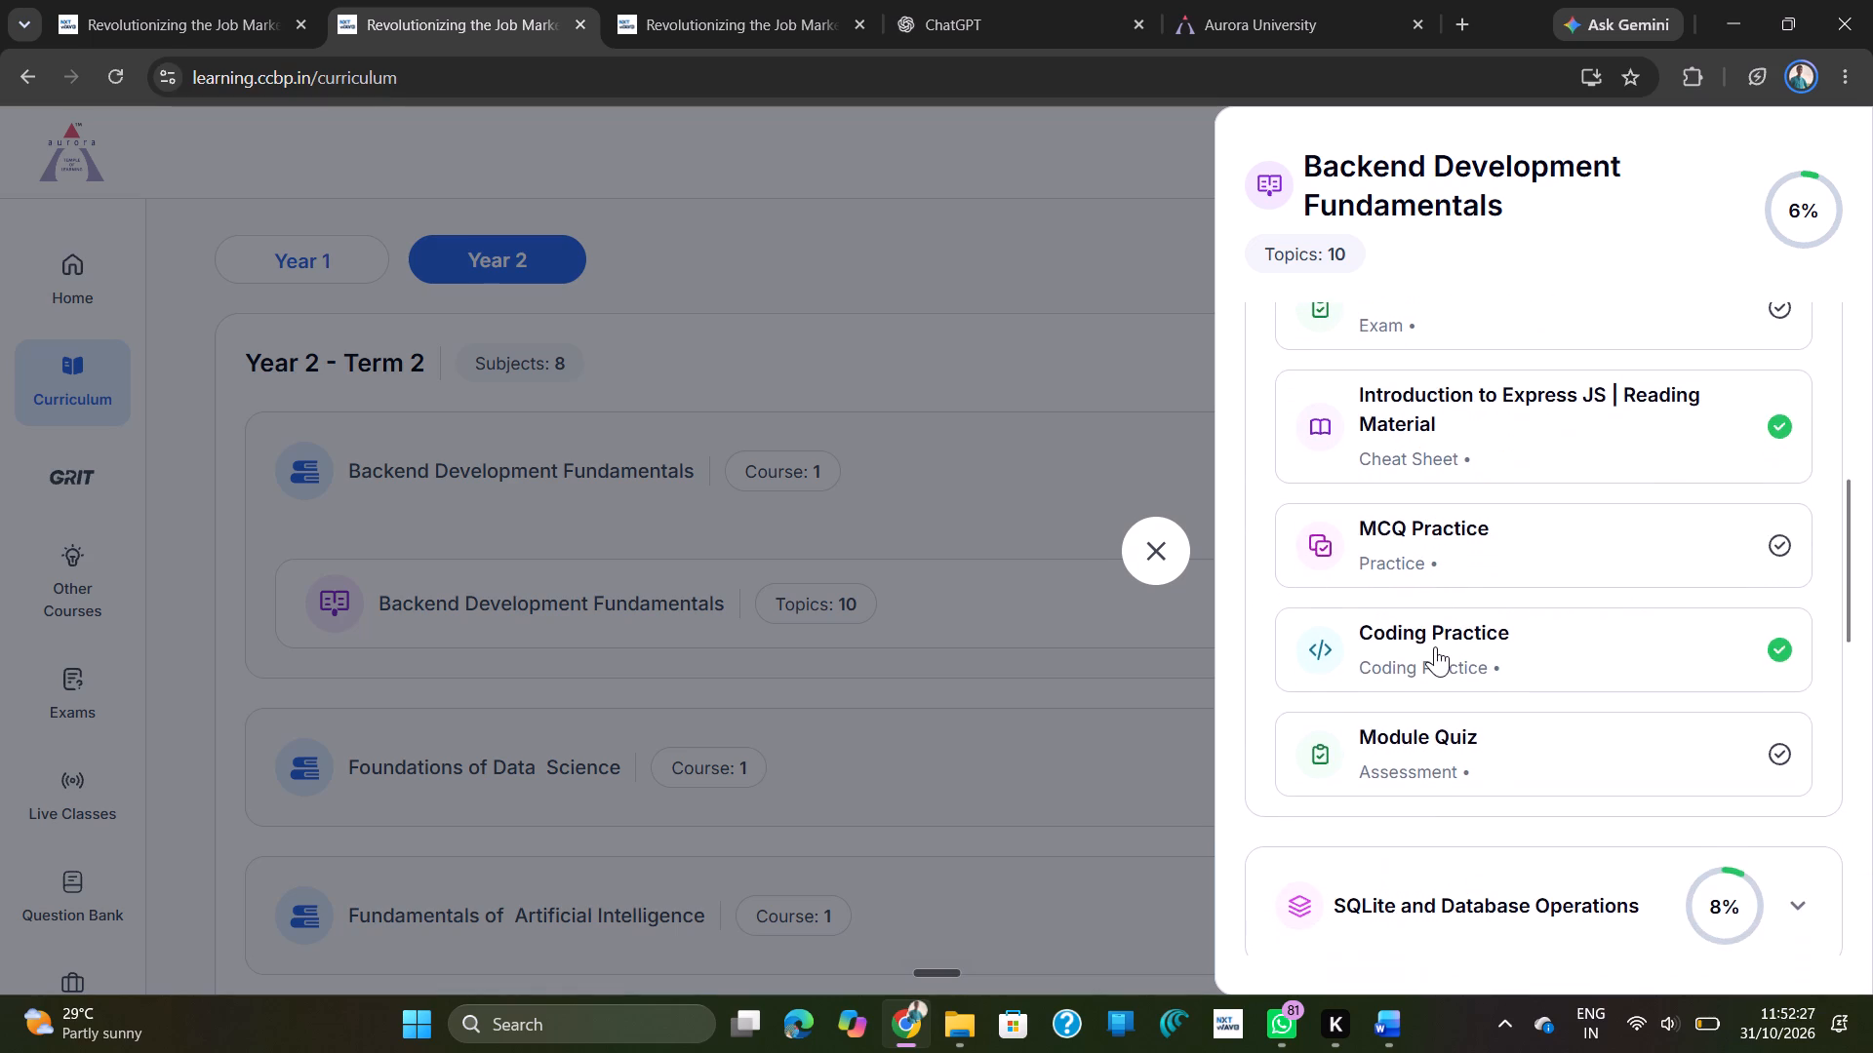
scroll(779, 537, down, 3)
scroll(779, 537, up, 2)
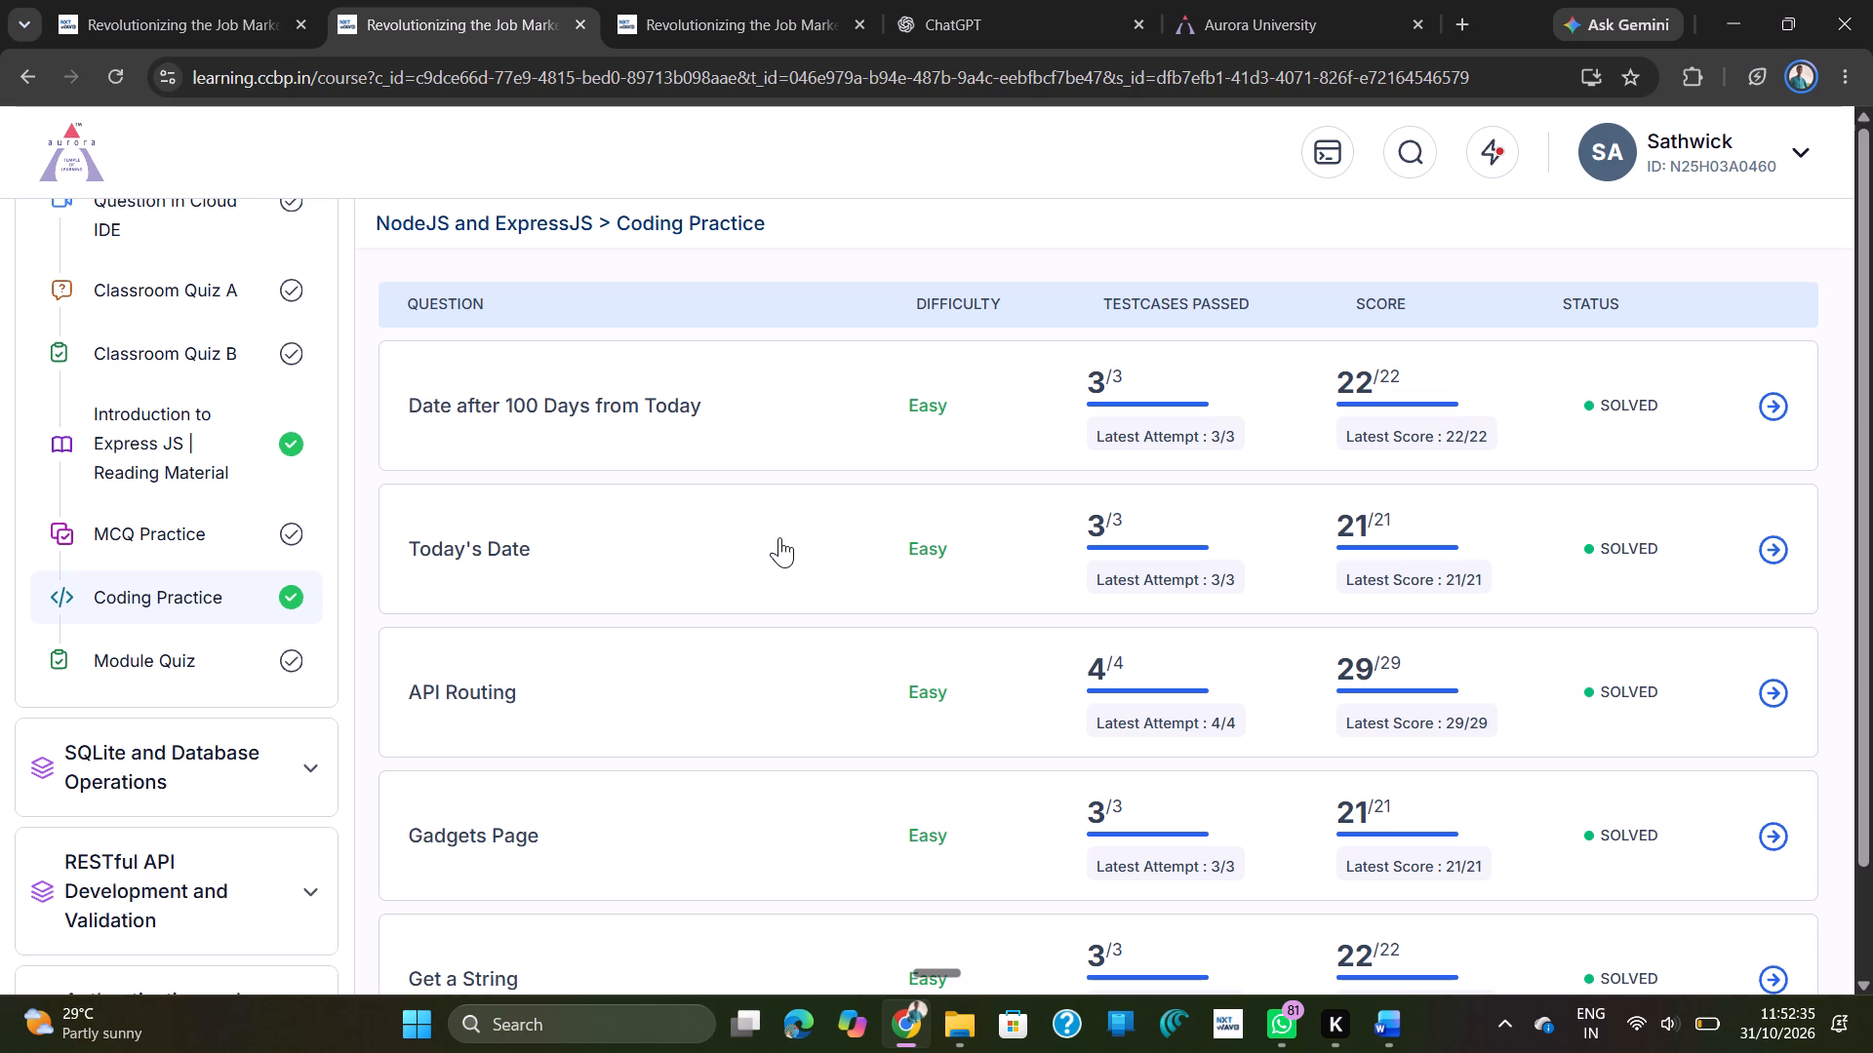
click(606, 403)
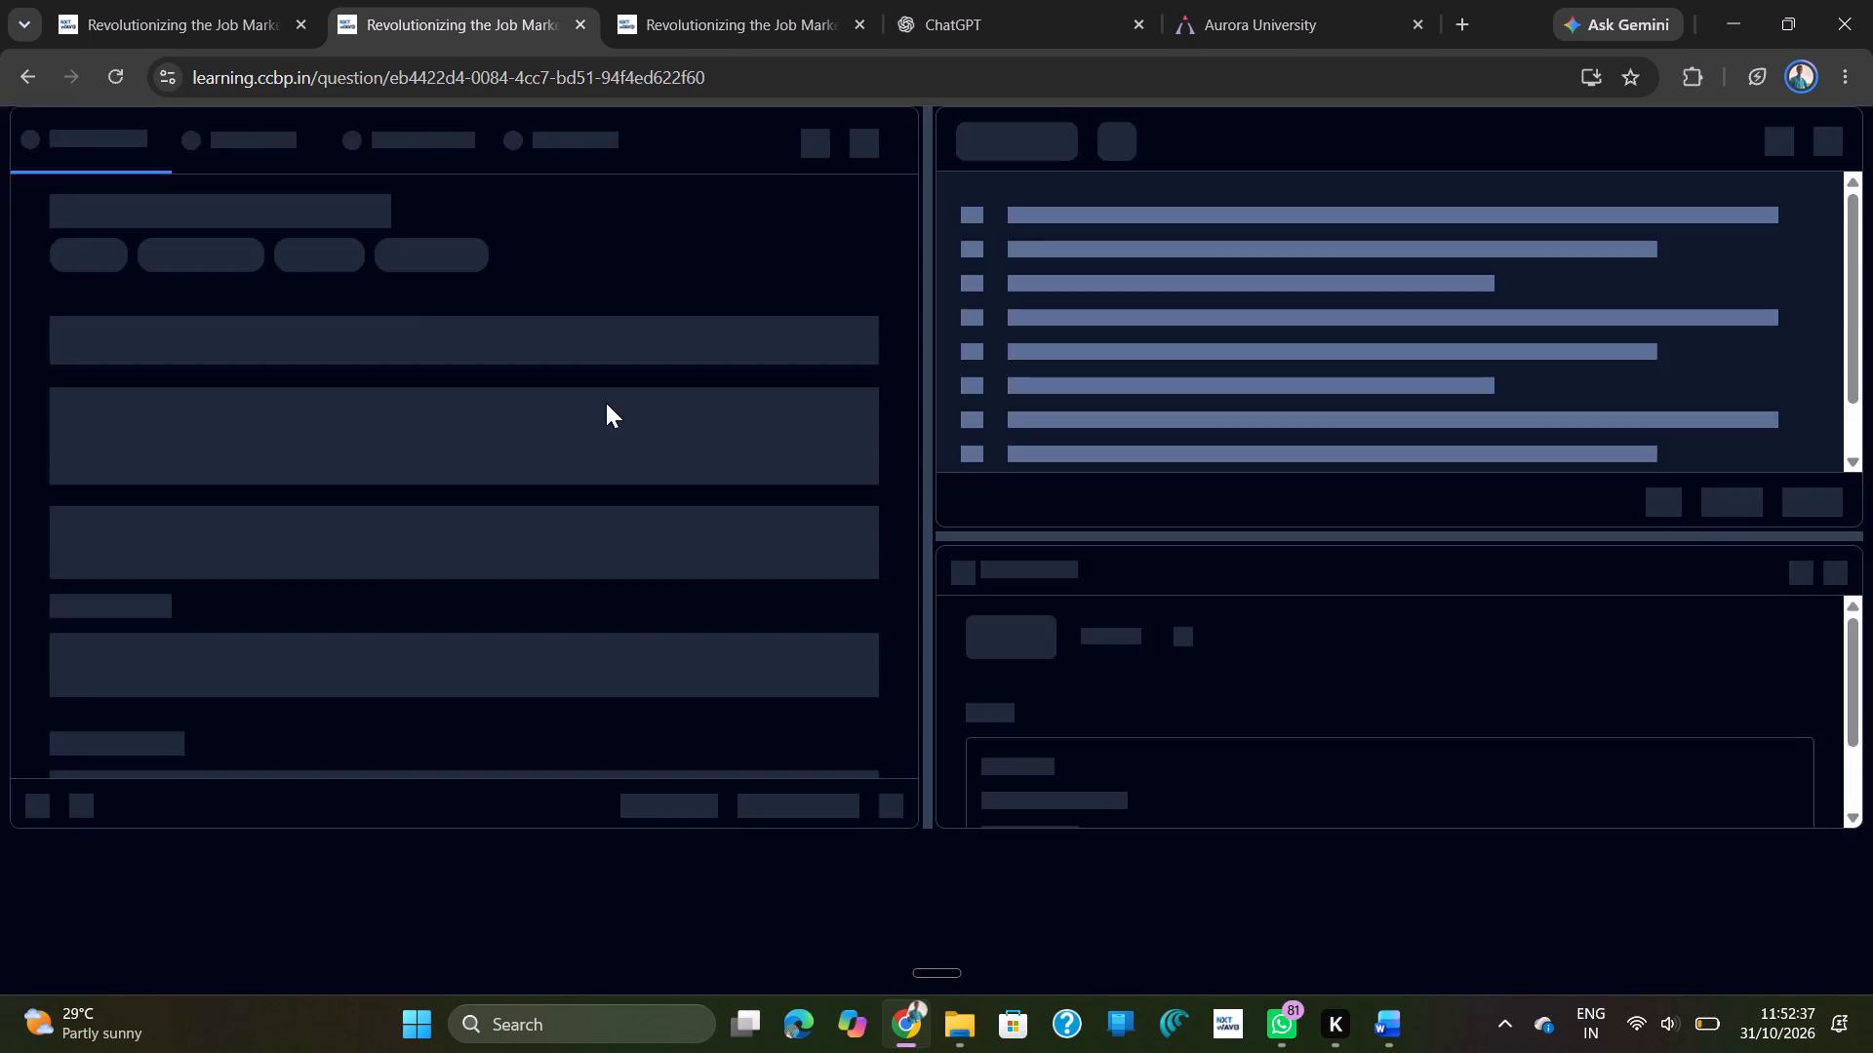
click(14, 73)
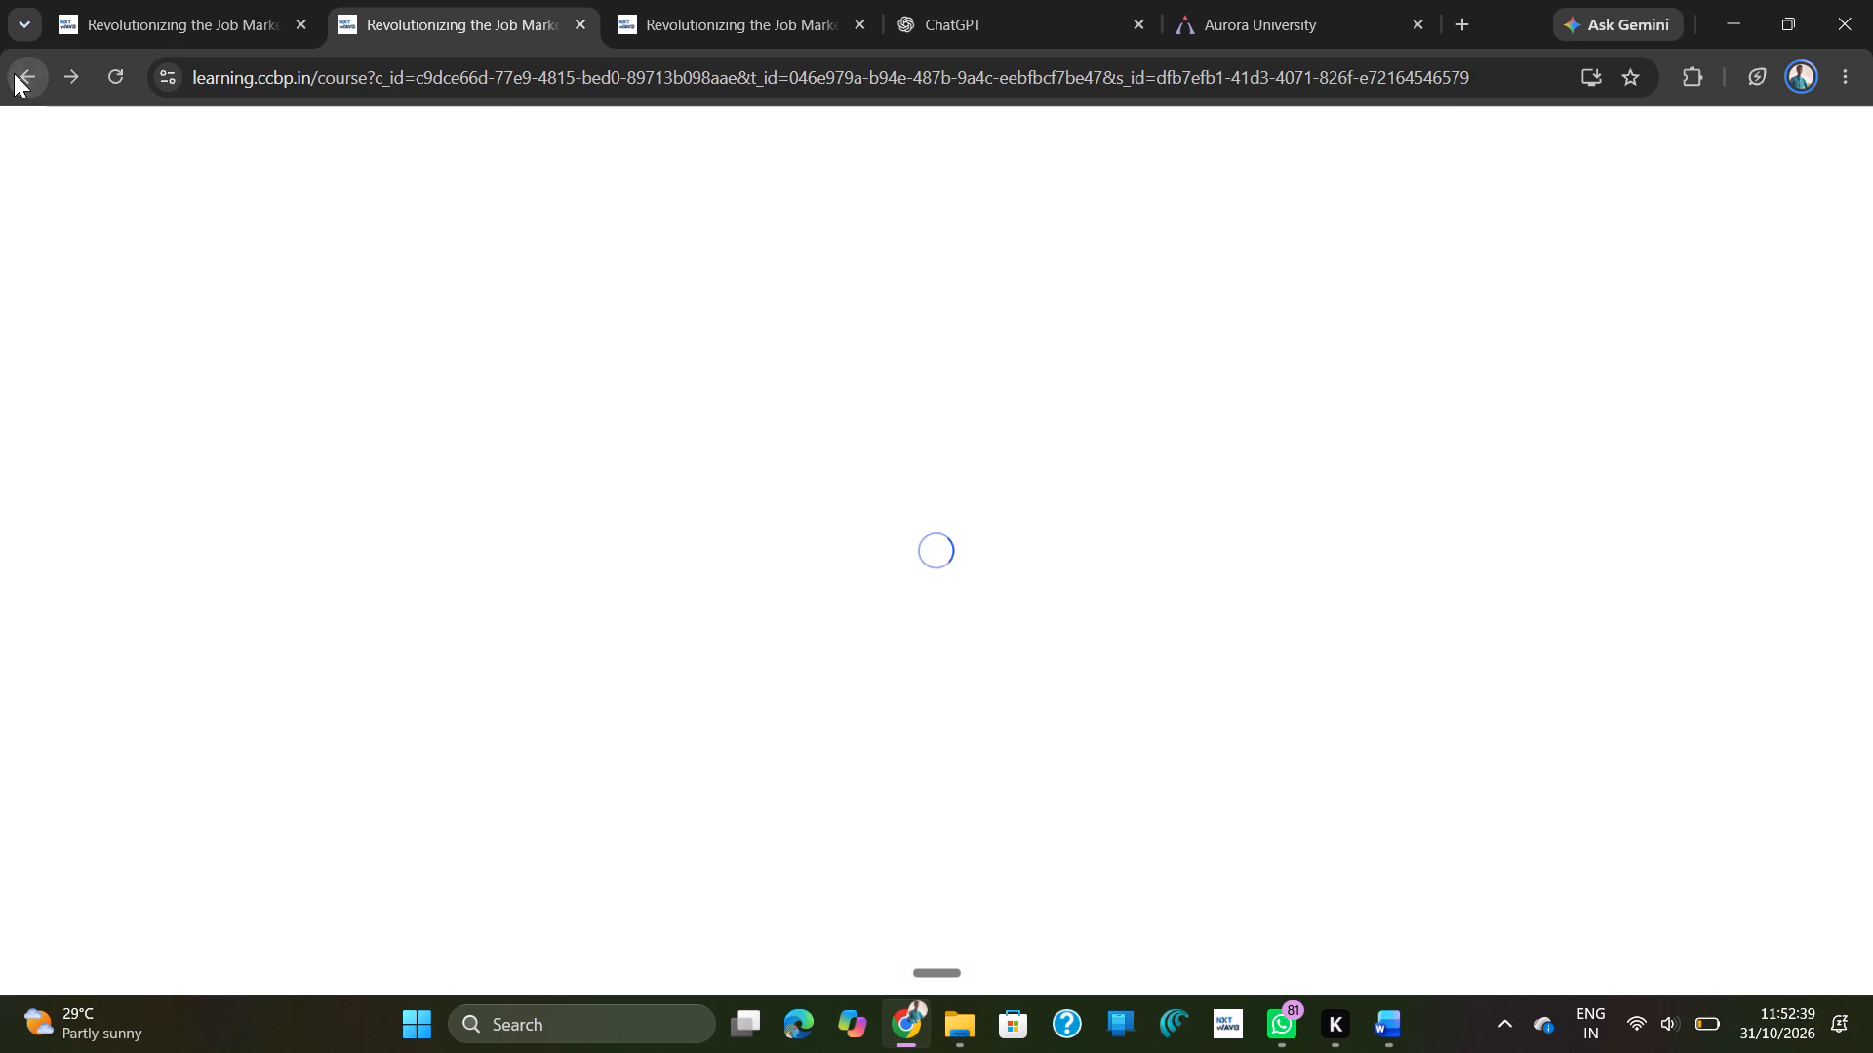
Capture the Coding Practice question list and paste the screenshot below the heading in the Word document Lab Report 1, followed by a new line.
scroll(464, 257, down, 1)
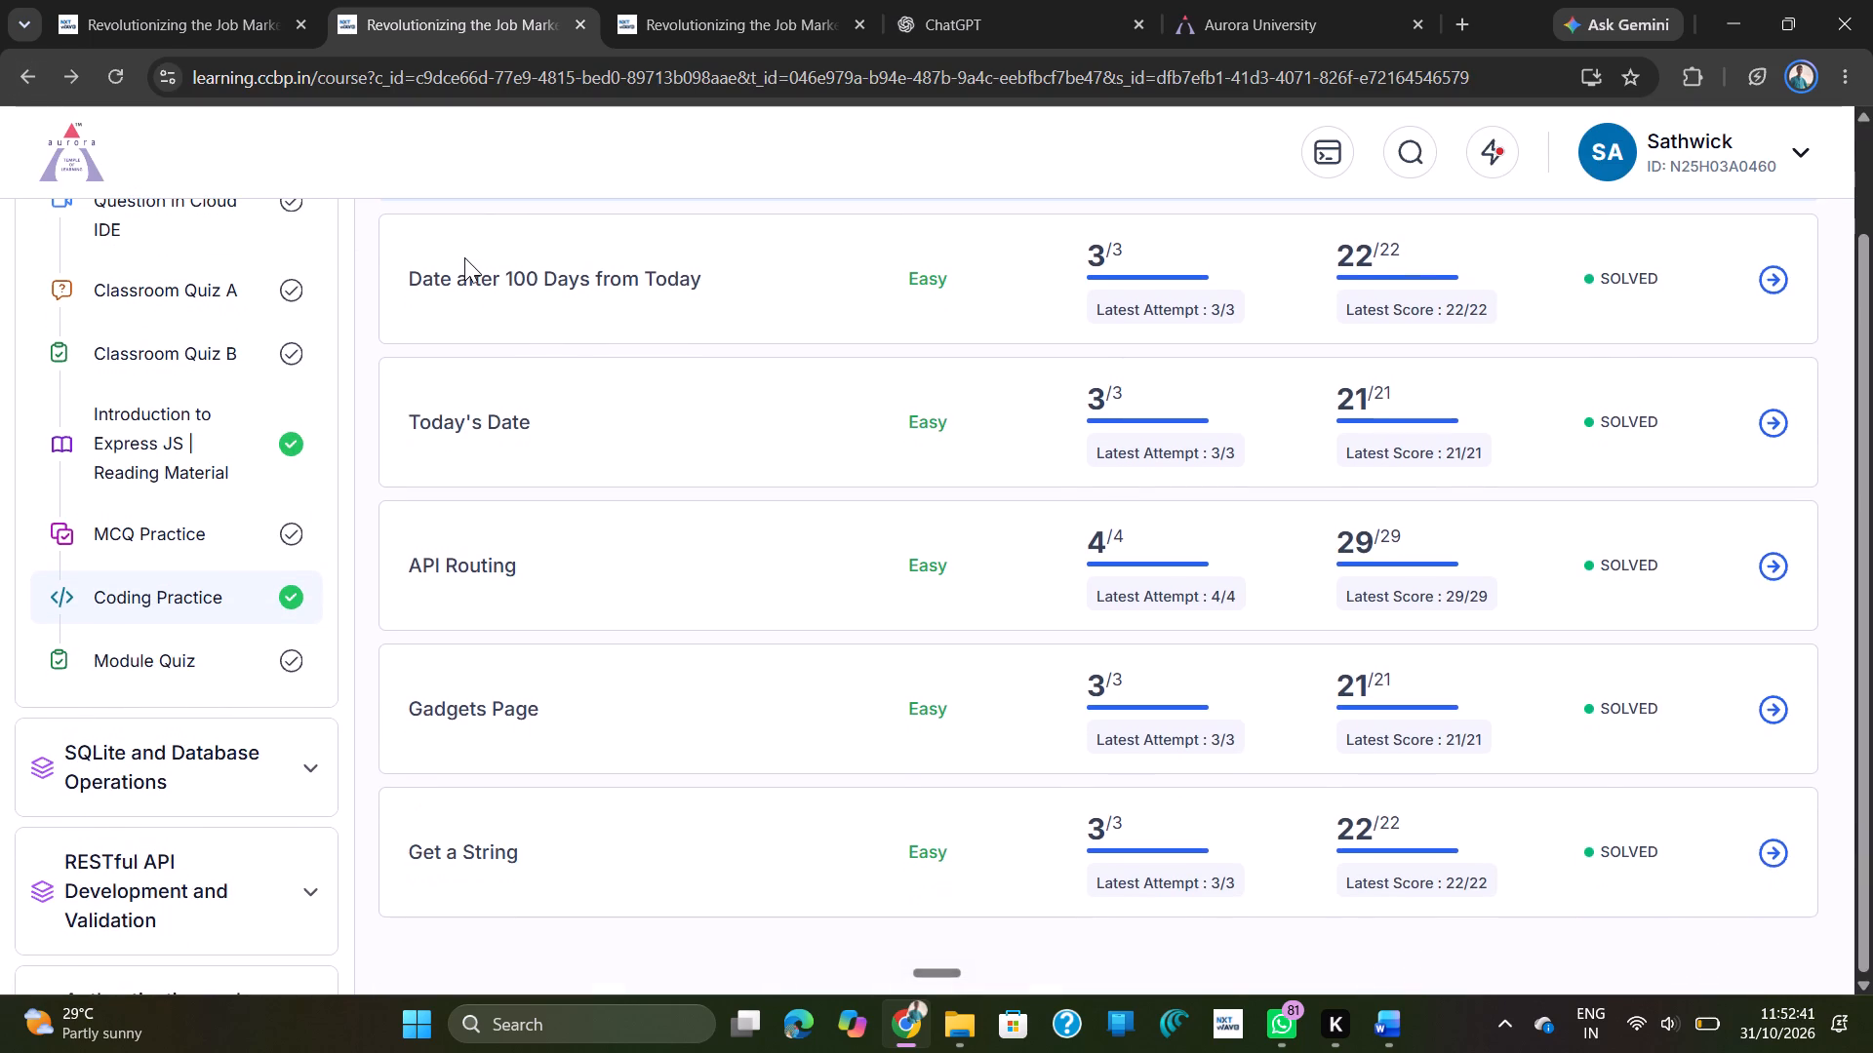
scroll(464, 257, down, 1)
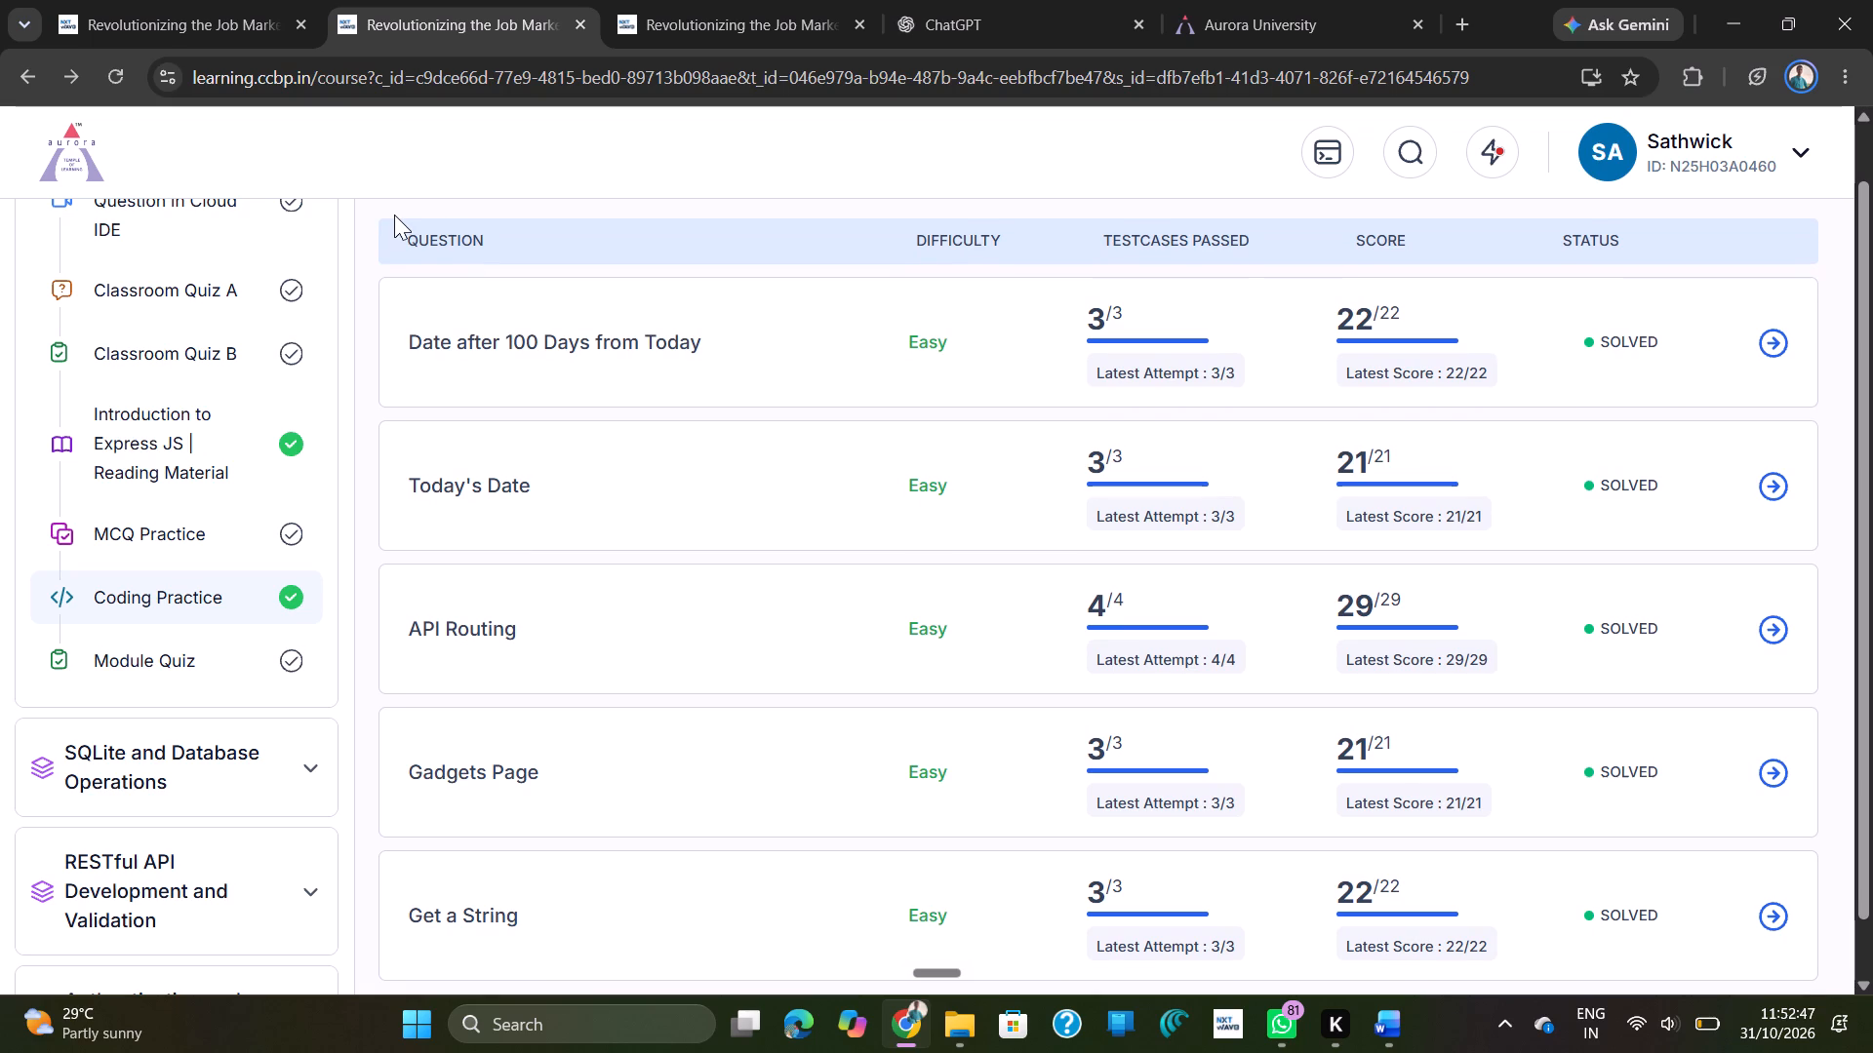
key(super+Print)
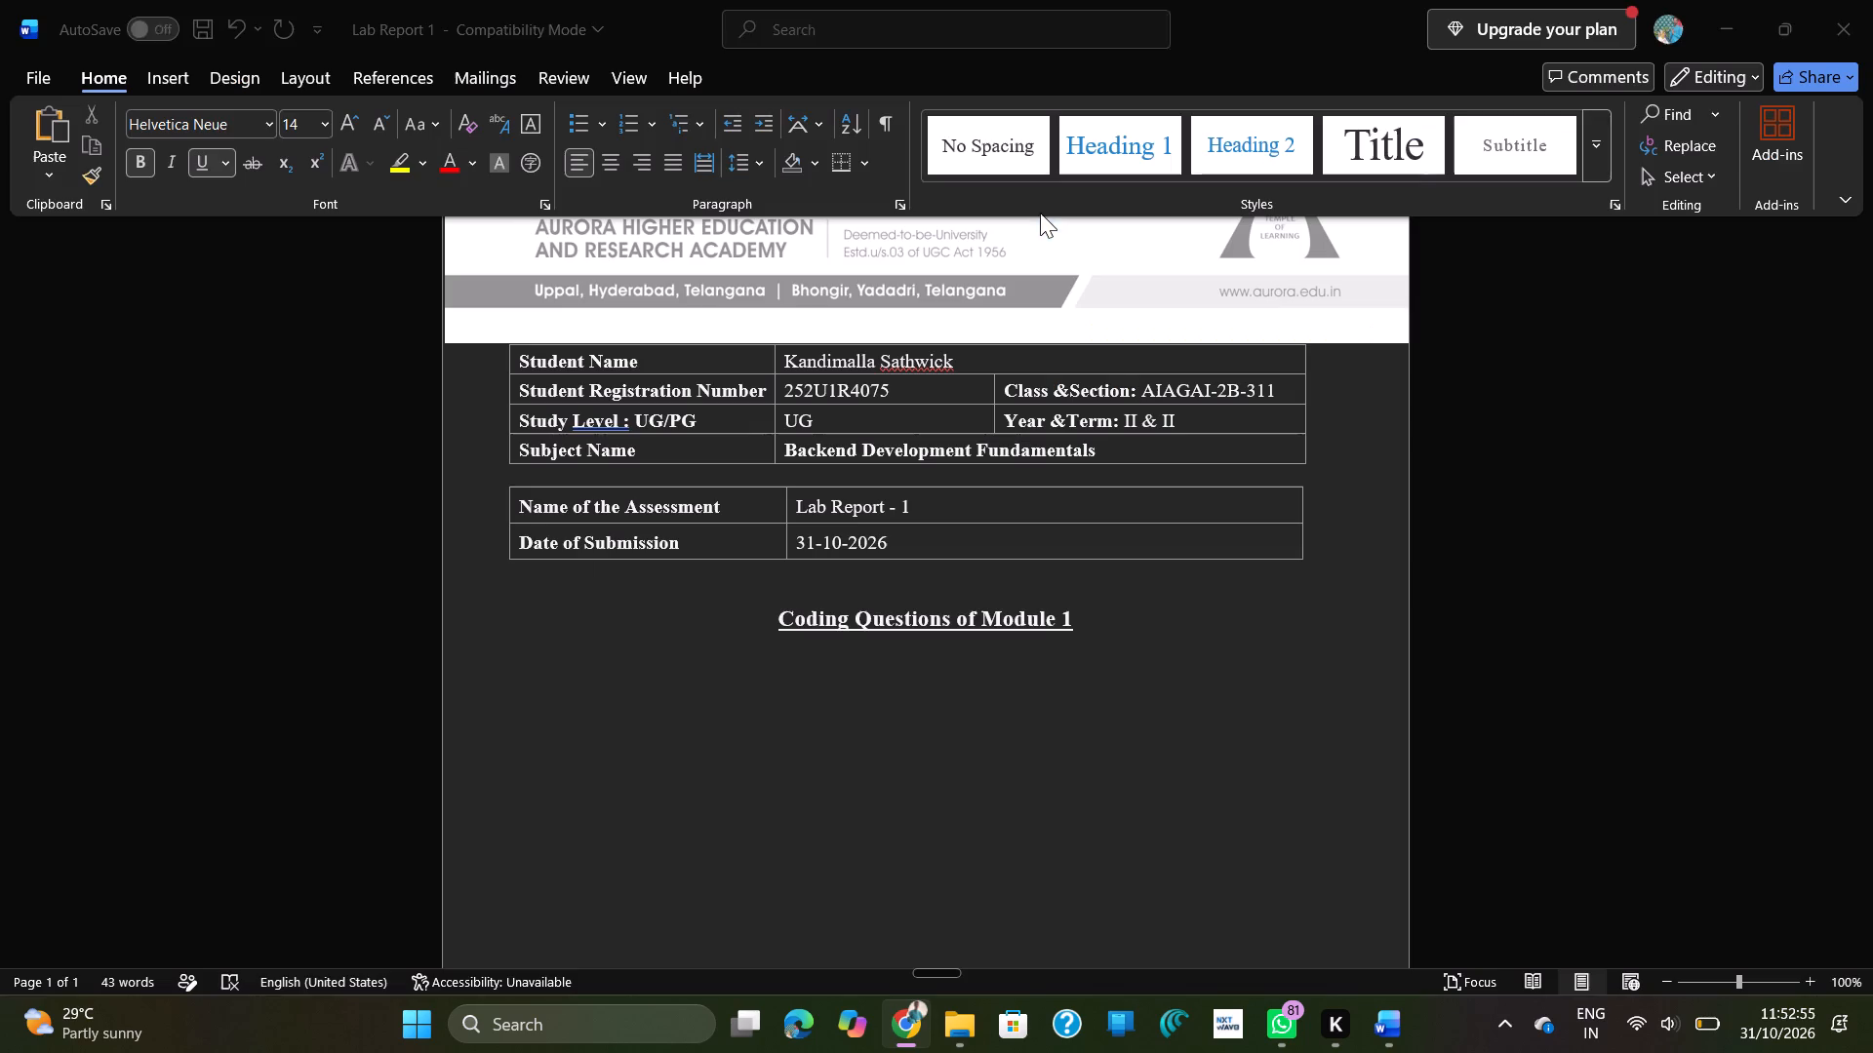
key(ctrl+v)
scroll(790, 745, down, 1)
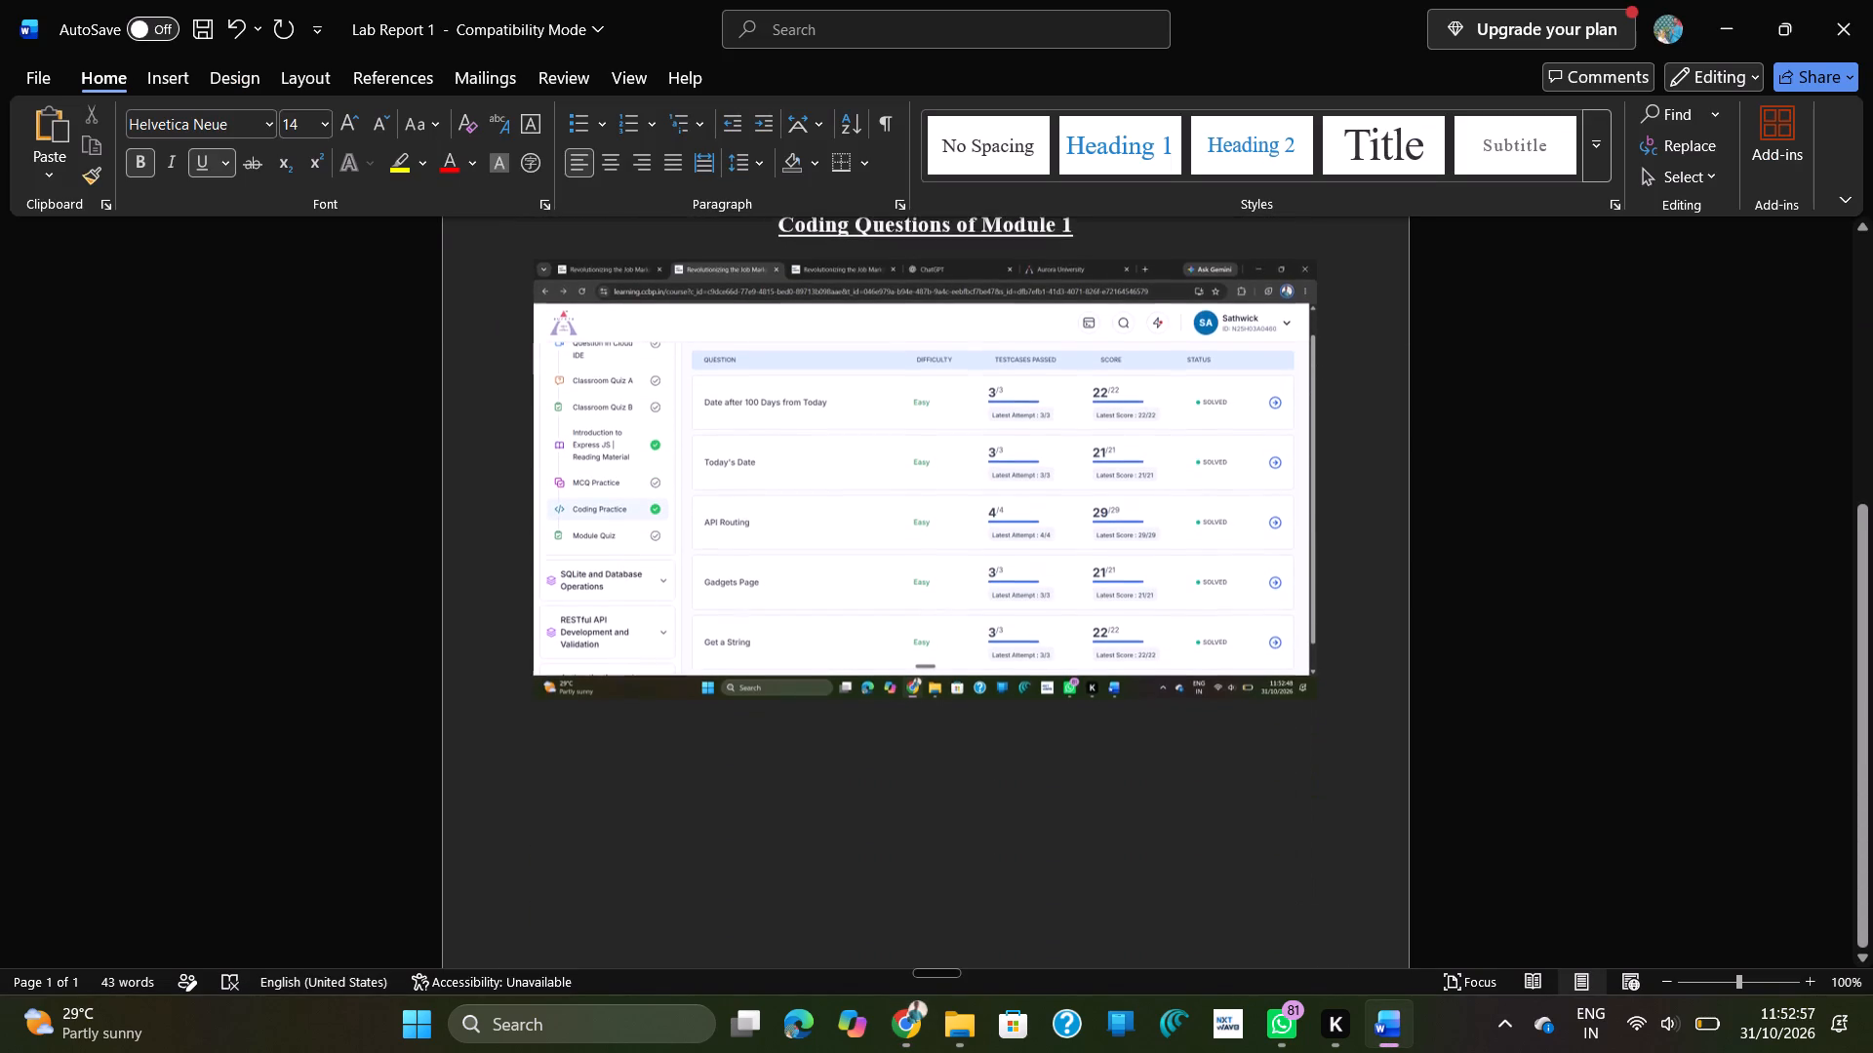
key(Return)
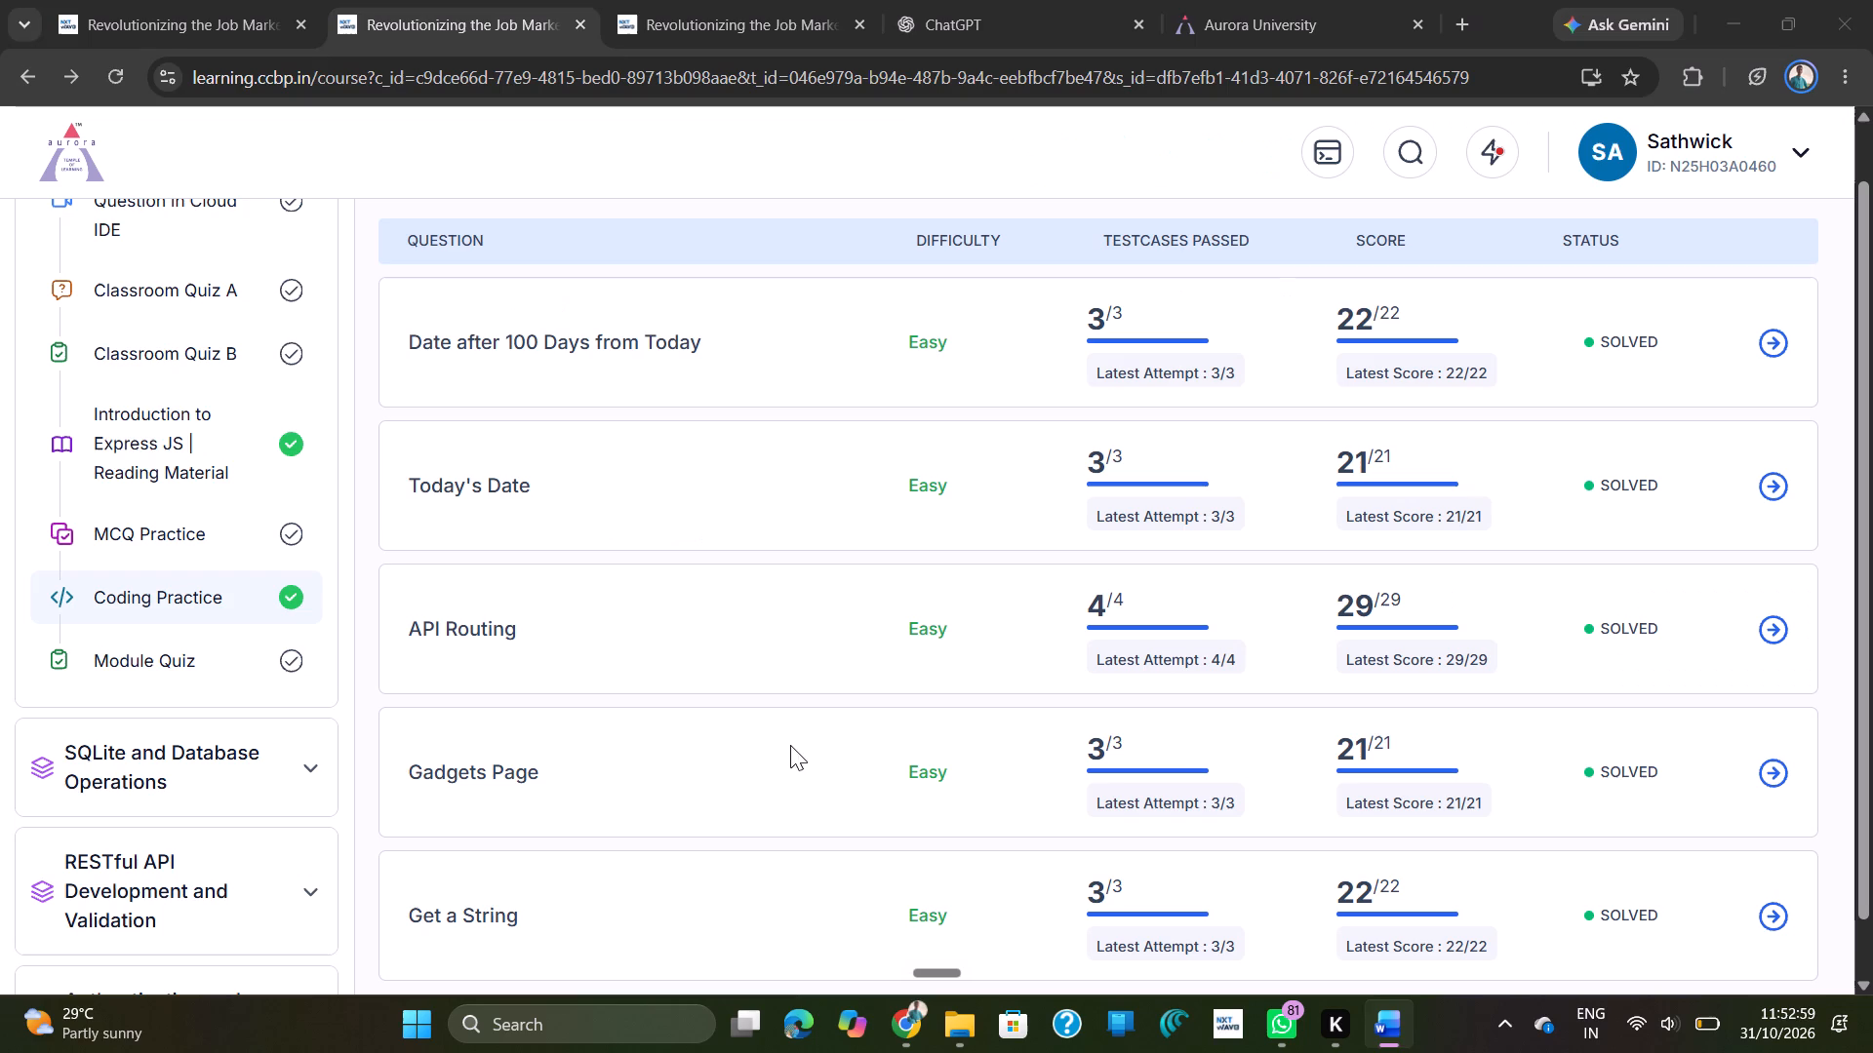
Capture the Date after 100 Days from Today question page in Chrome and paste the screenshot on the new line in Lab Report 1.
click(573, 355)
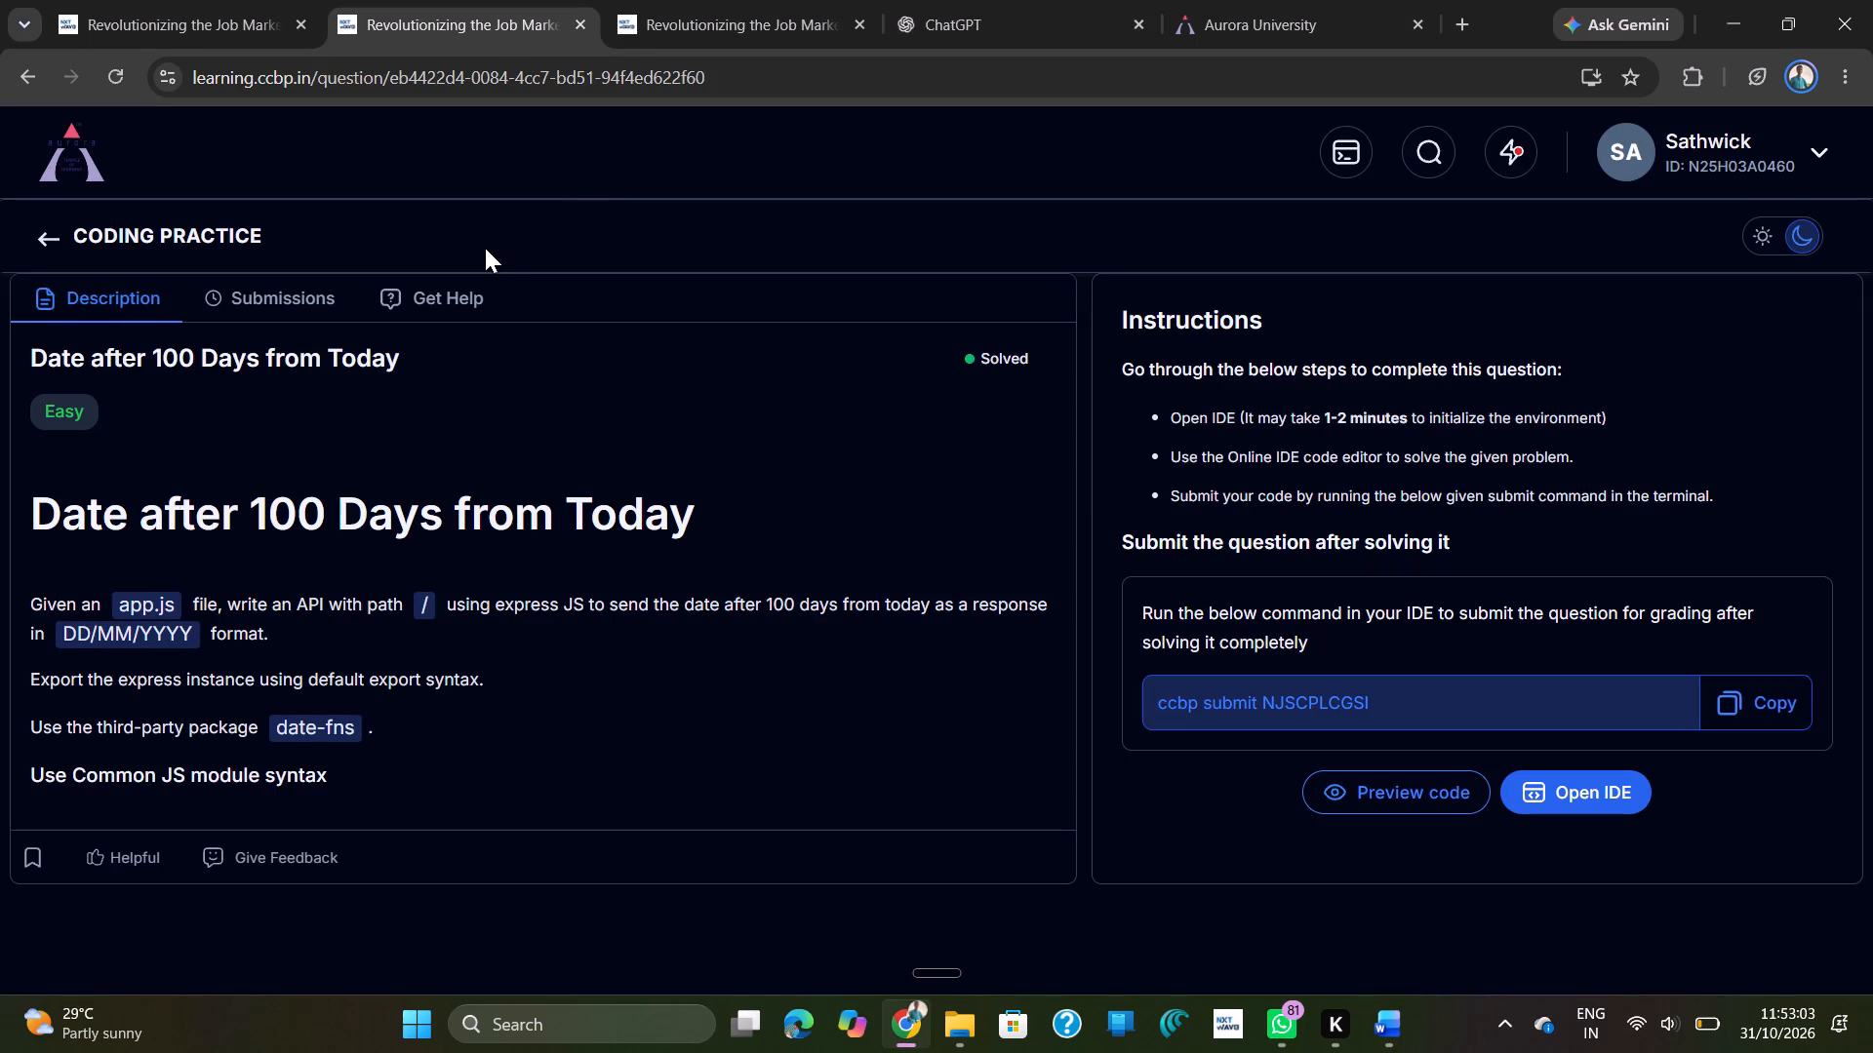
key(super+Print)
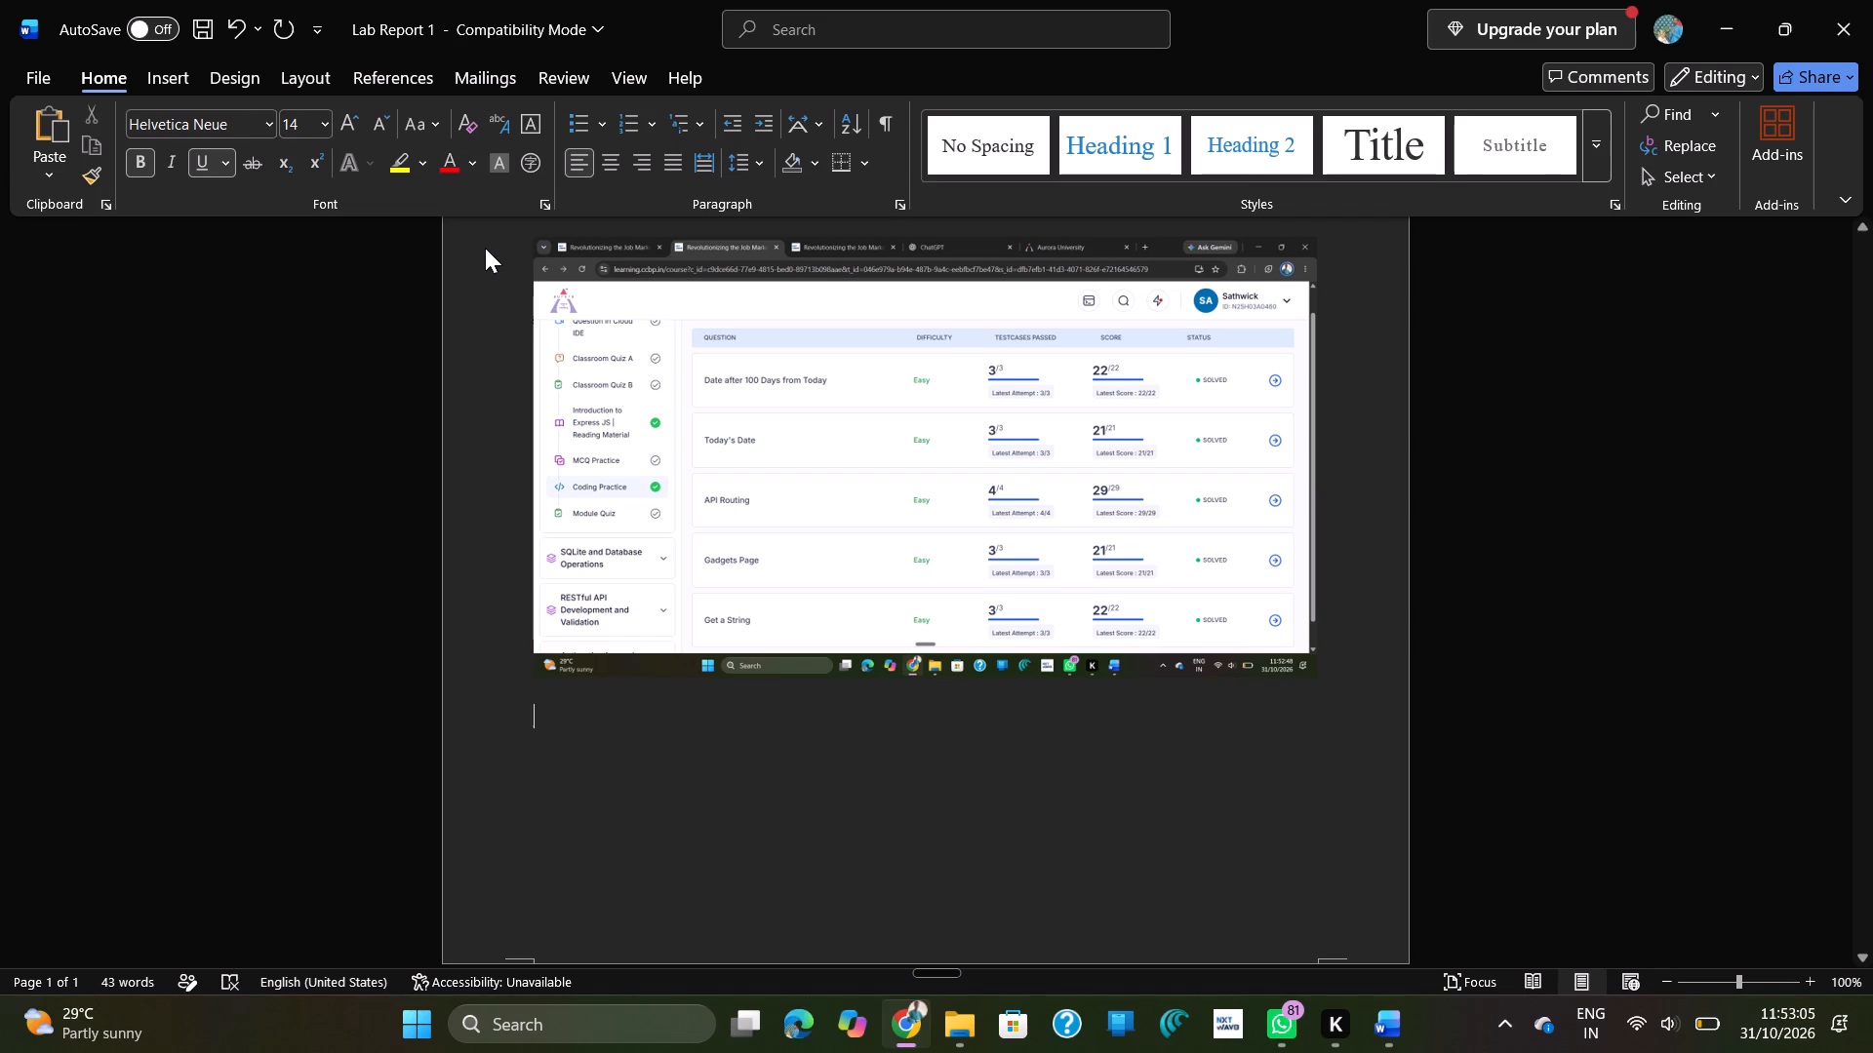
key(ctrl+v)
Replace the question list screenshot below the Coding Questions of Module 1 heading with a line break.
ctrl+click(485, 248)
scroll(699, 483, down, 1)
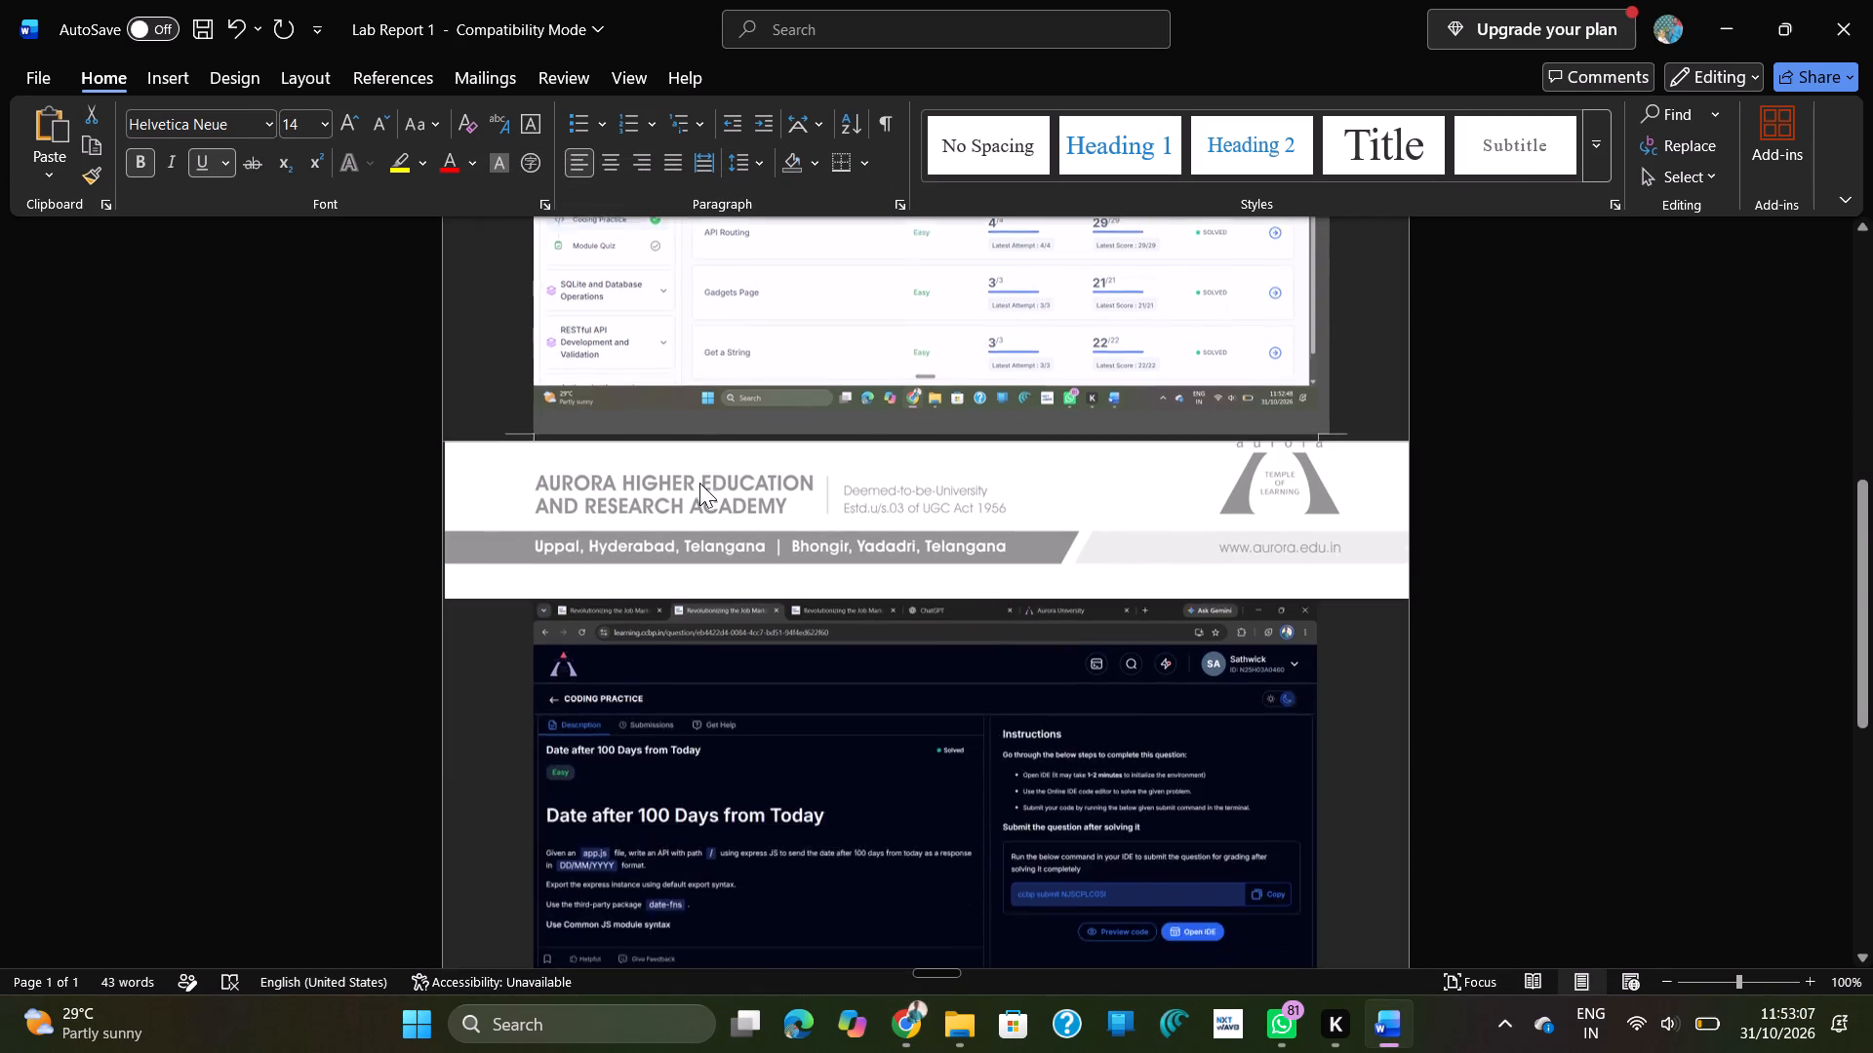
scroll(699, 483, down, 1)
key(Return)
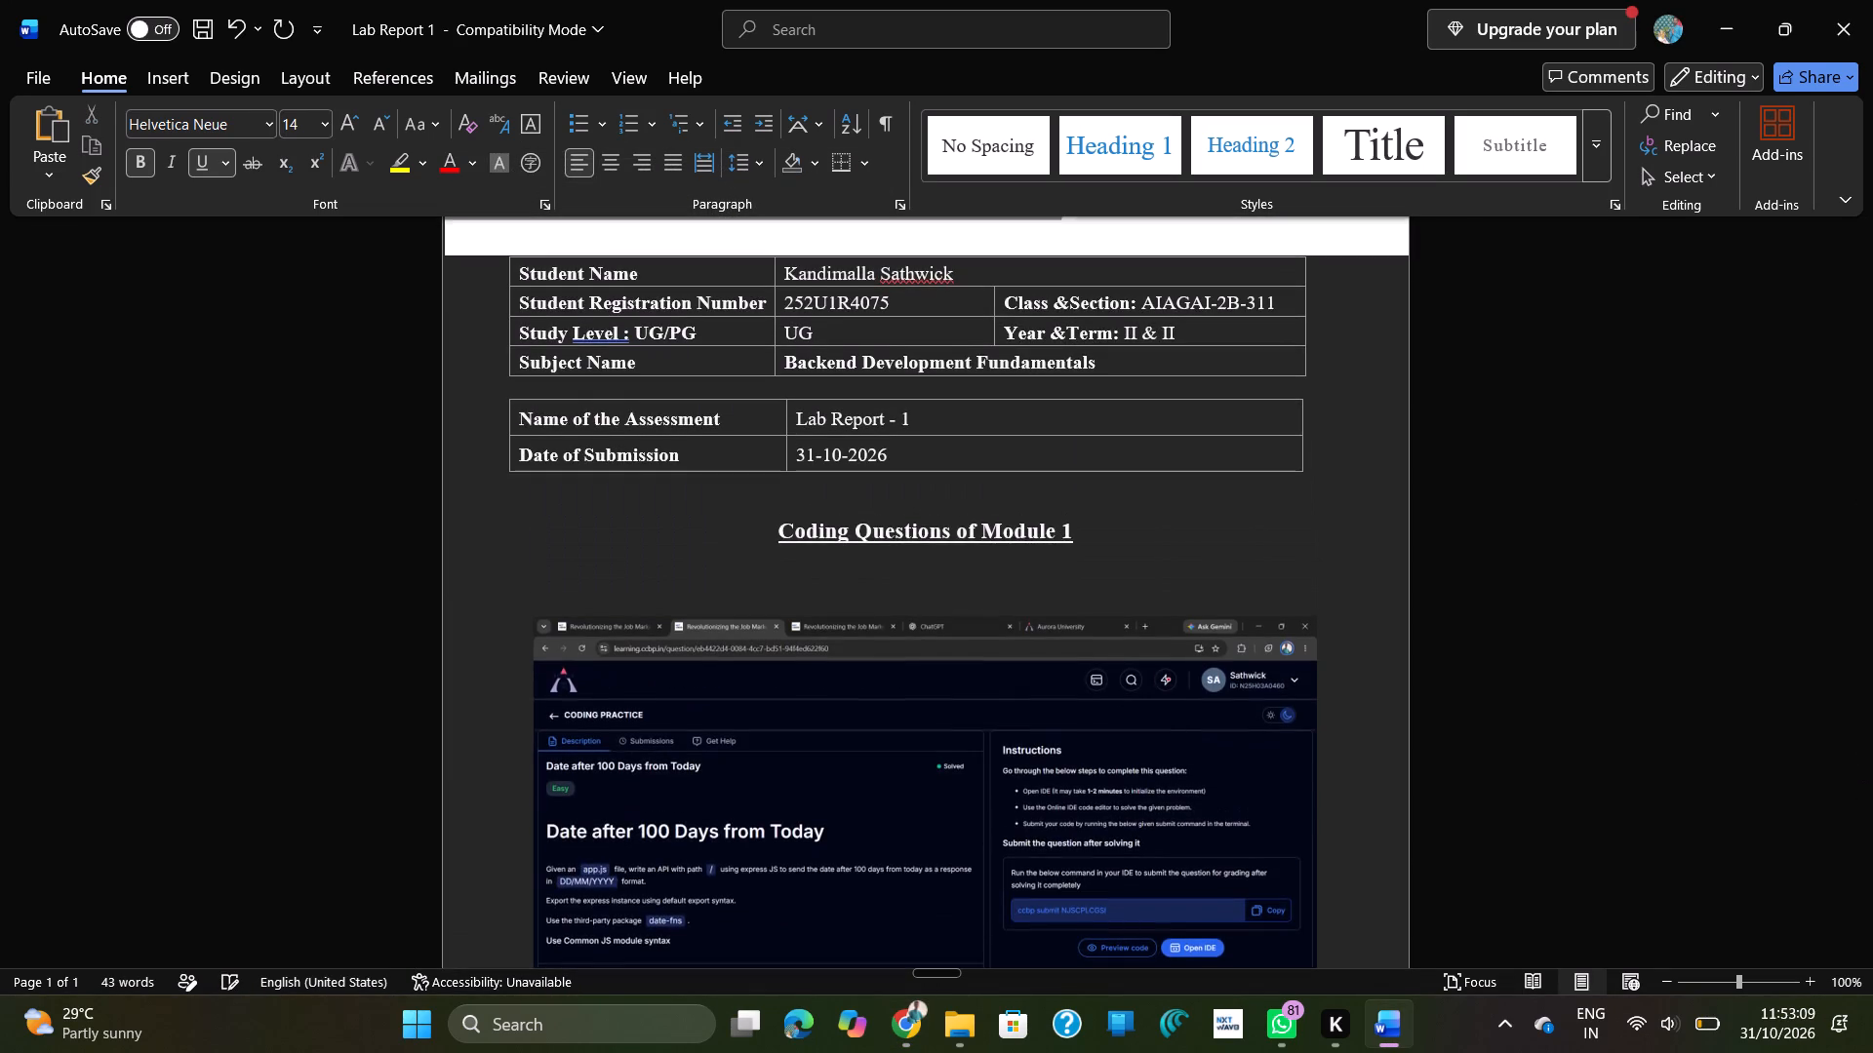
Start a new line after the Date after 100 Days from Today screenshot and paste the same screenshot there again.
scroll(699, 483, down, 5)
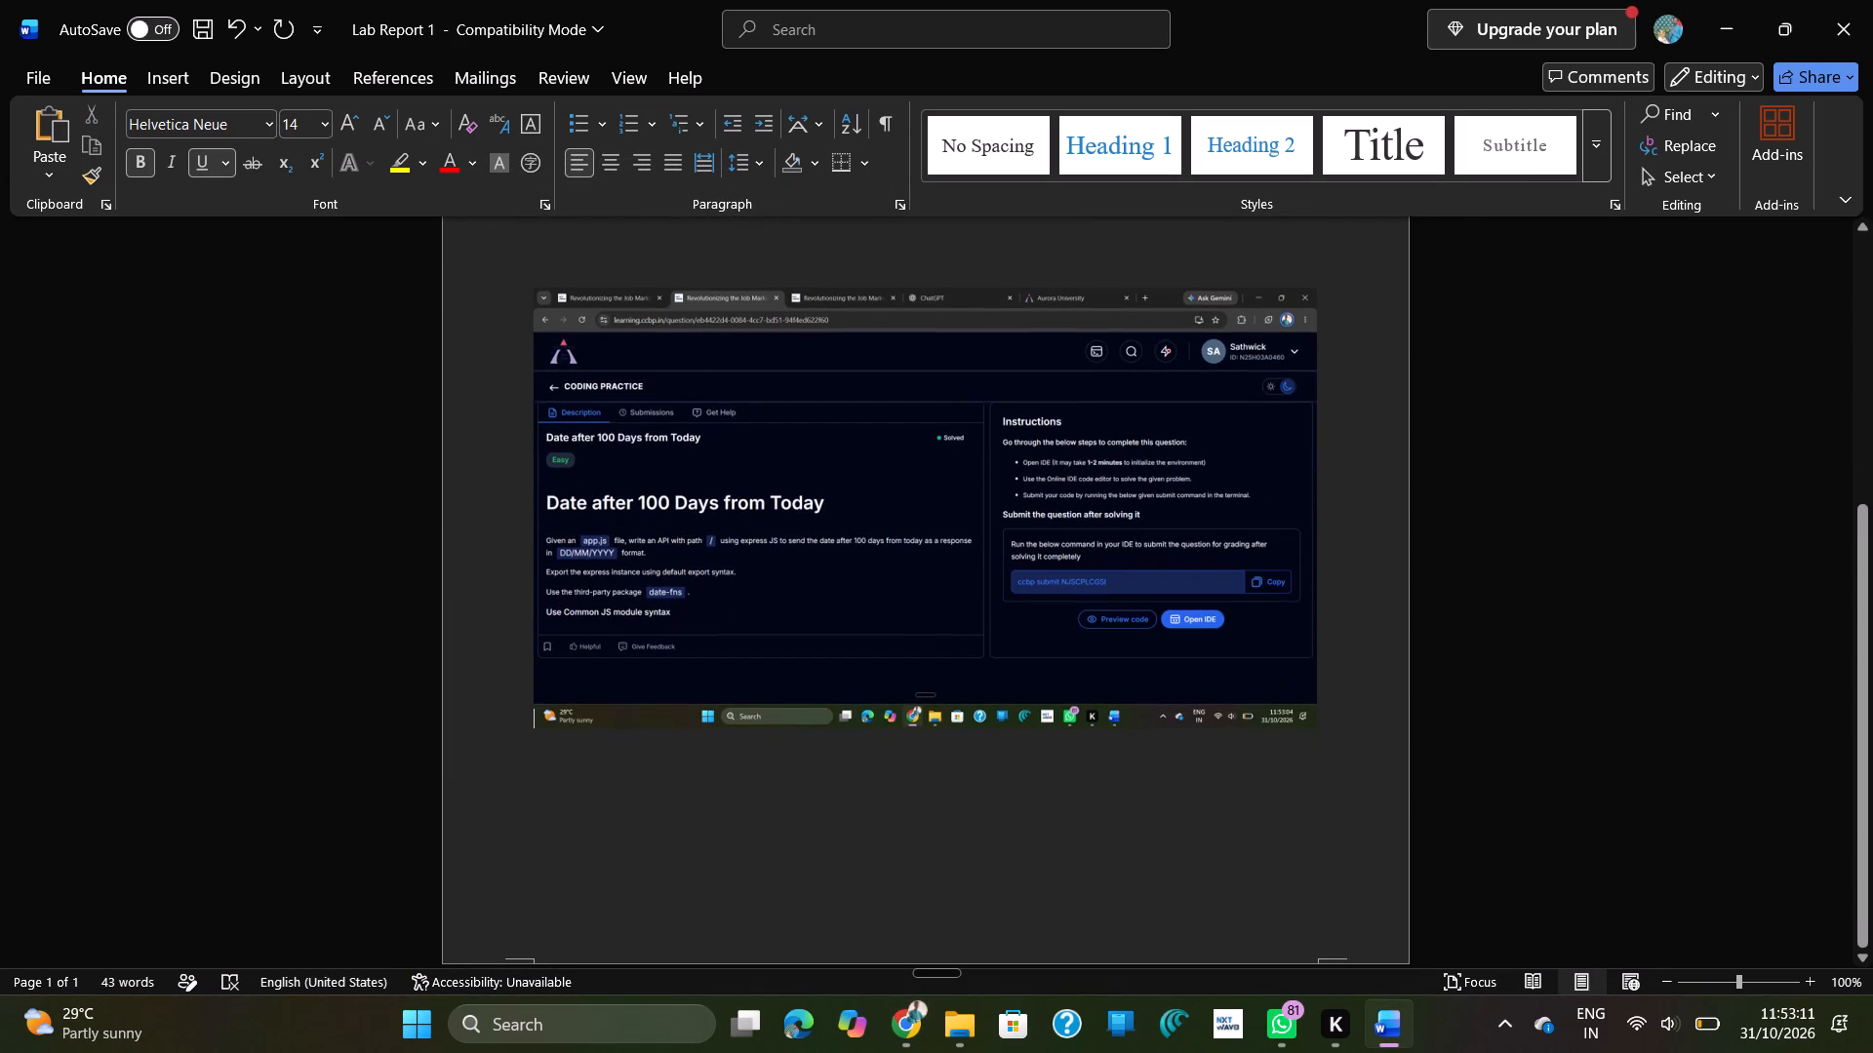
key(Return)
key(BackSpace)
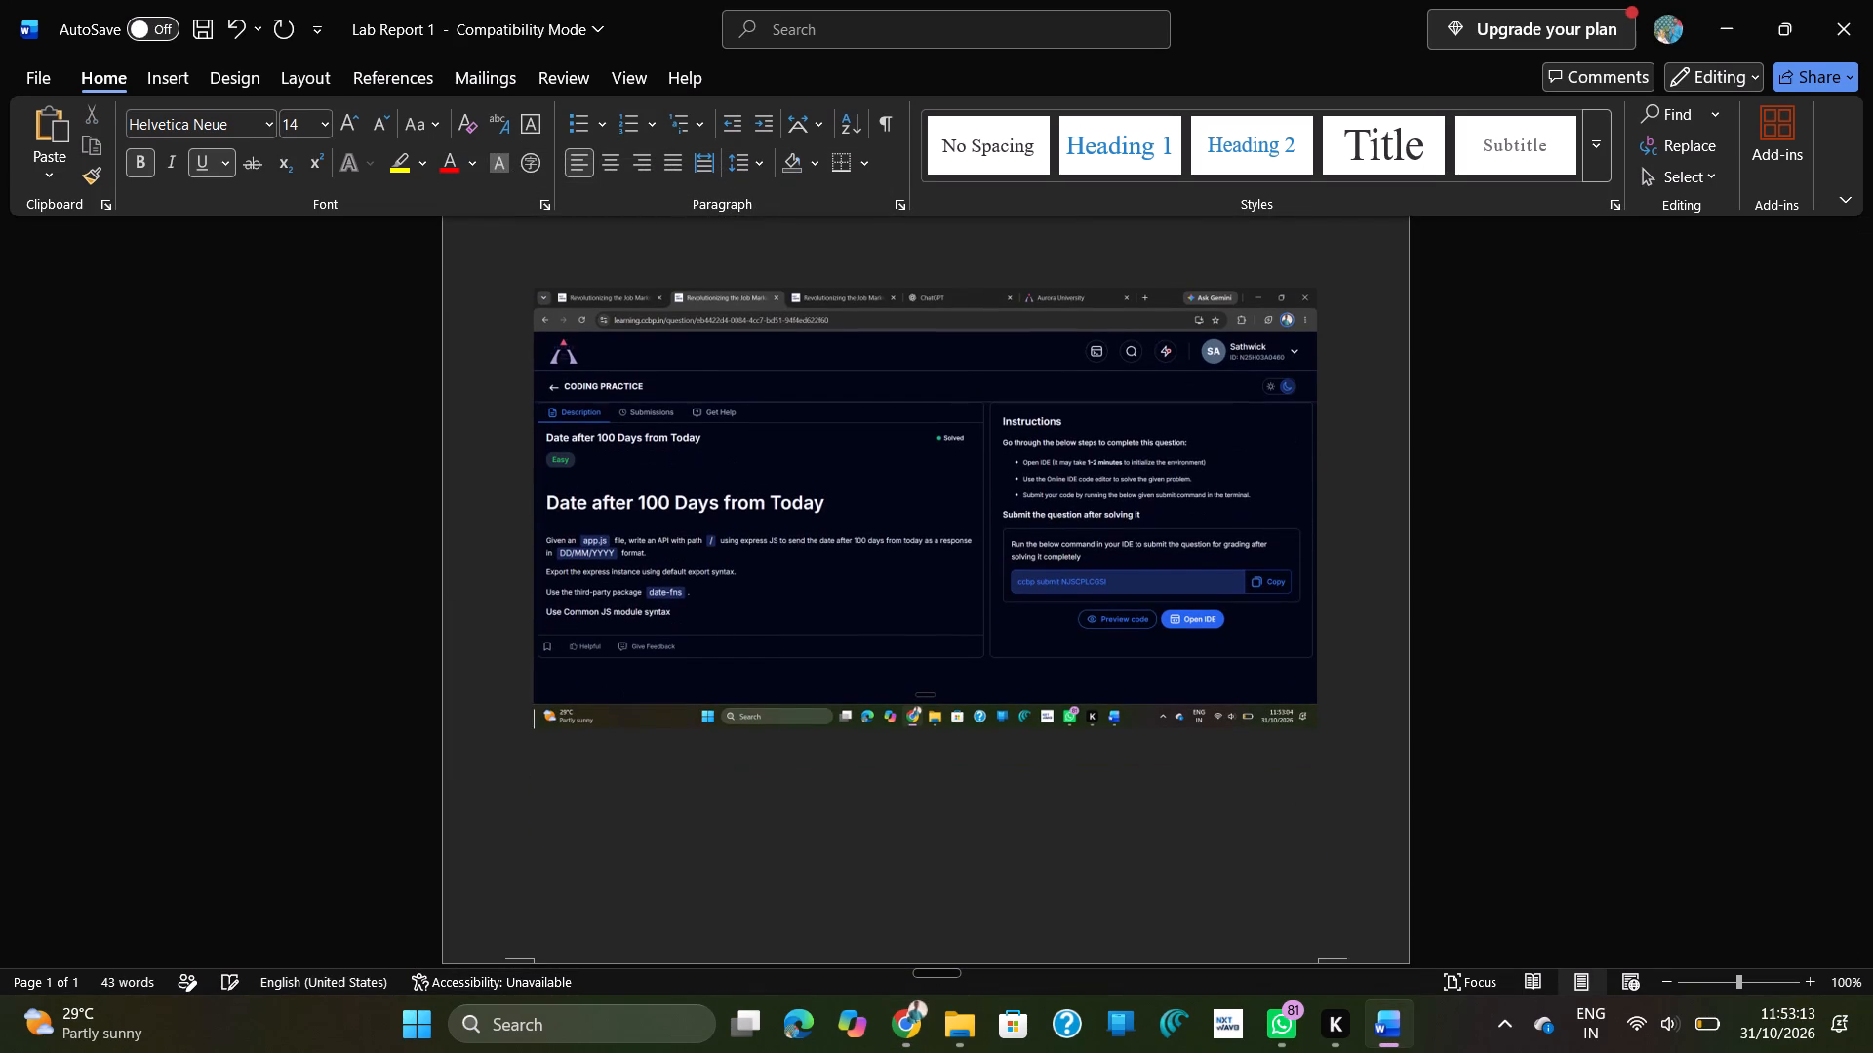
click(1051, 809)
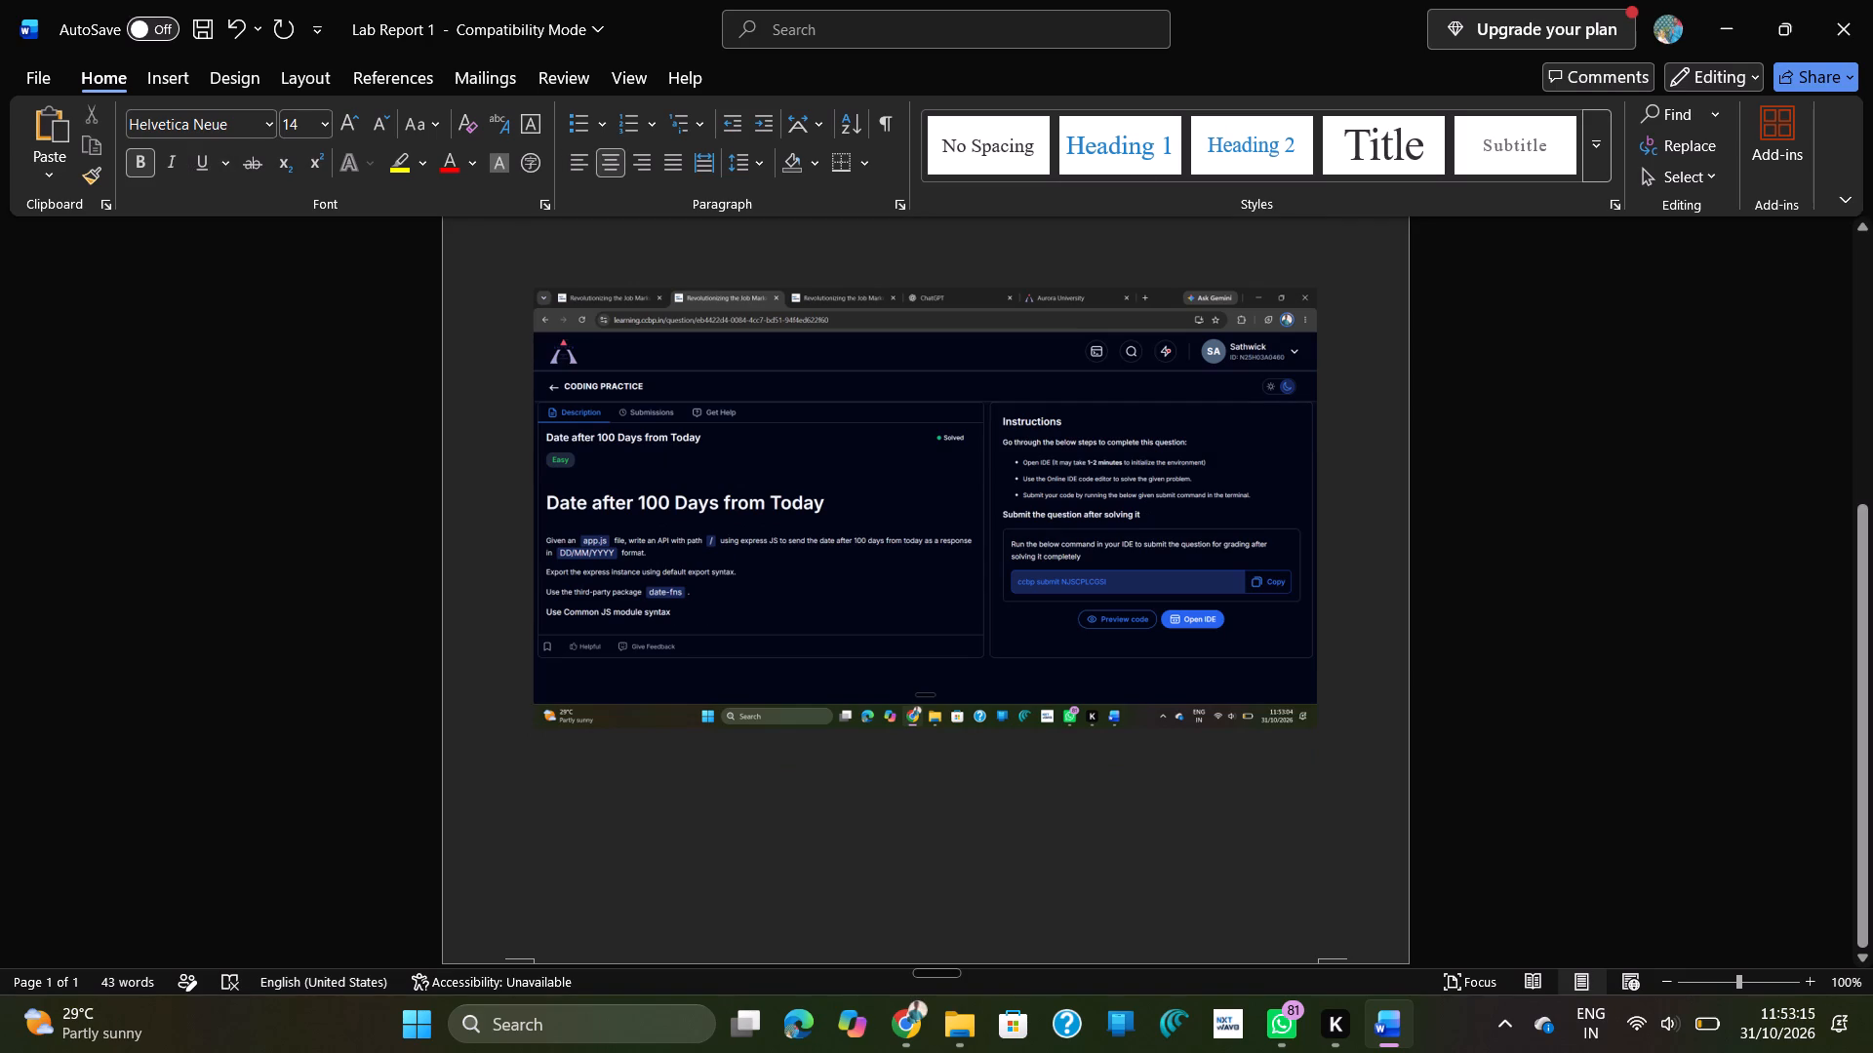
click(1335, 721)
key(Return)
key(ctrl+v)
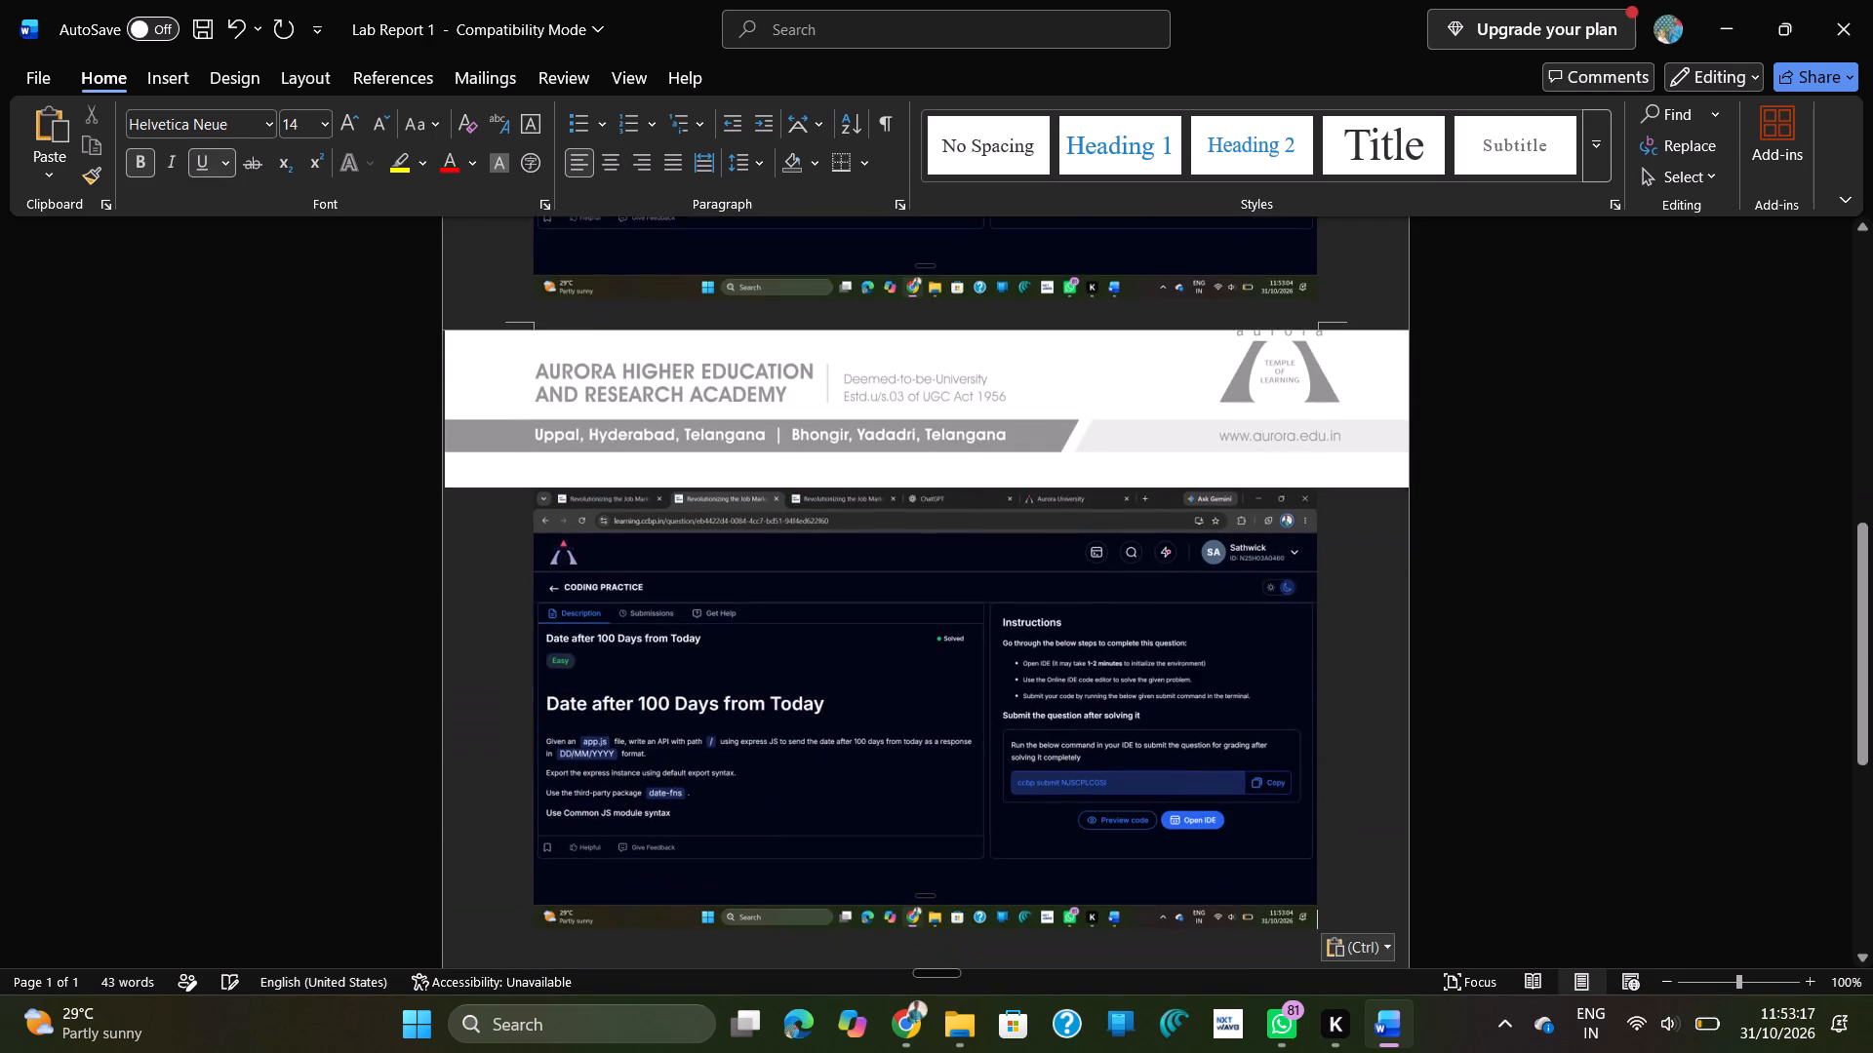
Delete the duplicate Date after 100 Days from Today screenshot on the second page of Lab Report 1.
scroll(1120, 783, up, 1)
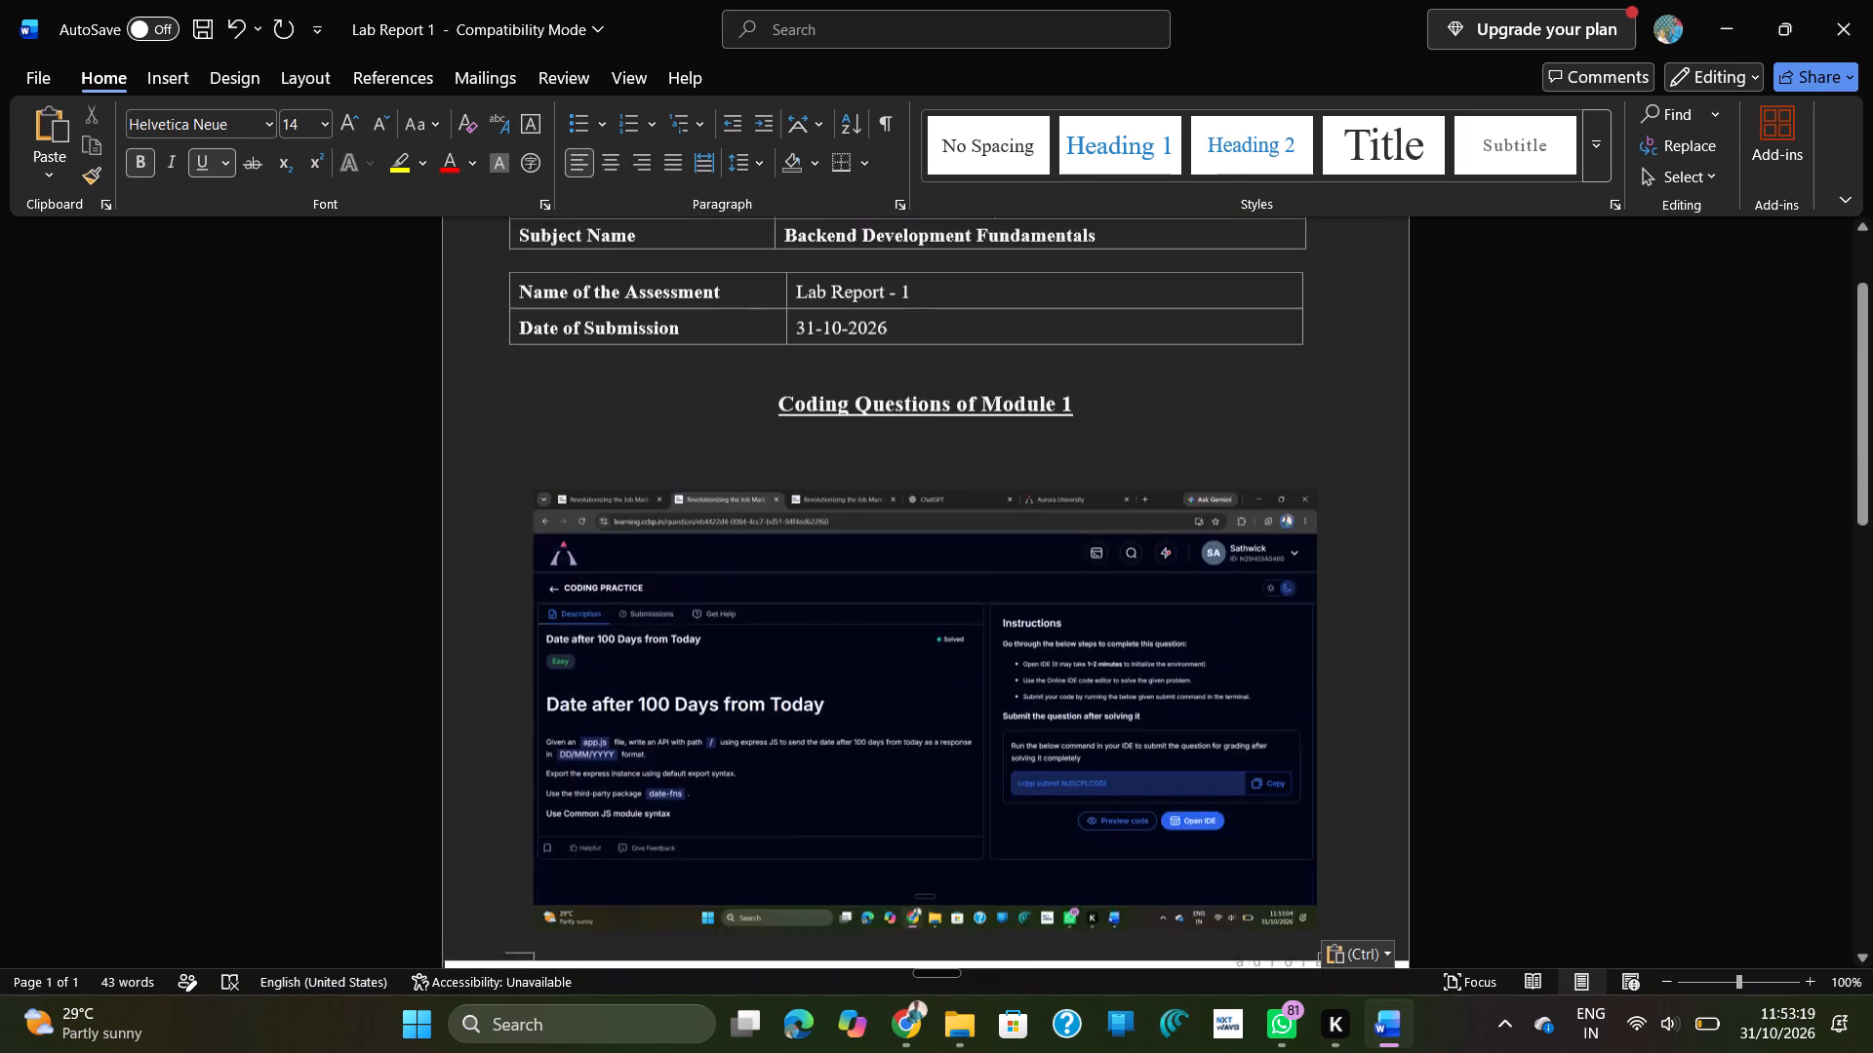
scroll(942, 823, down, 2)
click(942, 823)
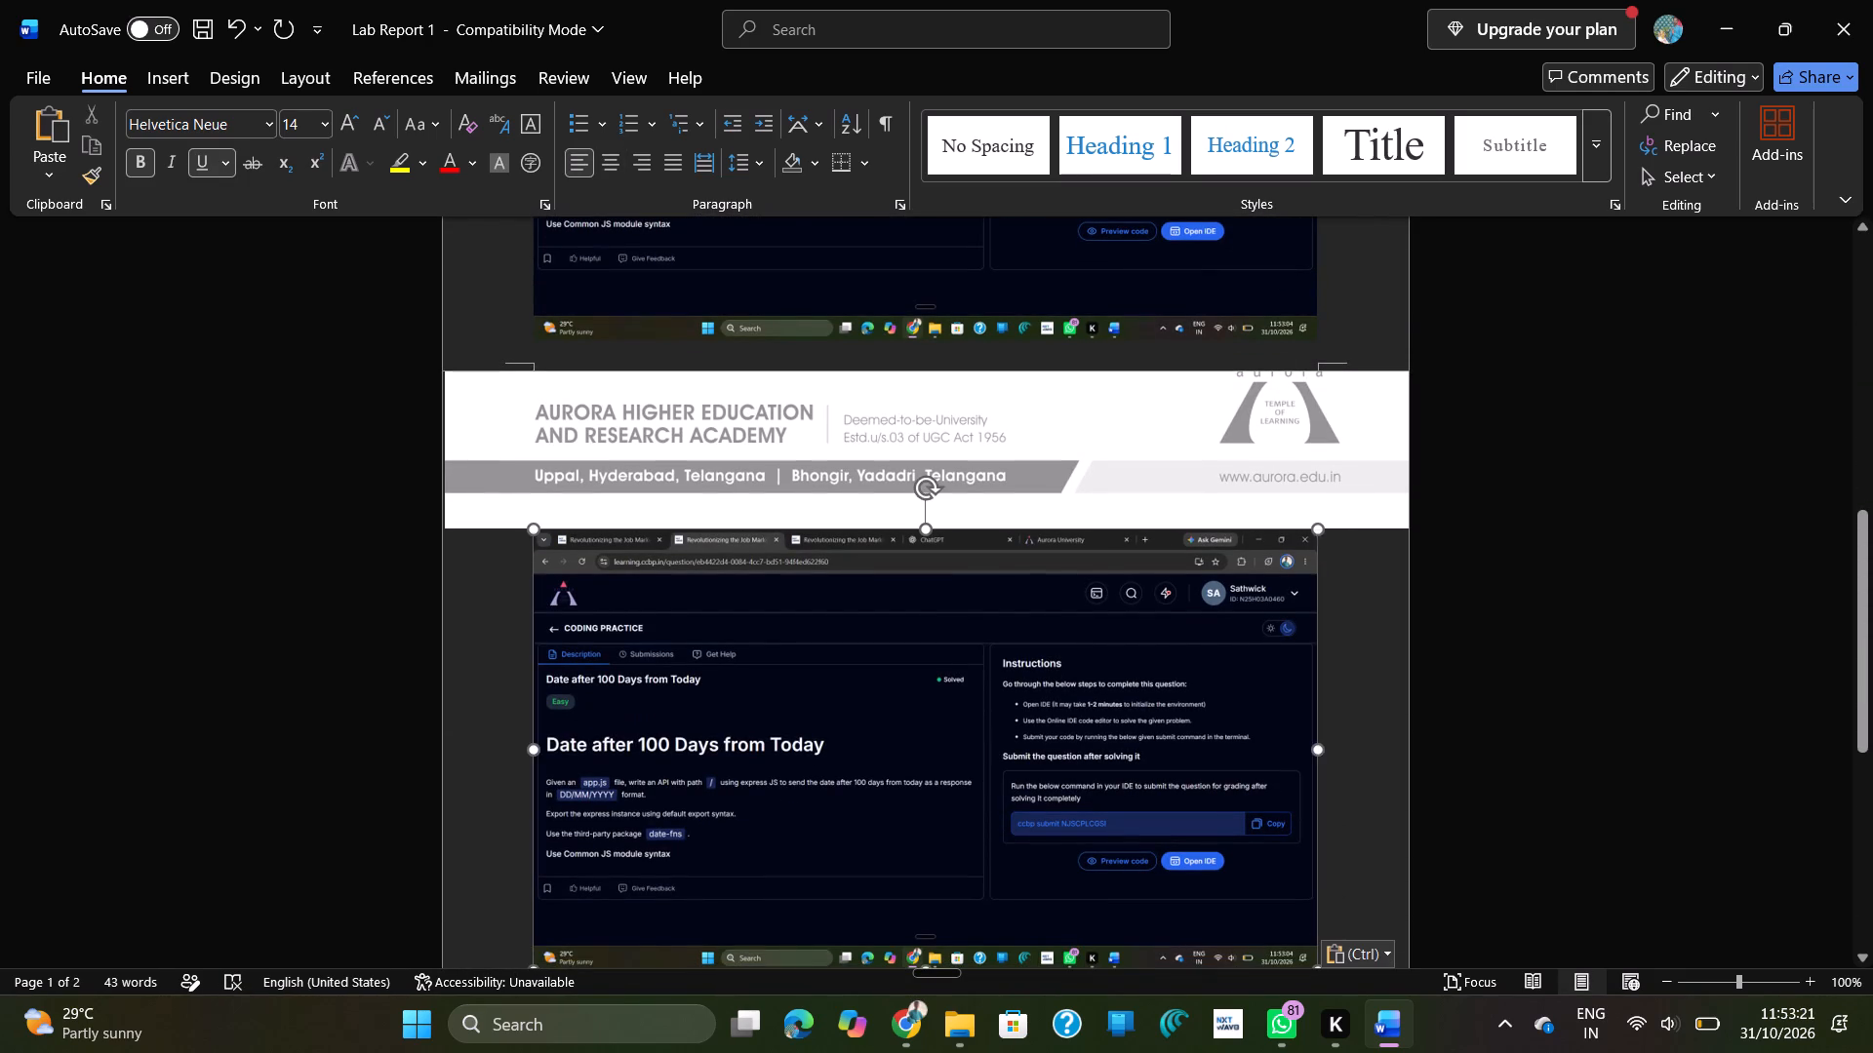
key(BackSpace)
Undo the recent edits back to having the question list screenshot below the Coding Questions of Module 1 heading.
key(ctrl+z)
key(ctrl+z)
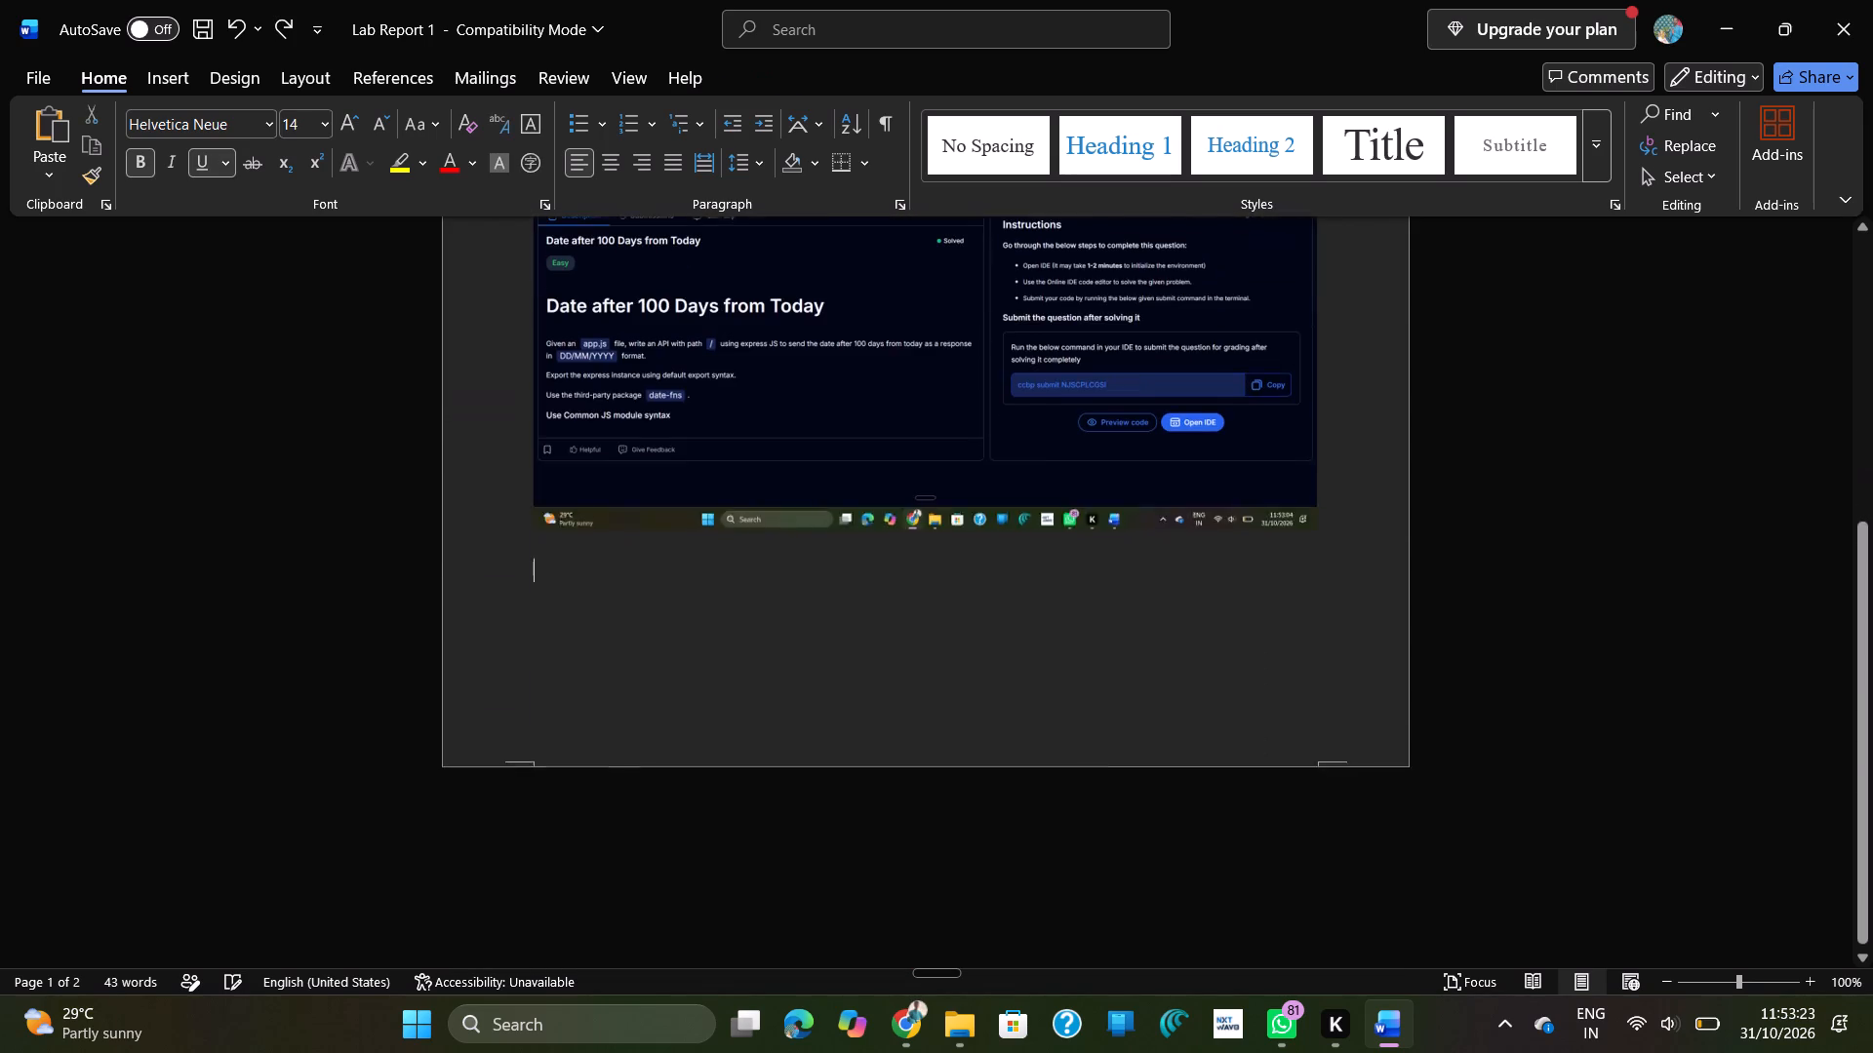
key(ctrl+z)
key(ctrl+z)
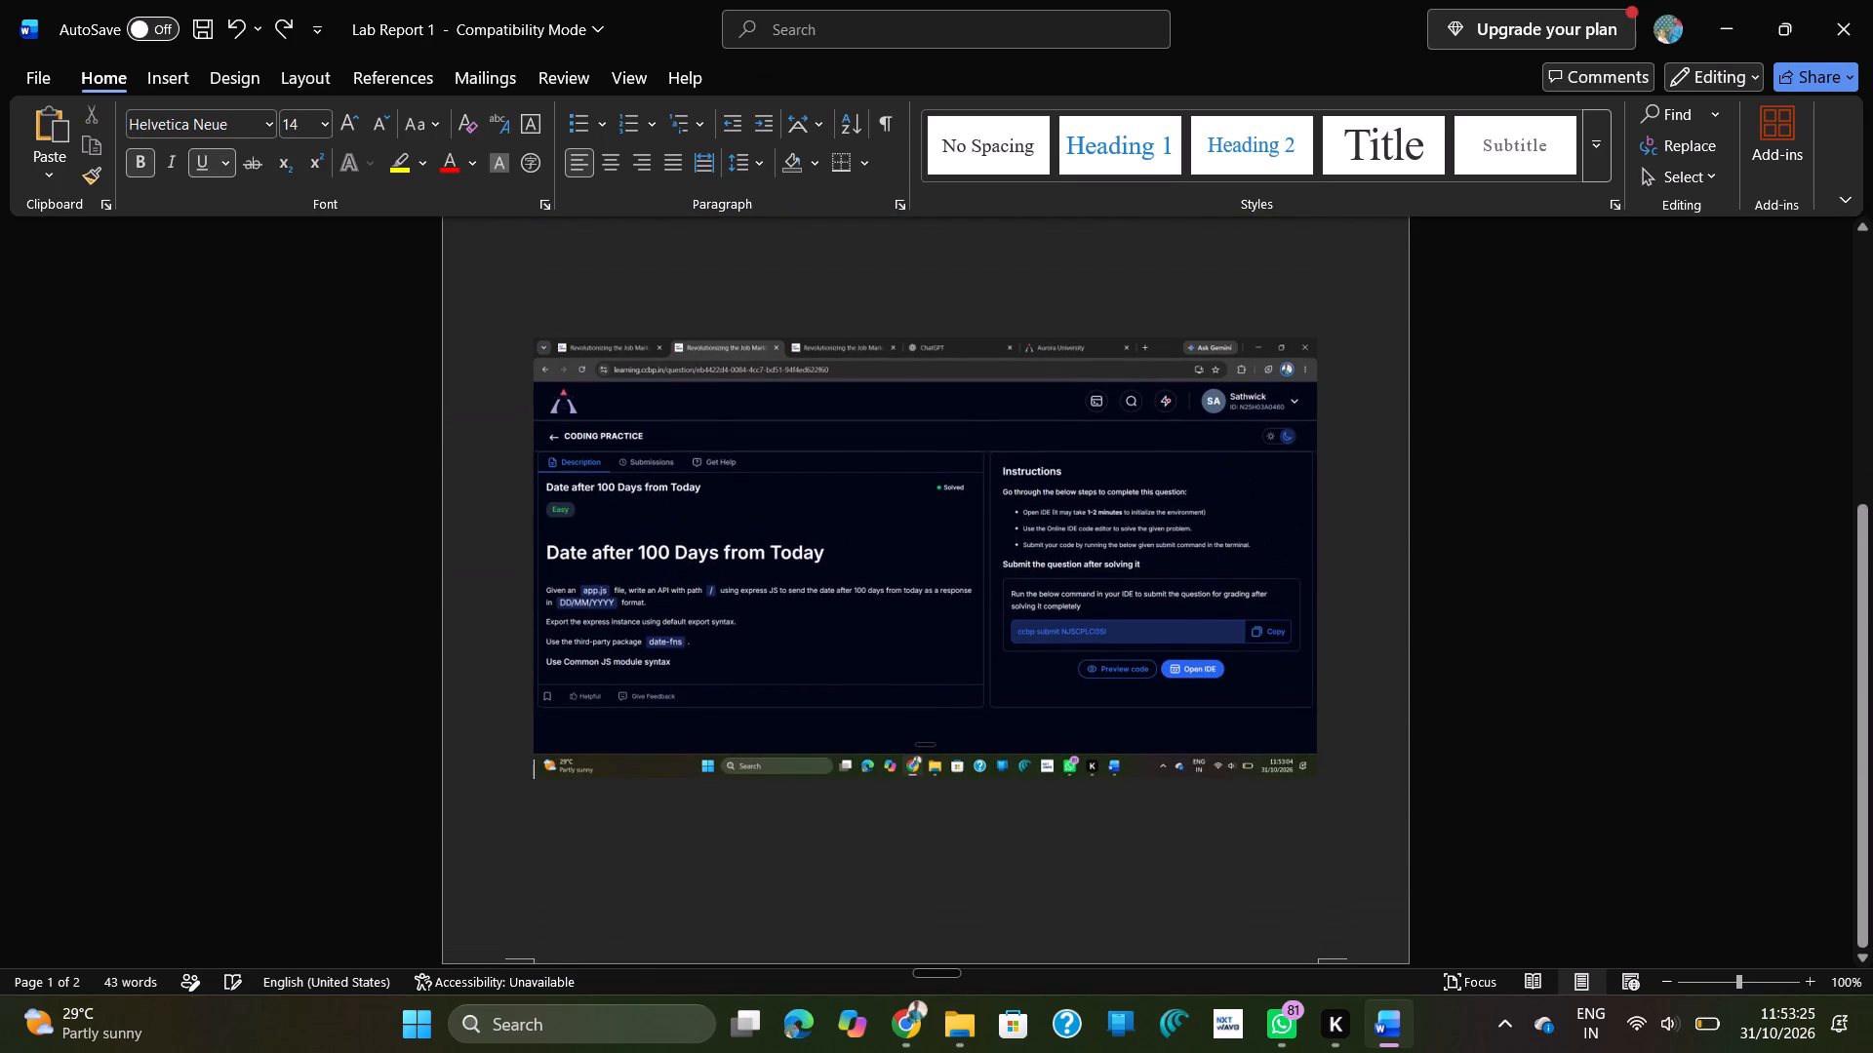
key(ctrl+z)
Delete the Date after 100 Days from Today screenshot that follows the question list screenshot.
scroll(942, 823, down, 1)
click(798, 734)
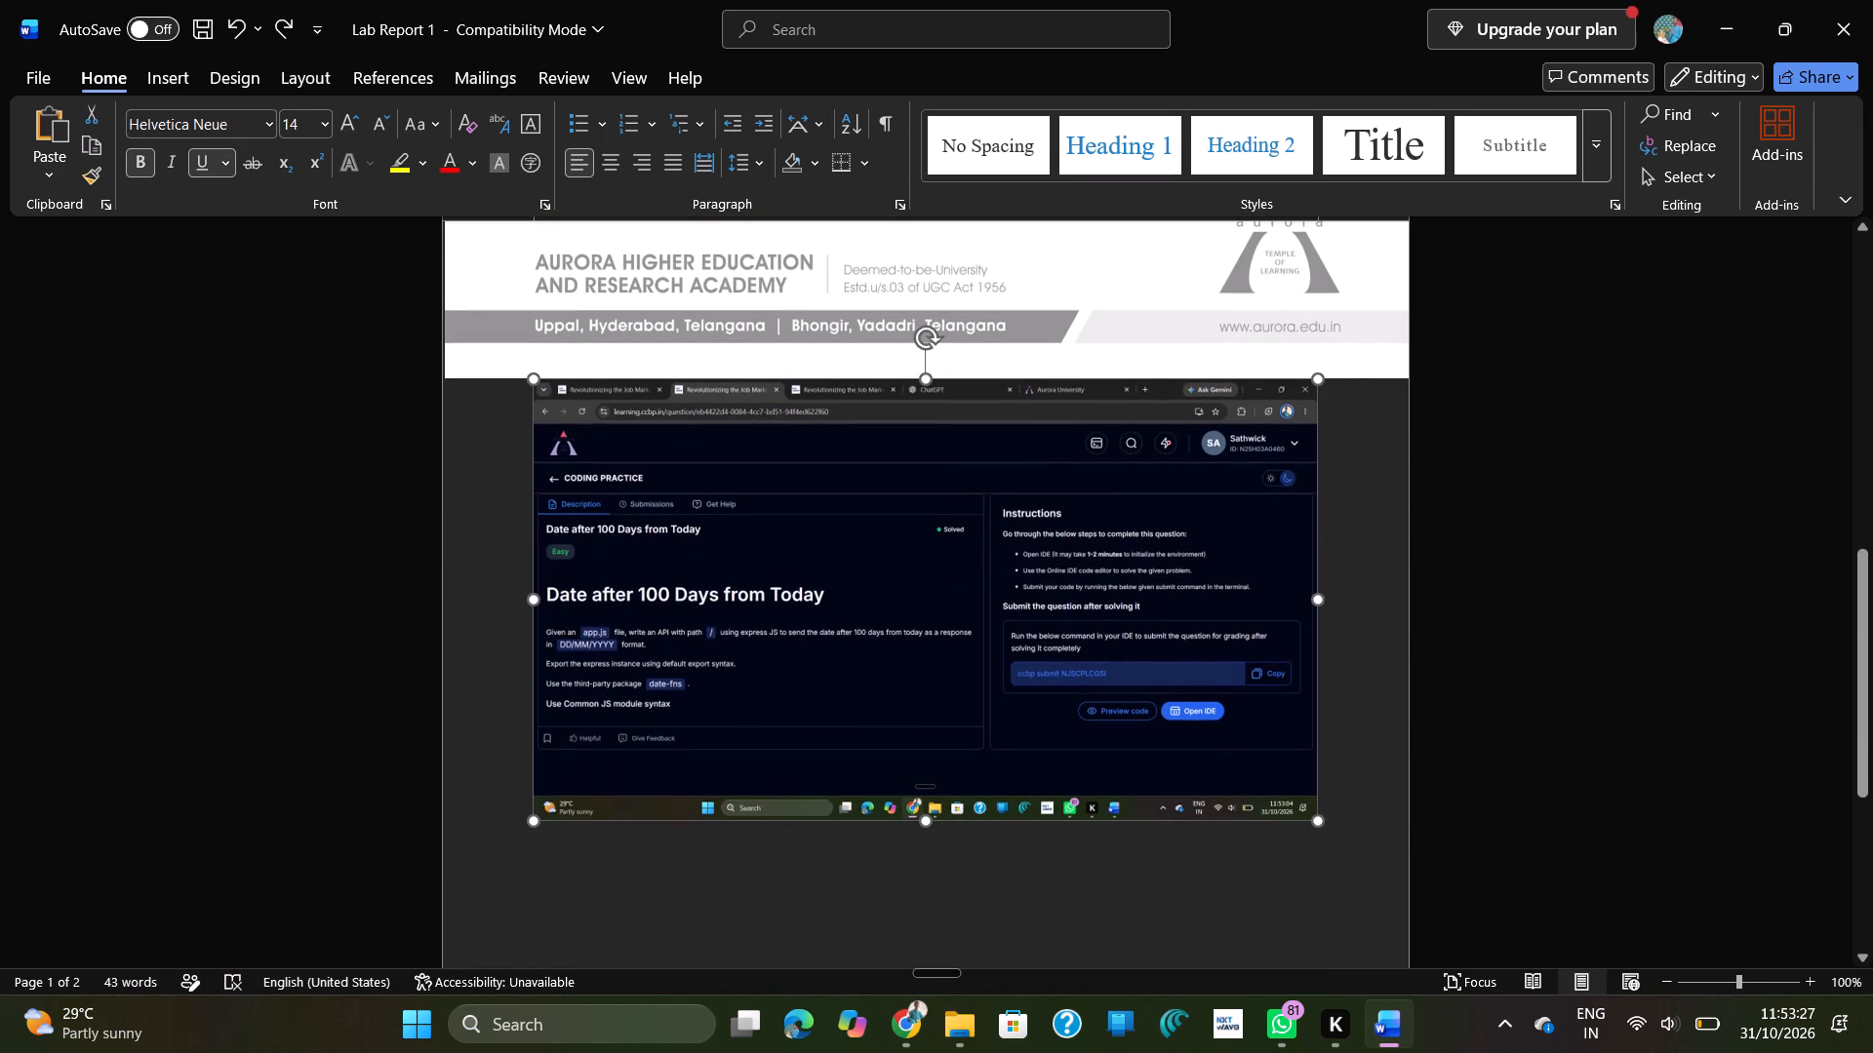
key(Delete)
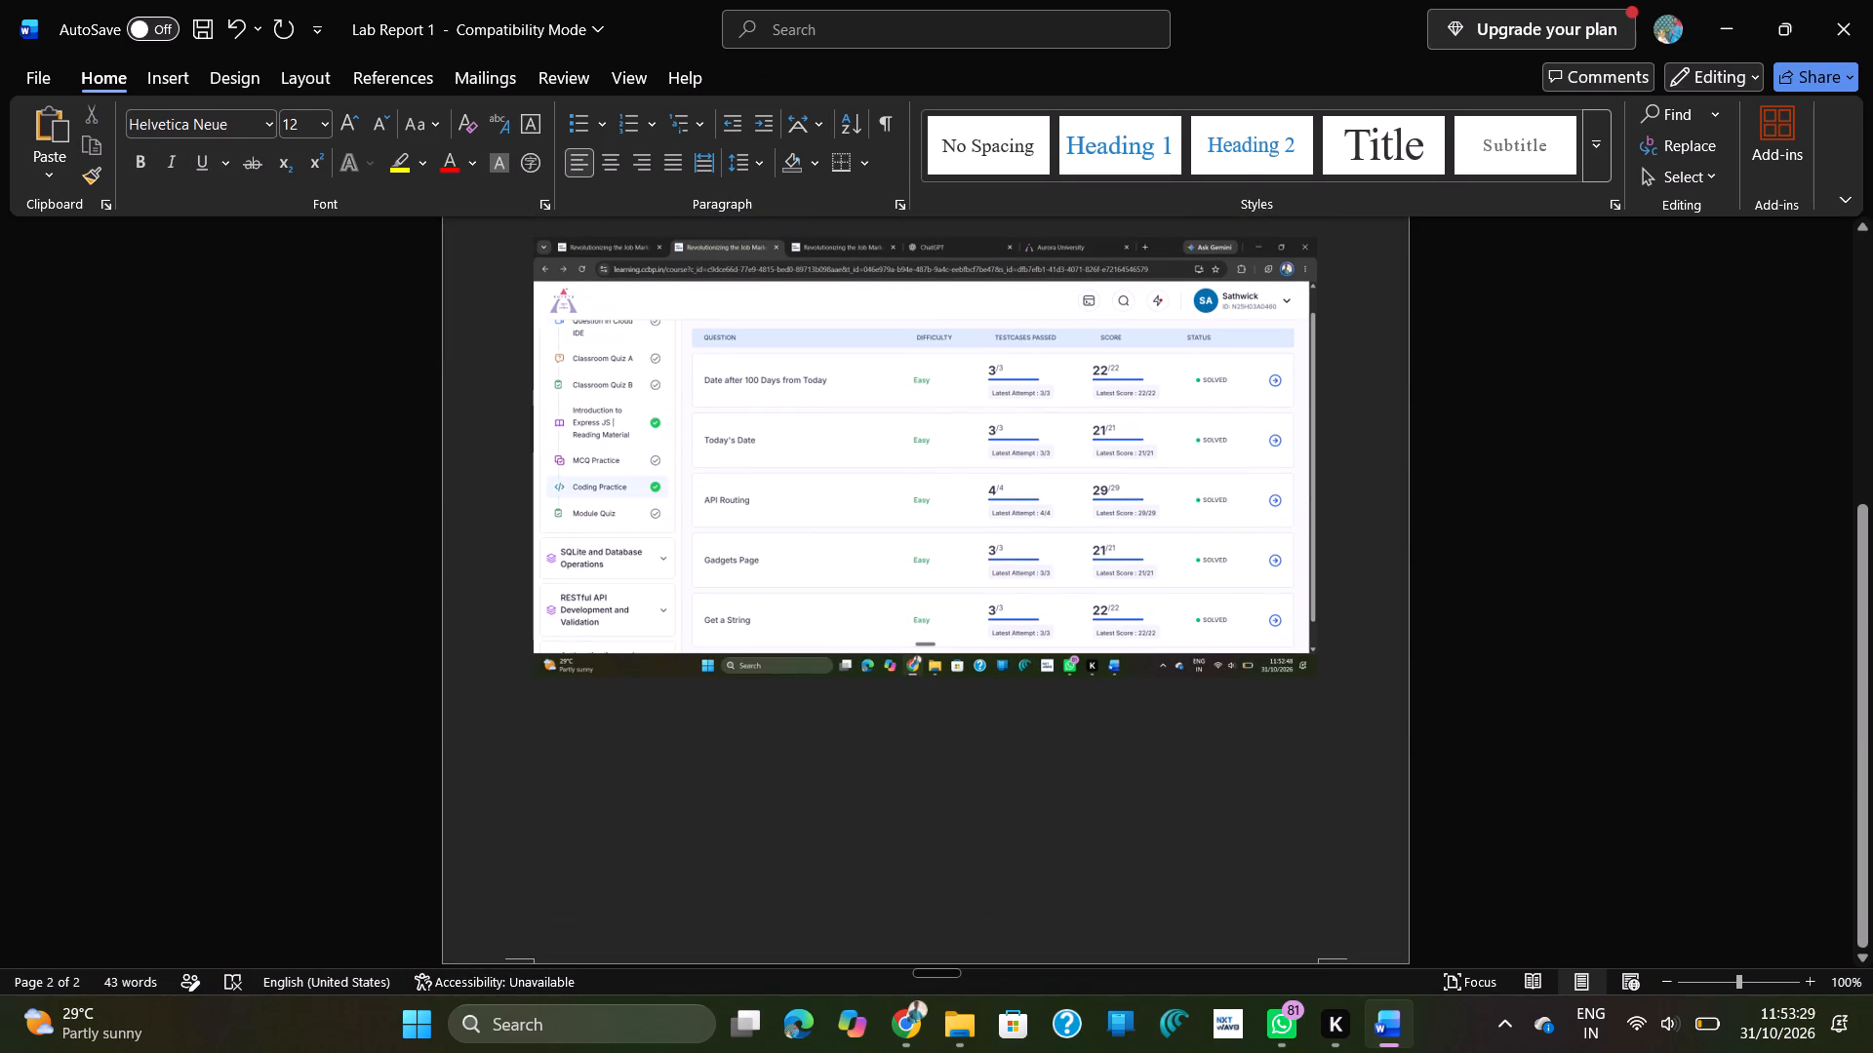
Add blank lines below the question list screenshot until the insertion point is at the start of the second page.
key(Return)
key(Return)
key(Return)
key(Return)
key(Return)
key(Return)
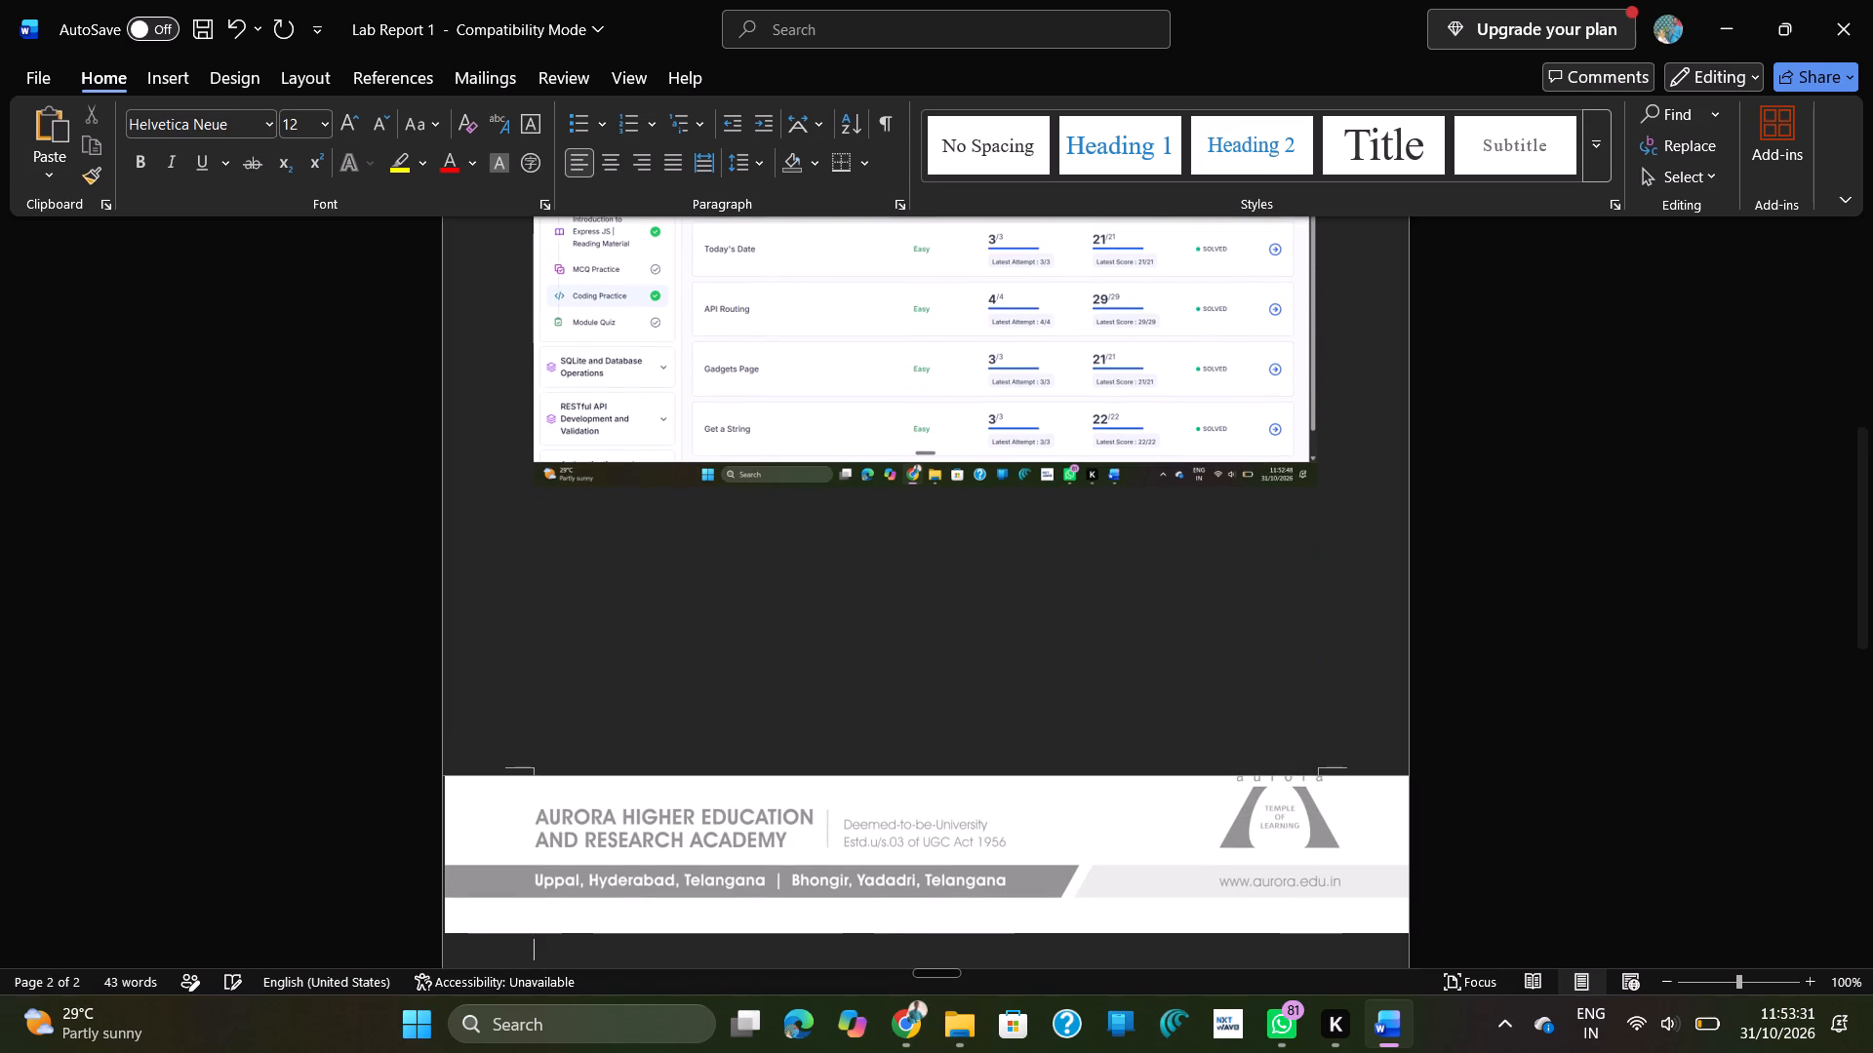
scroll(798, 734, down, 1)
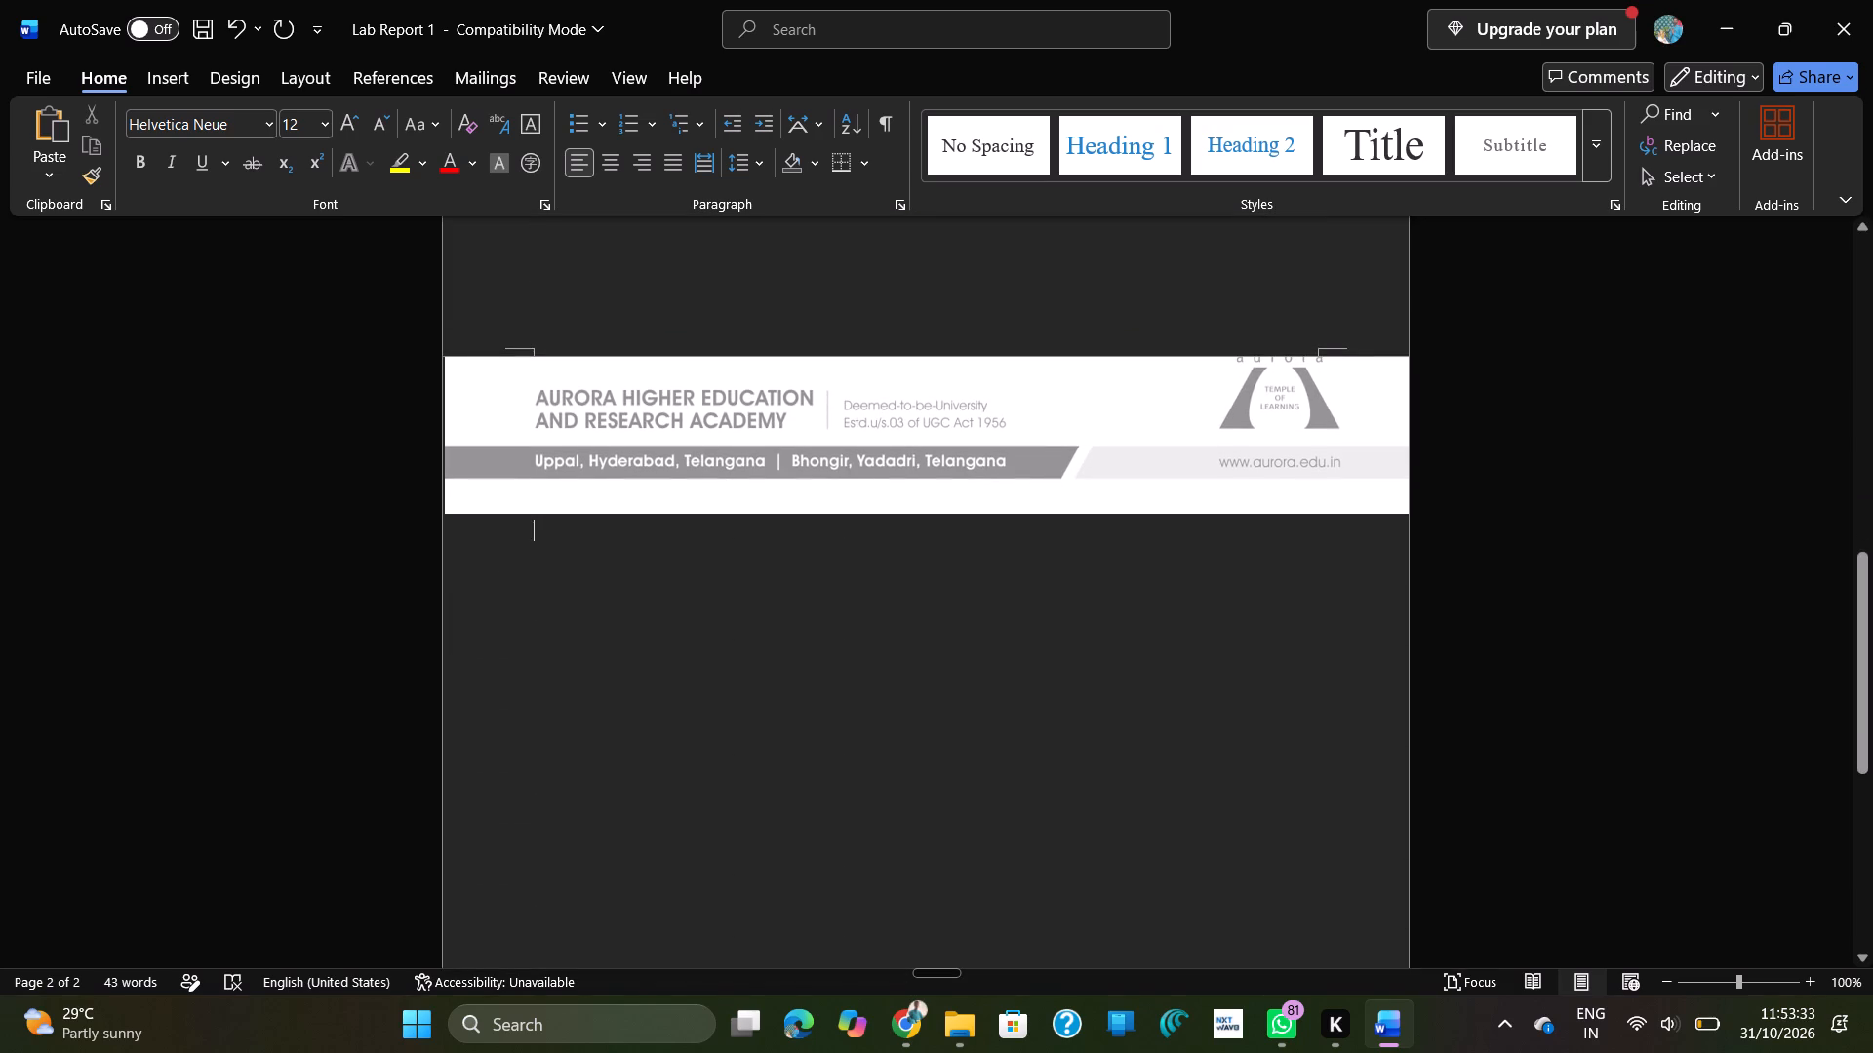
key(Return)
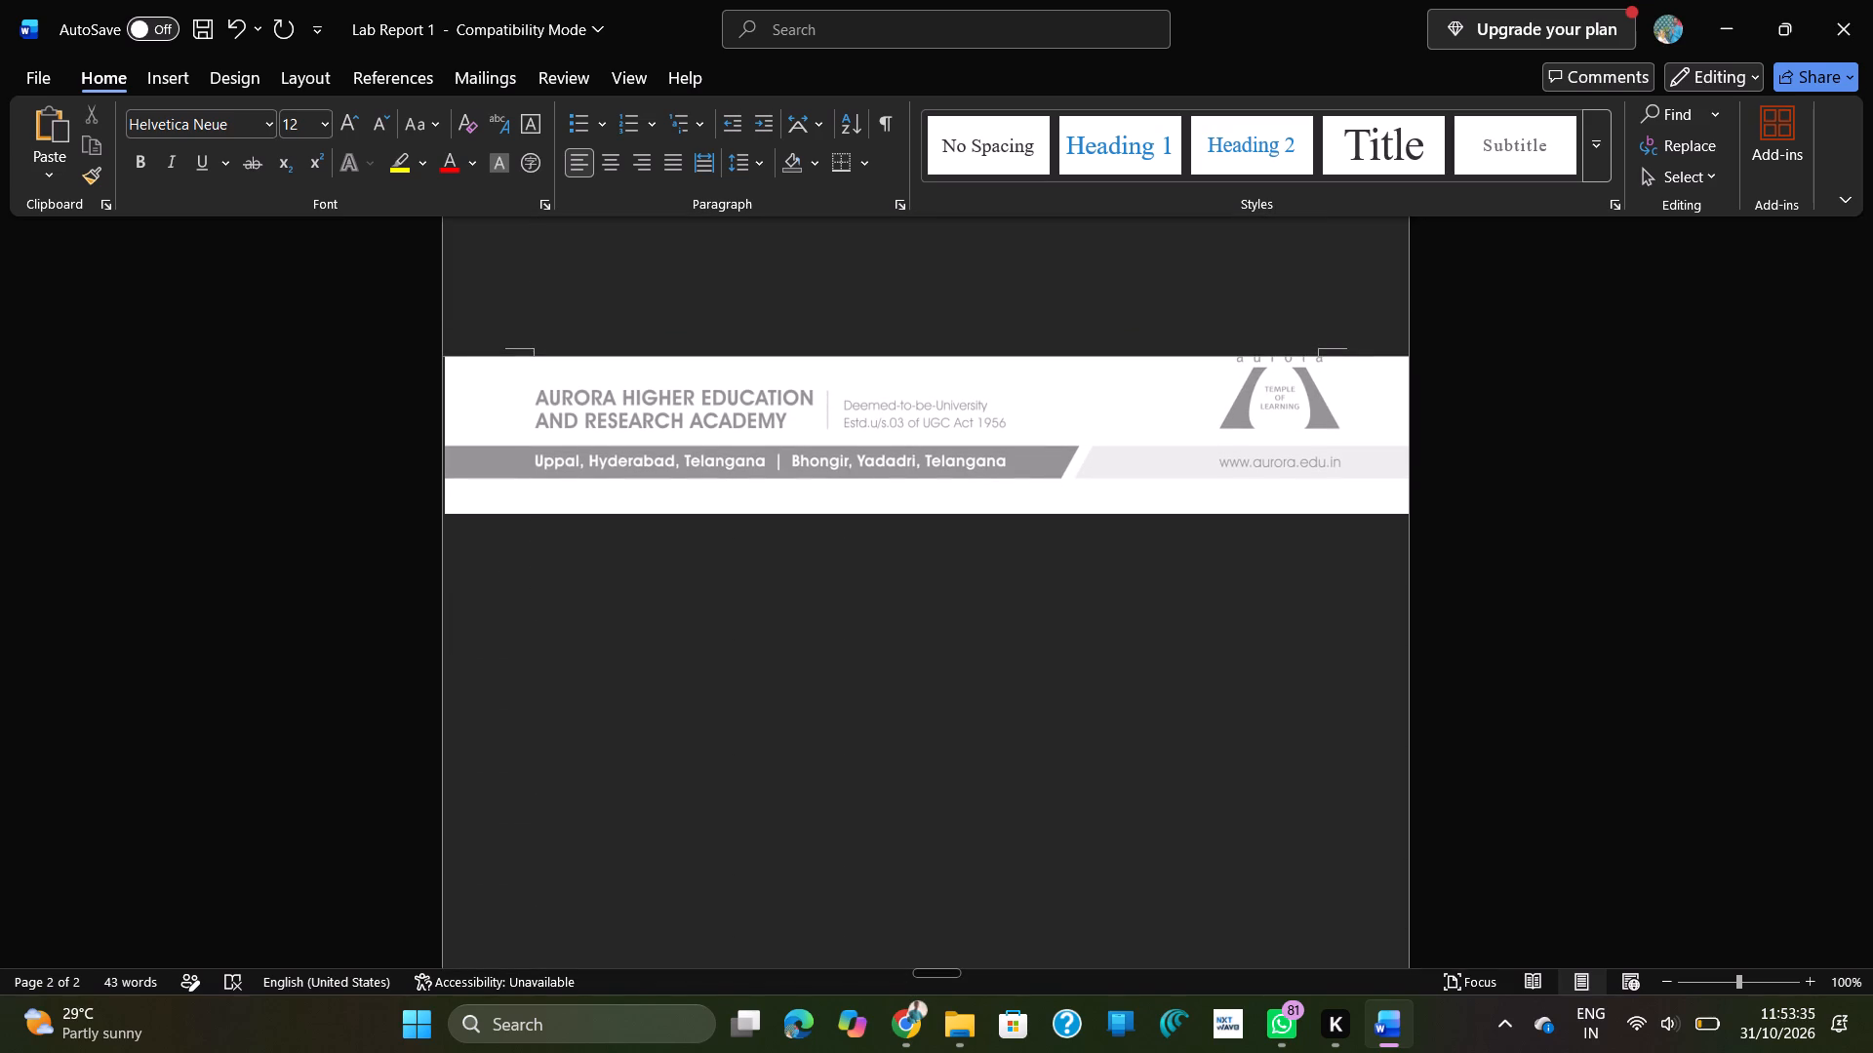
key(BackSpace)
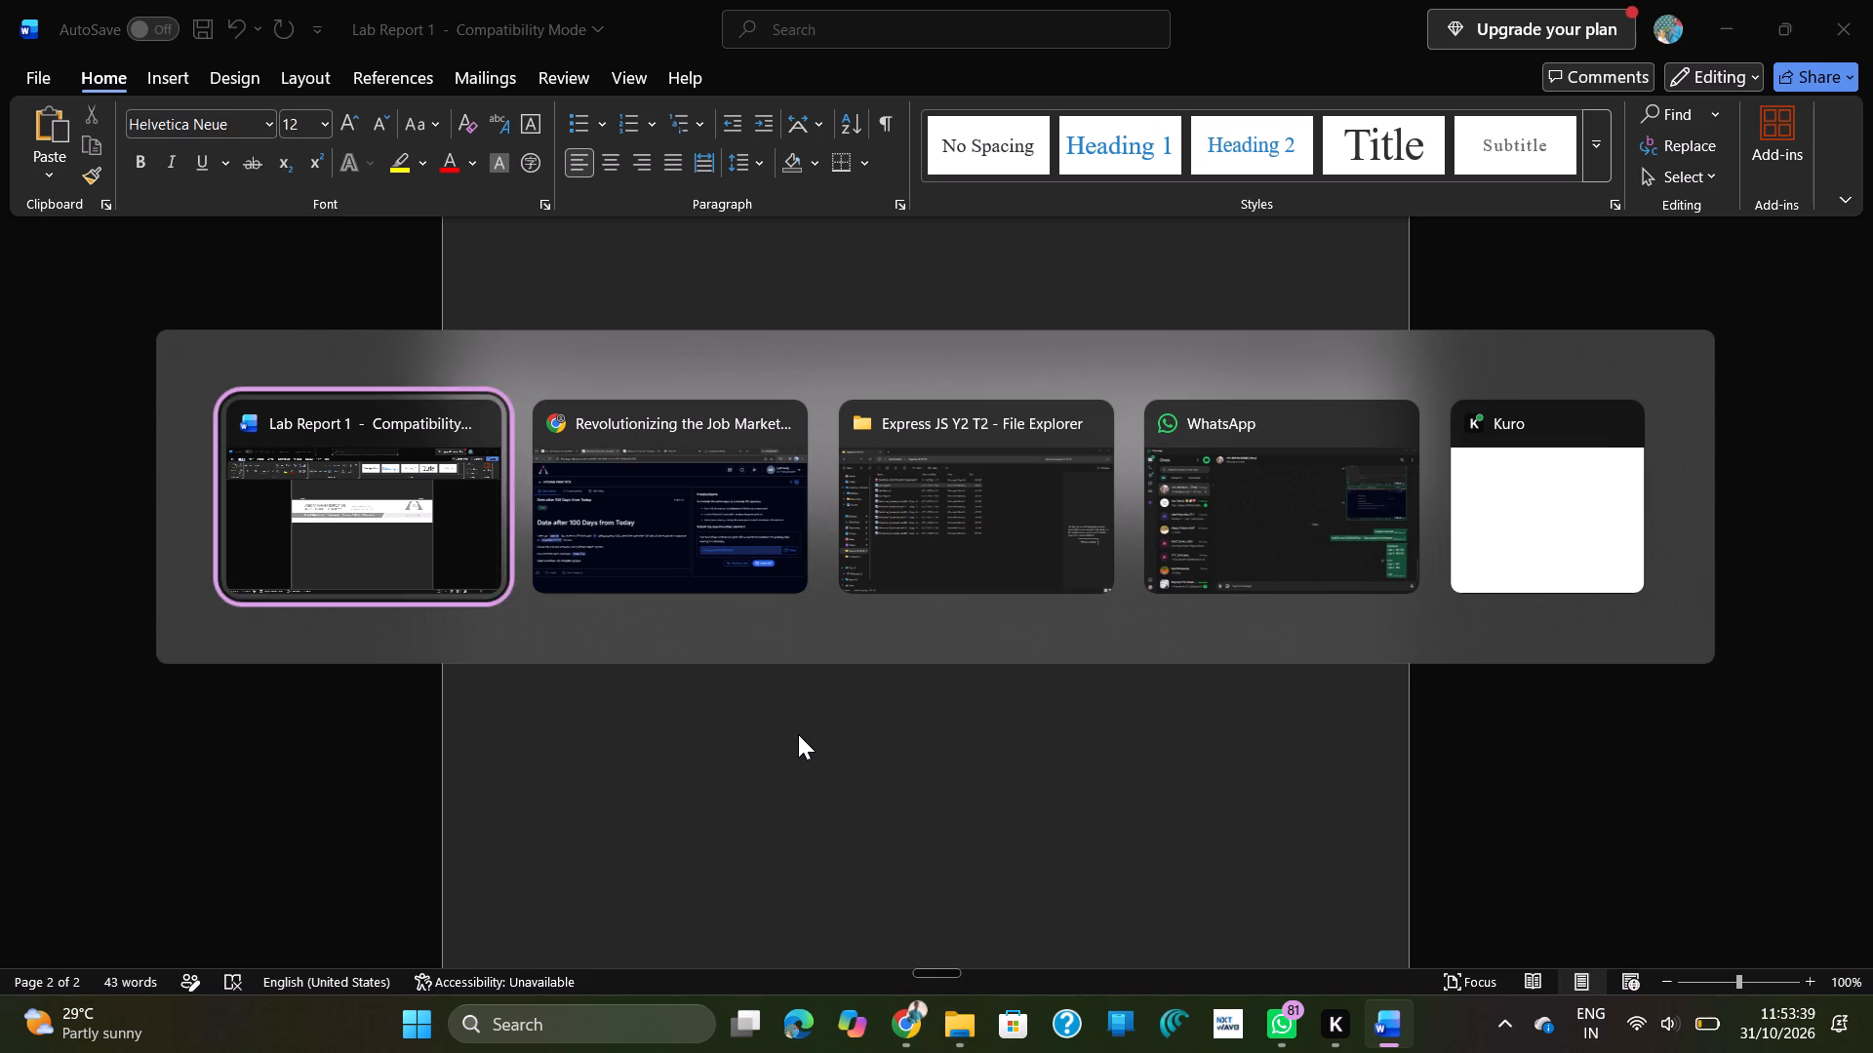
Paste the copied screenshot at the start of the second page and begin a new line after it.
key(ctrl+v)
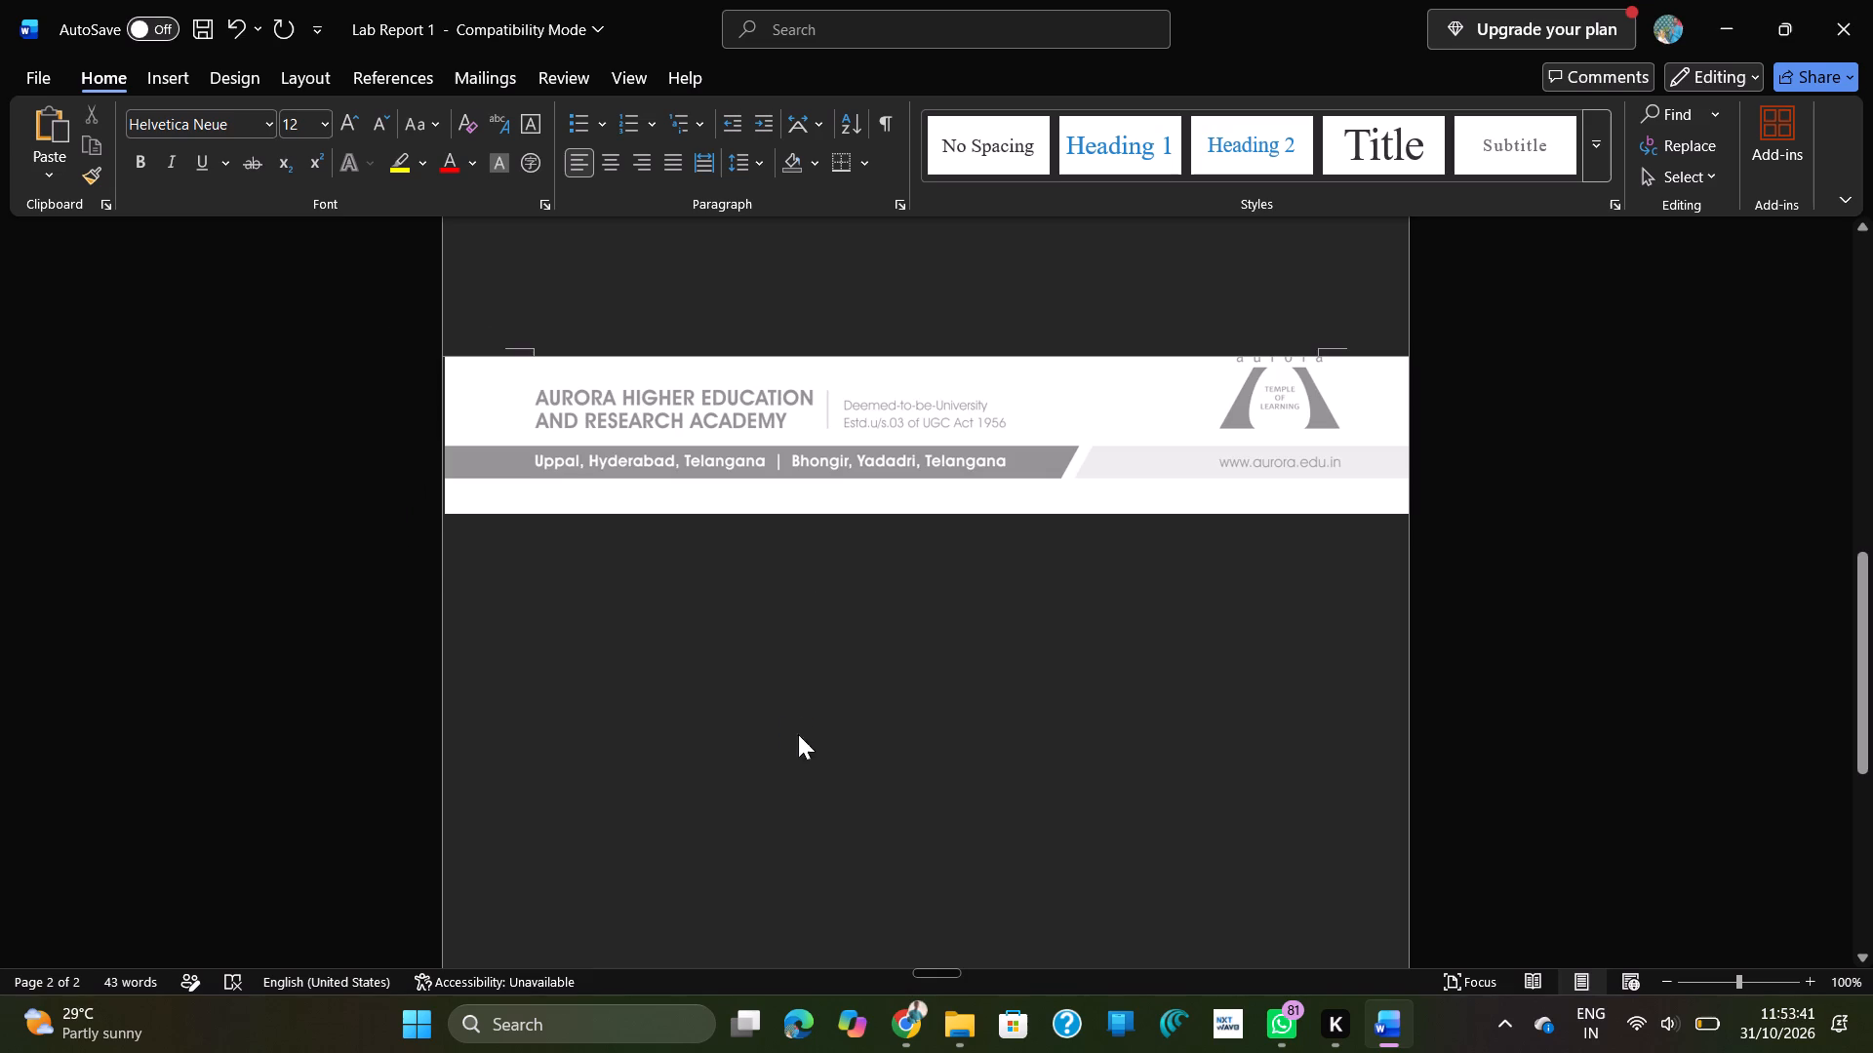
scroll(798, 734, down, 1)
key(Return)
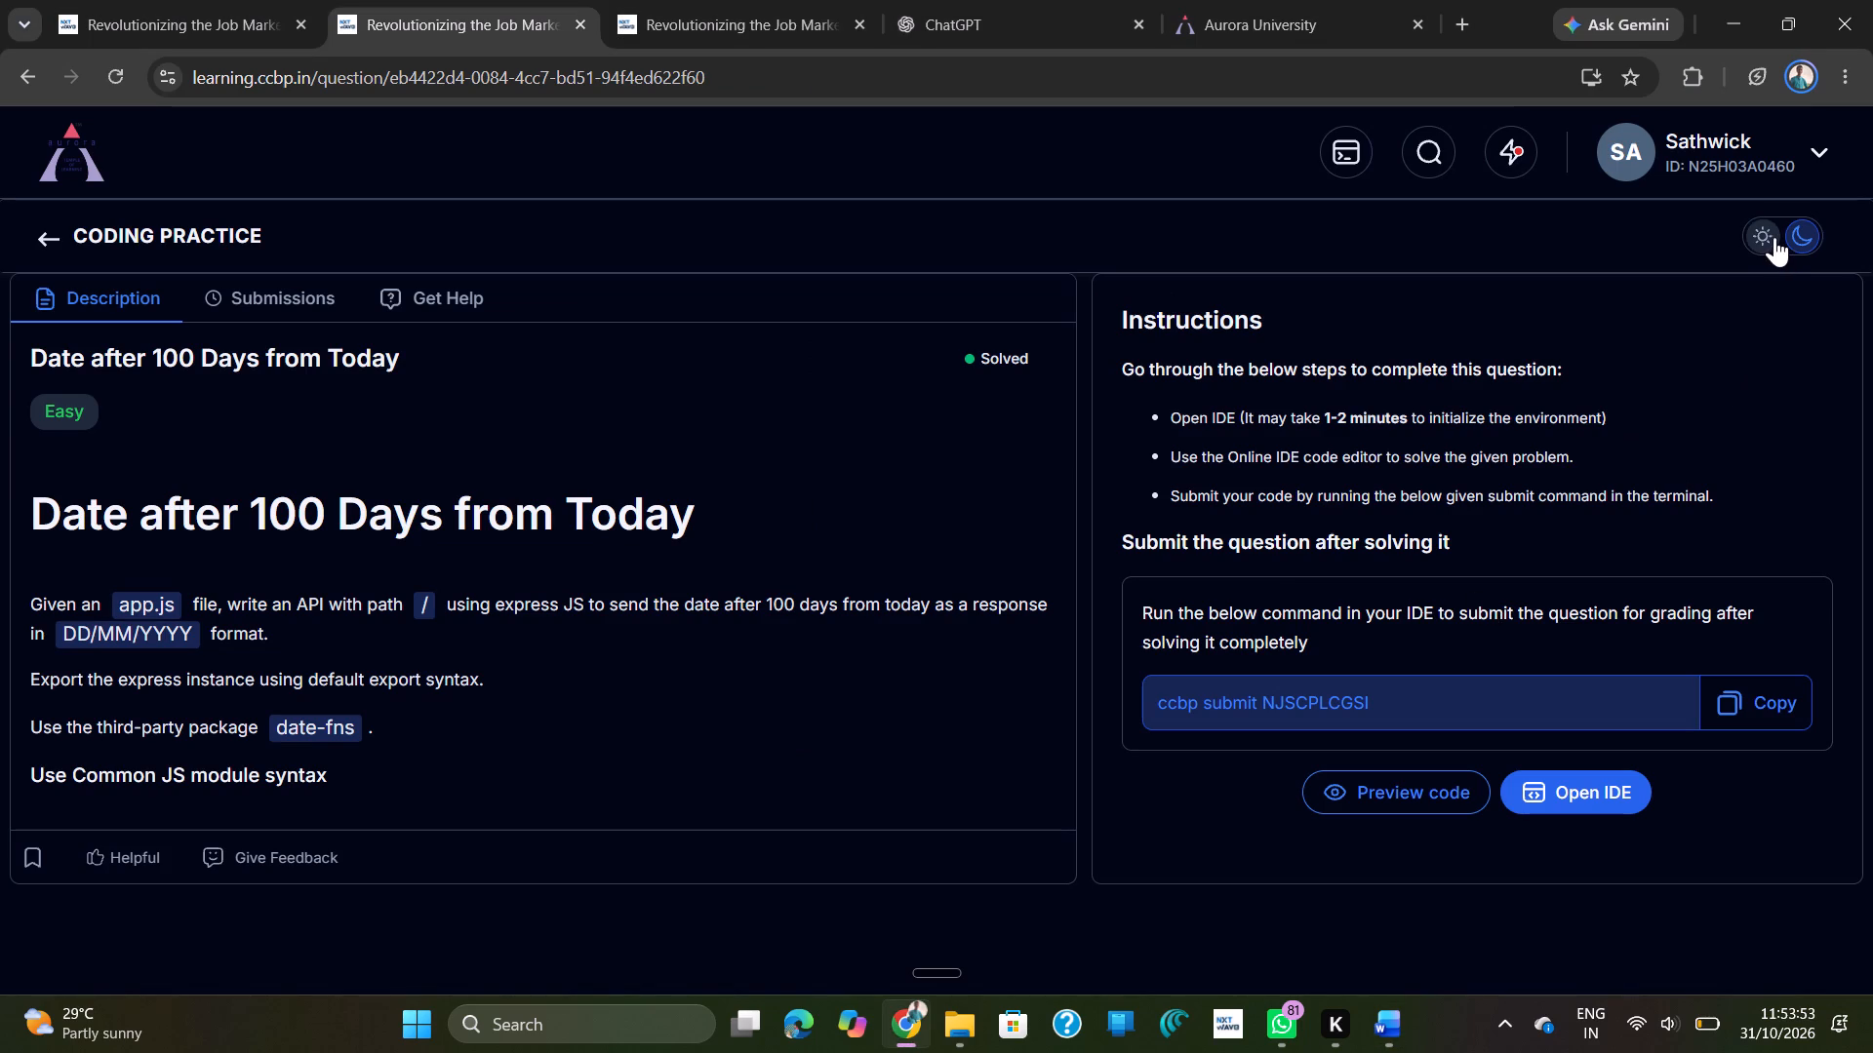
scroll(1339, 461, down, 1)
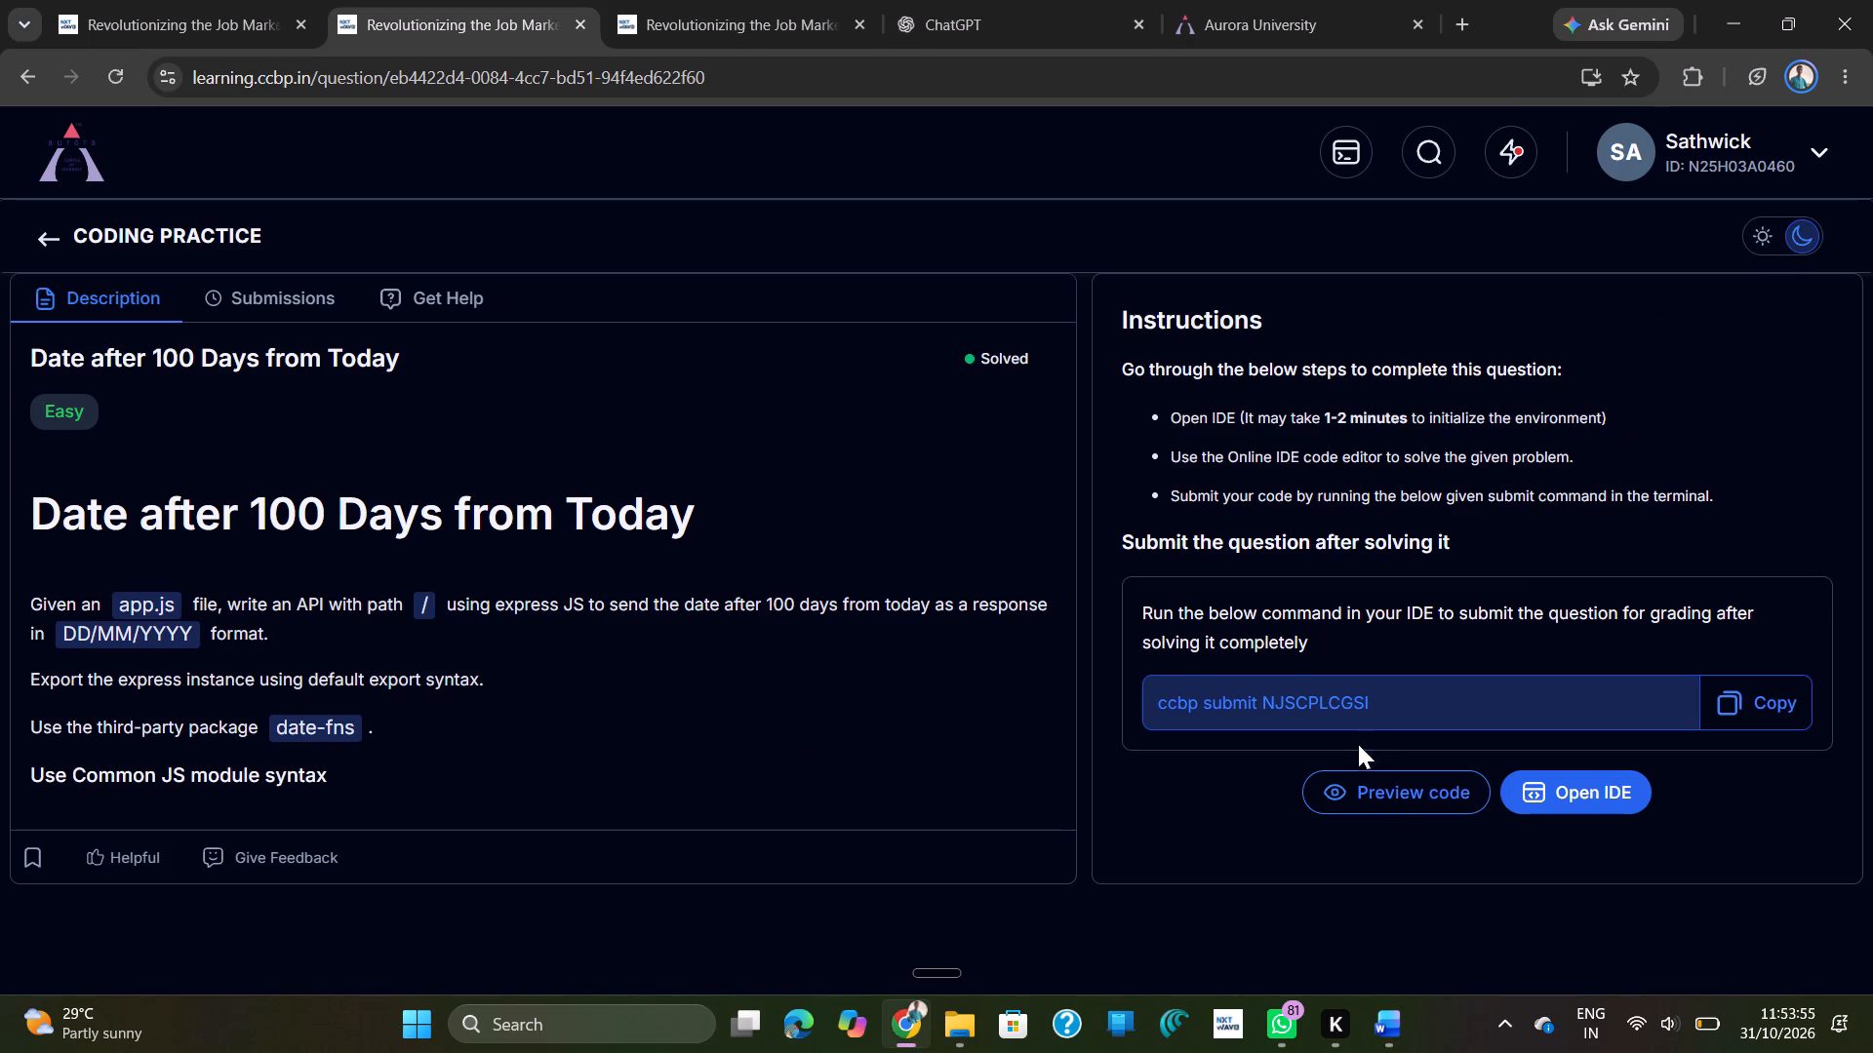
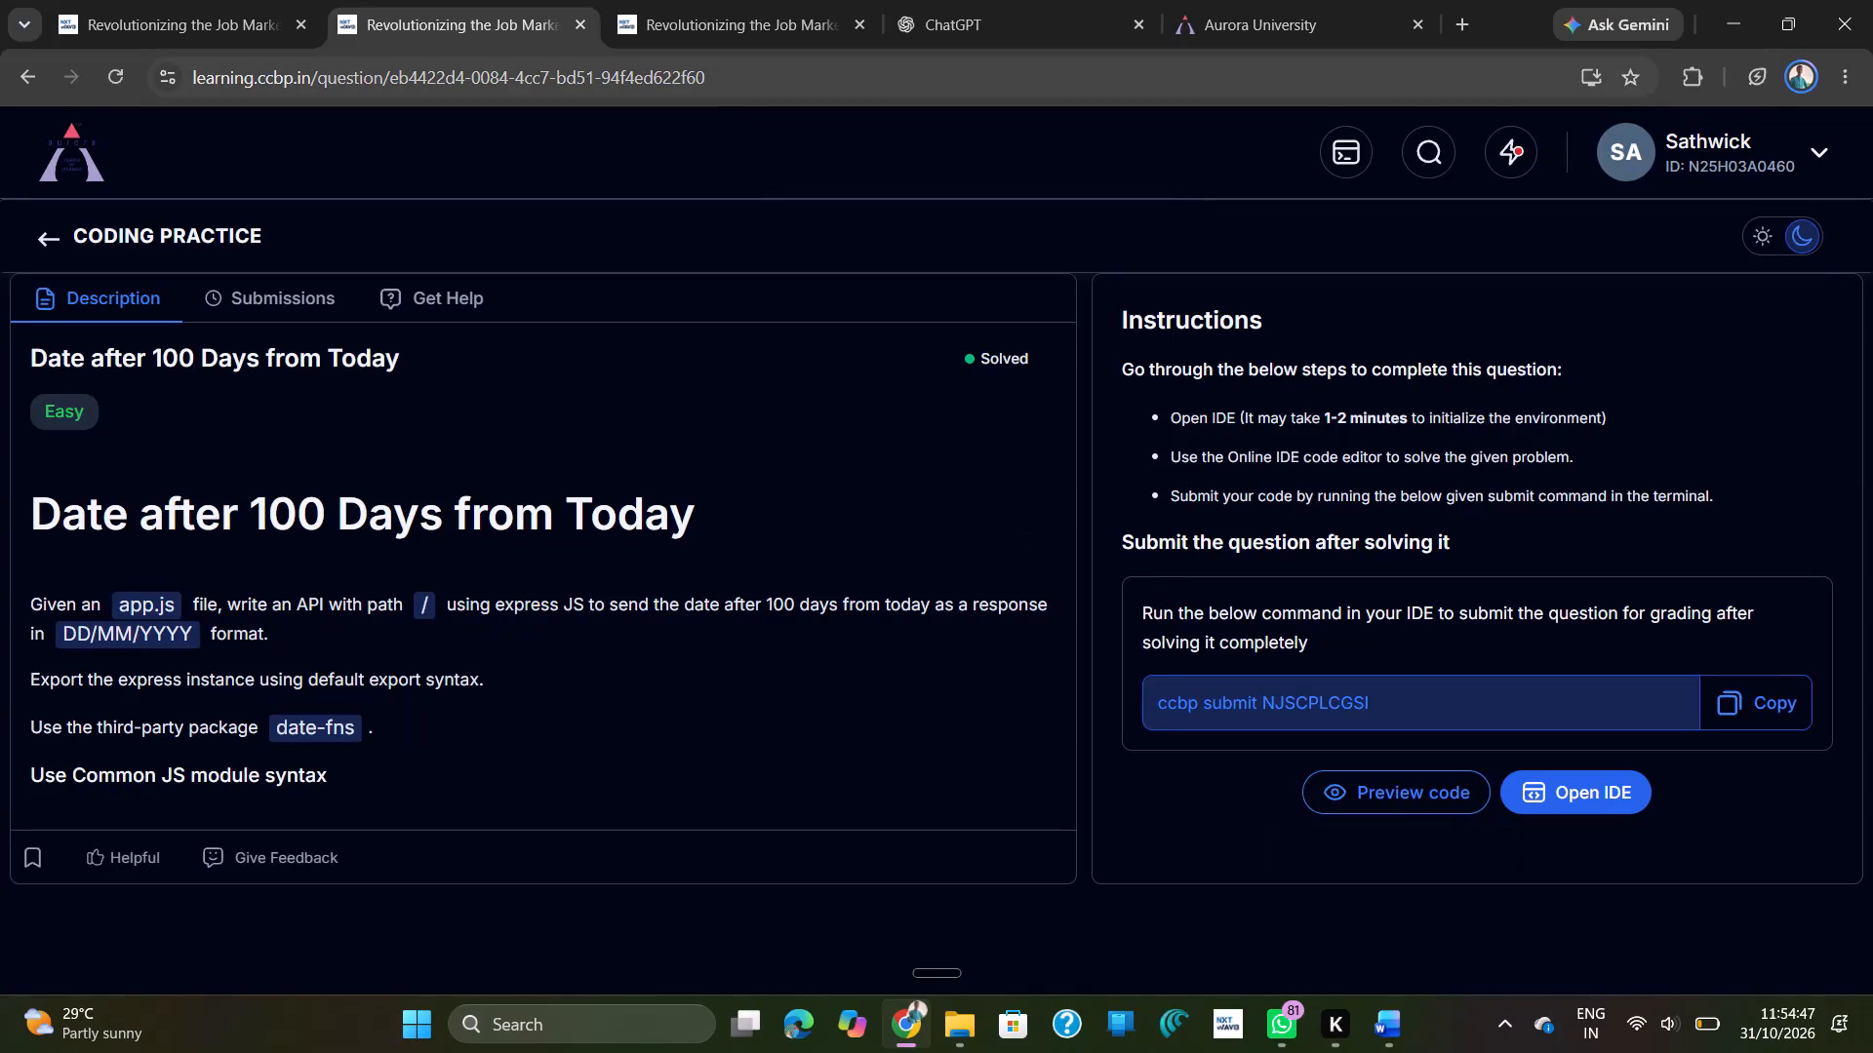
Capture the code preview of the Date after 100 Days from Today question and paste it into the Word report below the question screenshot.
click(737, 0)
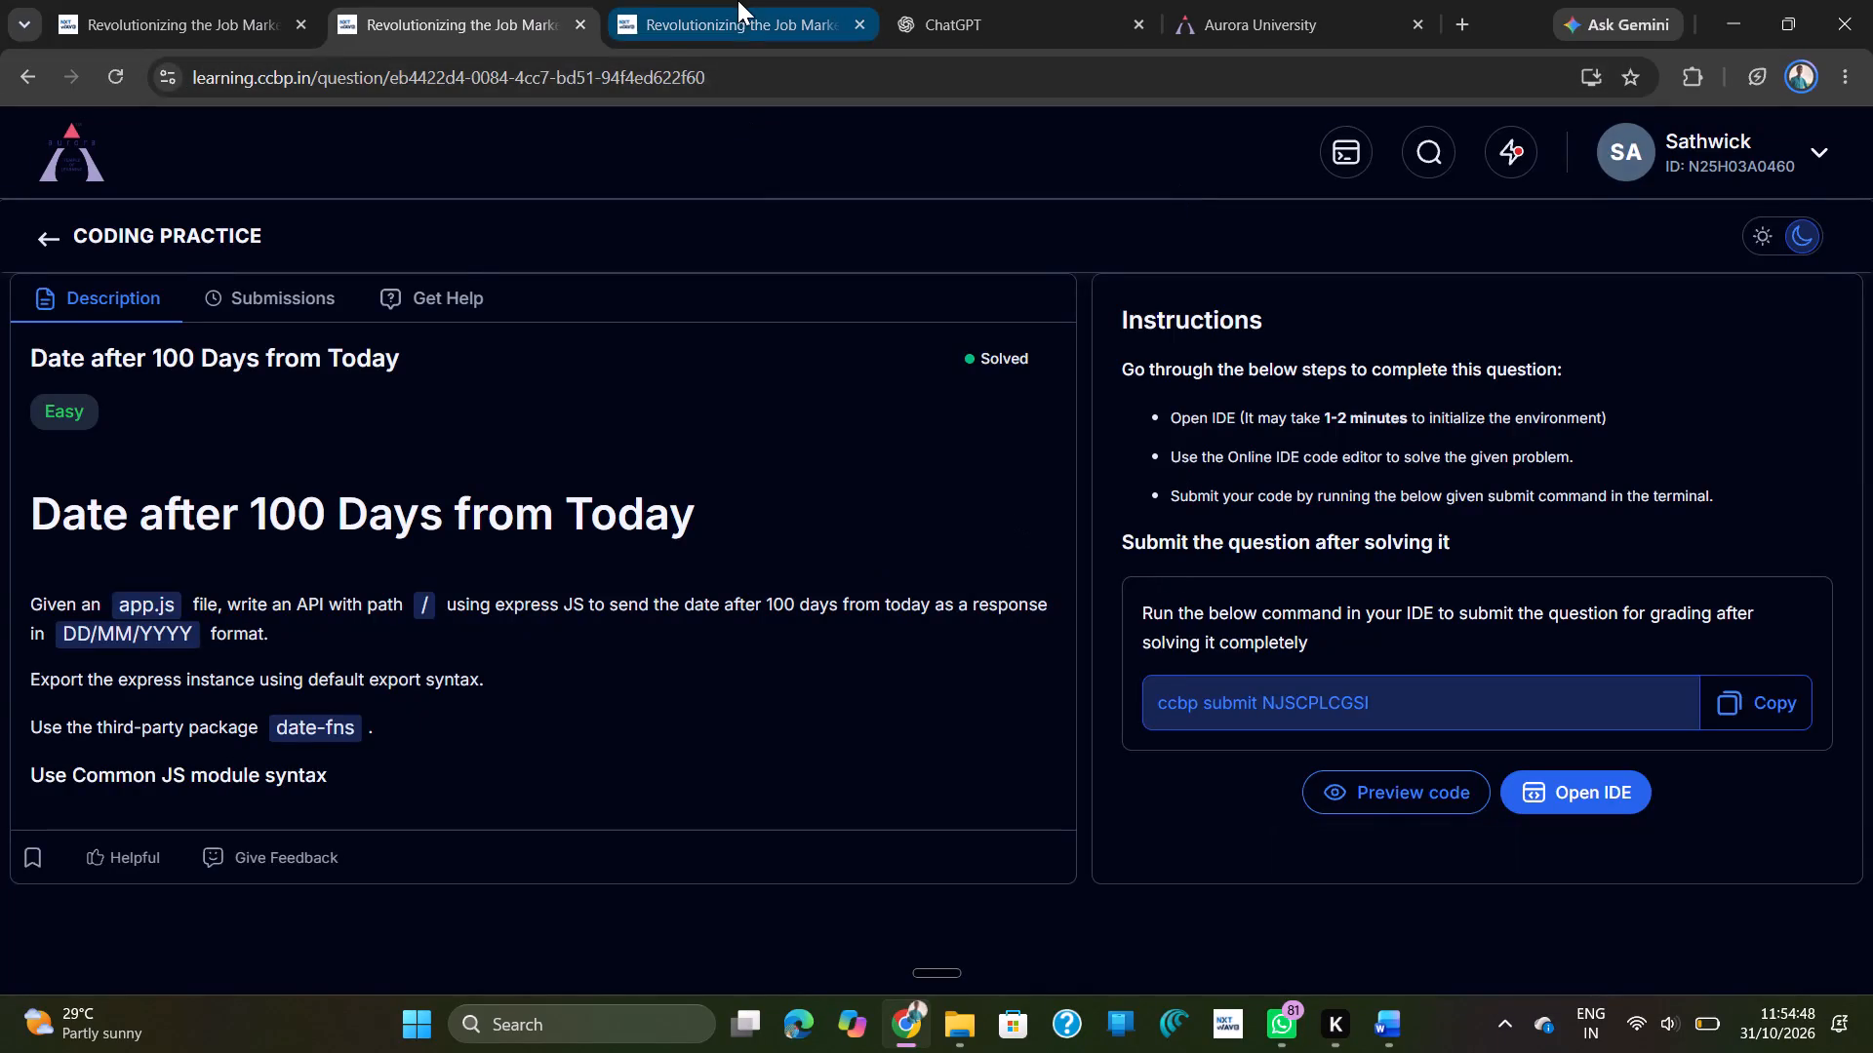
click(505, 0)
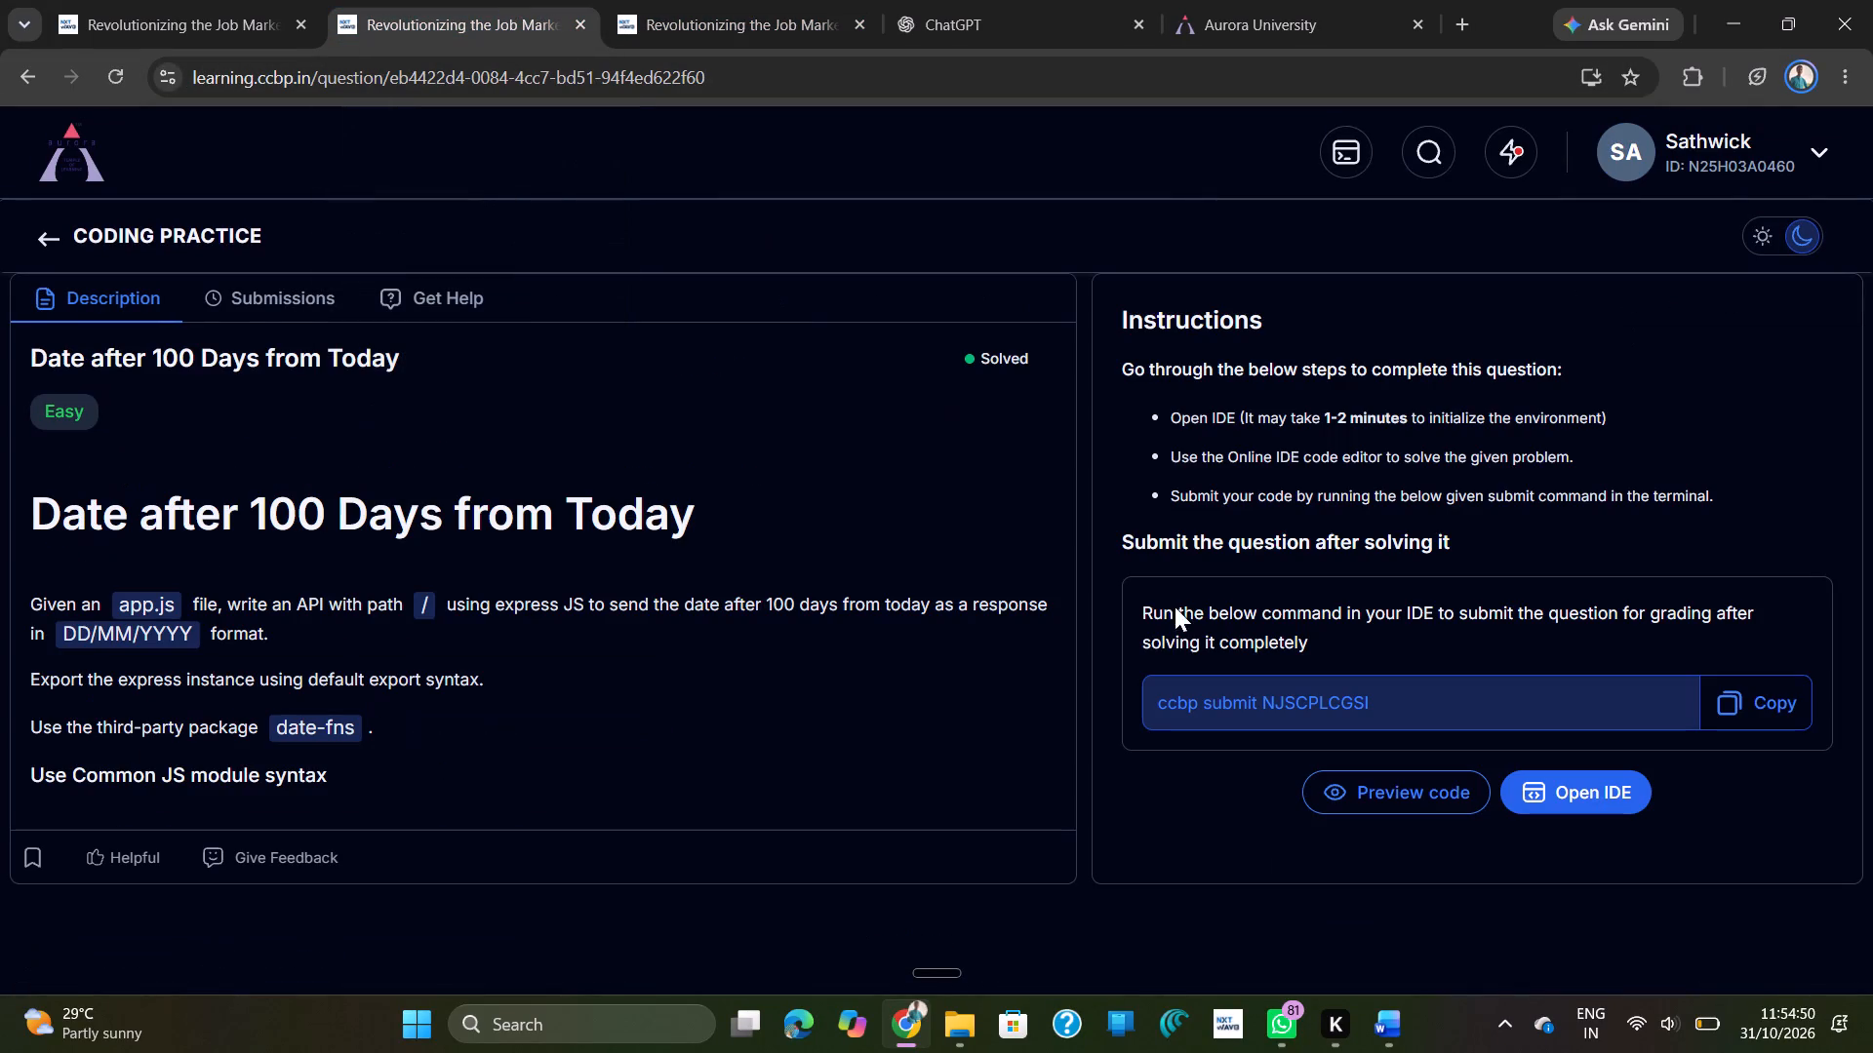
click(1349, 796)
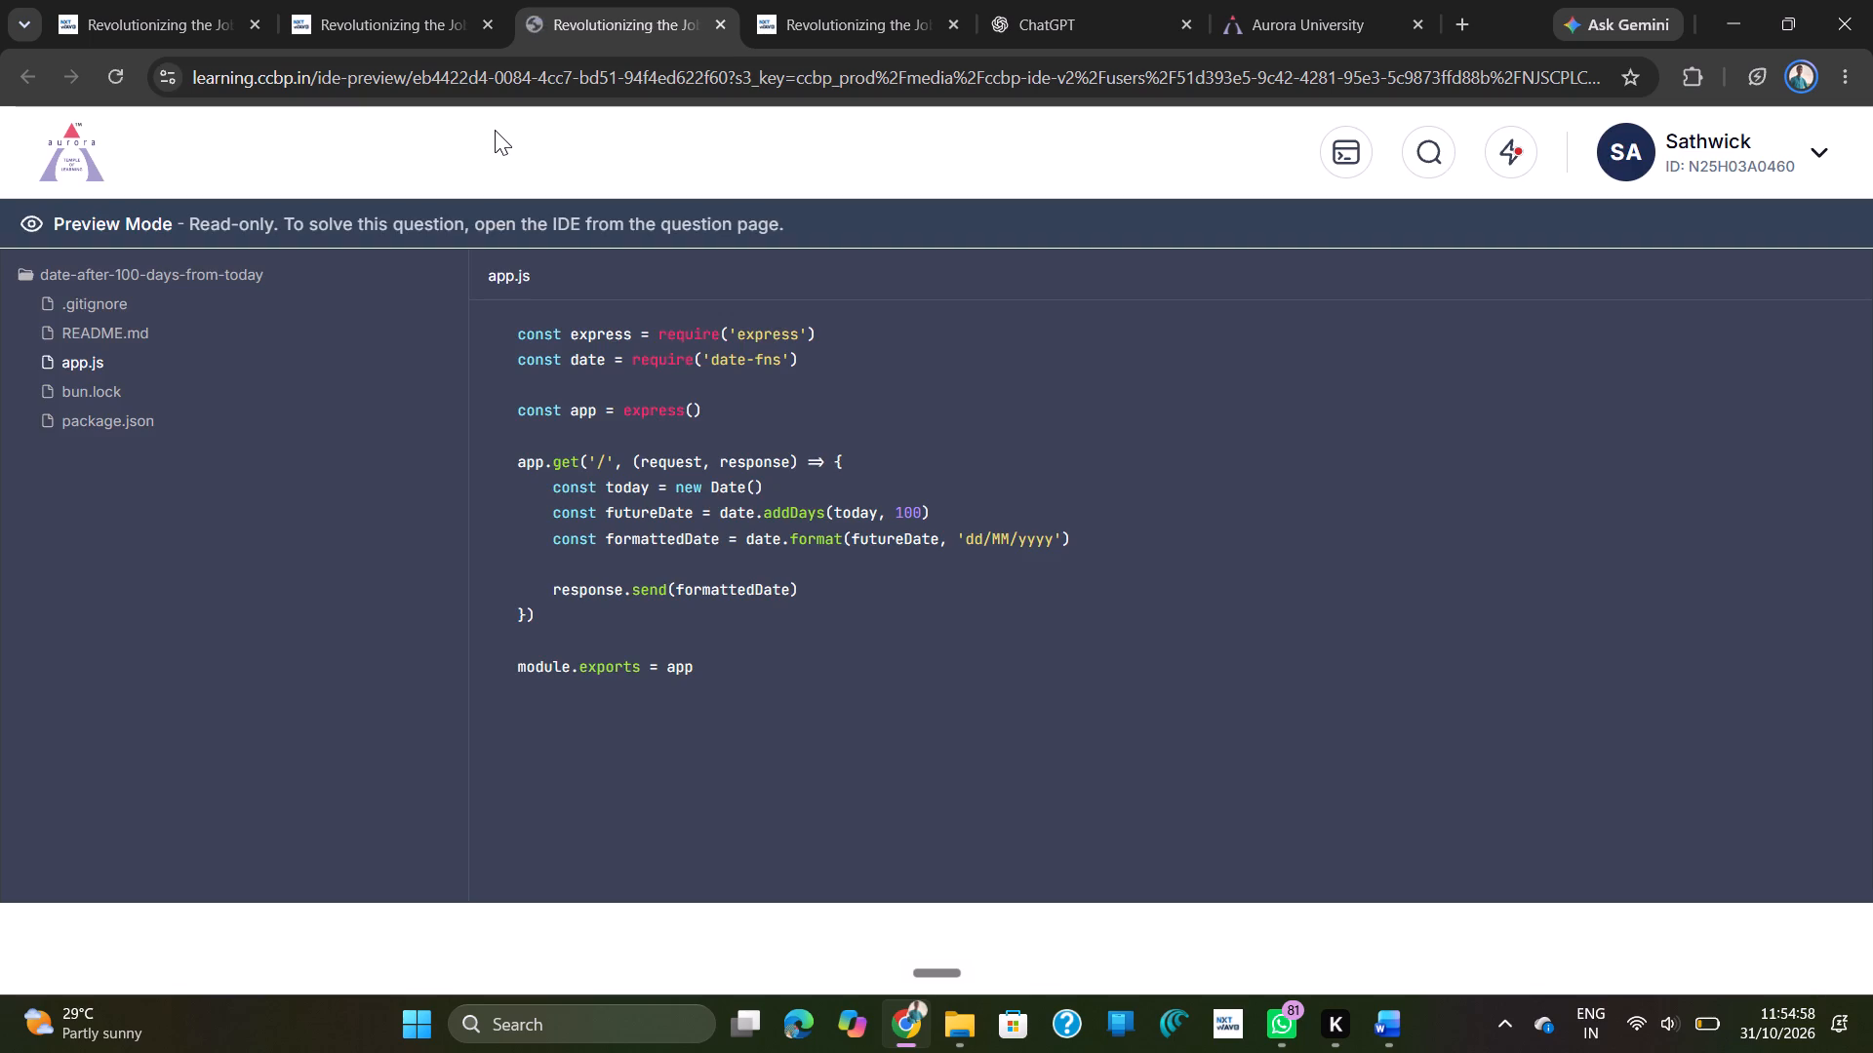
key(super+Print)
key(ctrl+v)
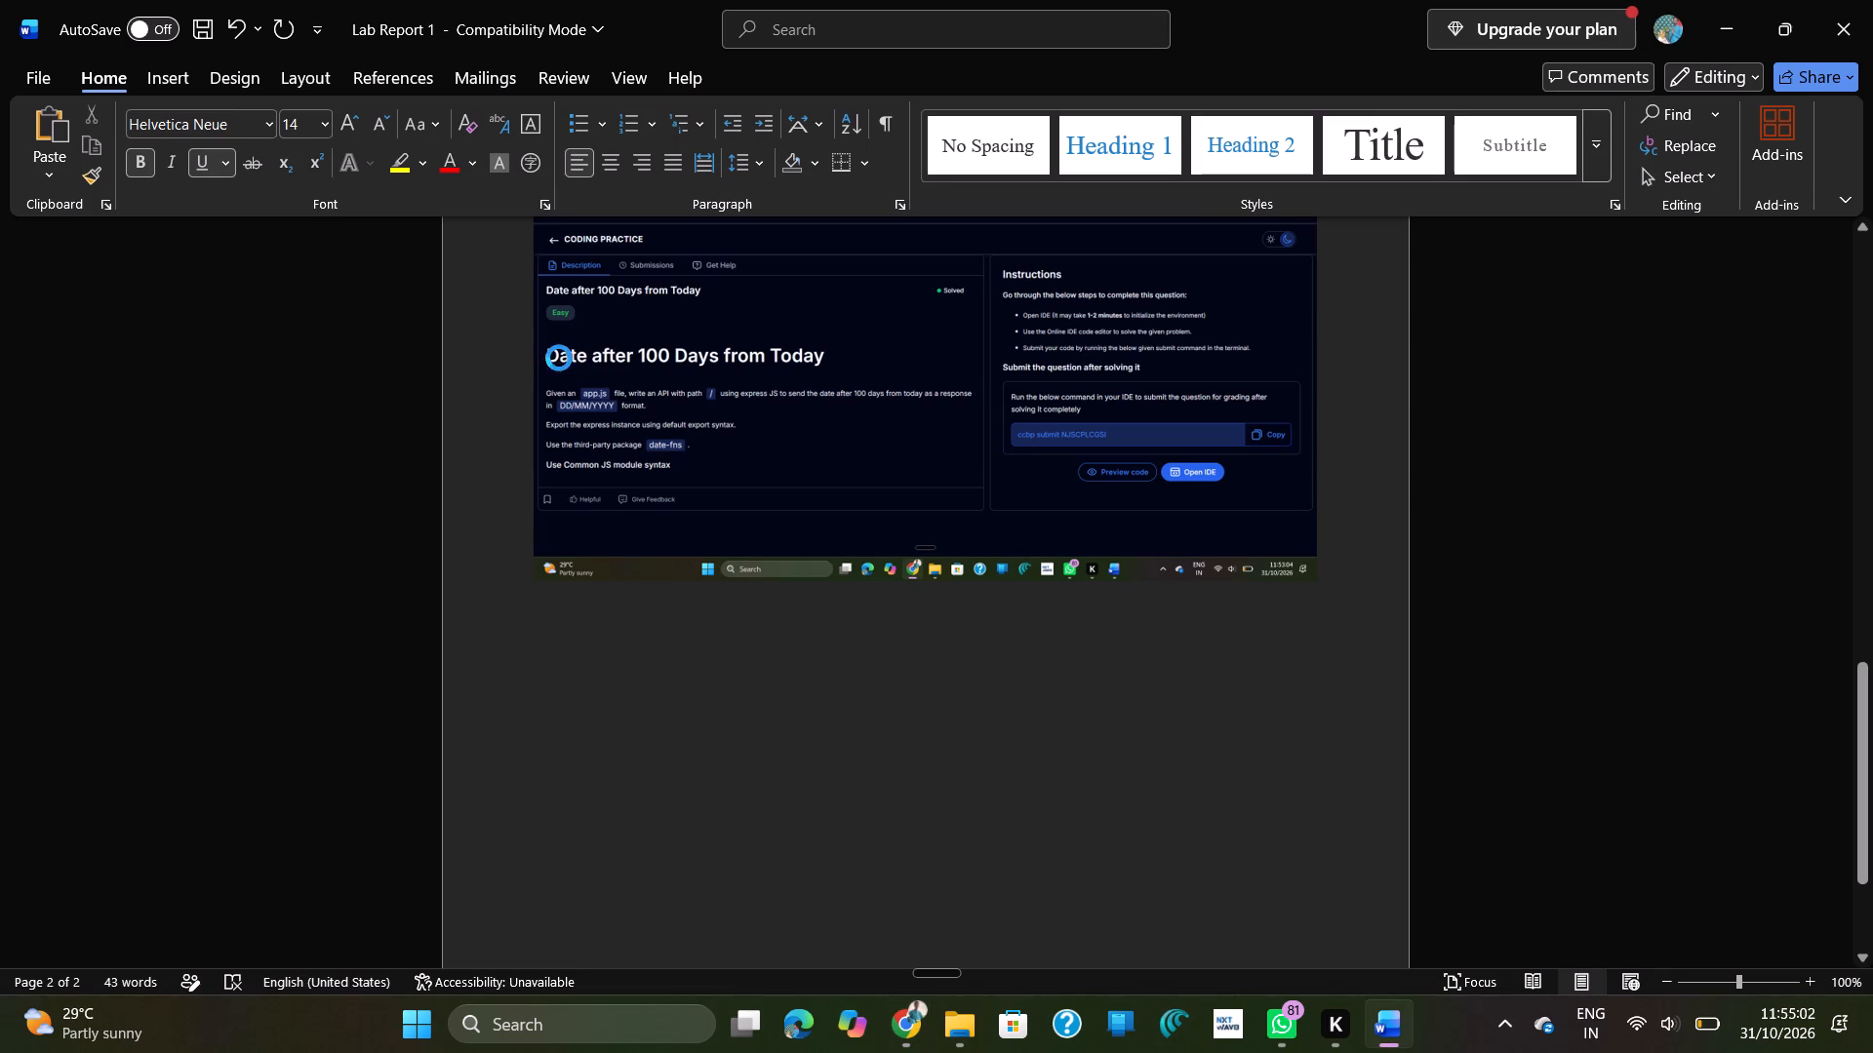
Add a bold "Question 1 :" heading on its own line above the Date after 100 Days from Today screenshot.
scroll(692, 508, down, 3)
scroll(692, 508, up, 1)
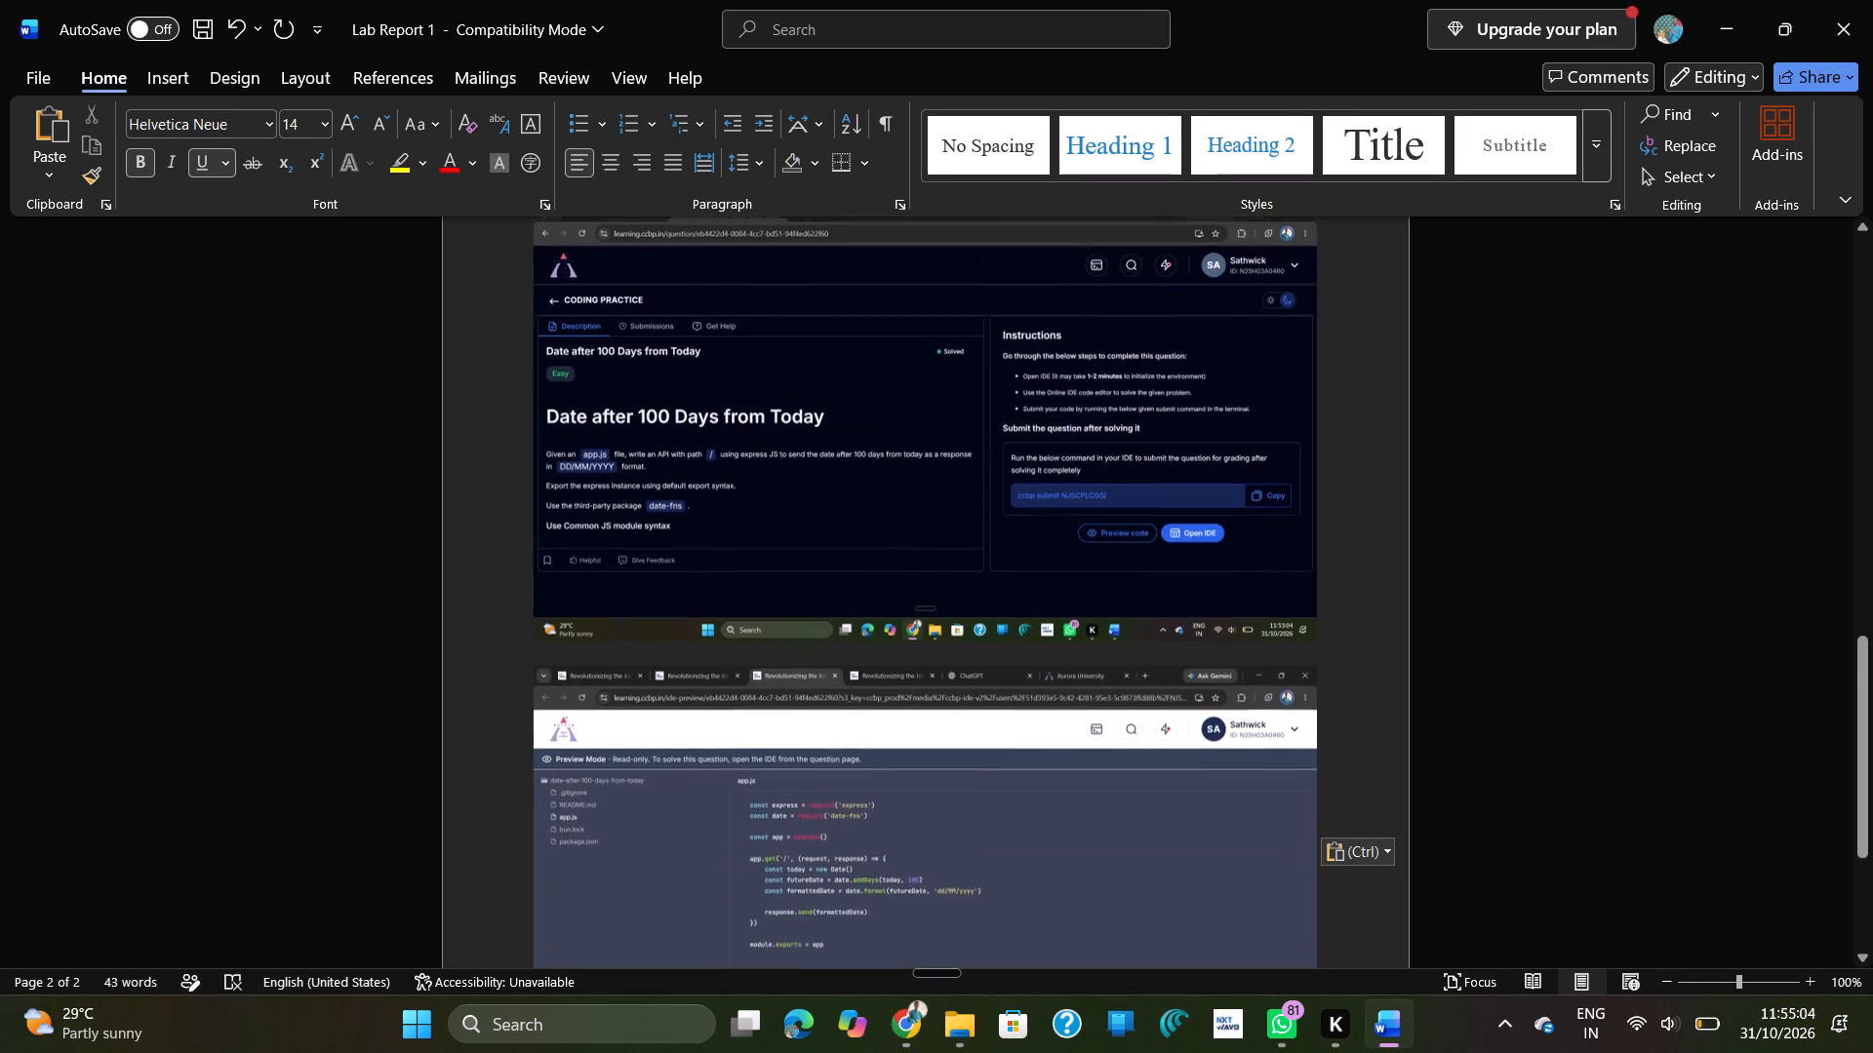
scroll(692, 508, up, 1)
scroll(692, 508, down, 1)
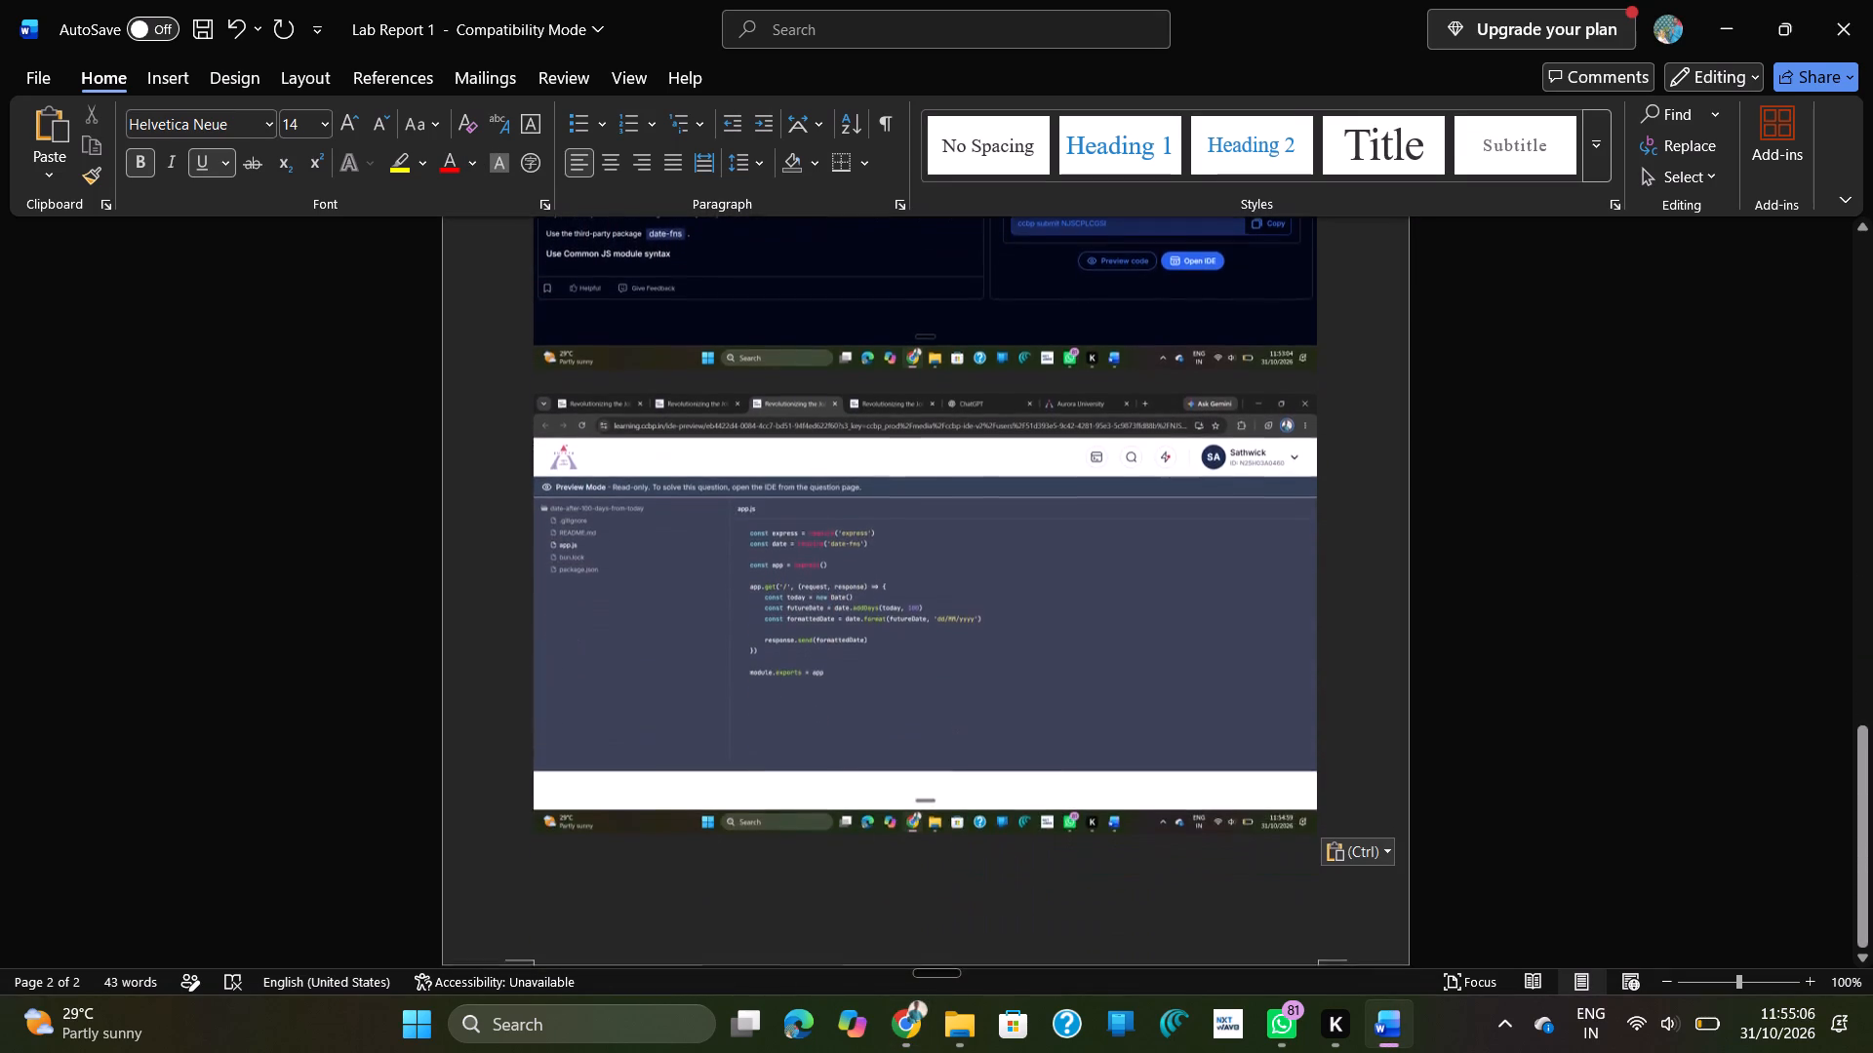
scroll(692, 508, up, 1)
click(572, 443)
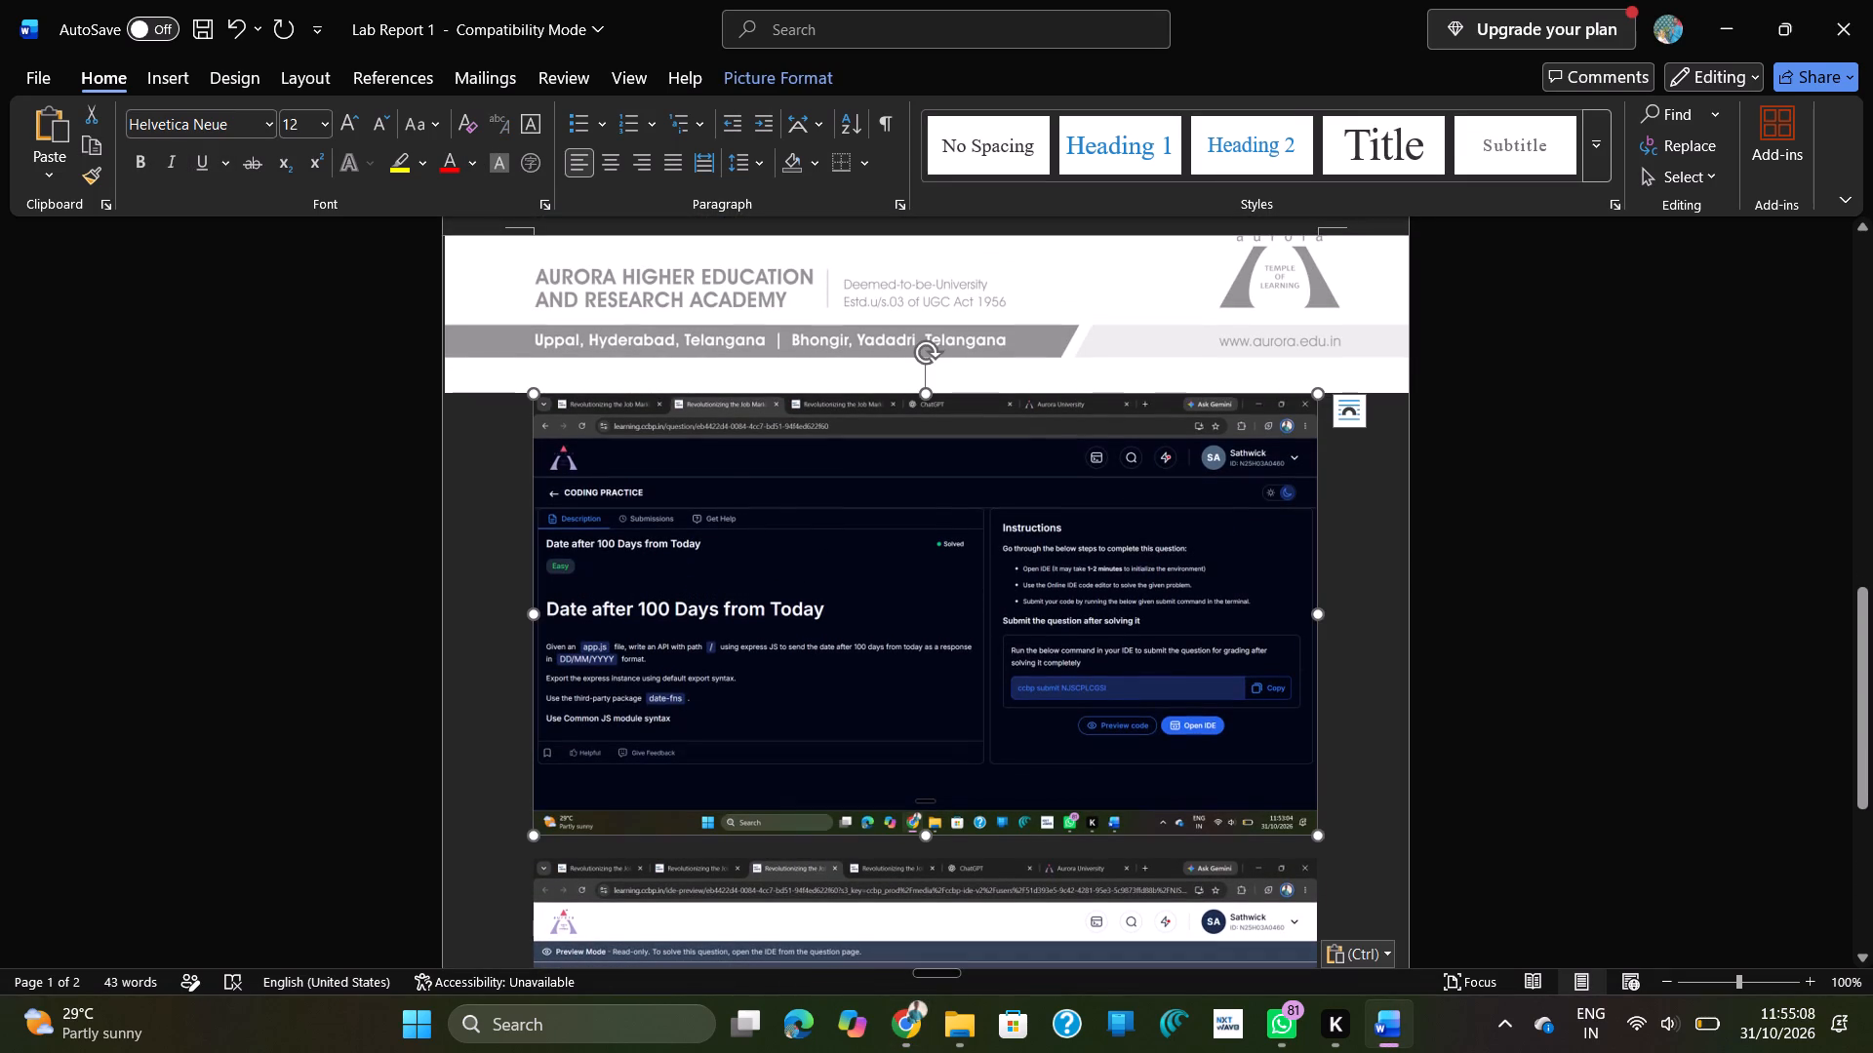
key(Return)
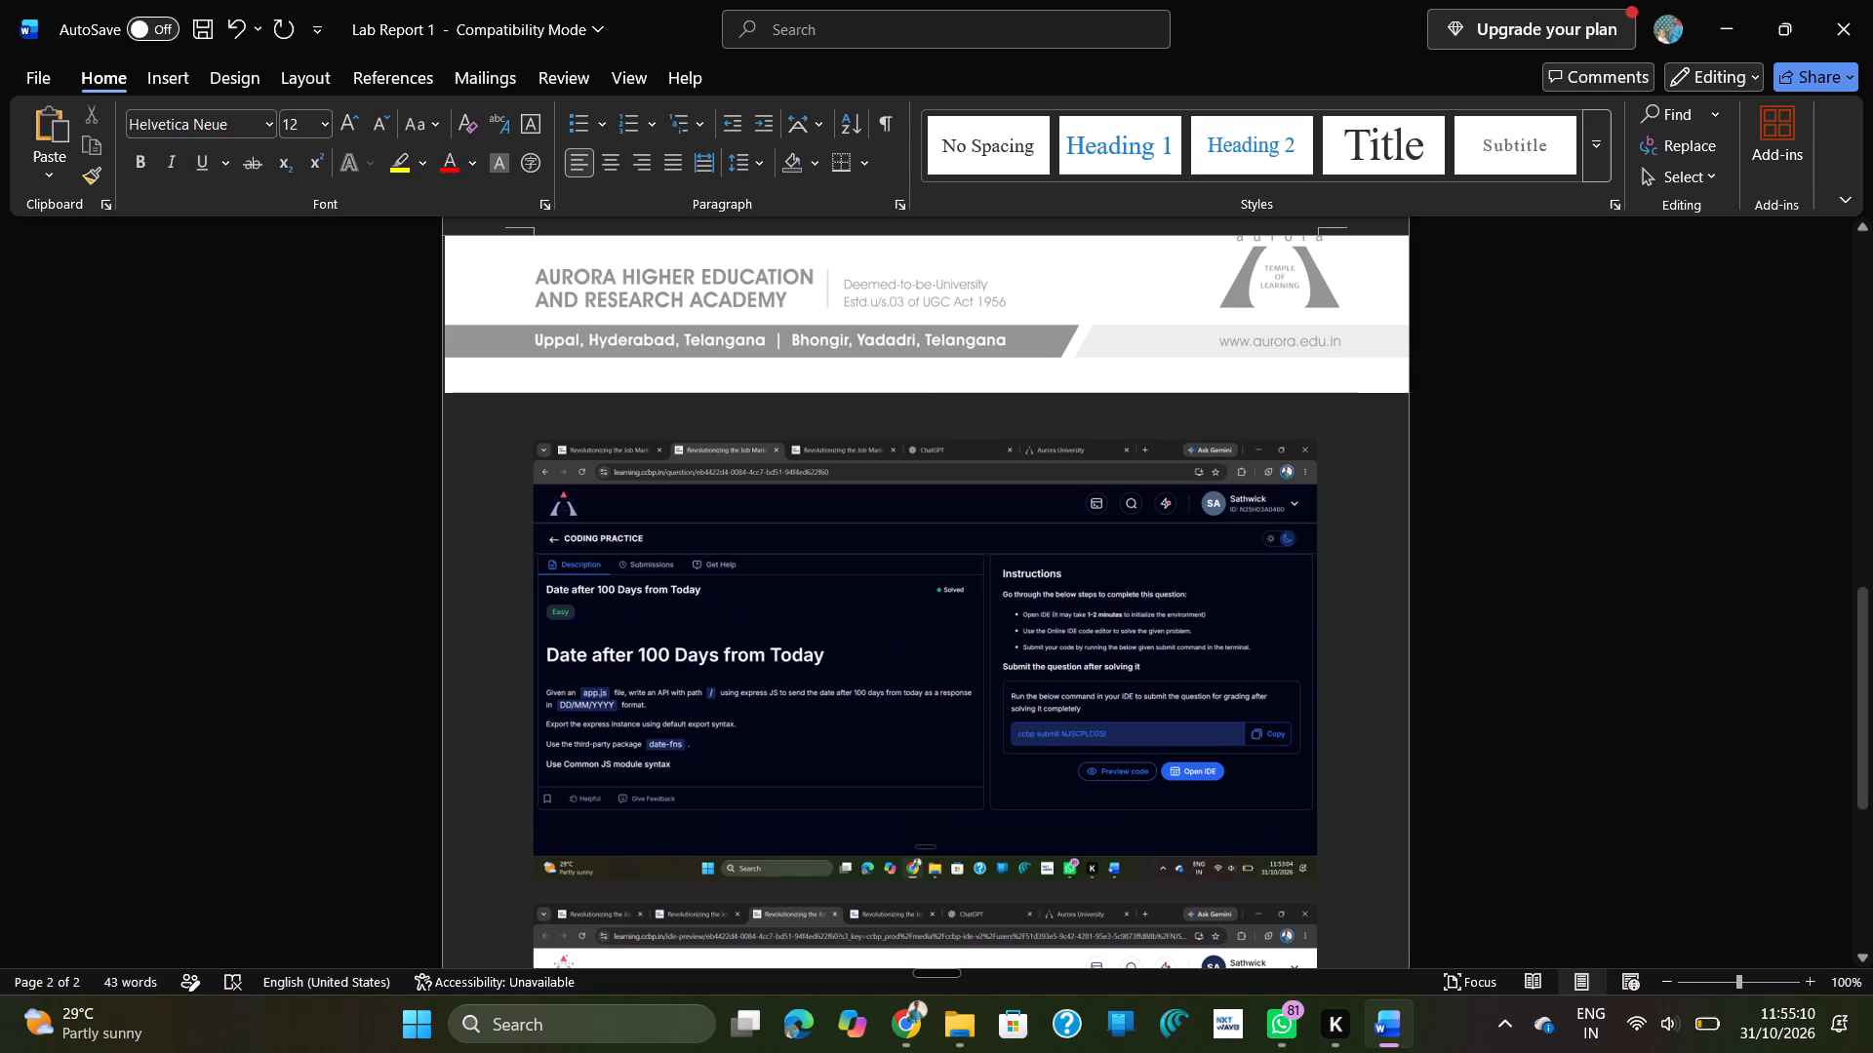
click(555, 431)
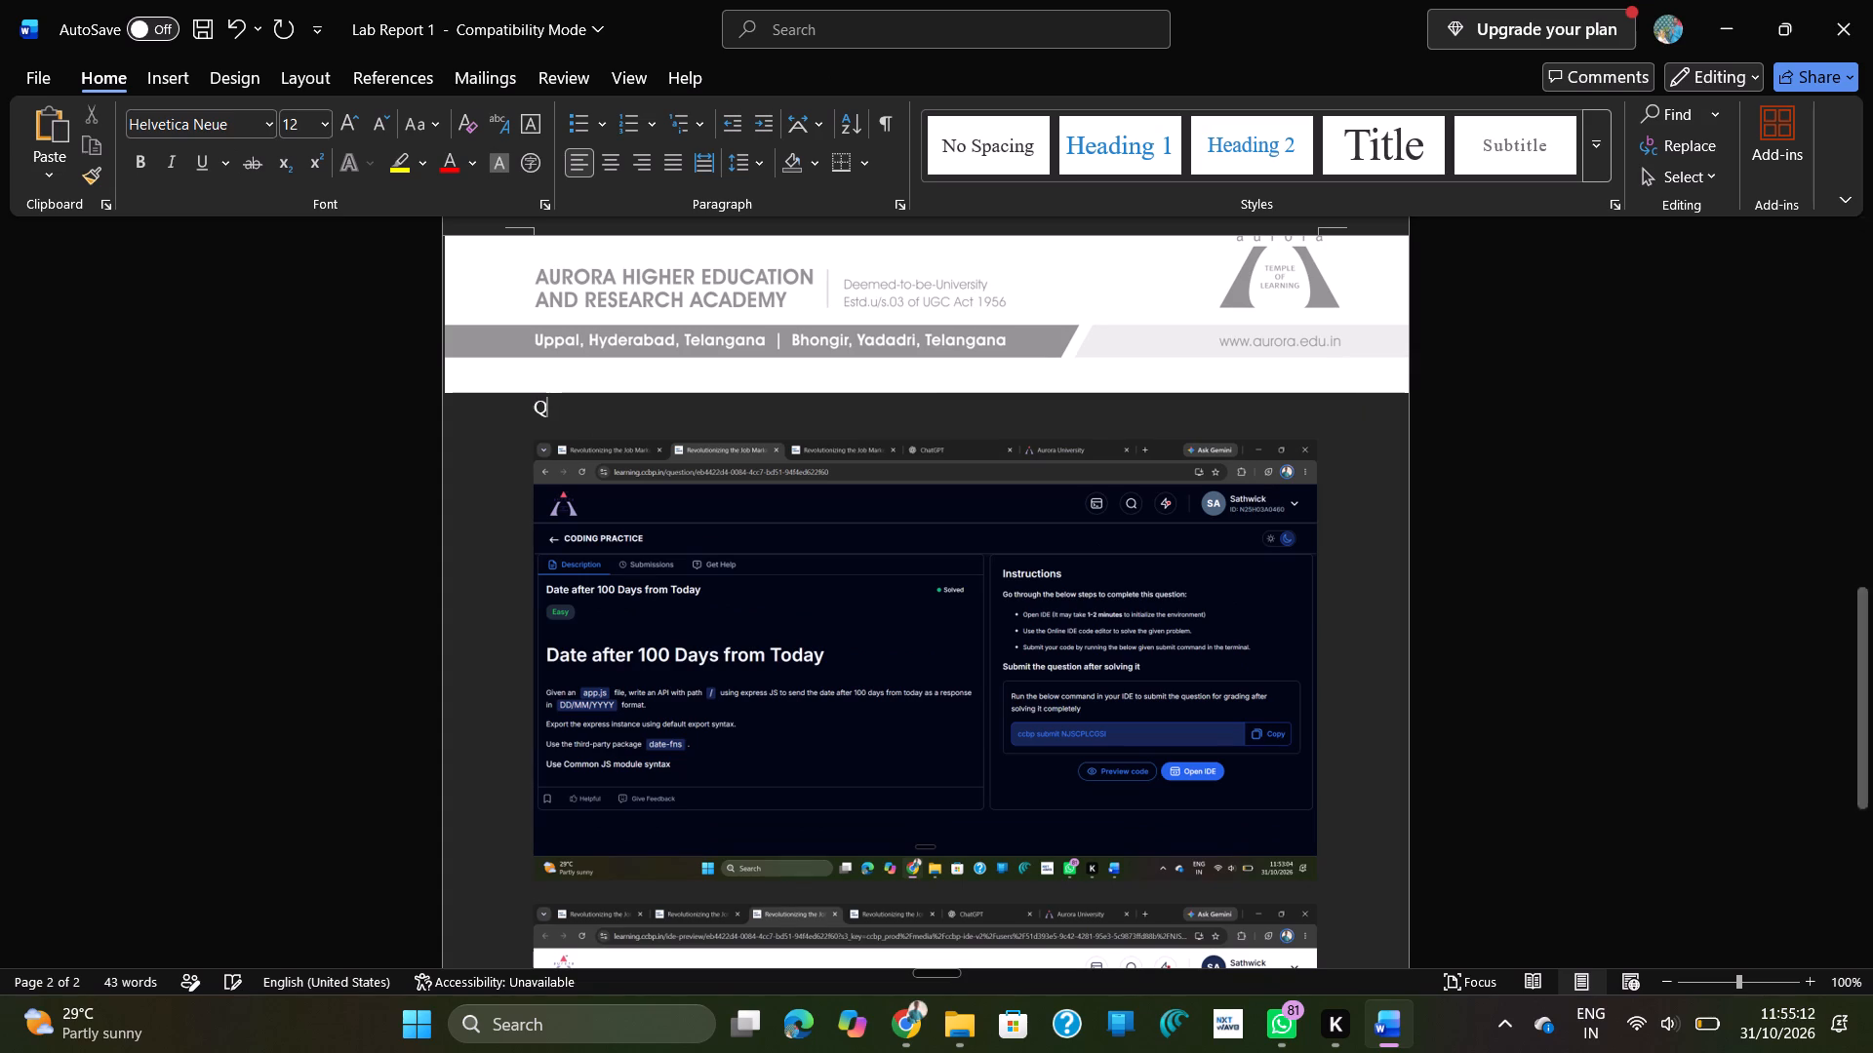
text(uestion 1 :)
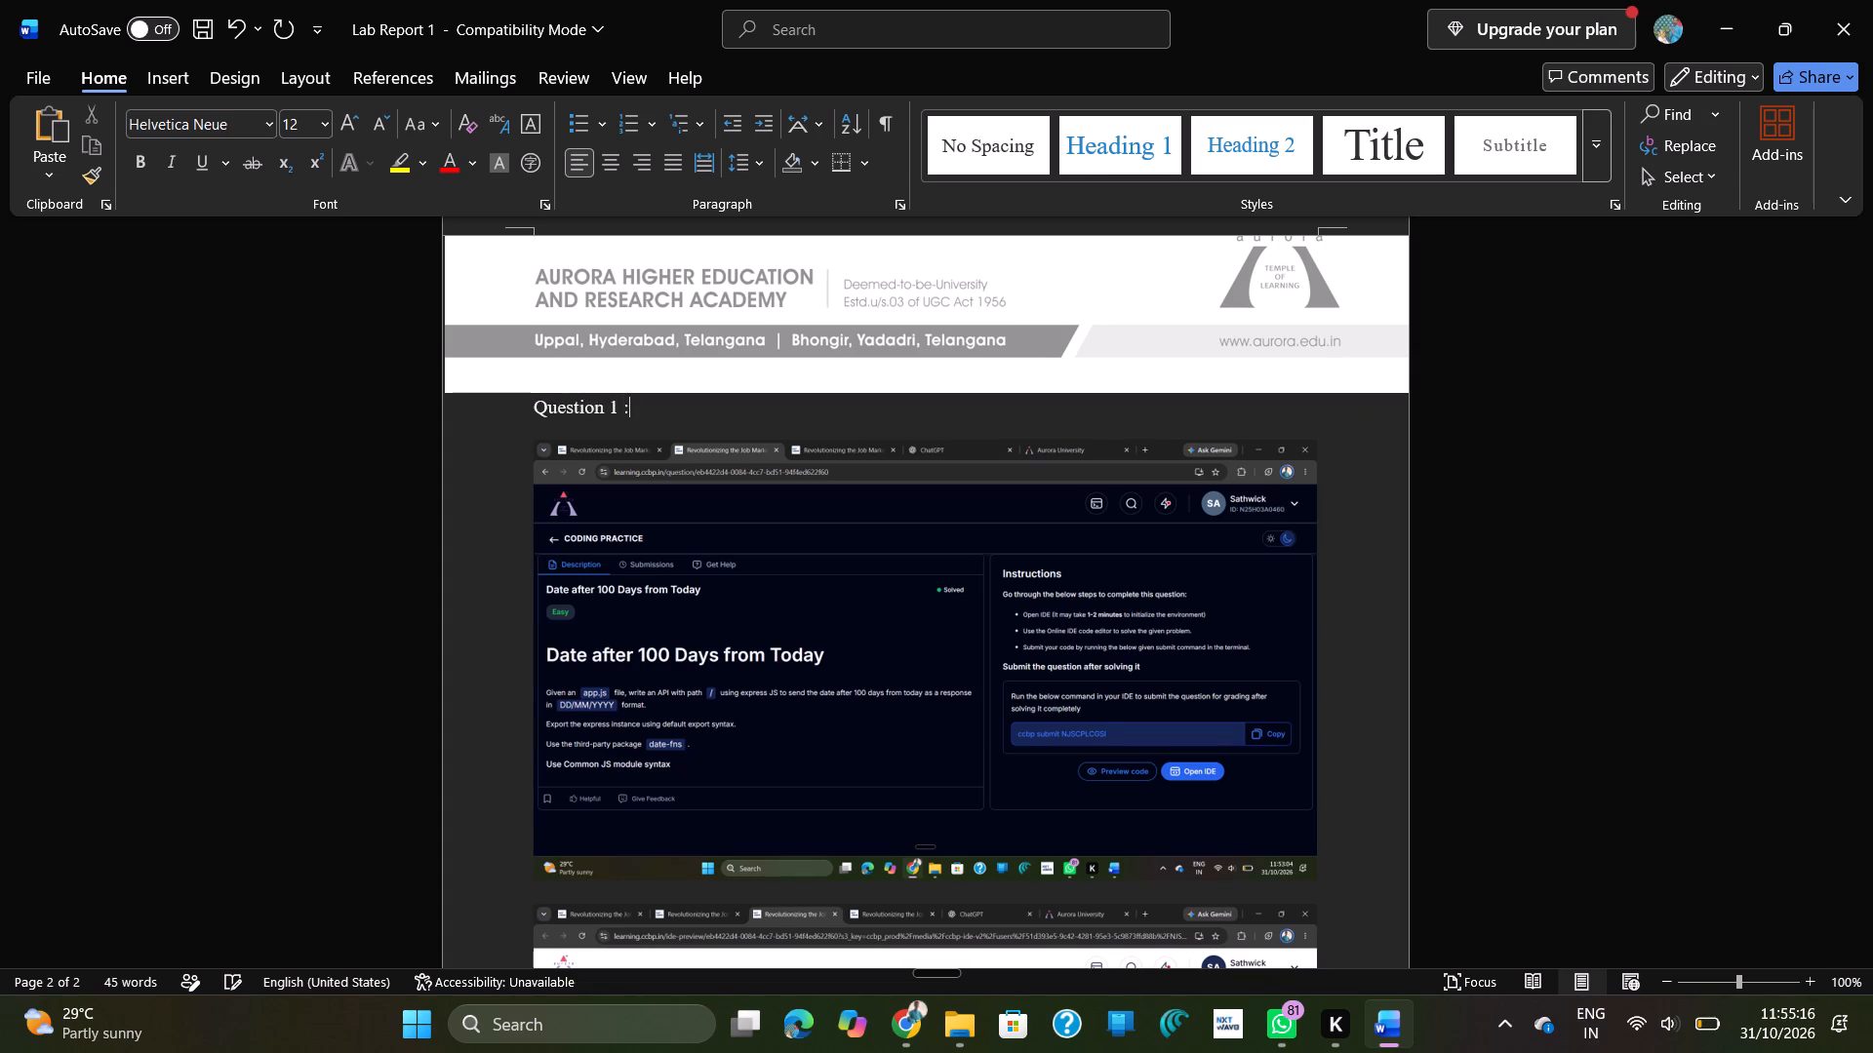
drag(646, 406, 532, 405)
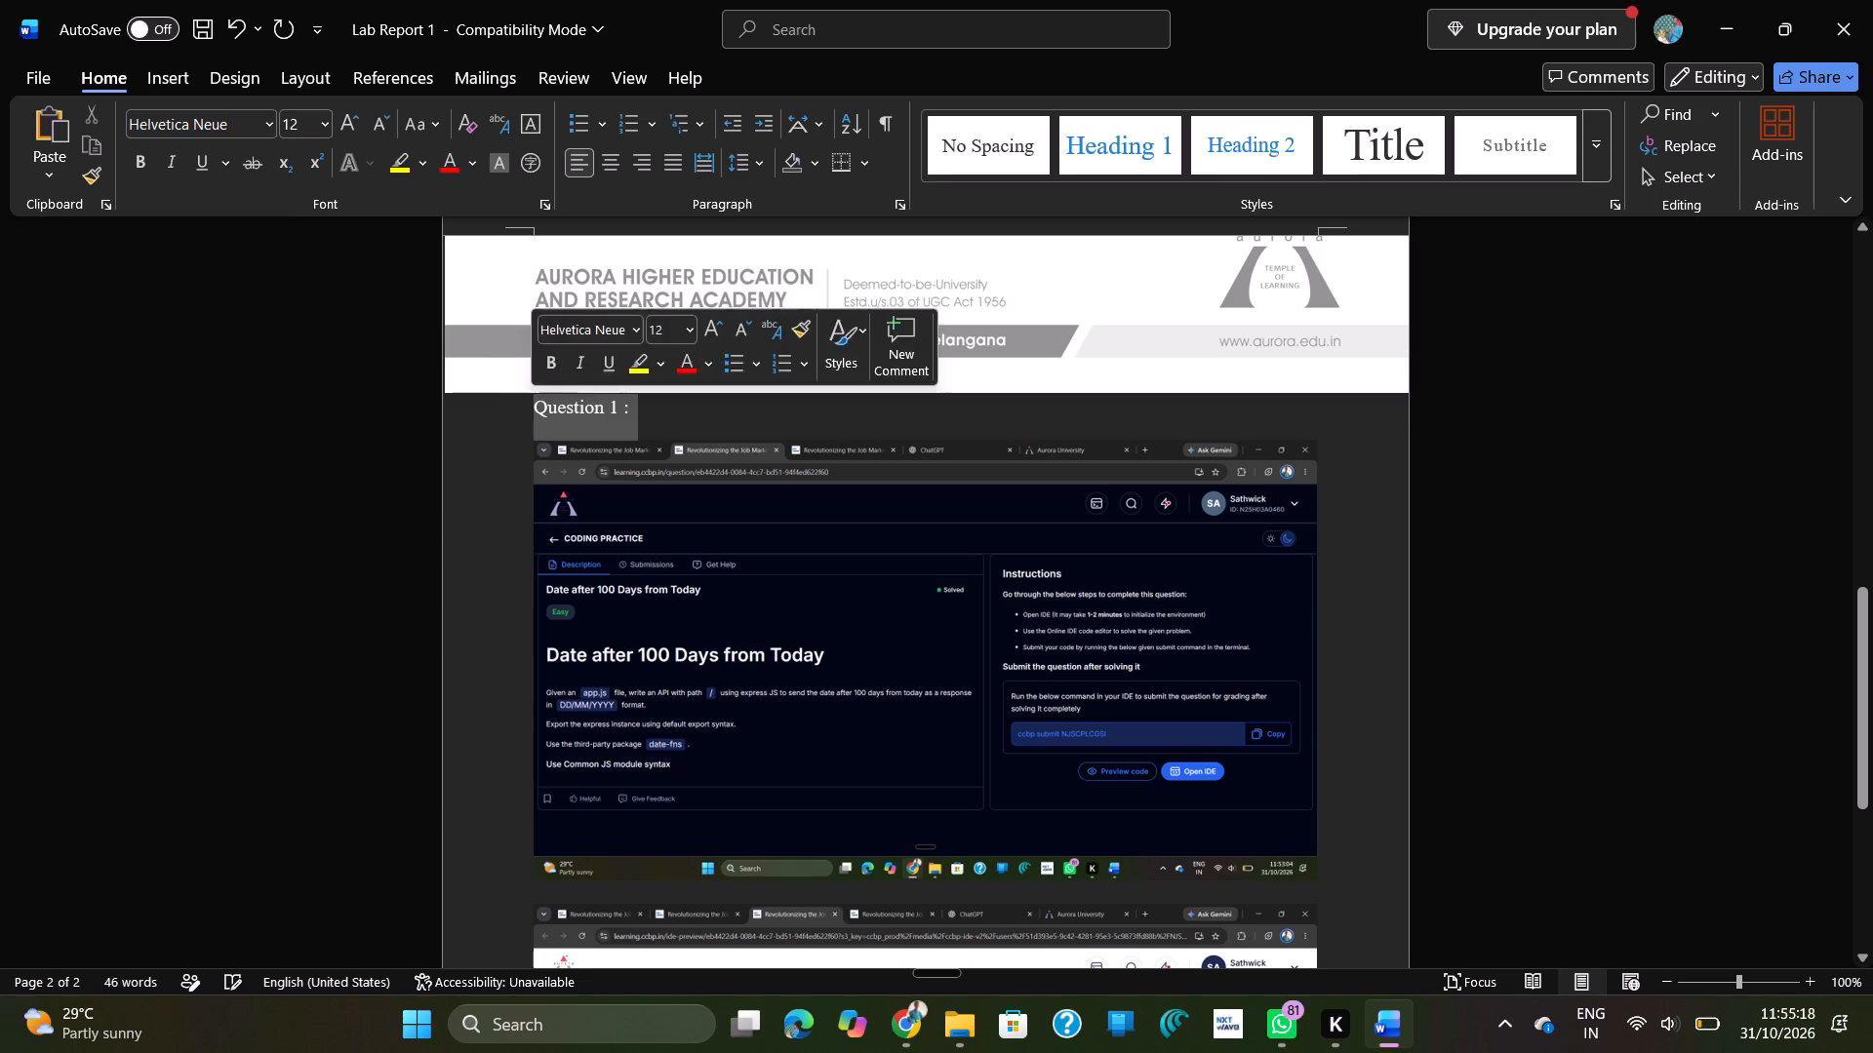
click(153, 156)
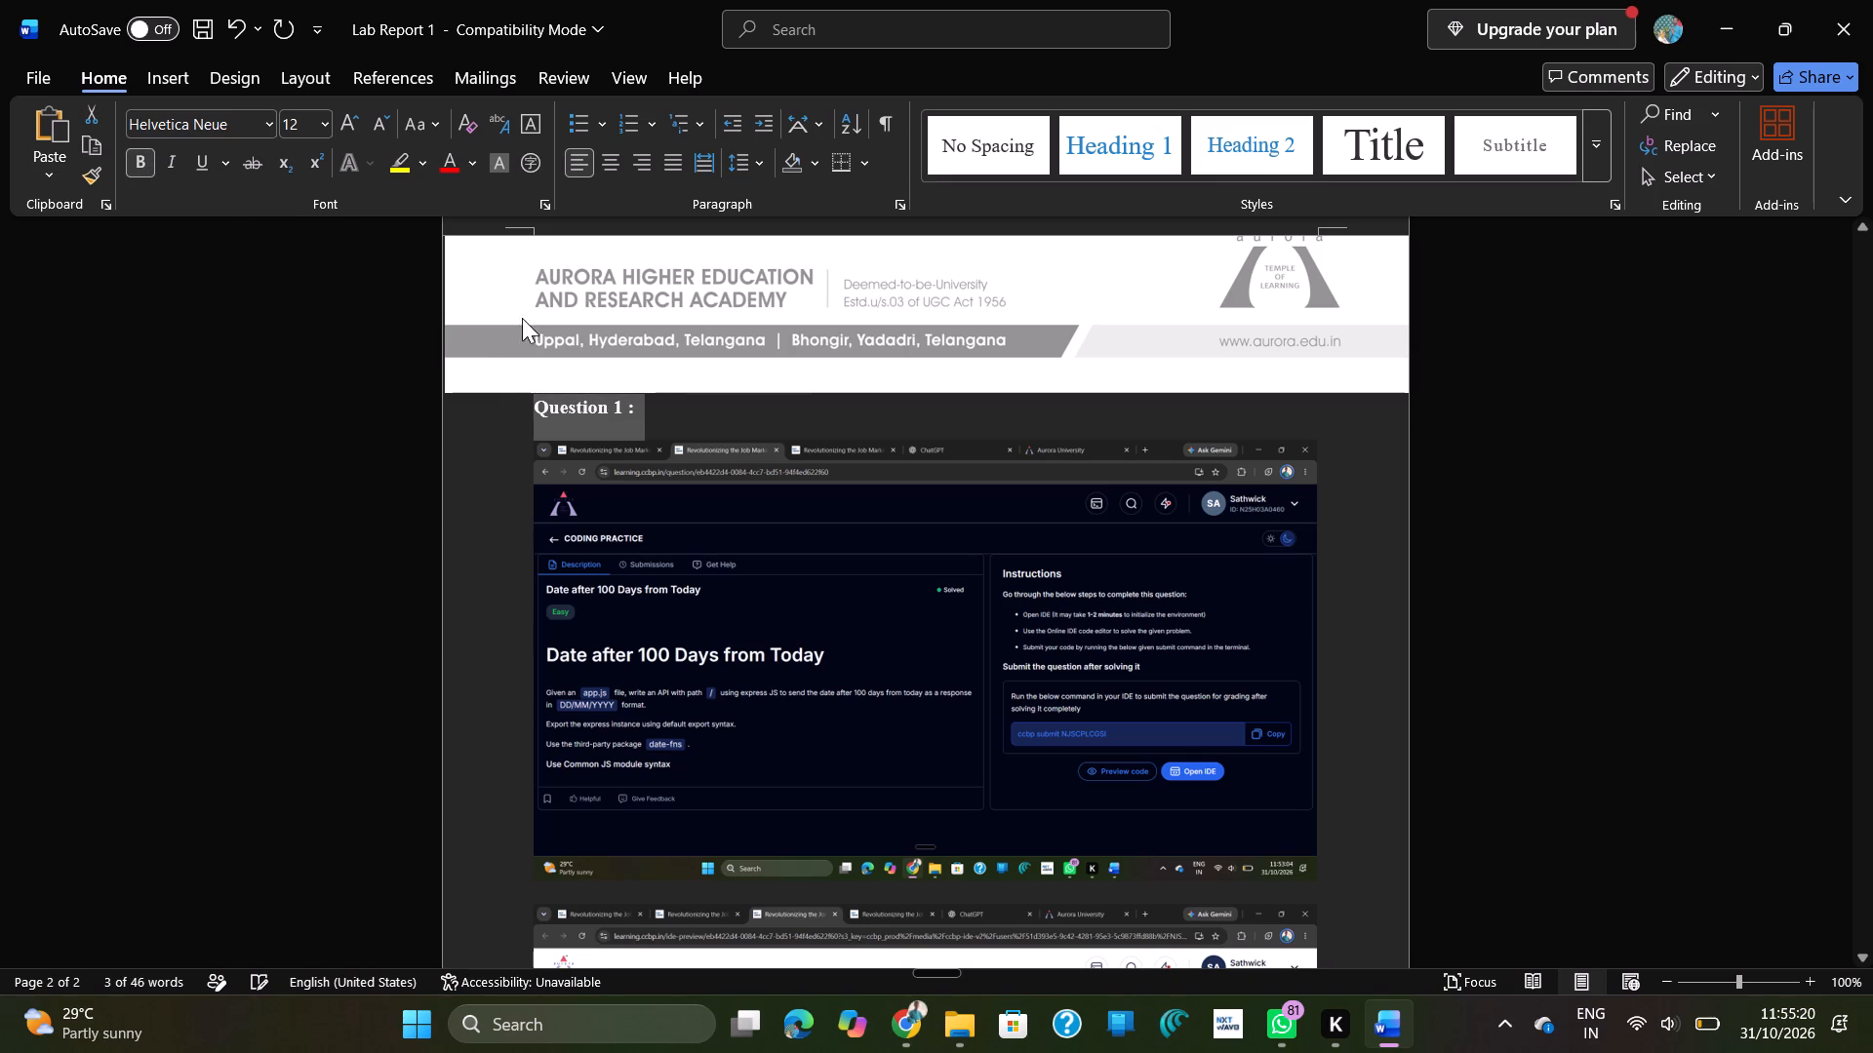
click(645, 399)
Add a "Question 2:" heading at the start of the third page, after the code screenshot, and begin a new line below it.
scroll(645, 399, down, 2)
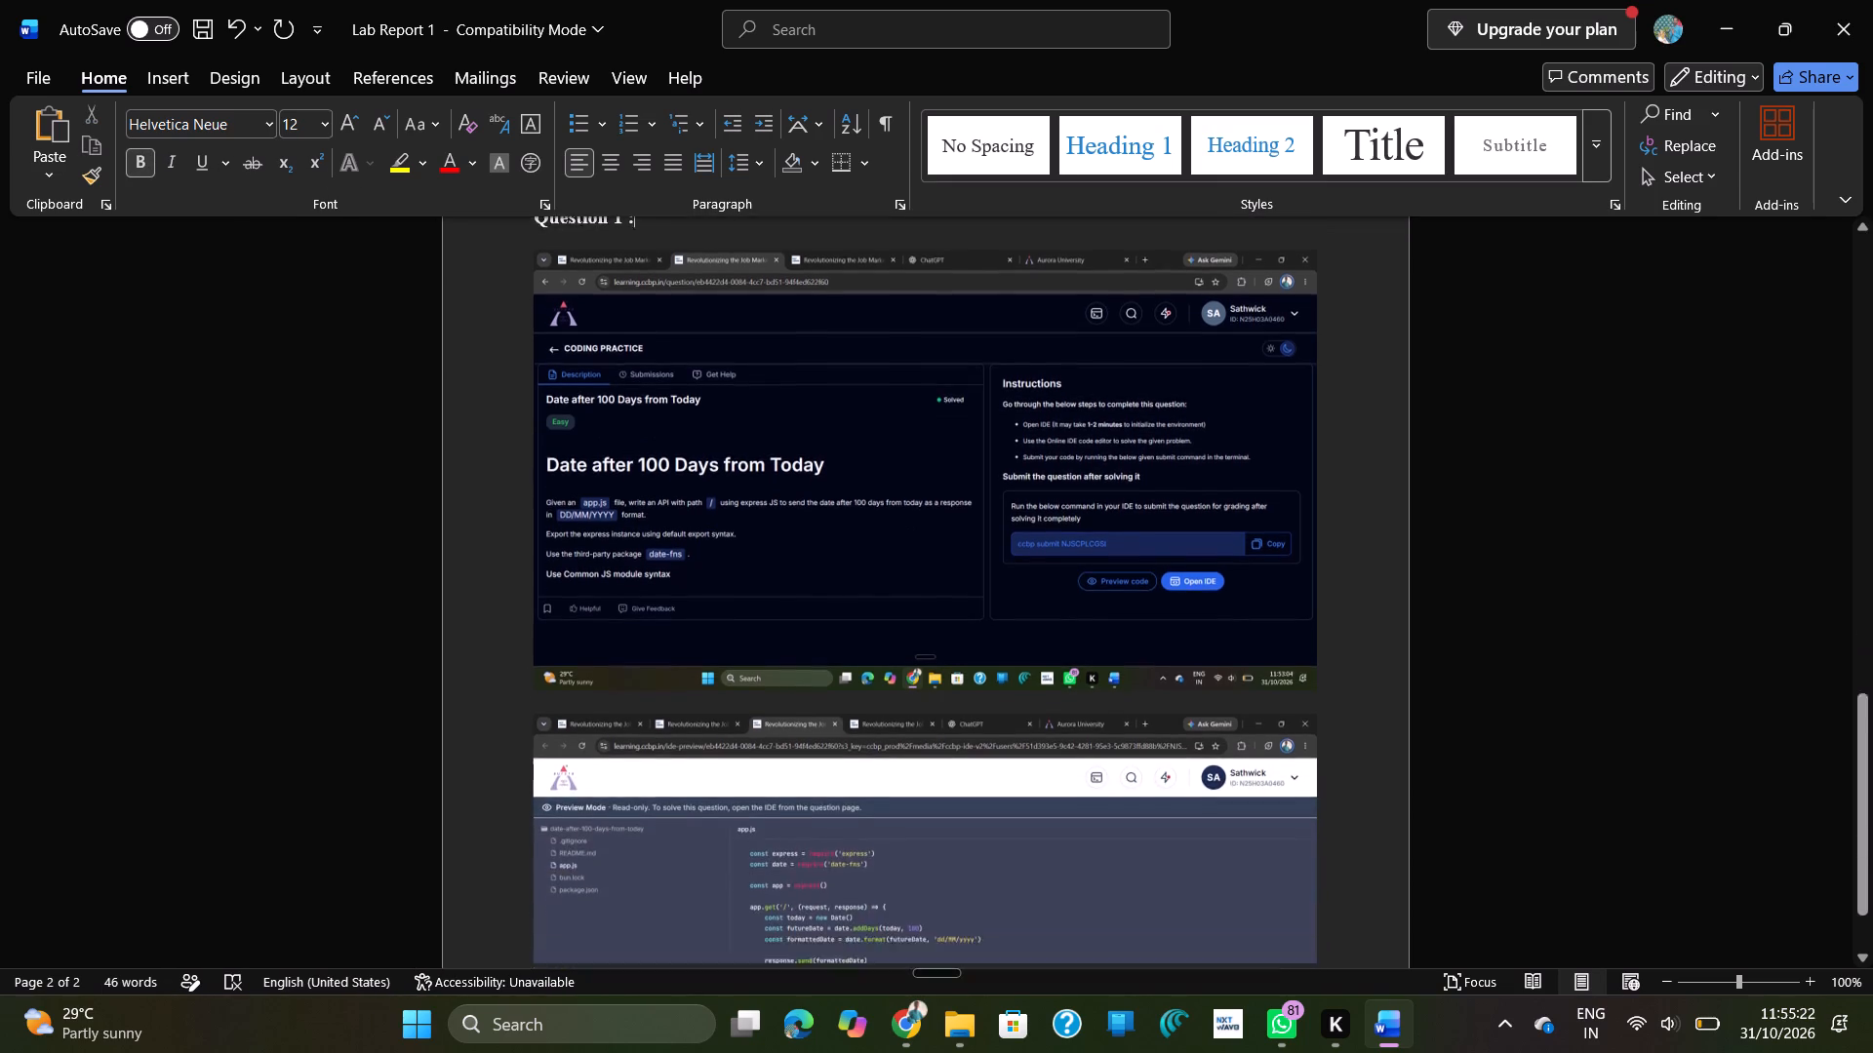
scroll(645, 399, down, 1)
click(1359, 848)
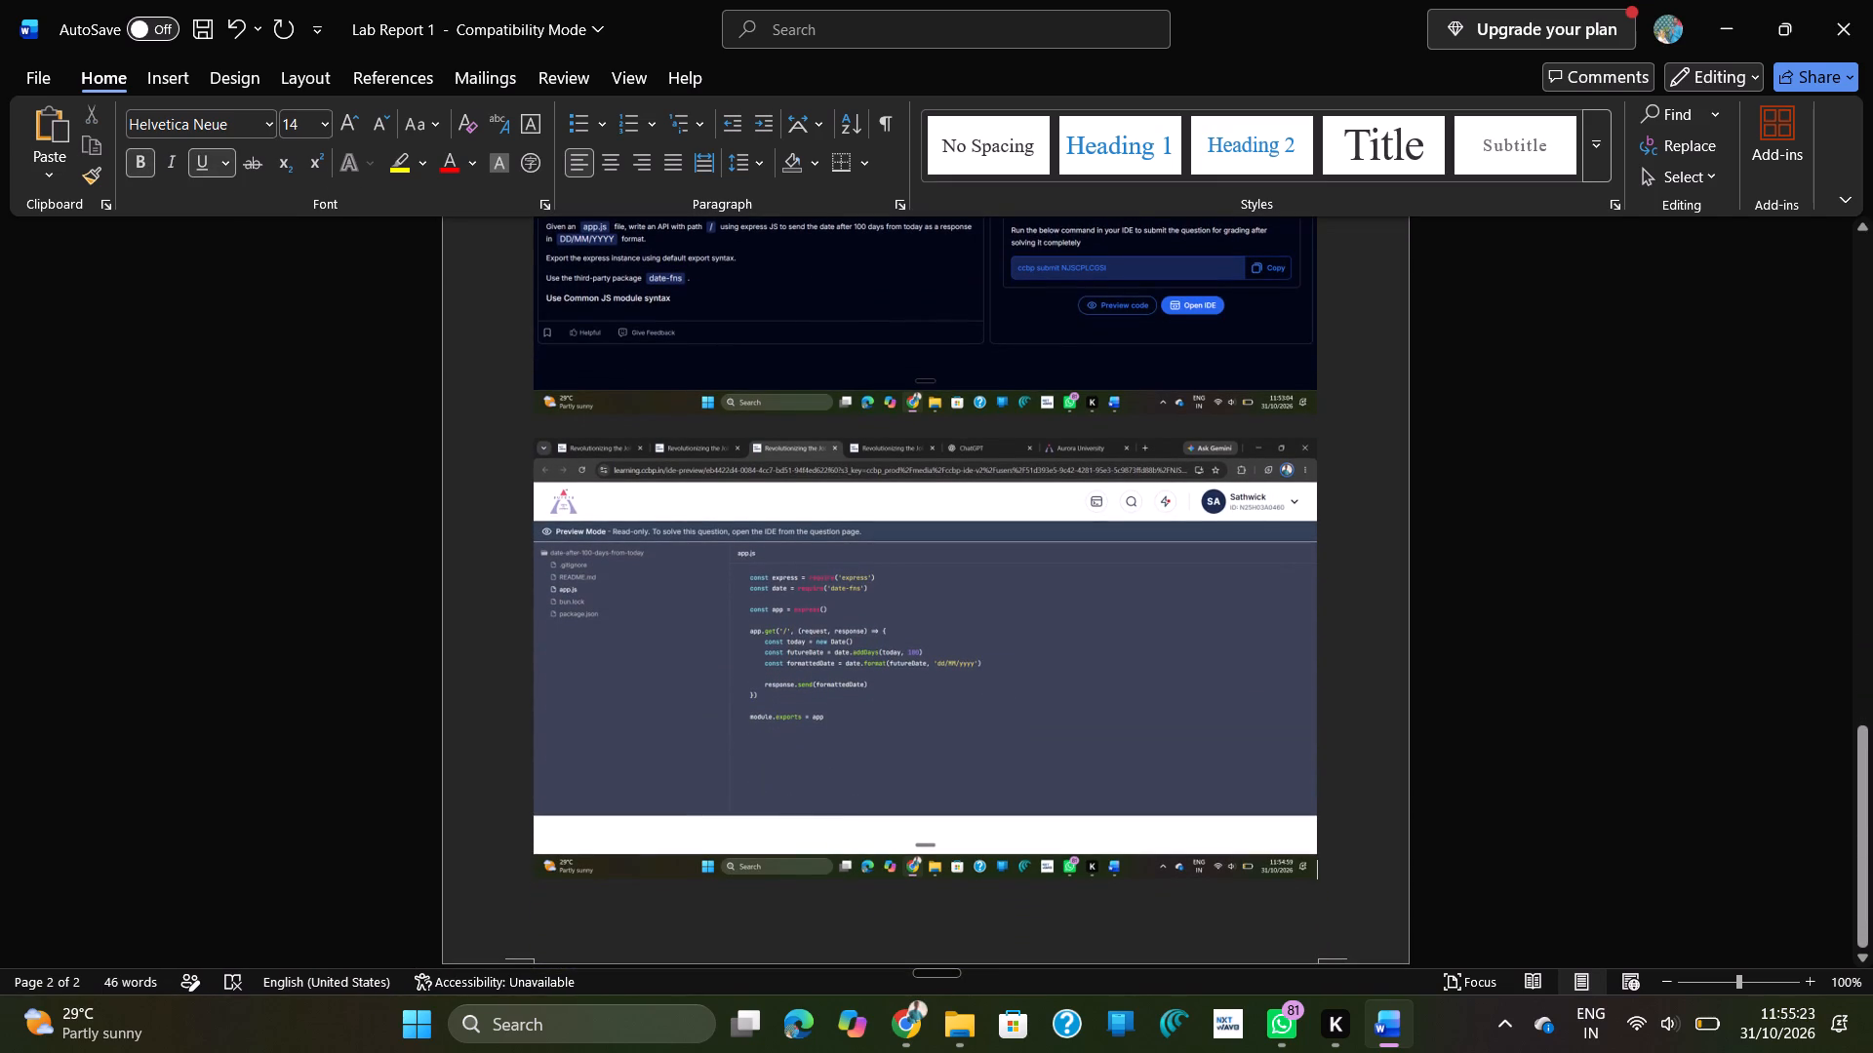
key(Return)
key(Return)
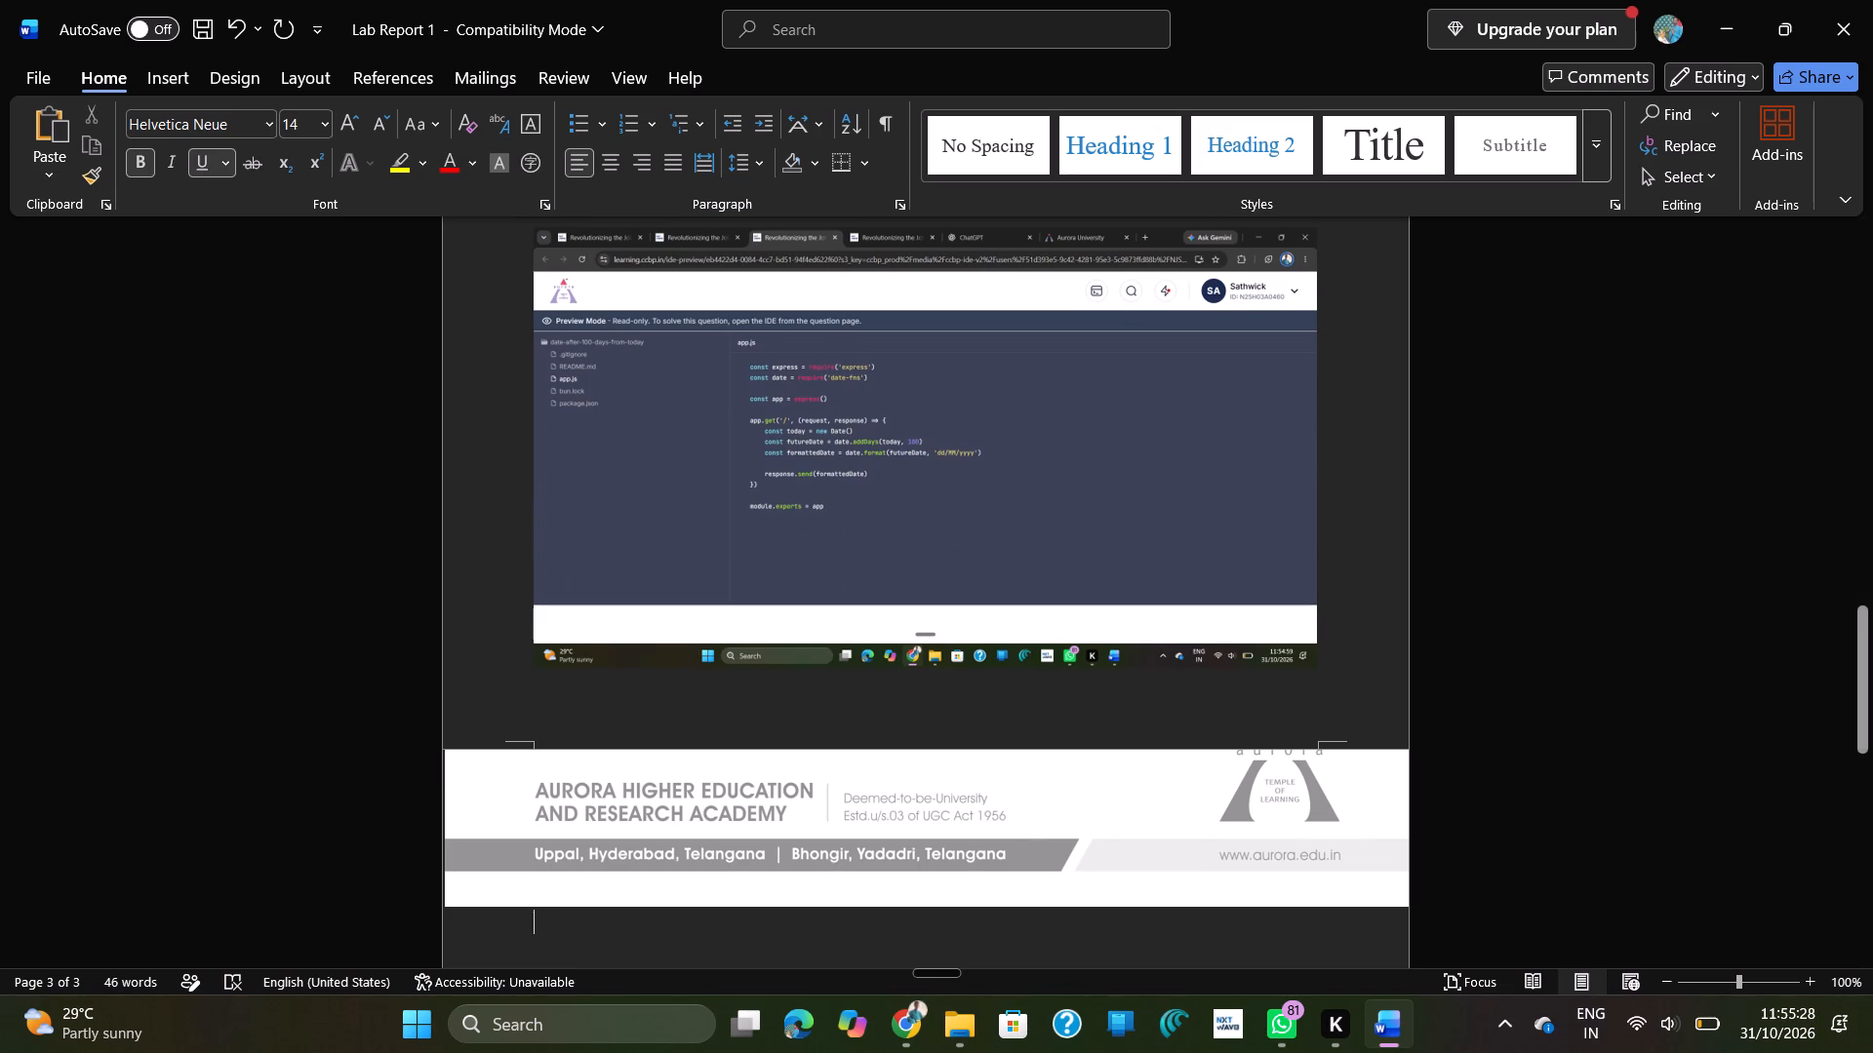
text(uestion 2)
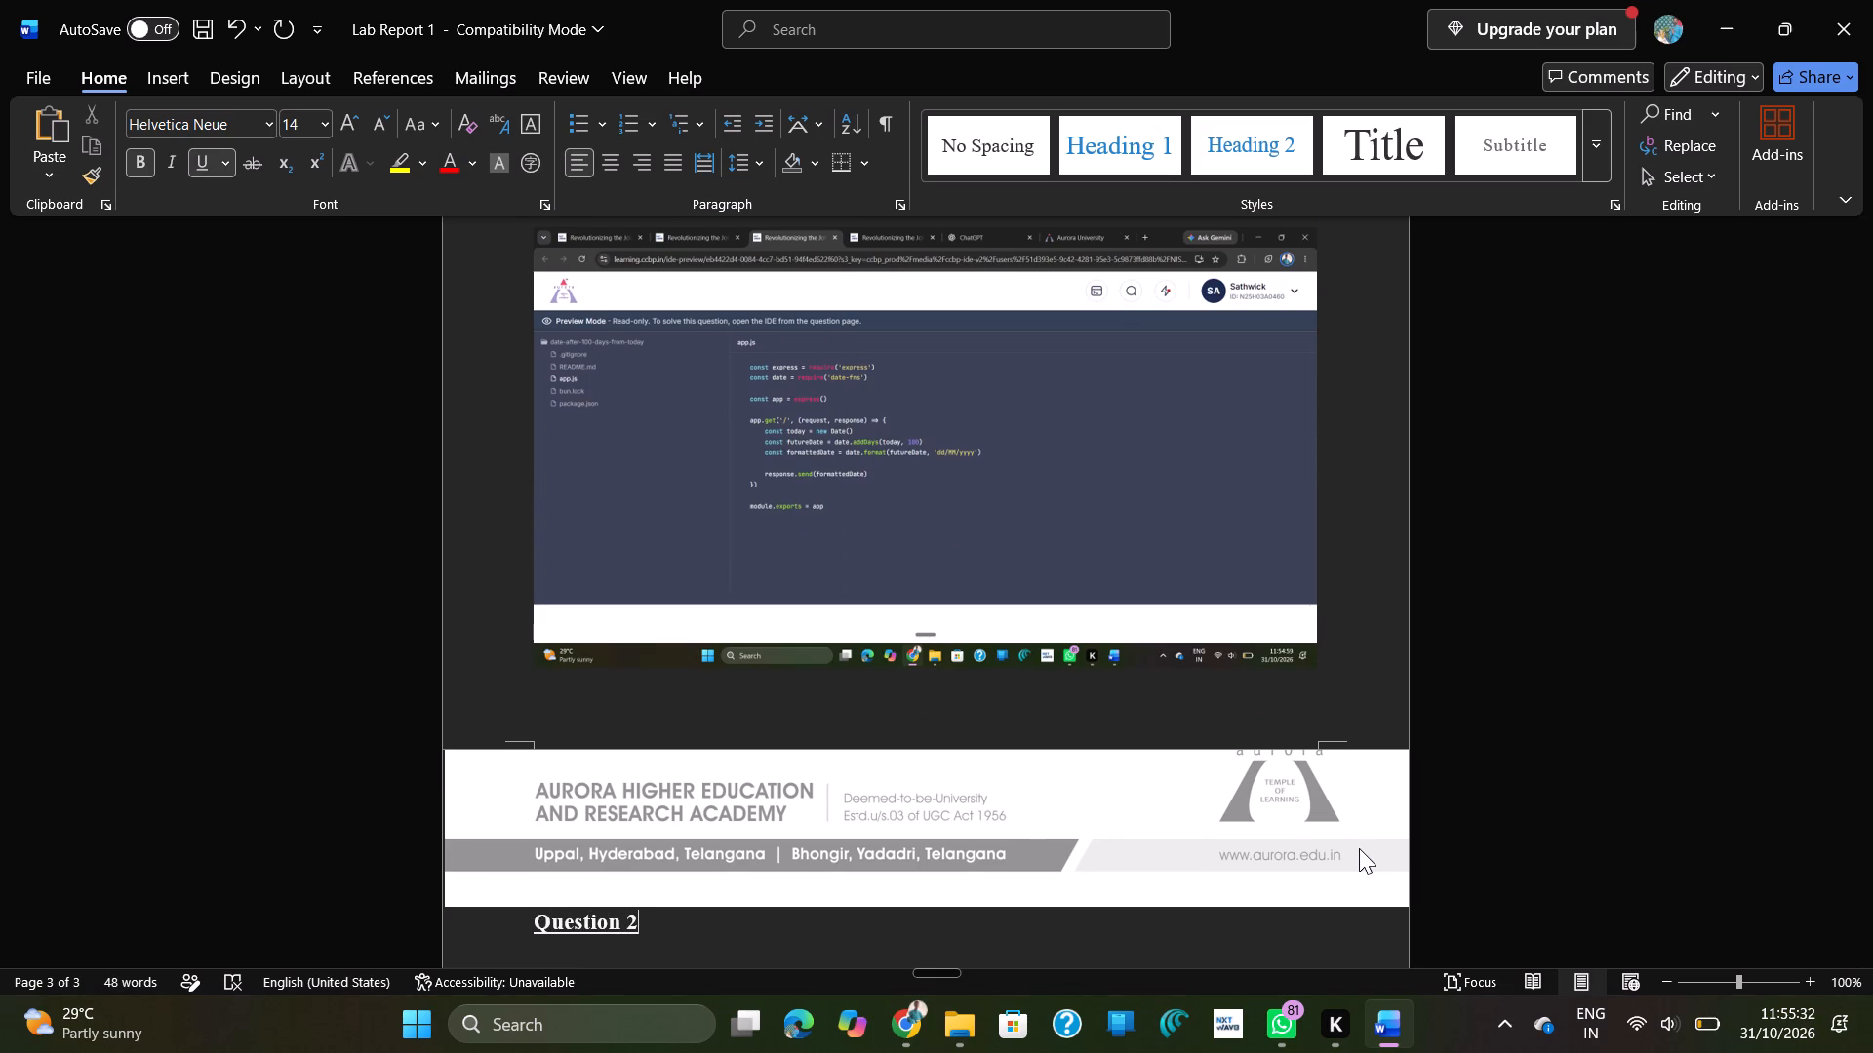
key(shift+colon)
key(Return)
Underline the "Question 1 :" heading on the second page.
scroll(1359, 848, down, 1)
scroll(1306, 758, up, 2)
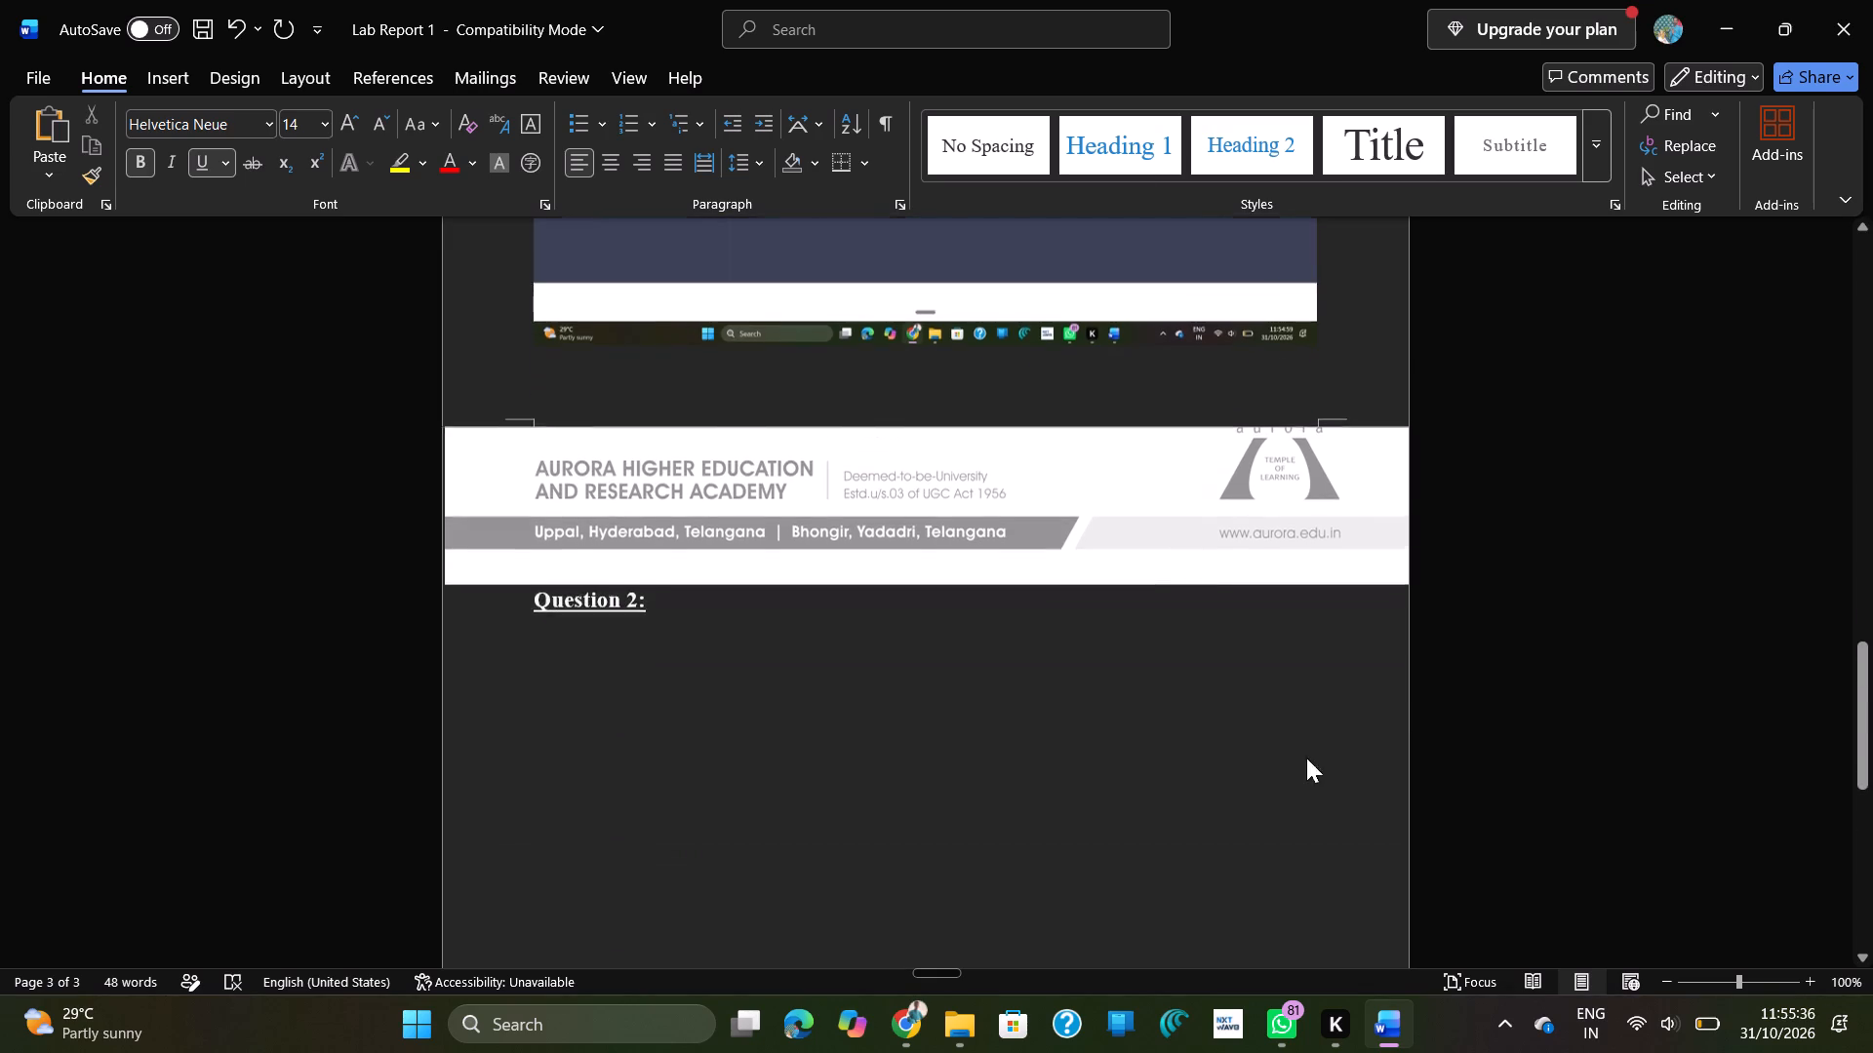
scroll(1306, 758, up, 2)
scroll(1152, 705, up, 1)
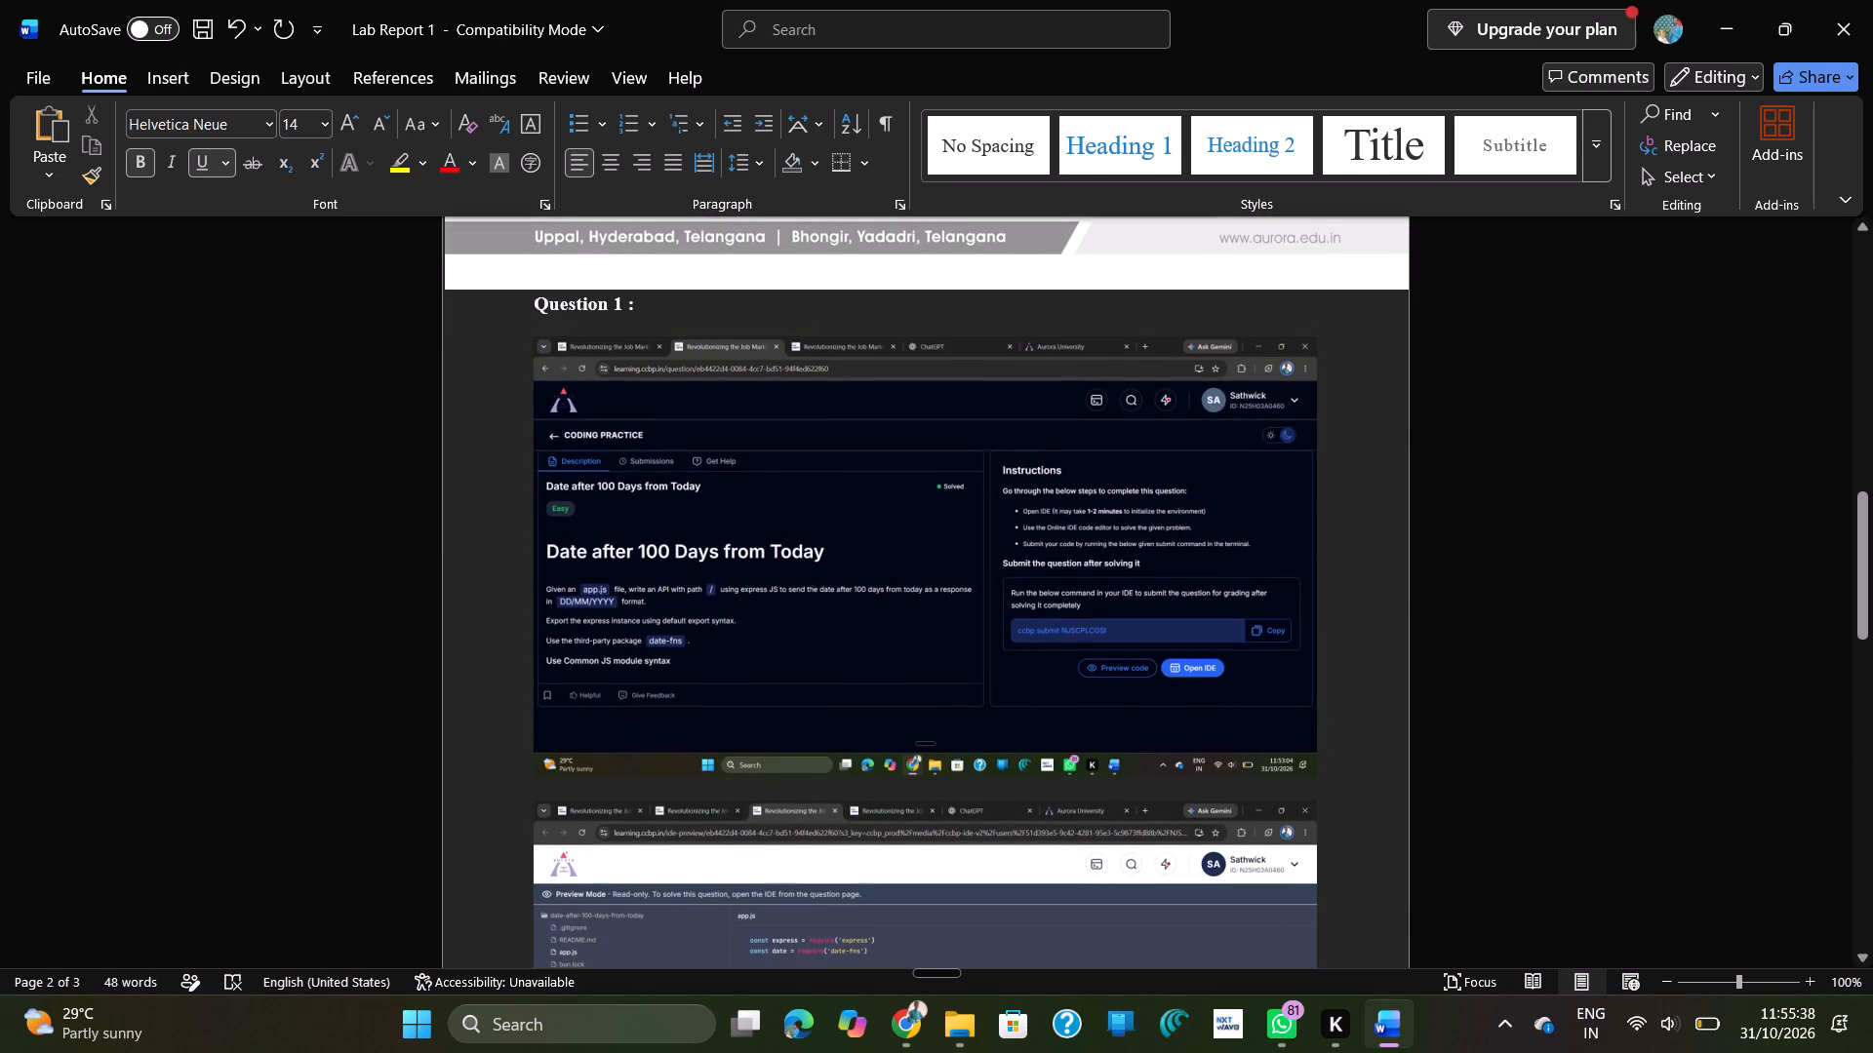
drag(640, 303, 488, 291)
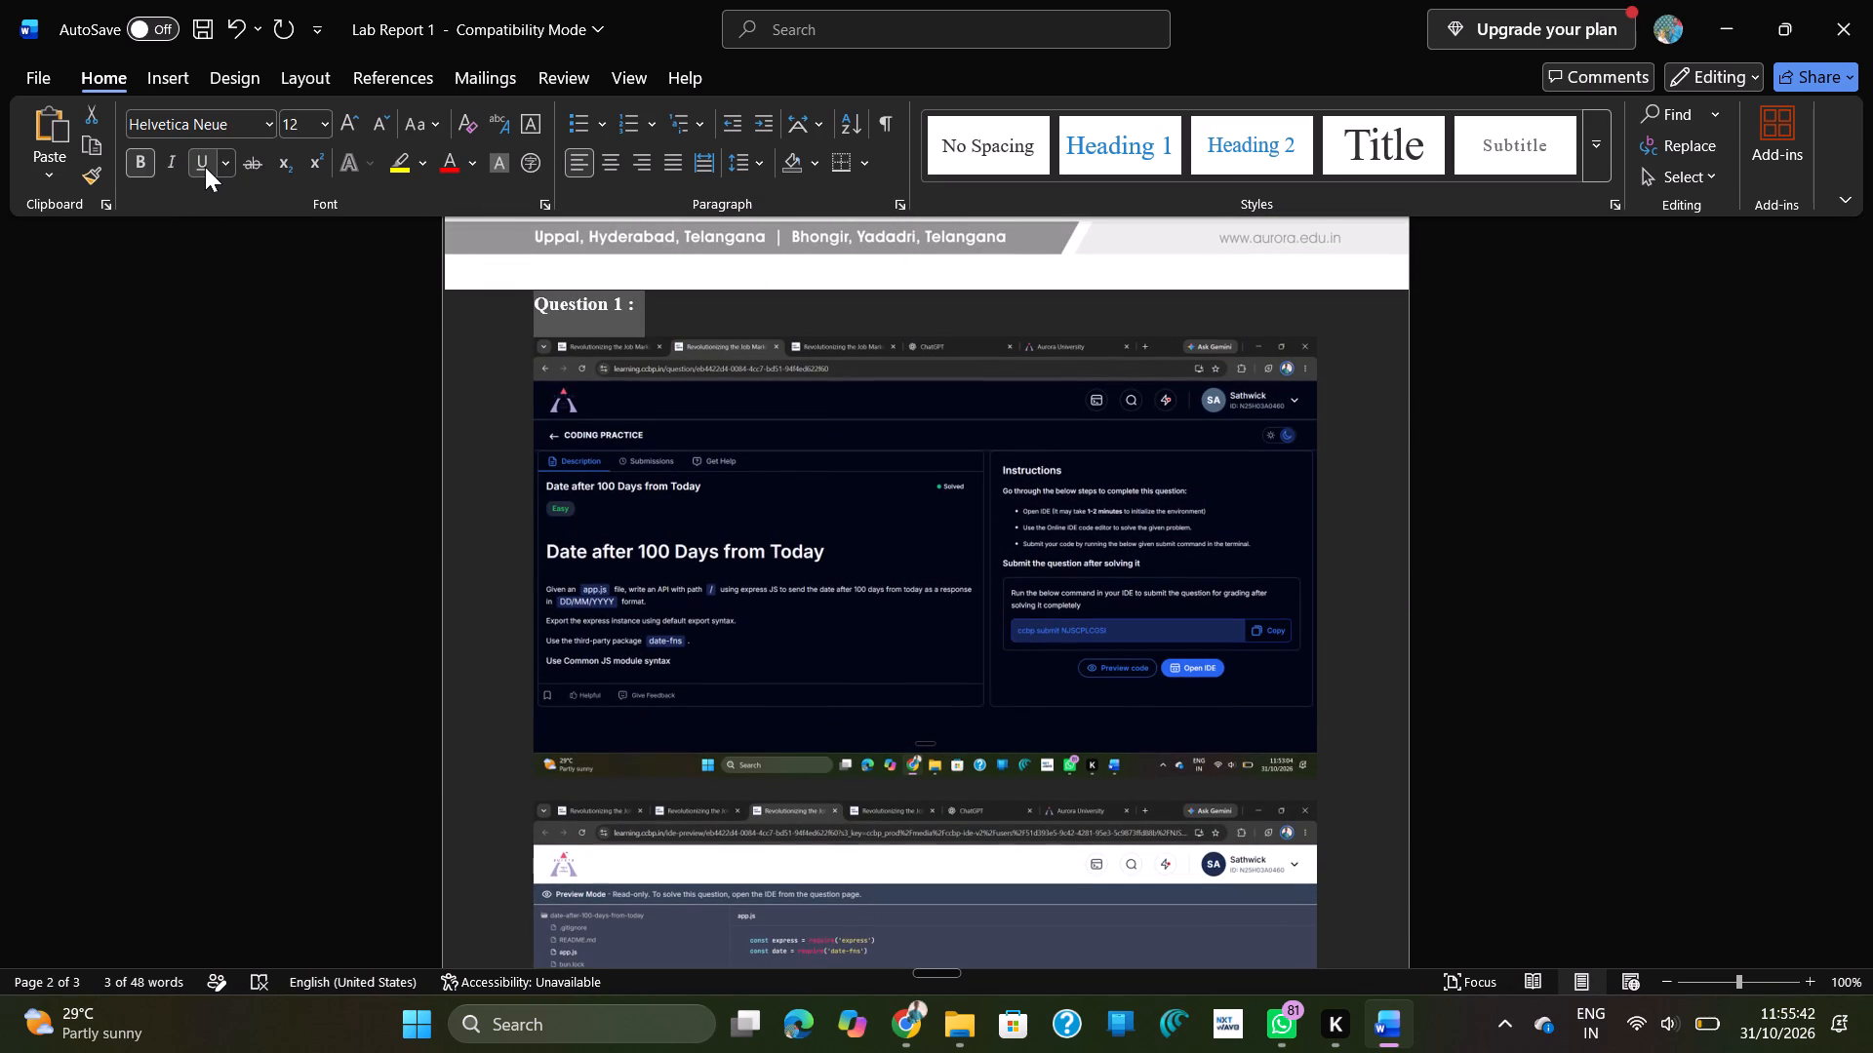
click(205, 167)
click(669, 302)
Capture the Today's Date question page in the browser and paste the screenshot below the Question 2 heading in the Word report.
scroll(669, 302, down, 1)
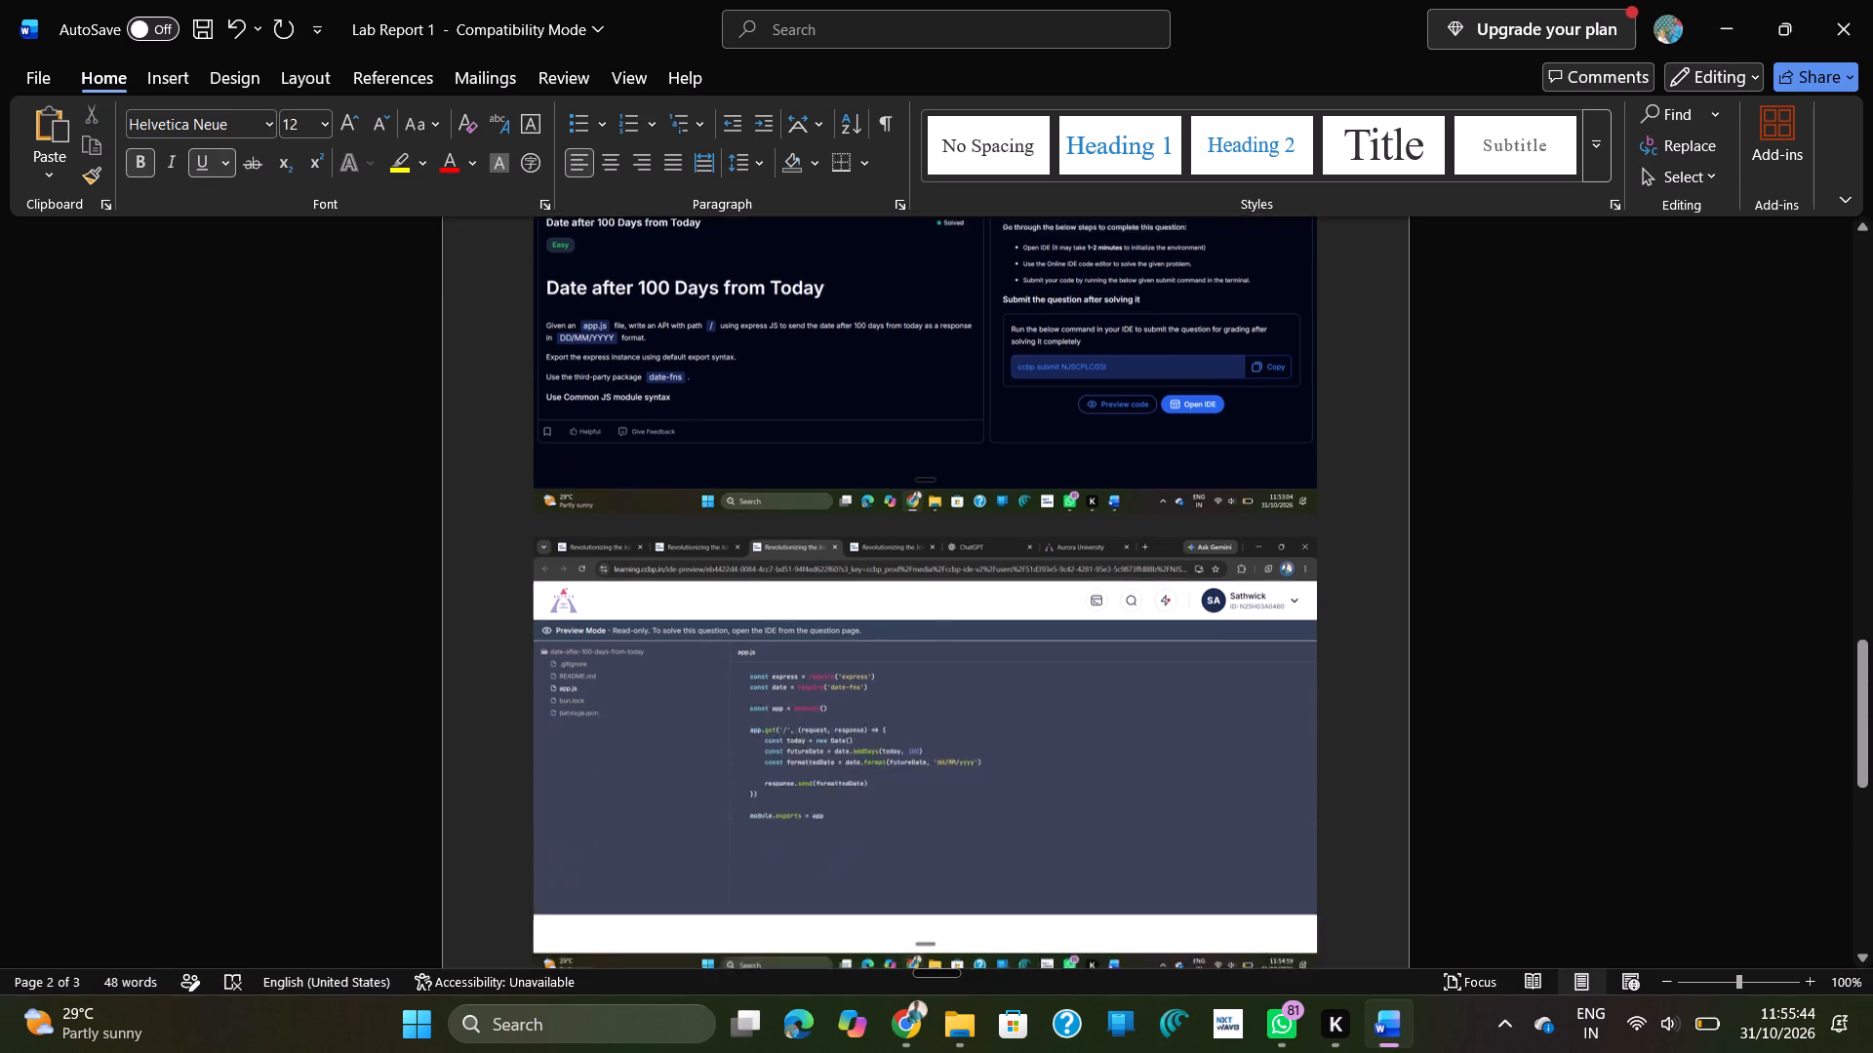
scroll(669, 302, down, 2)
click(682, 535)
key(Return)
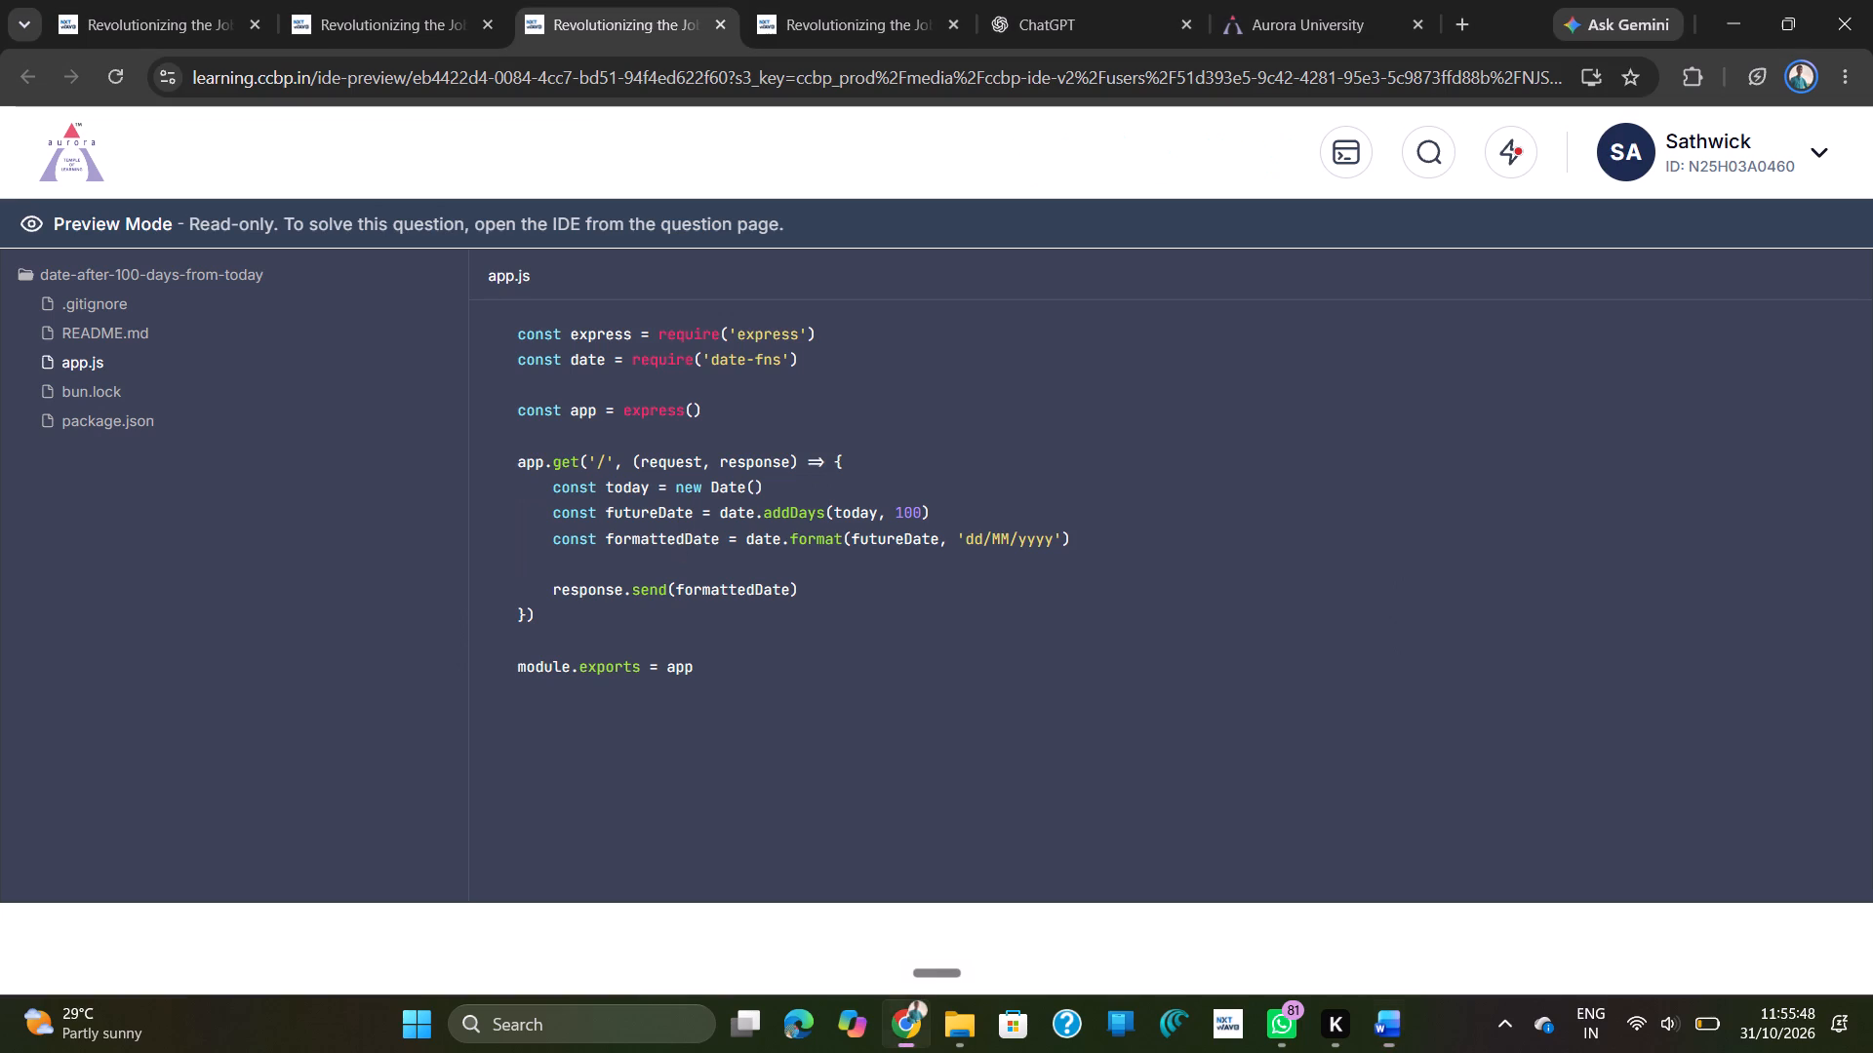
click(309, 0)
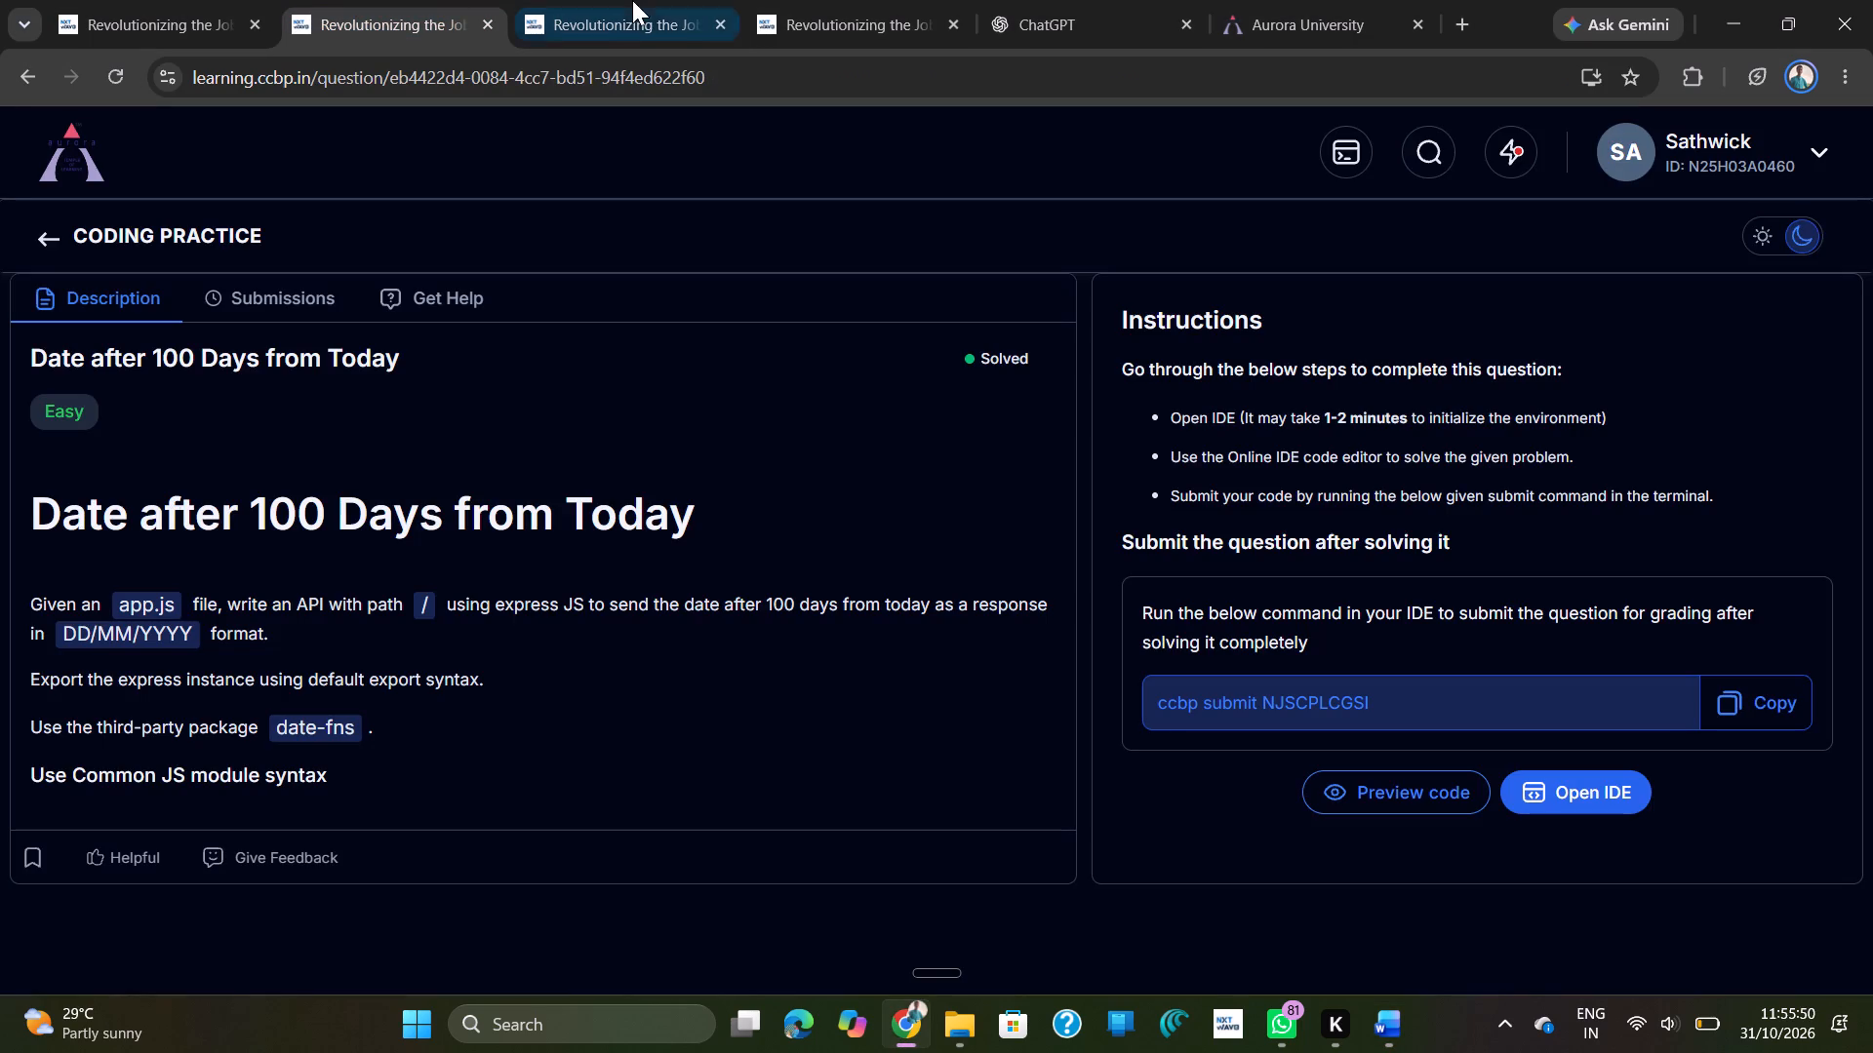
click(725, 22)
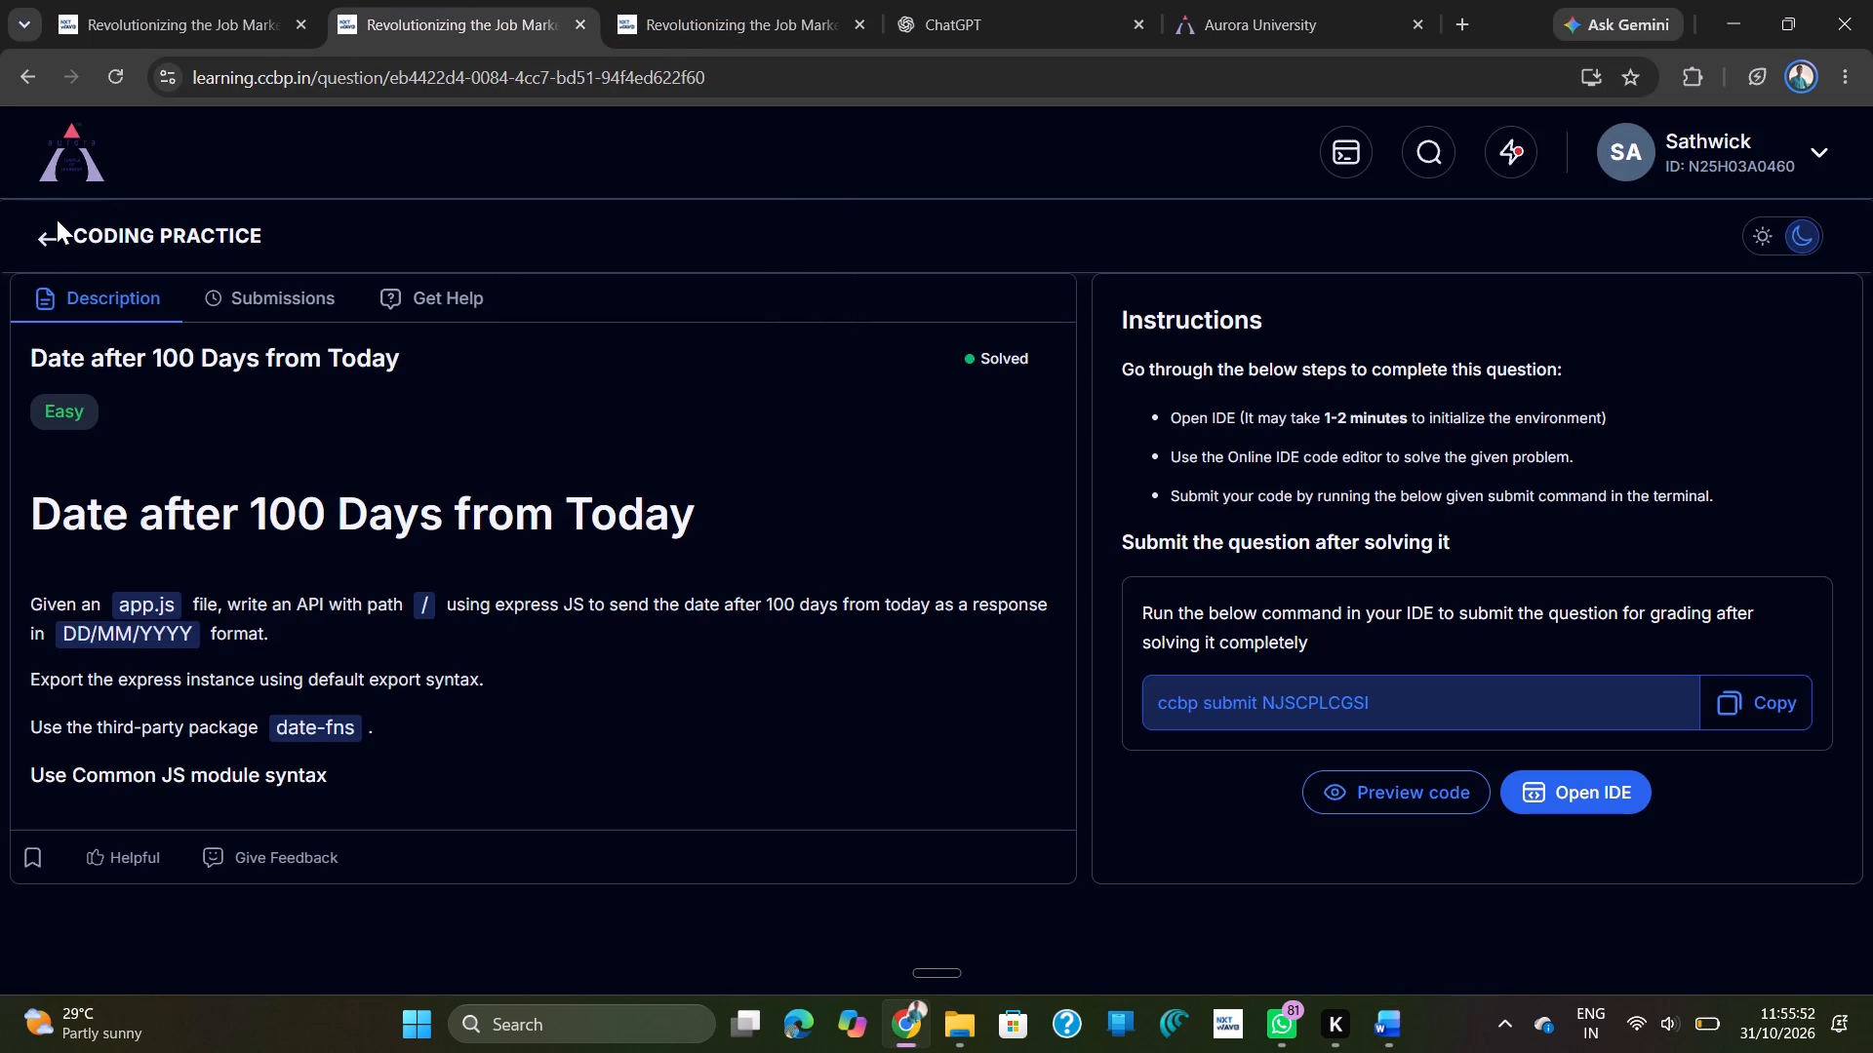
click(37, 246)
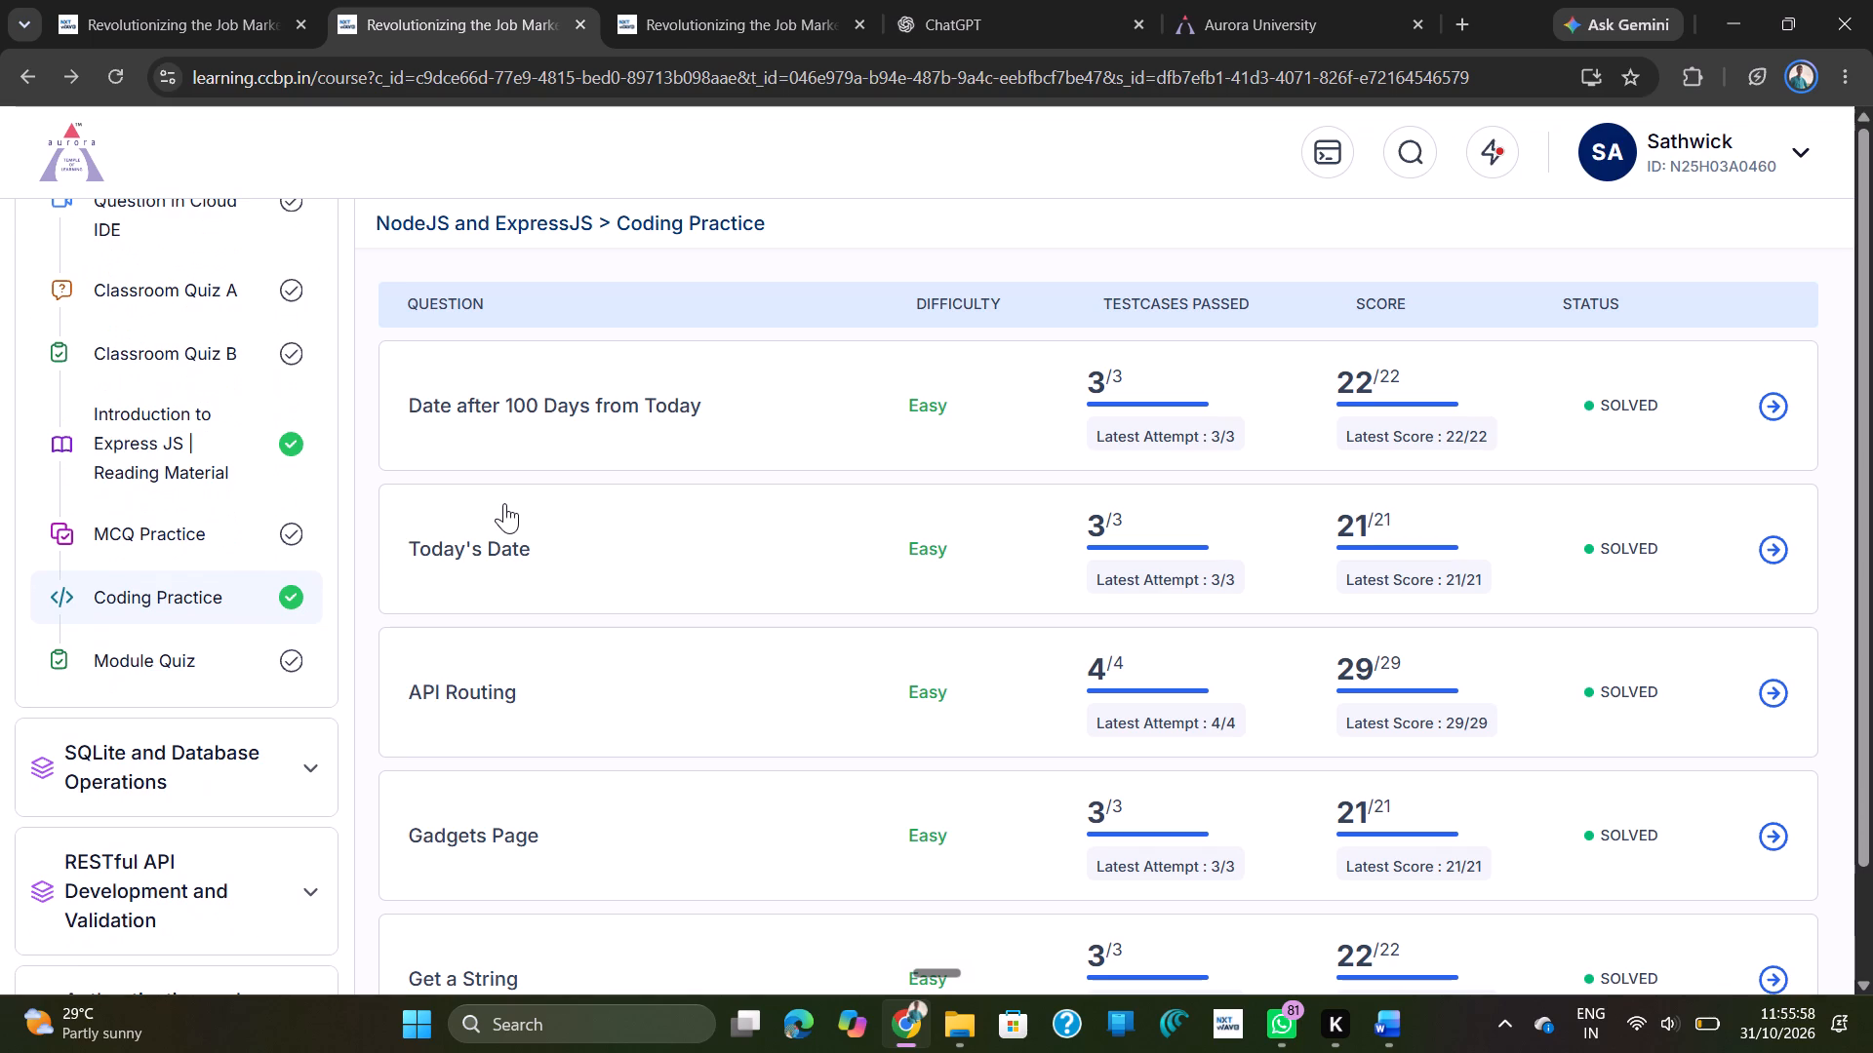
click(517, 529)
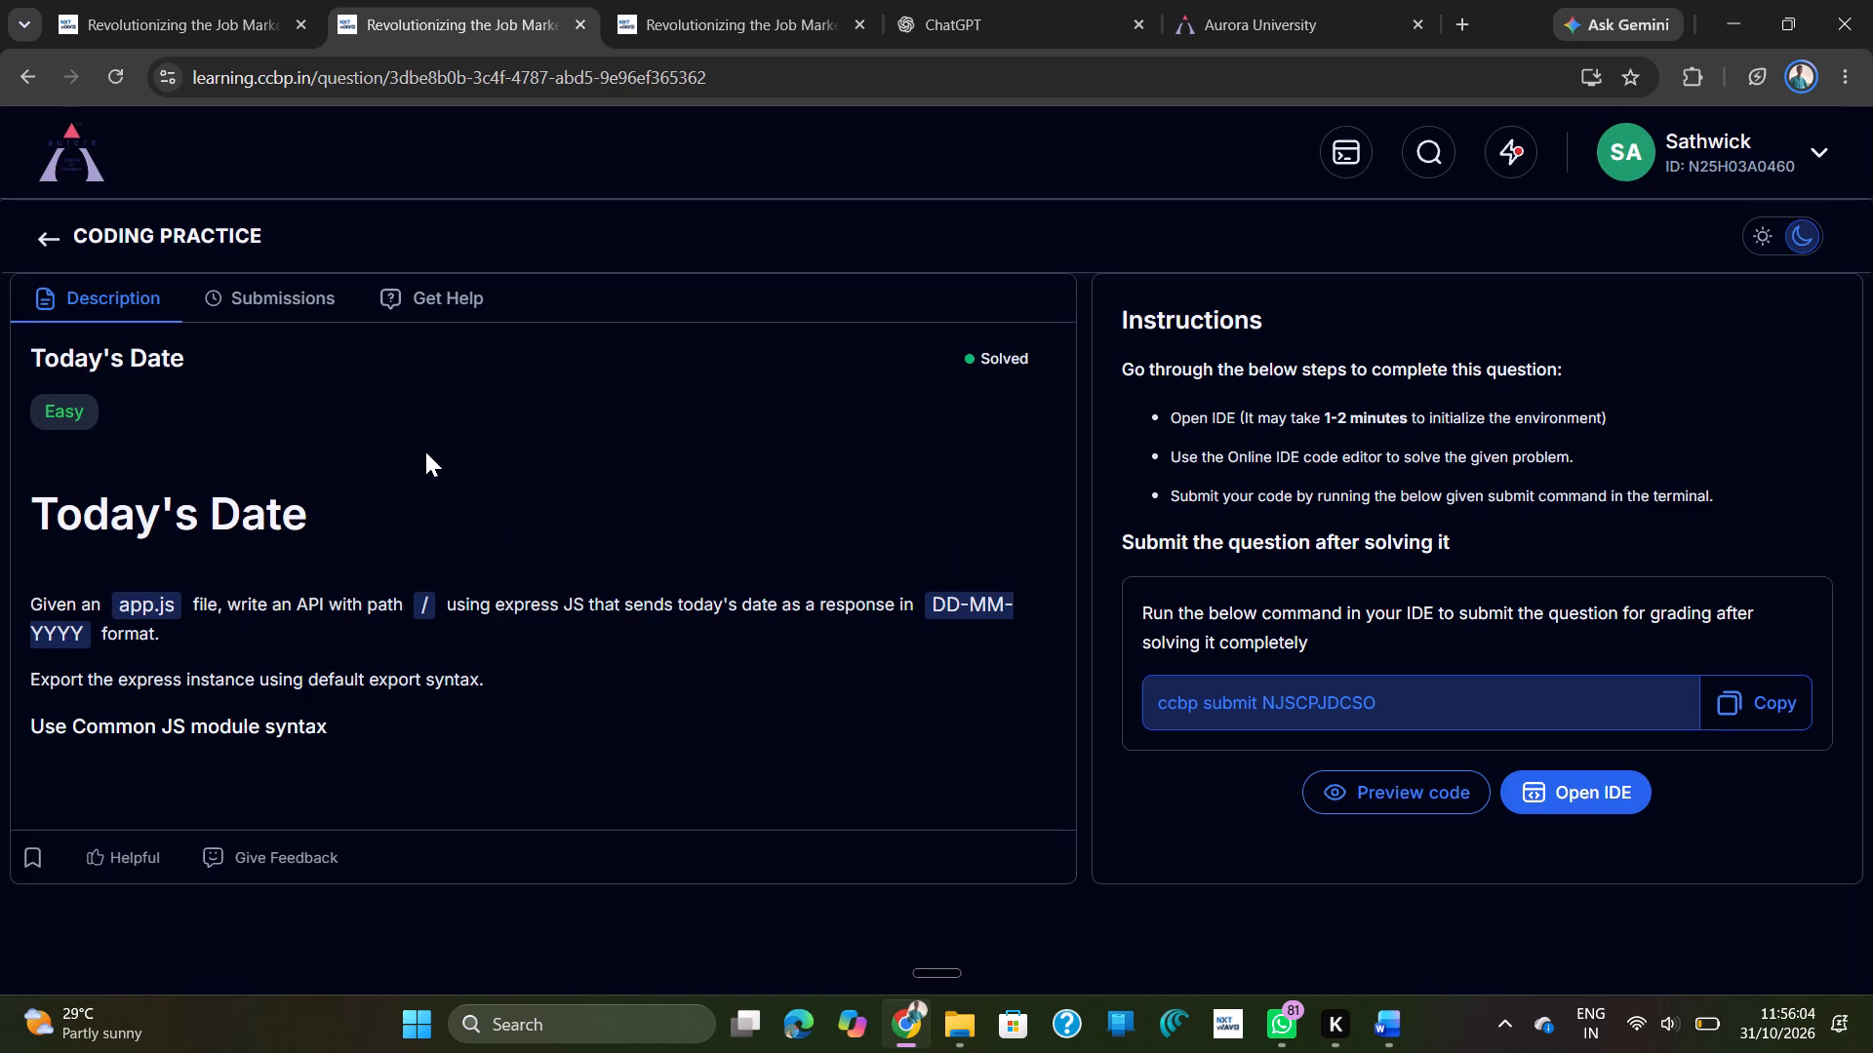
key(super+Print)
key(ctrl+v)
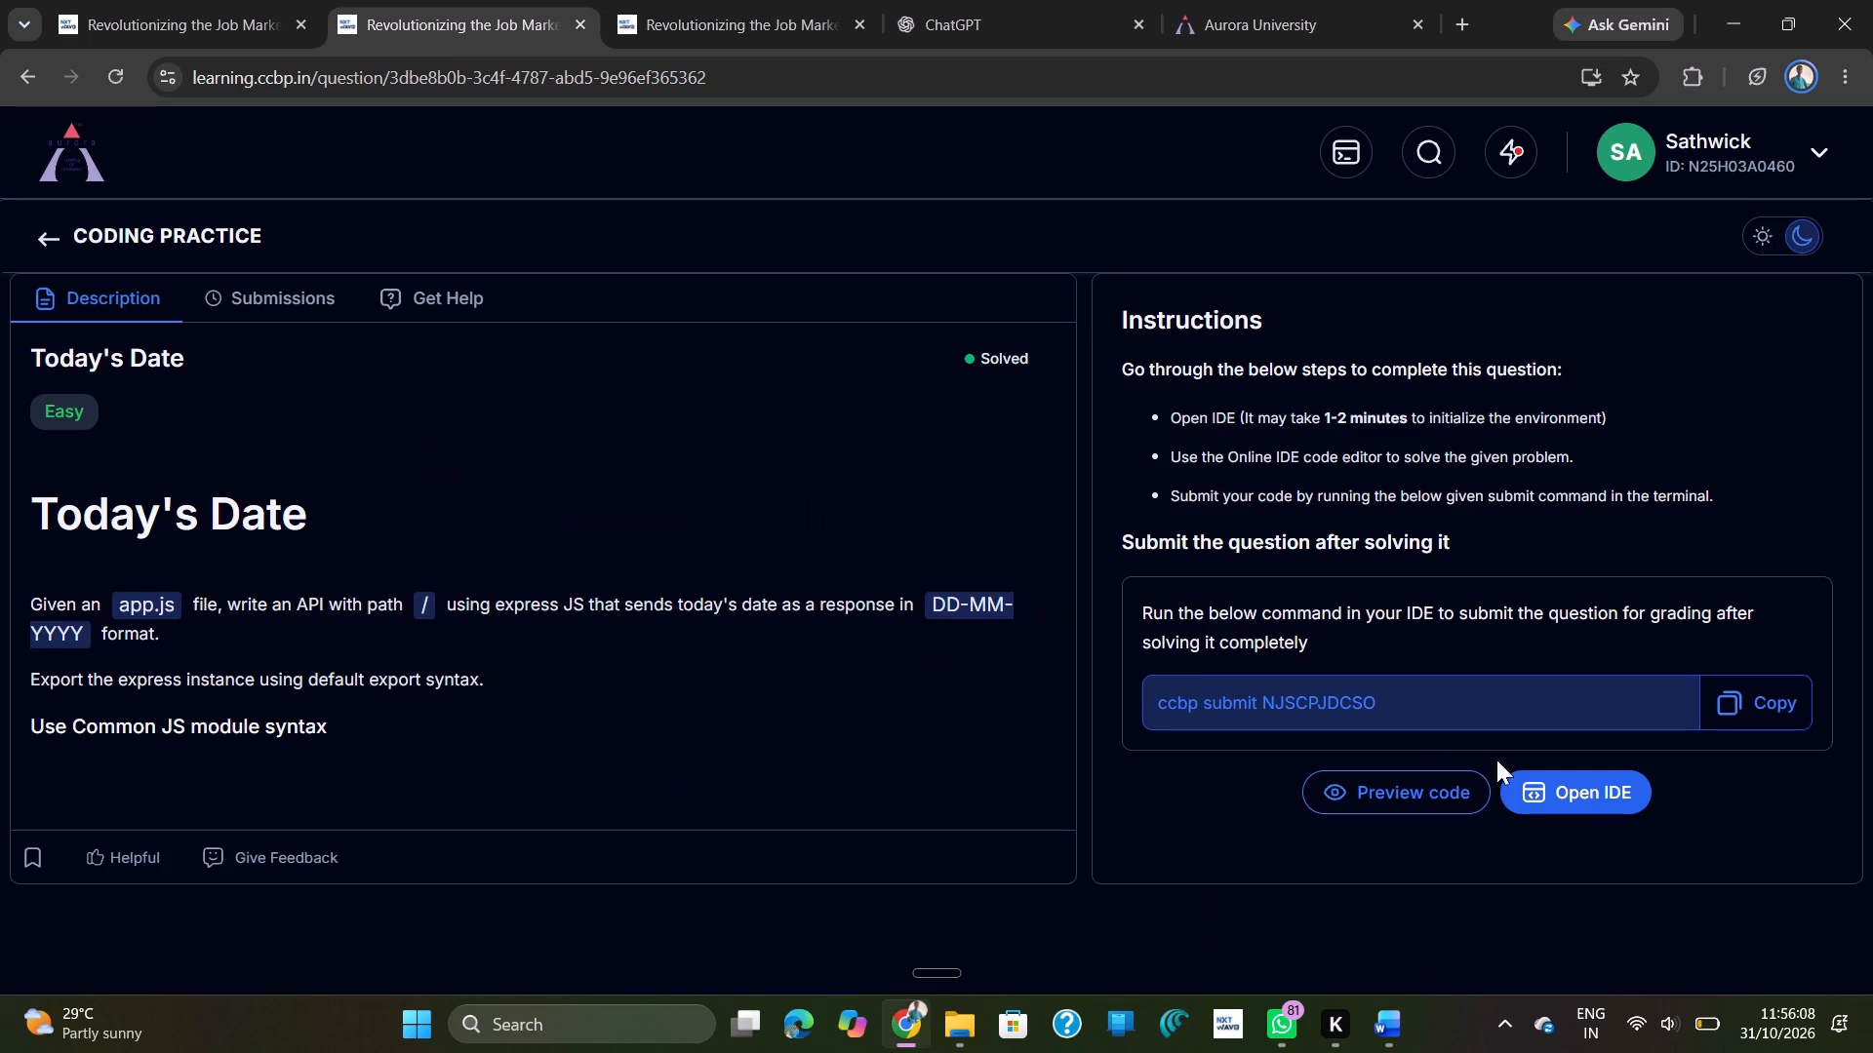
Capture the Today's Date code preview from the browser, paste it into the Word report after the question screenshot, and close the preview.
click(1390, 806)
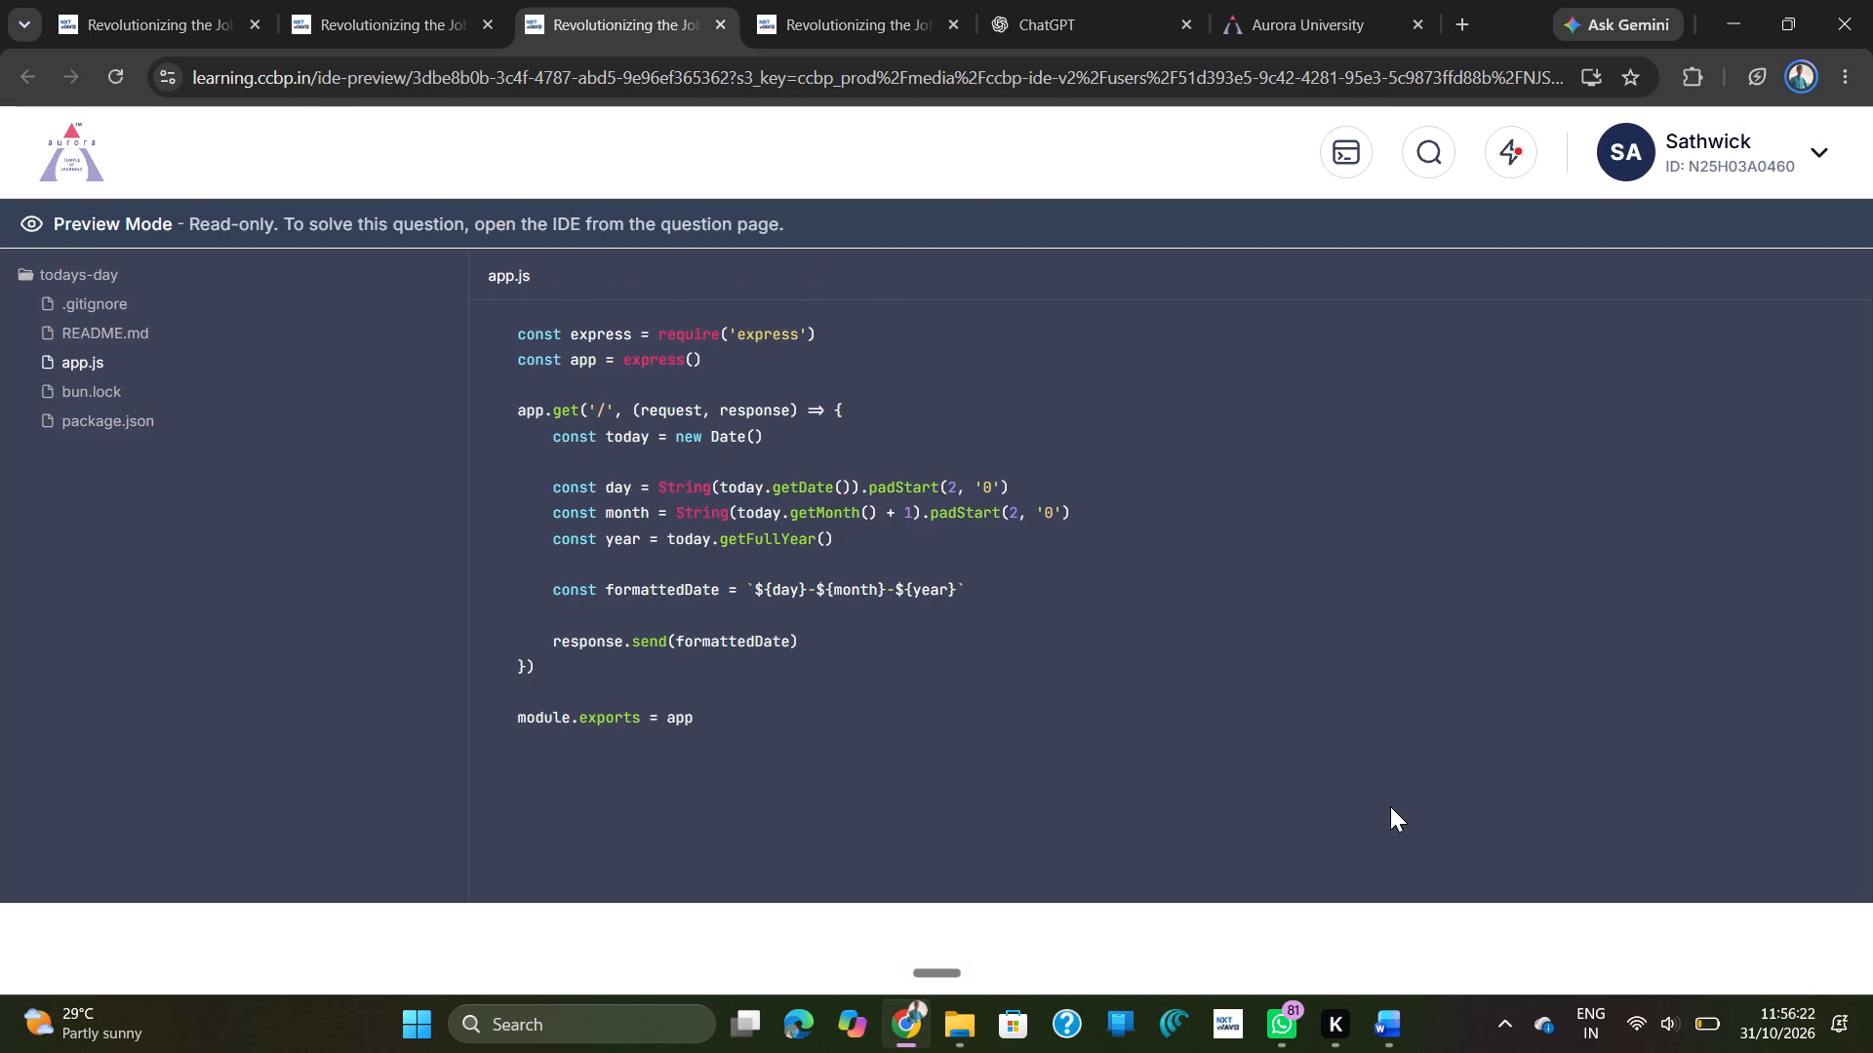
key(super+Print)
key(ctrl+v)
click(728, 25)
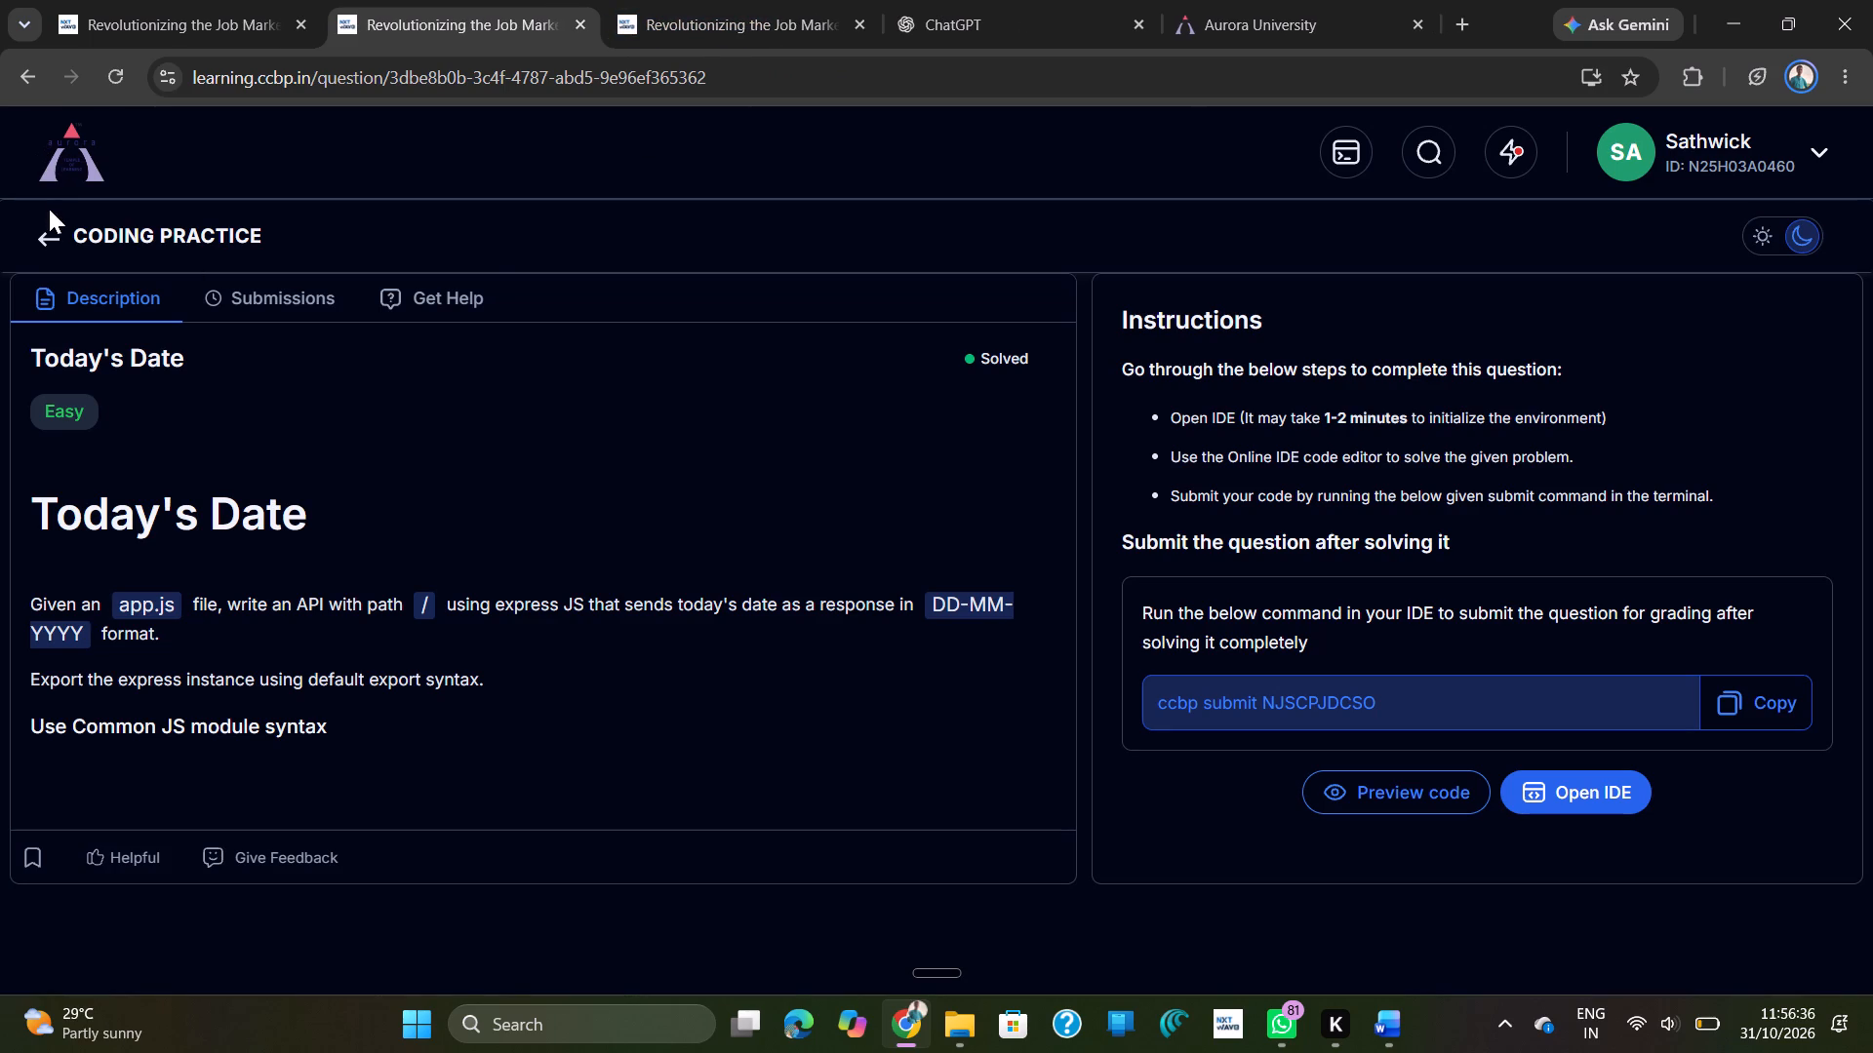
Return to the course's question list, open the API Routing coding practice question and capture a screenshot of its page.
click(43, 233)
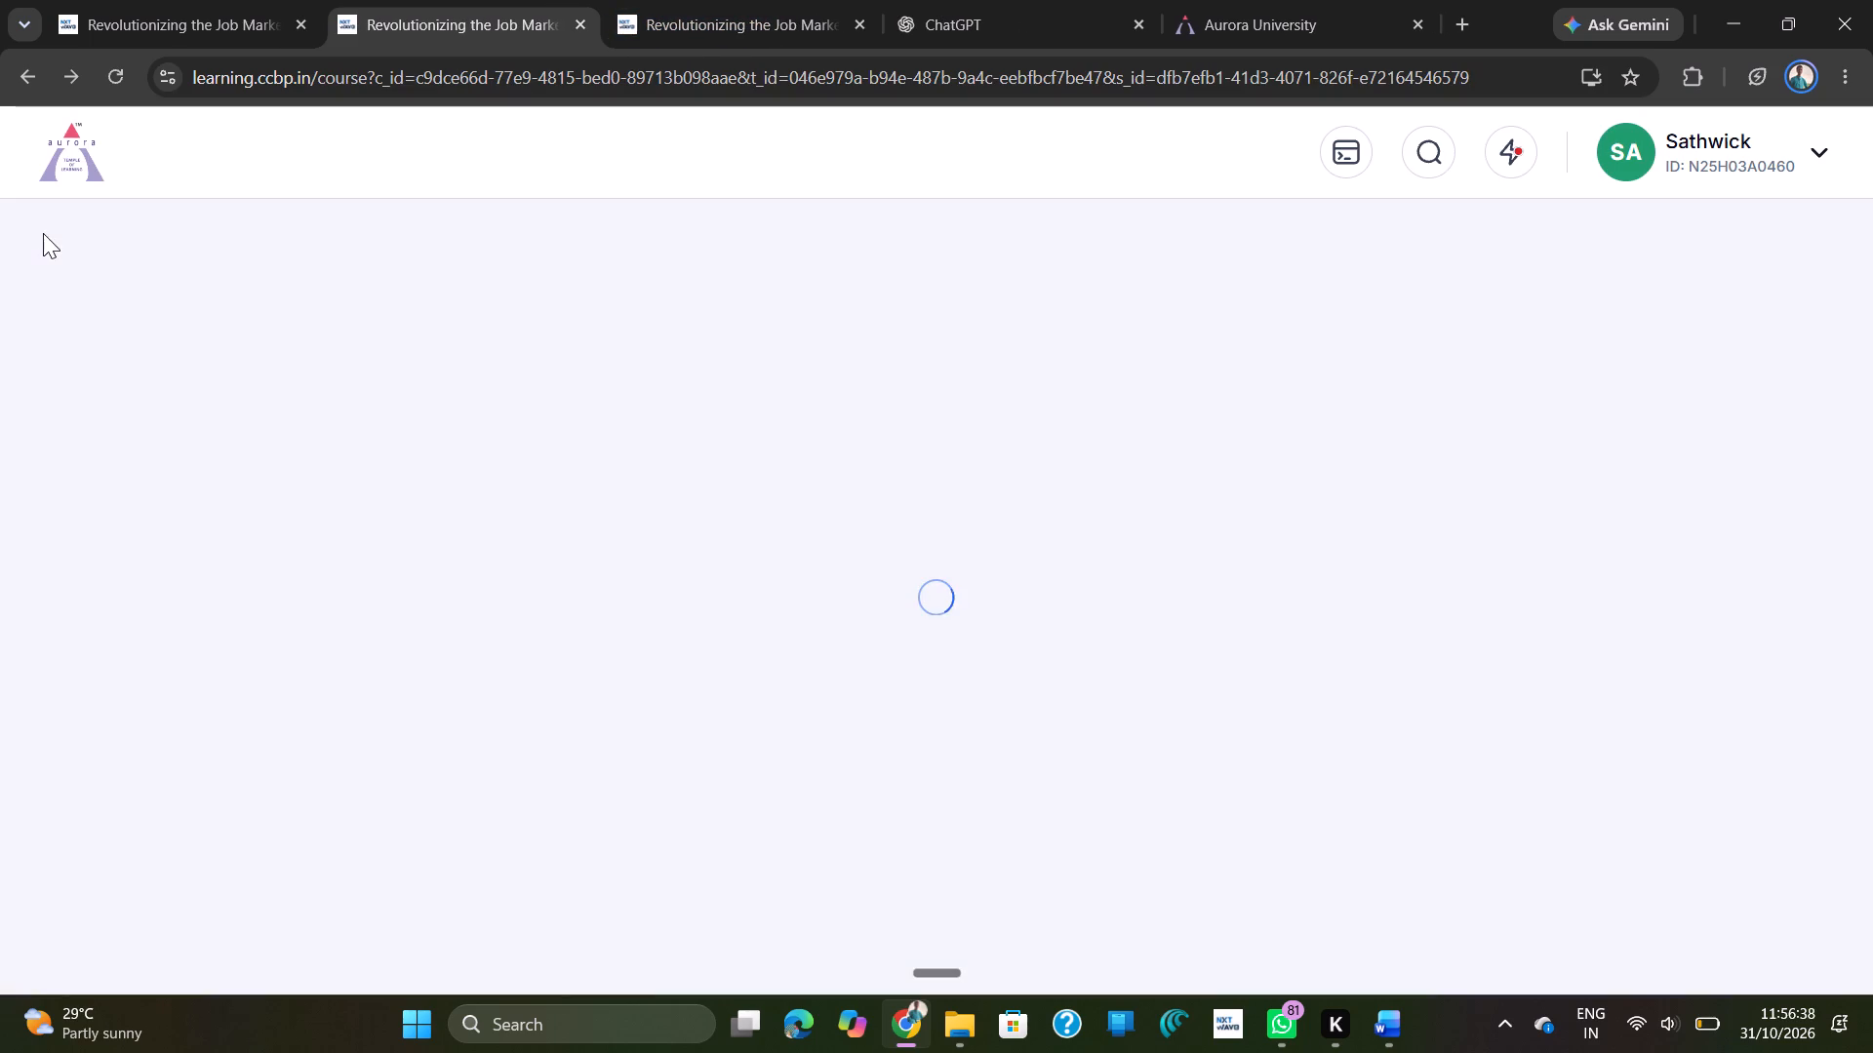
click(589, 677)
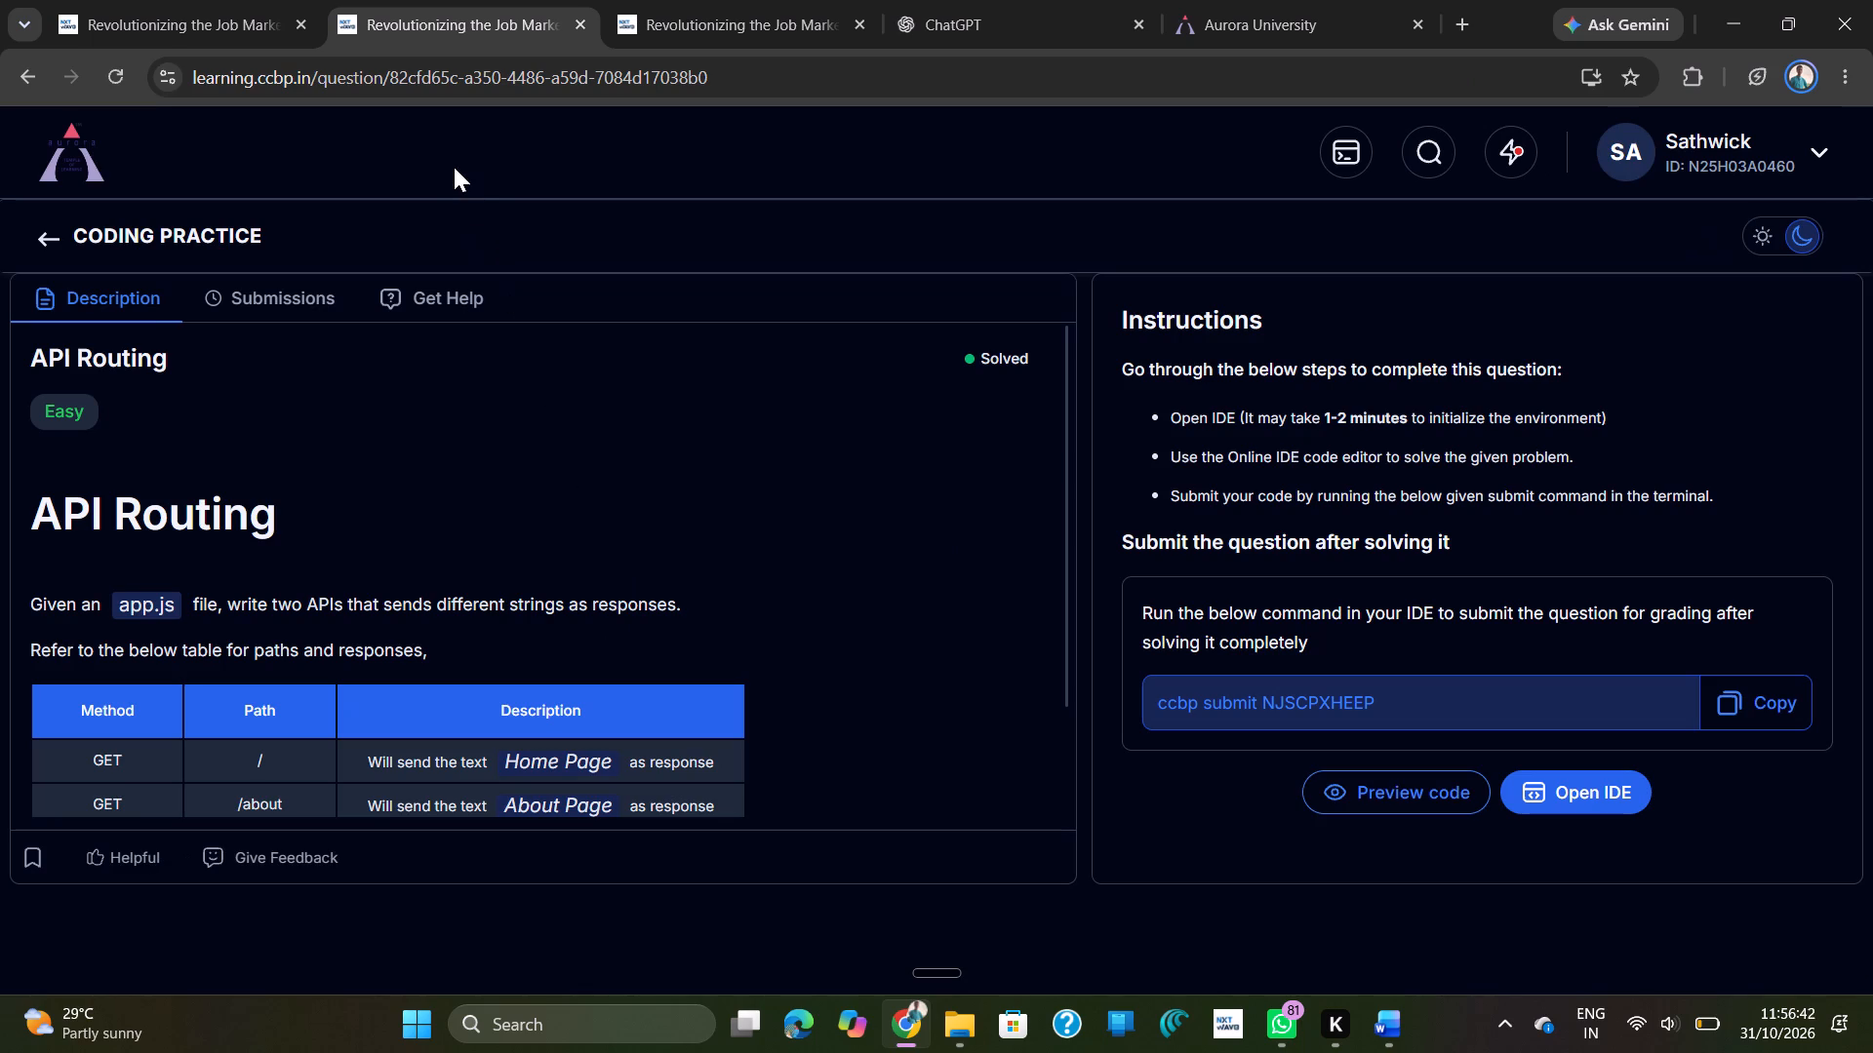
key(super+Print)
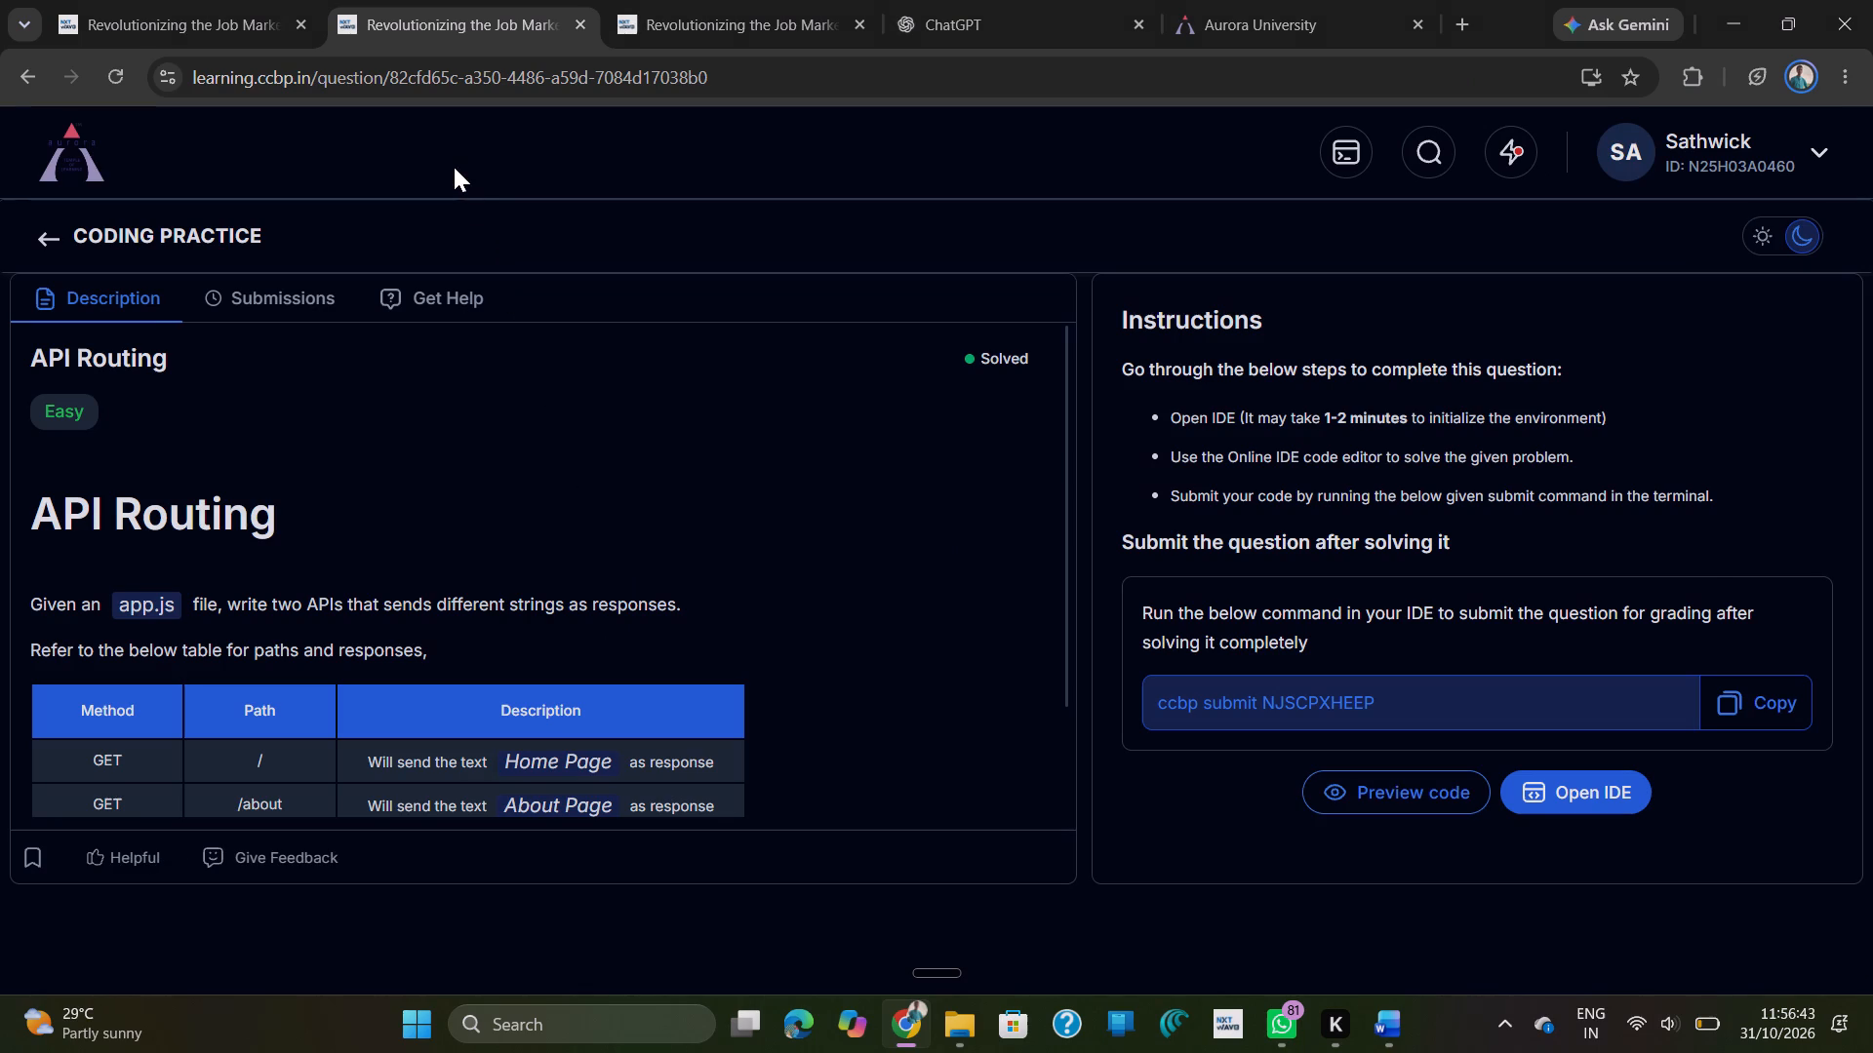
In the Word report, add a "Question 3 :" heading on a new page after the Today's Date code screenshot and paste the API Routing question screenshot below it.
key(Return)
key(Return)
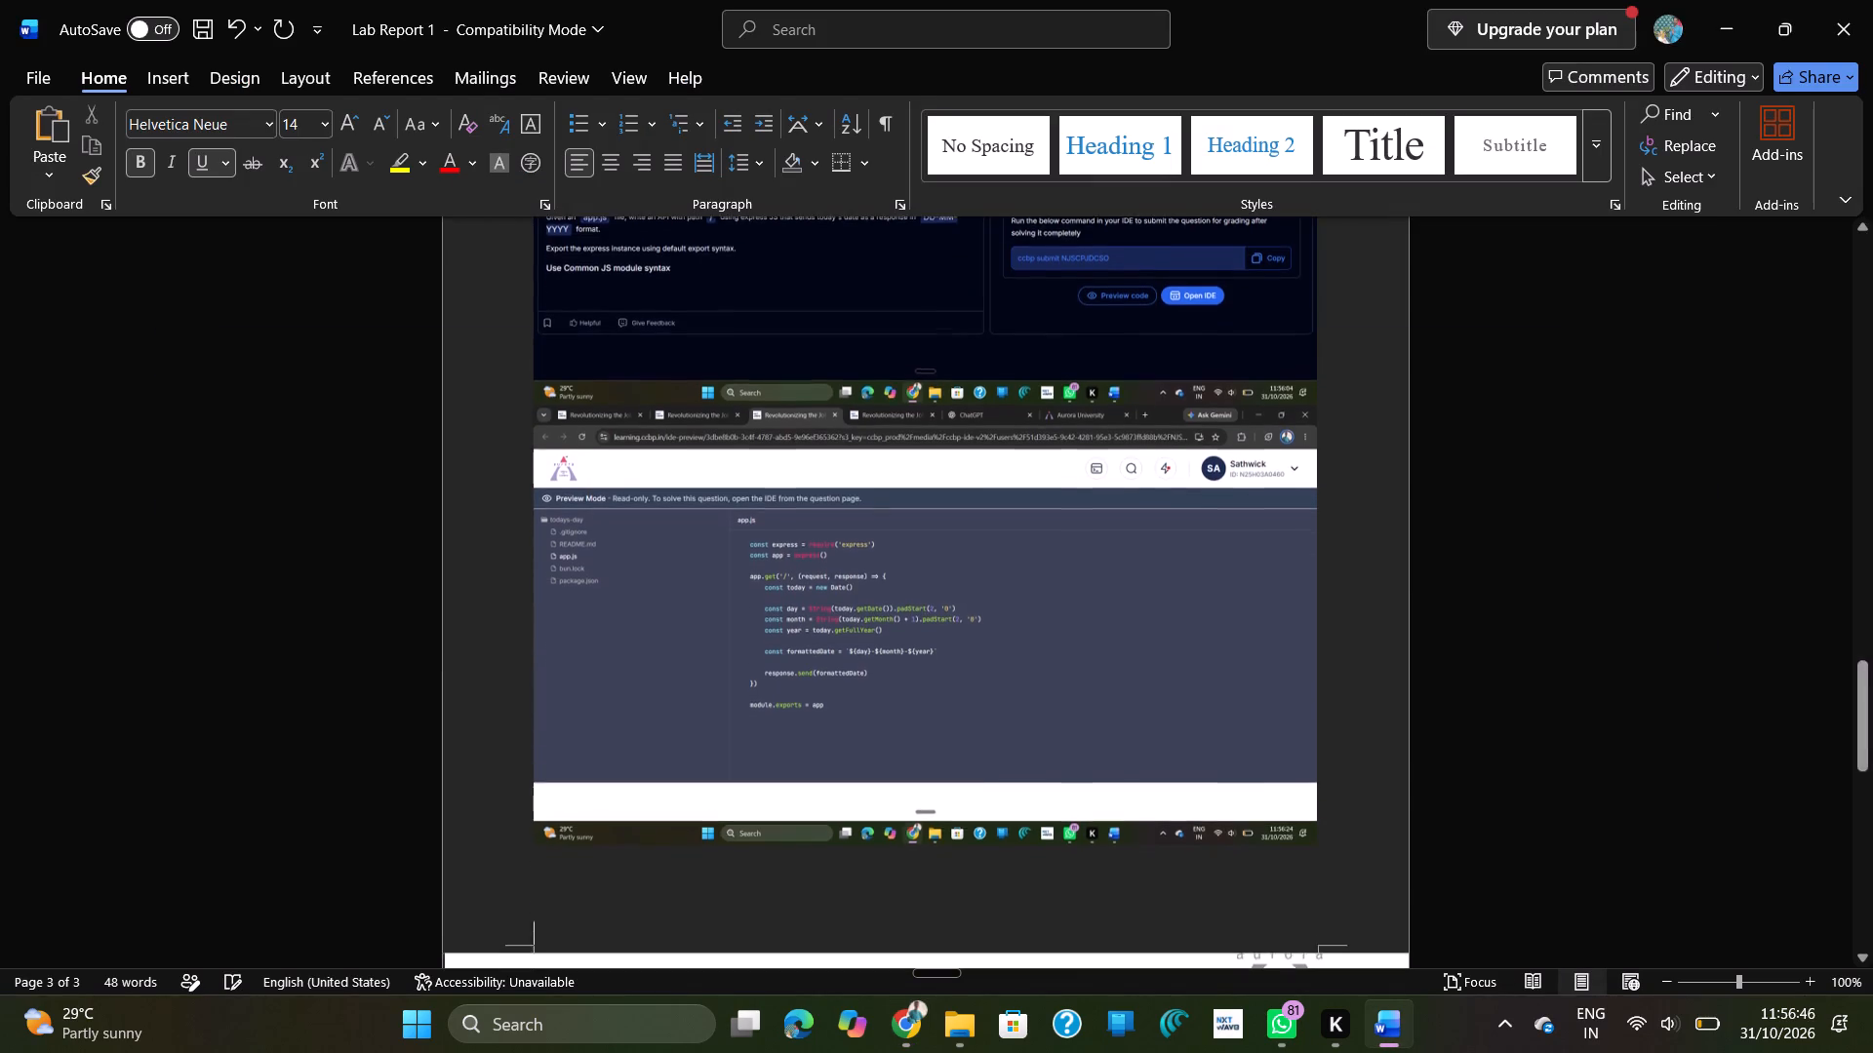
key(Return)
text(uestion 3 :)
key(Return)
key(ctrl+v)
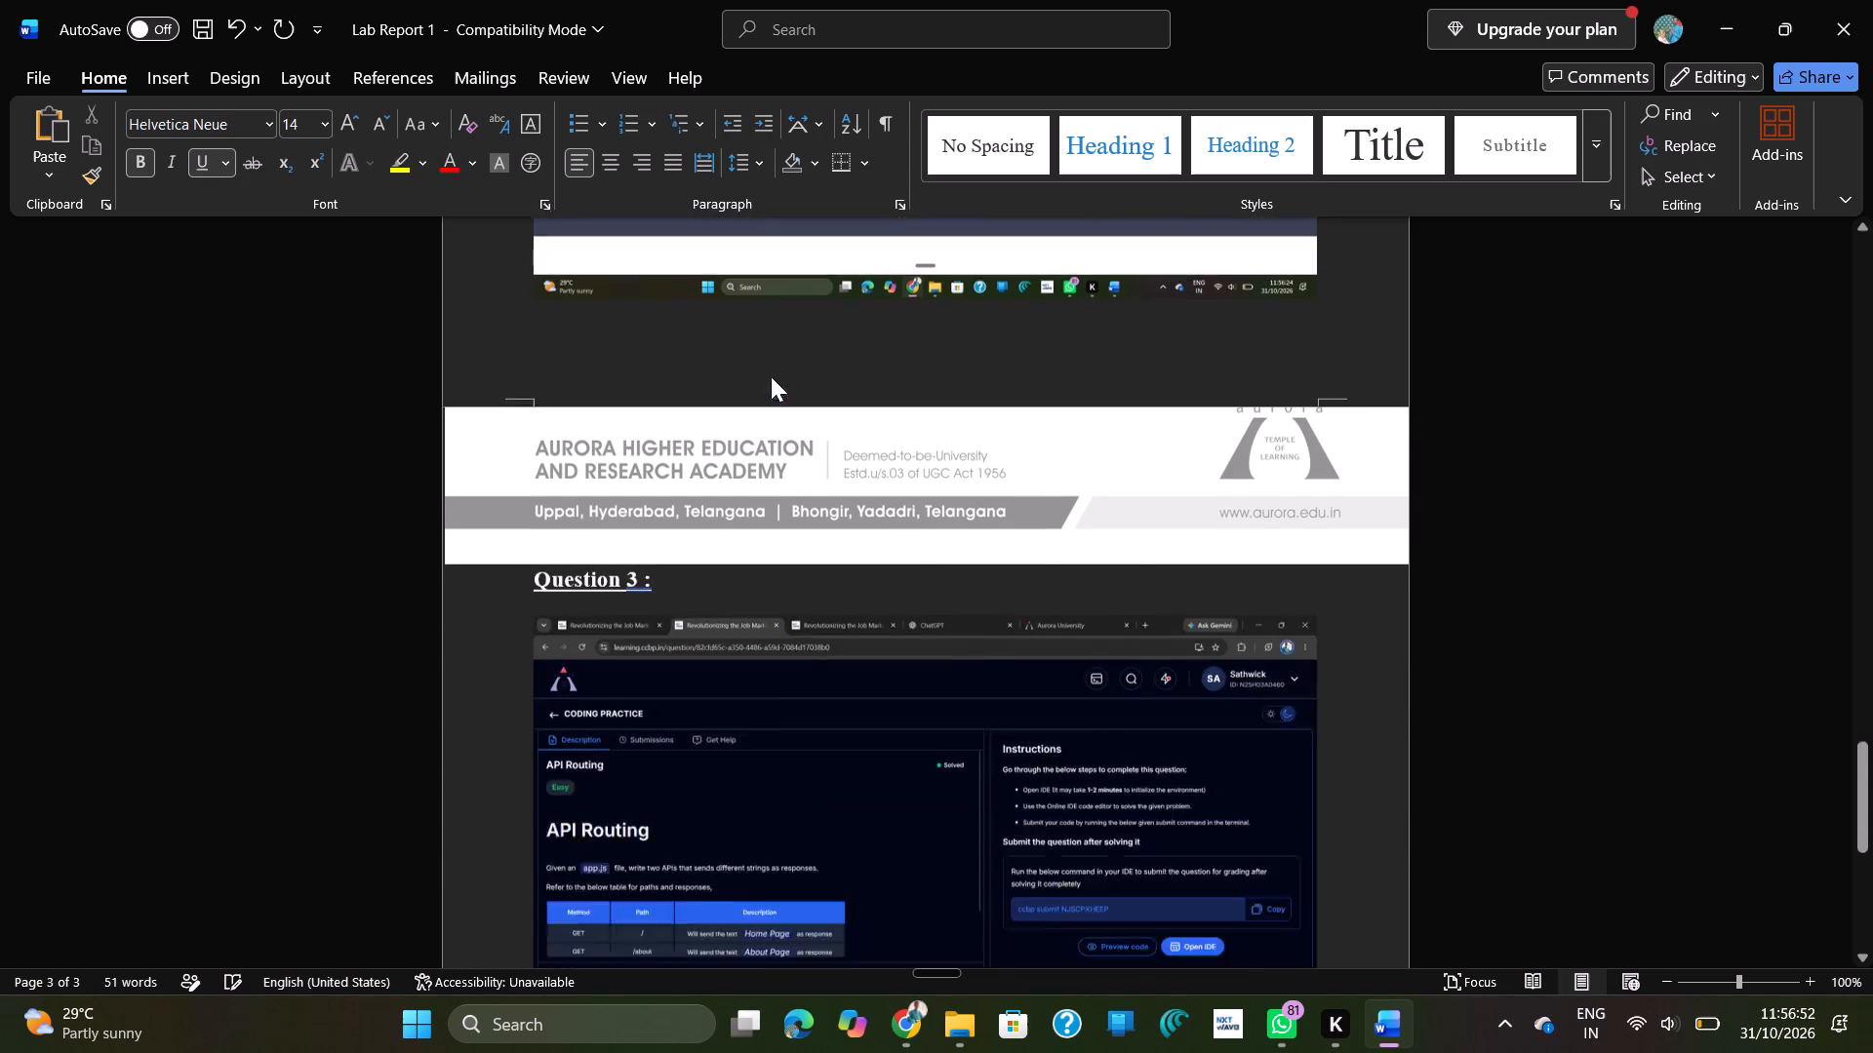
Capture the API Routing code preview from the browser and paste it on a new line below the question screenshot in the Word report.
key(Return)
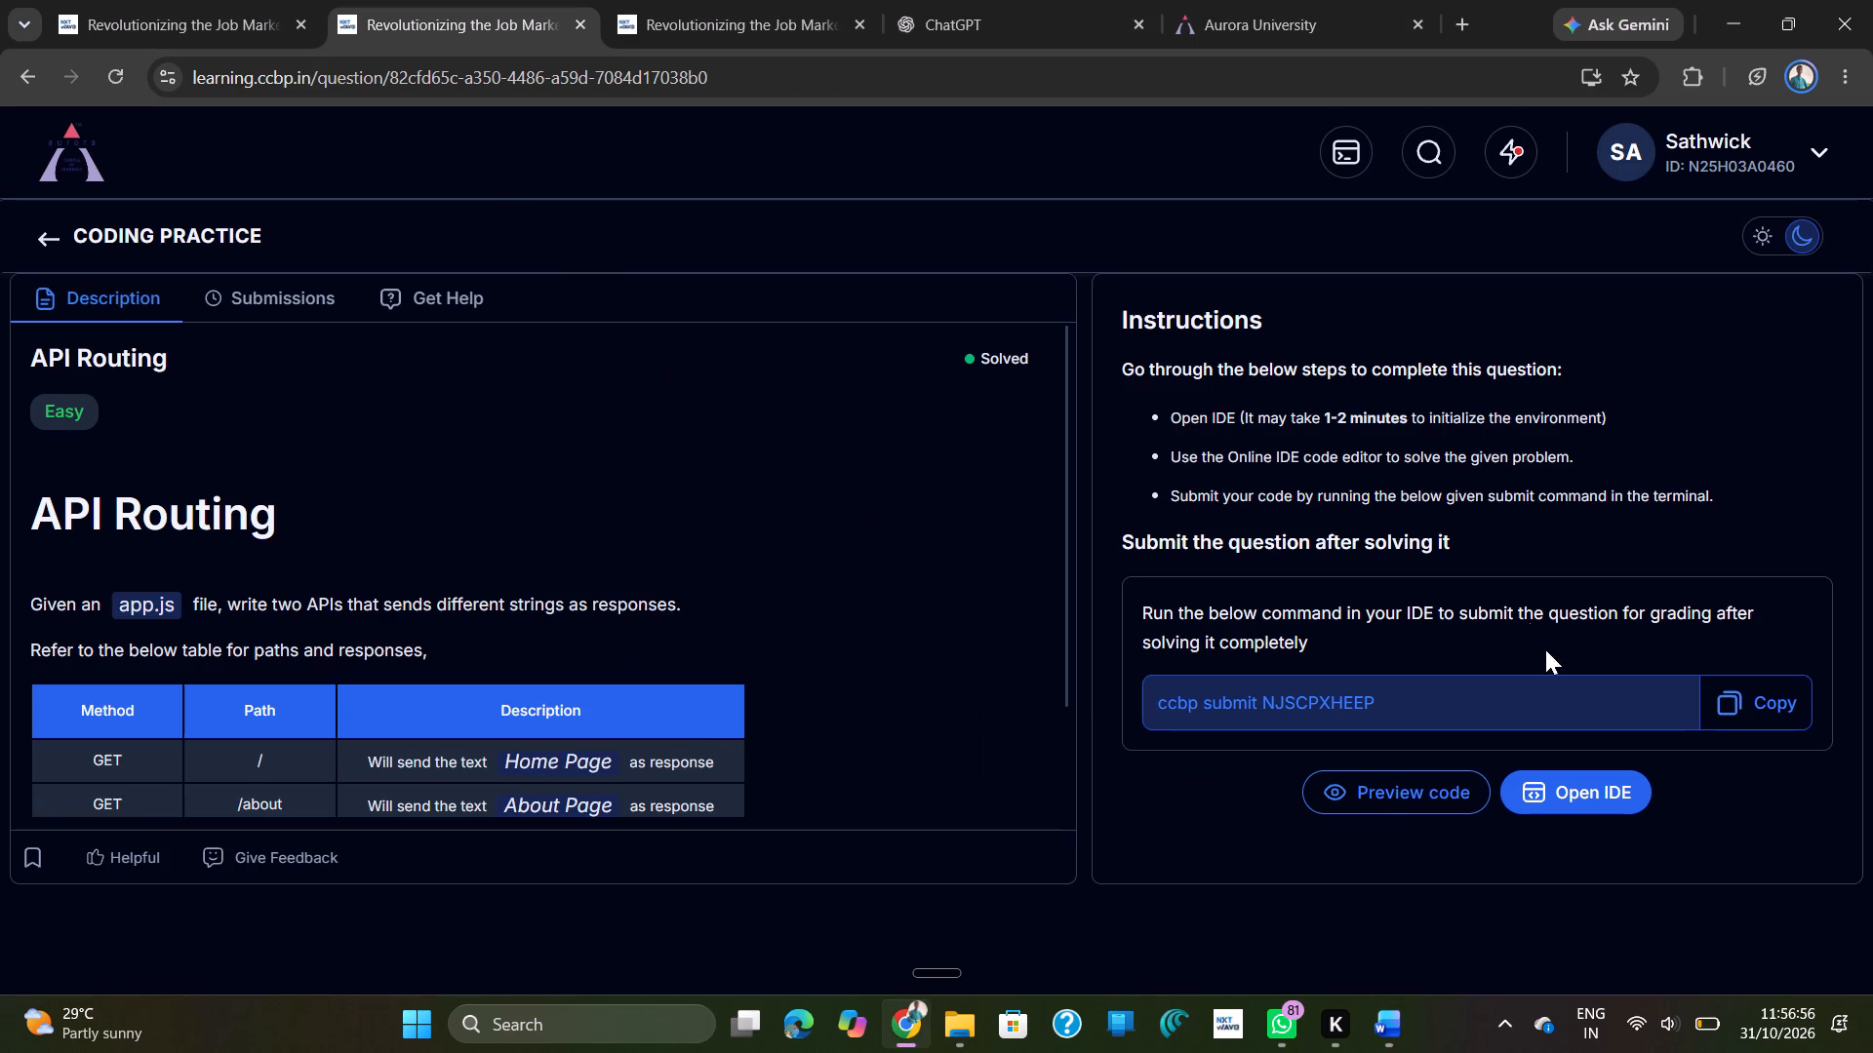
click(1380, 792)
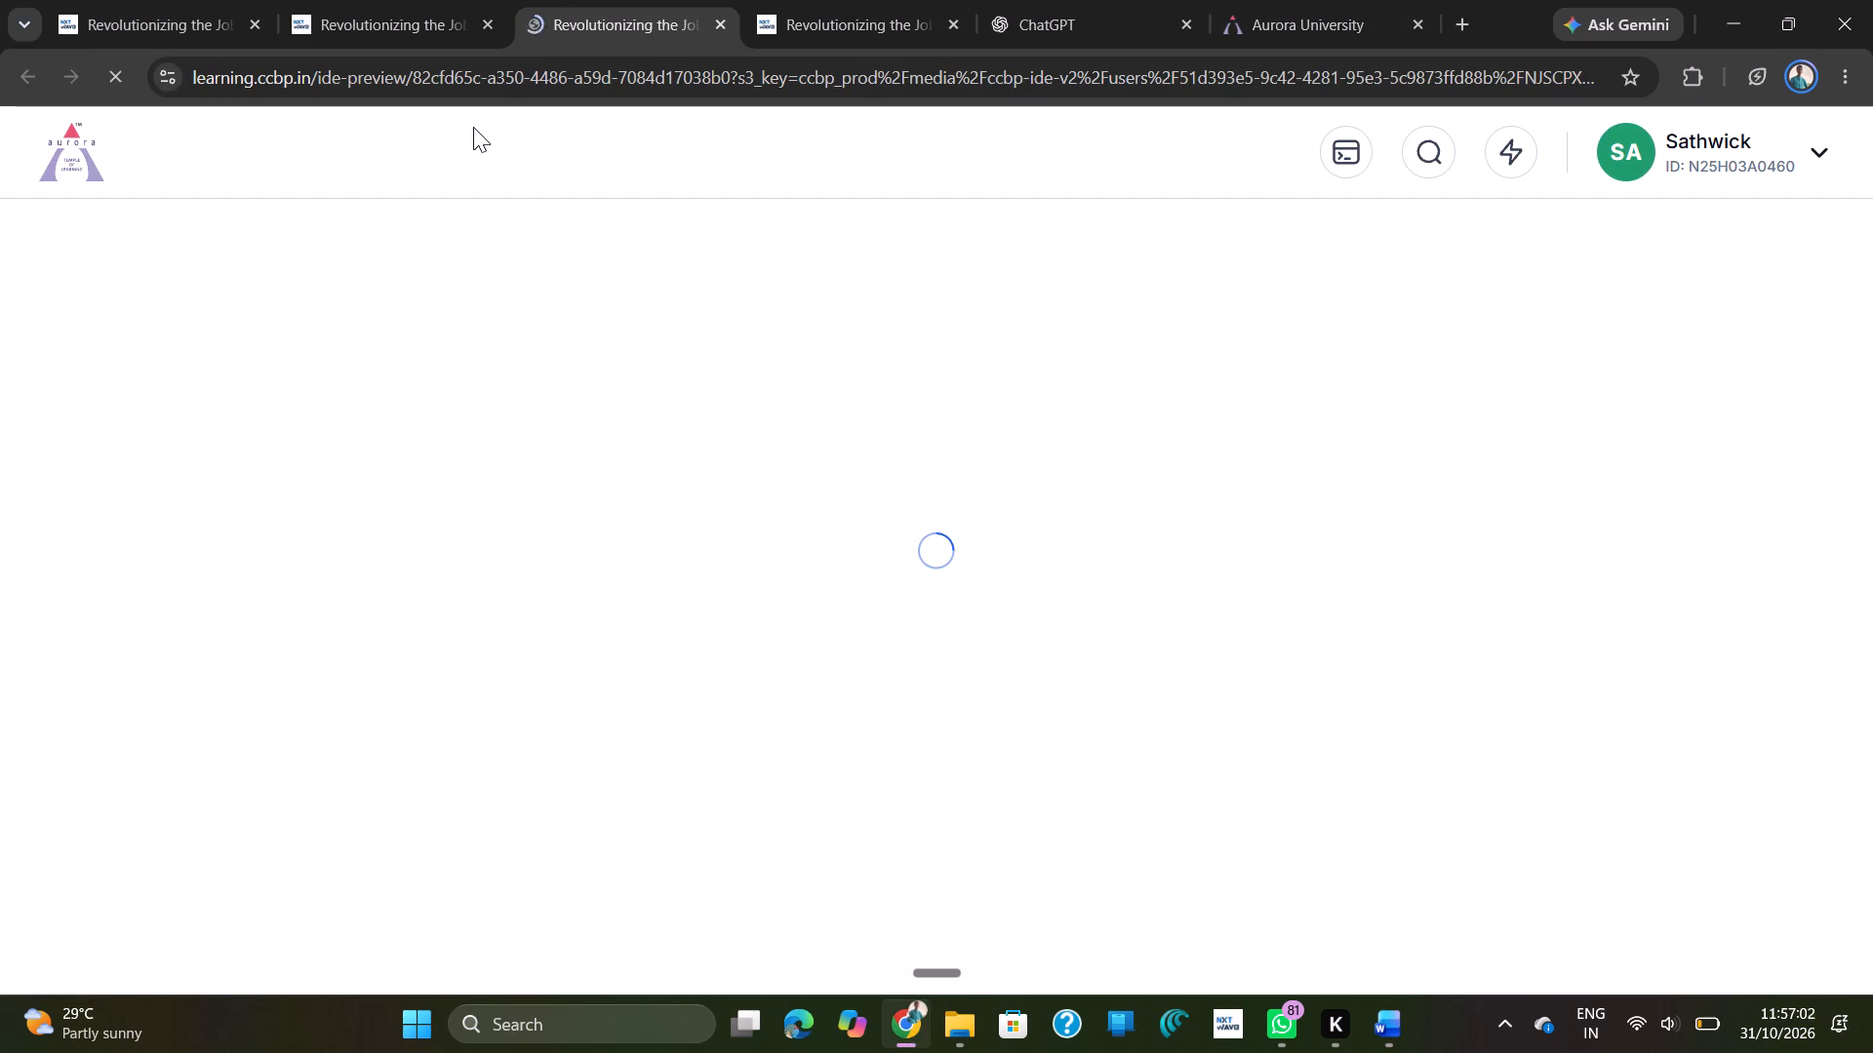
key(super+Print)
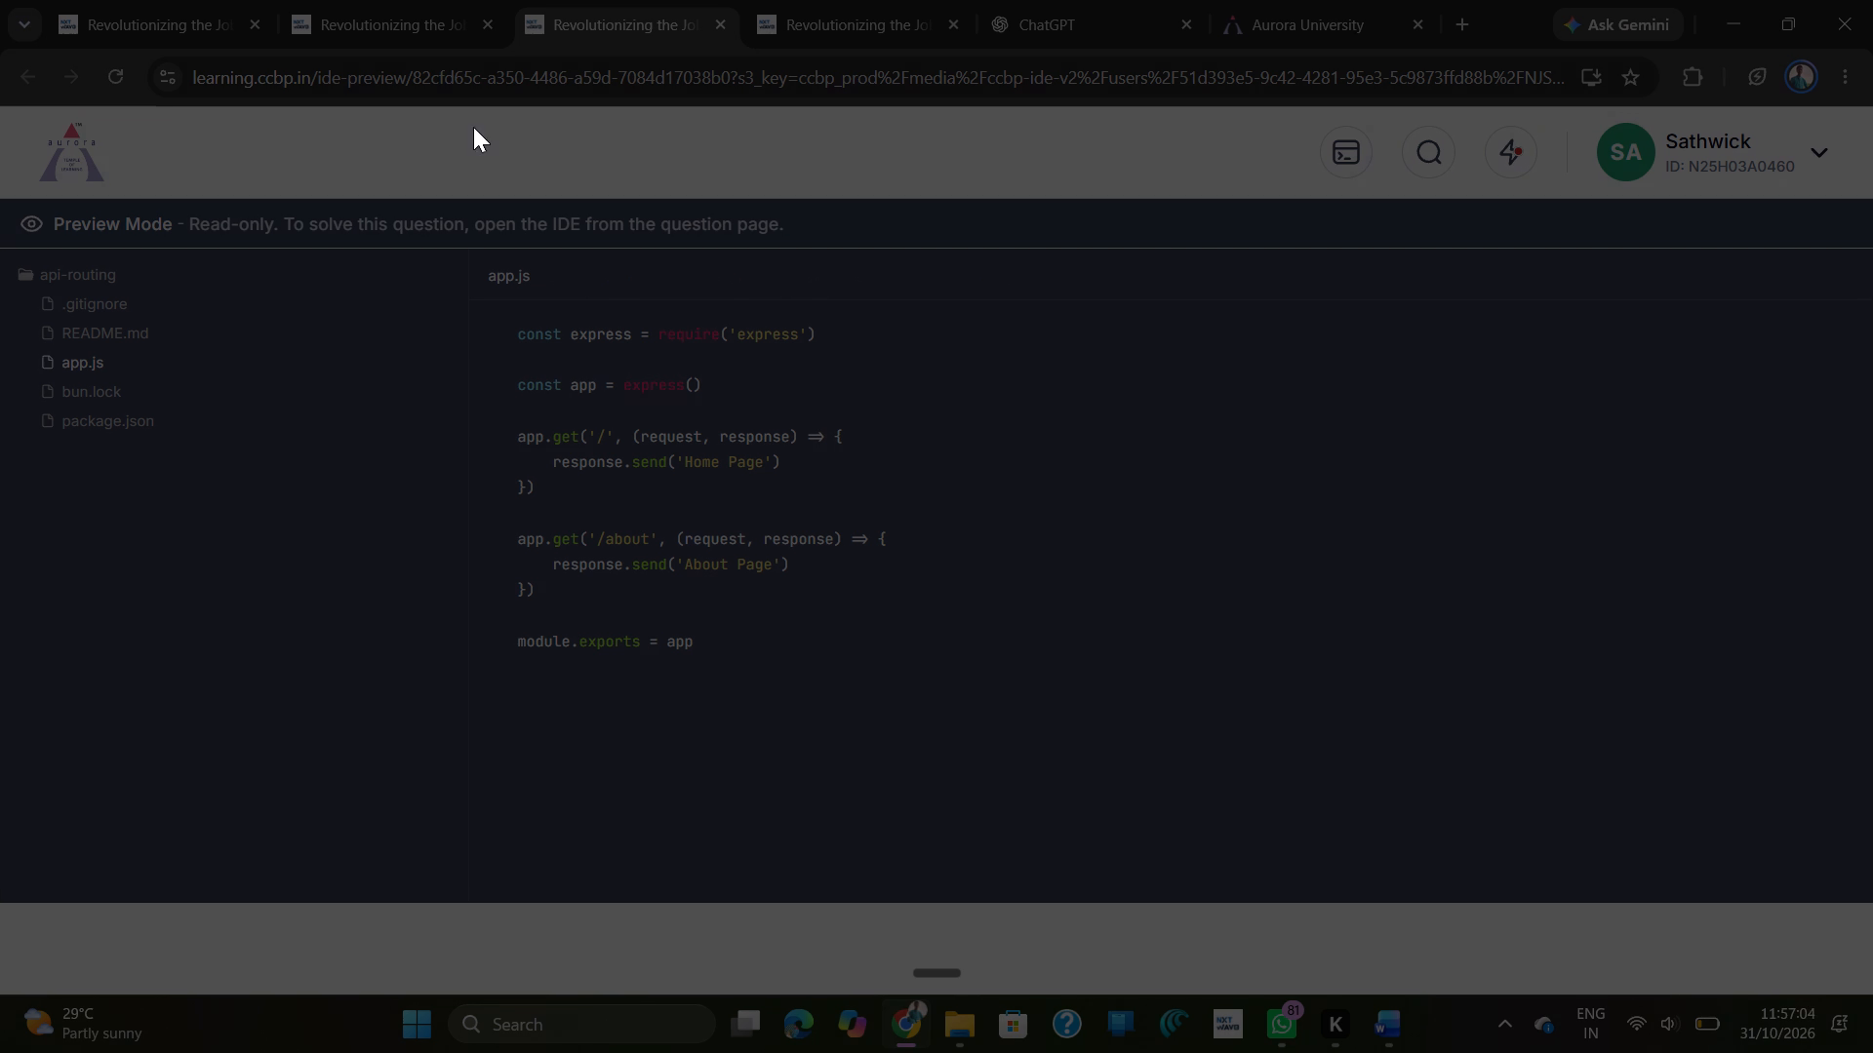
key(ctrl+v)
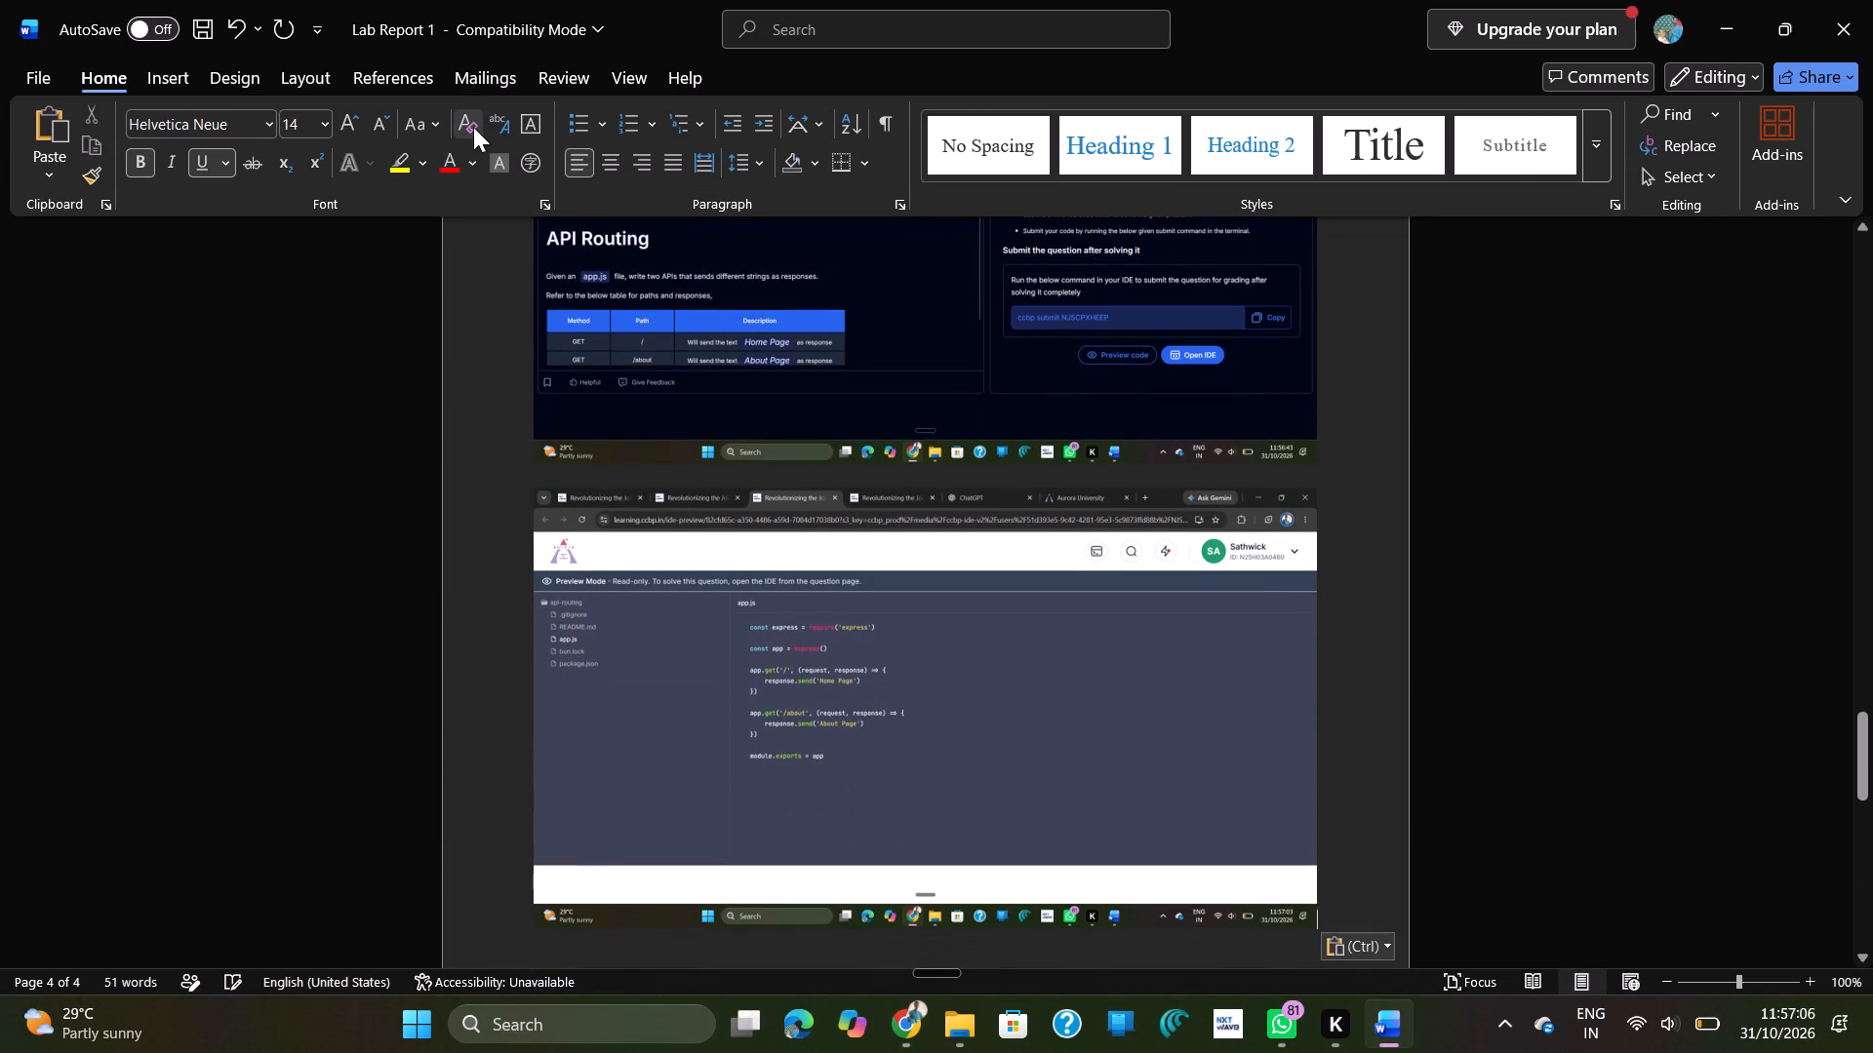
Add a "Question 4 :" heading at the start of the page following the API Routing code screenshot.
scroll(630, 245, down, 1)
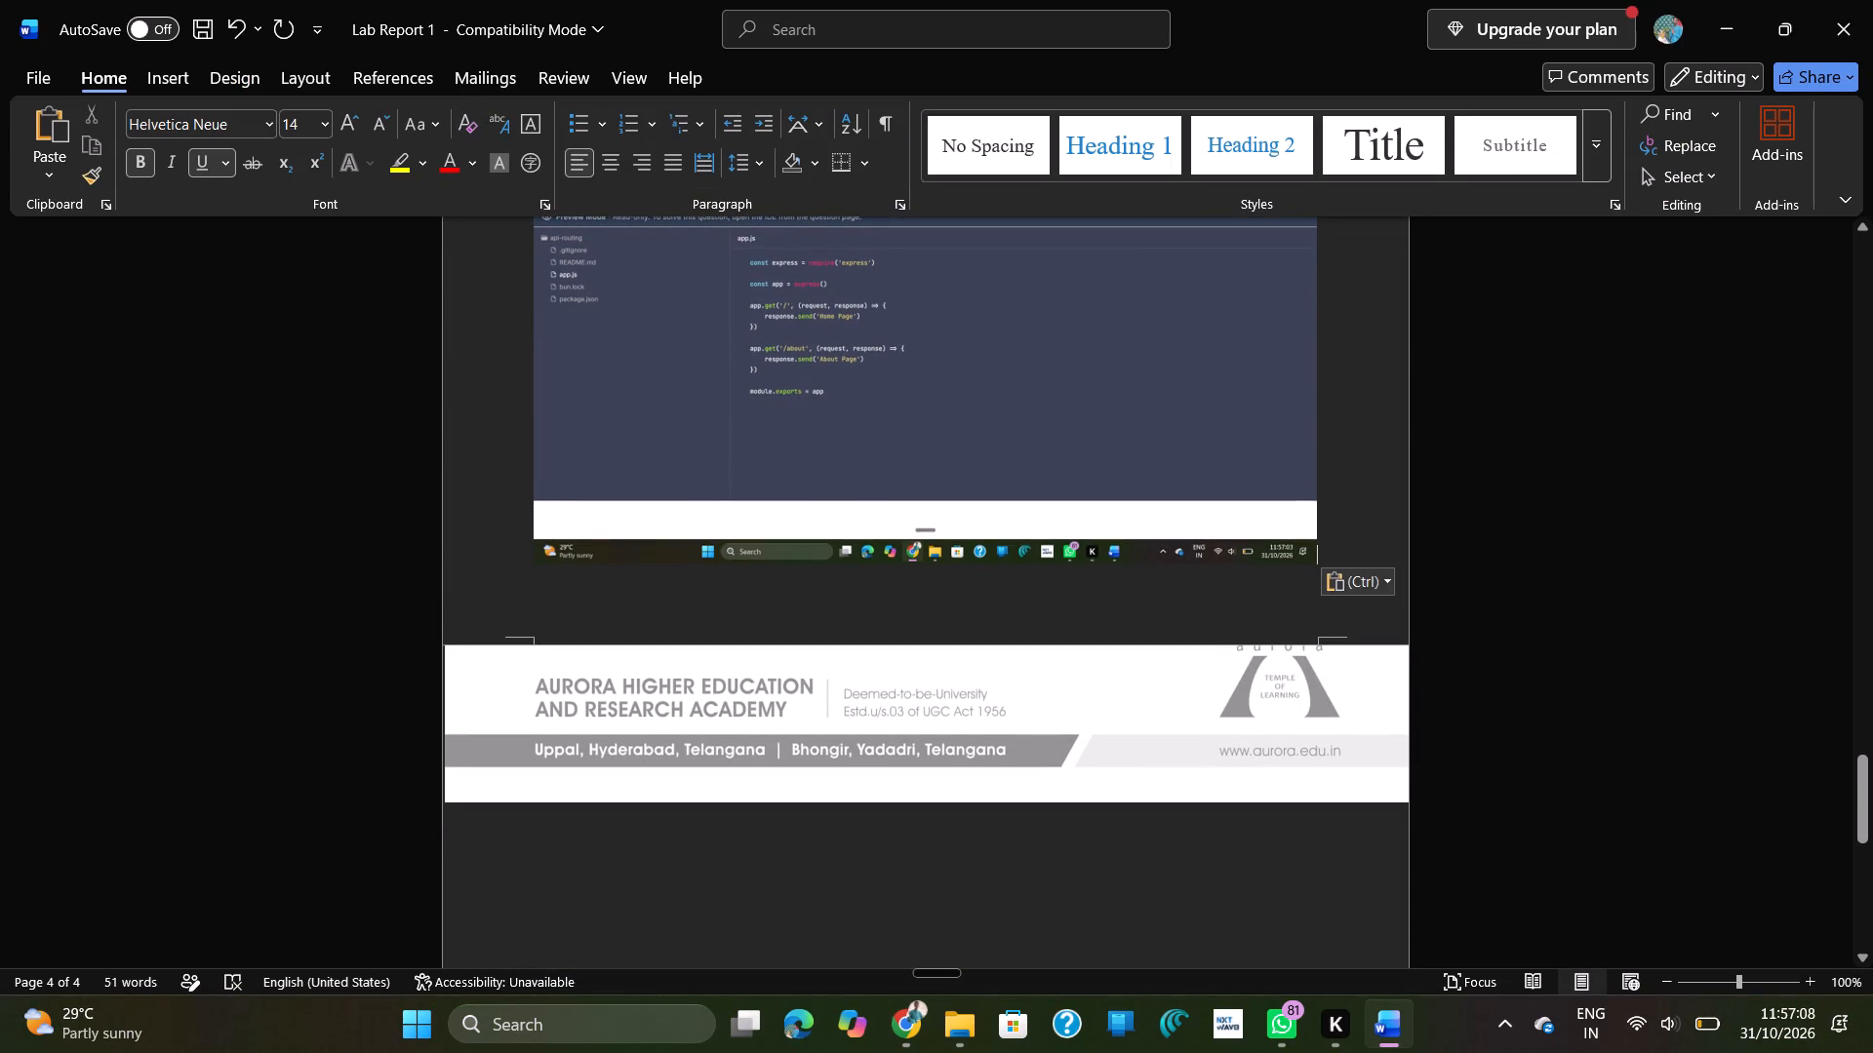
key(Return)
key(Return)
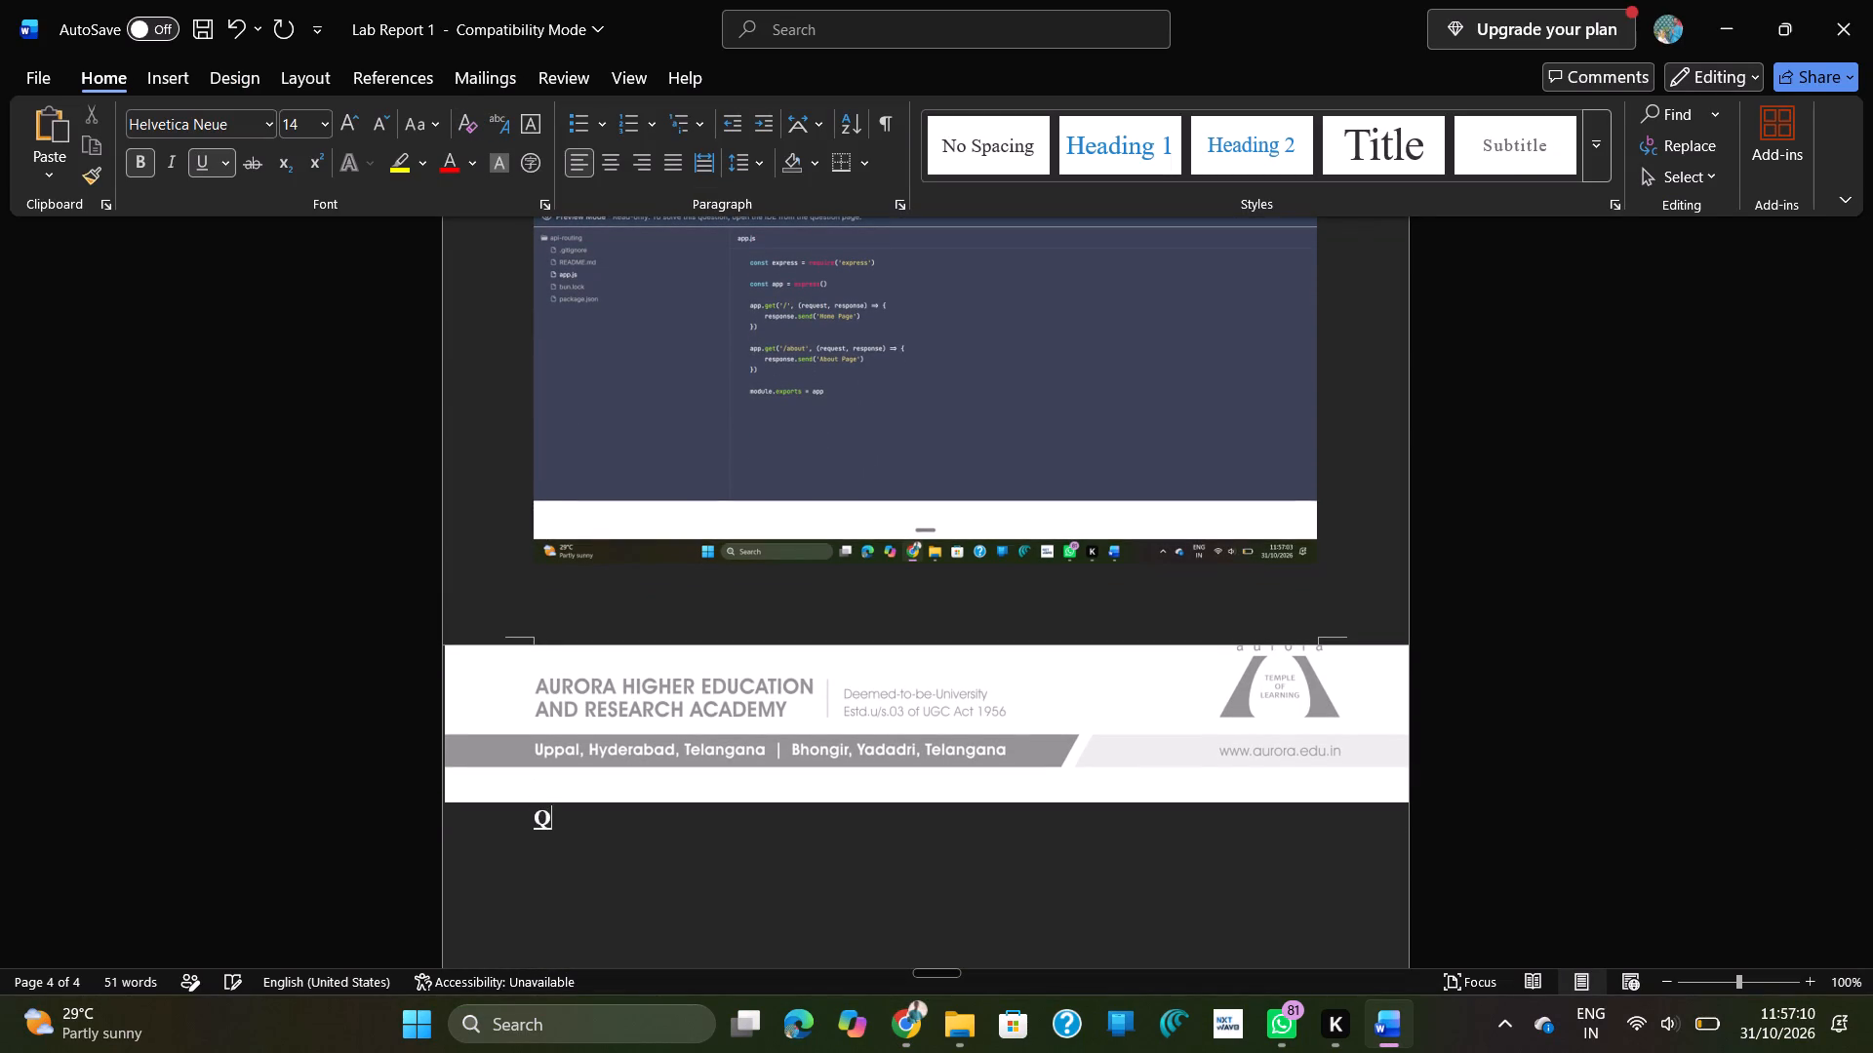
text(uestion 4 :)
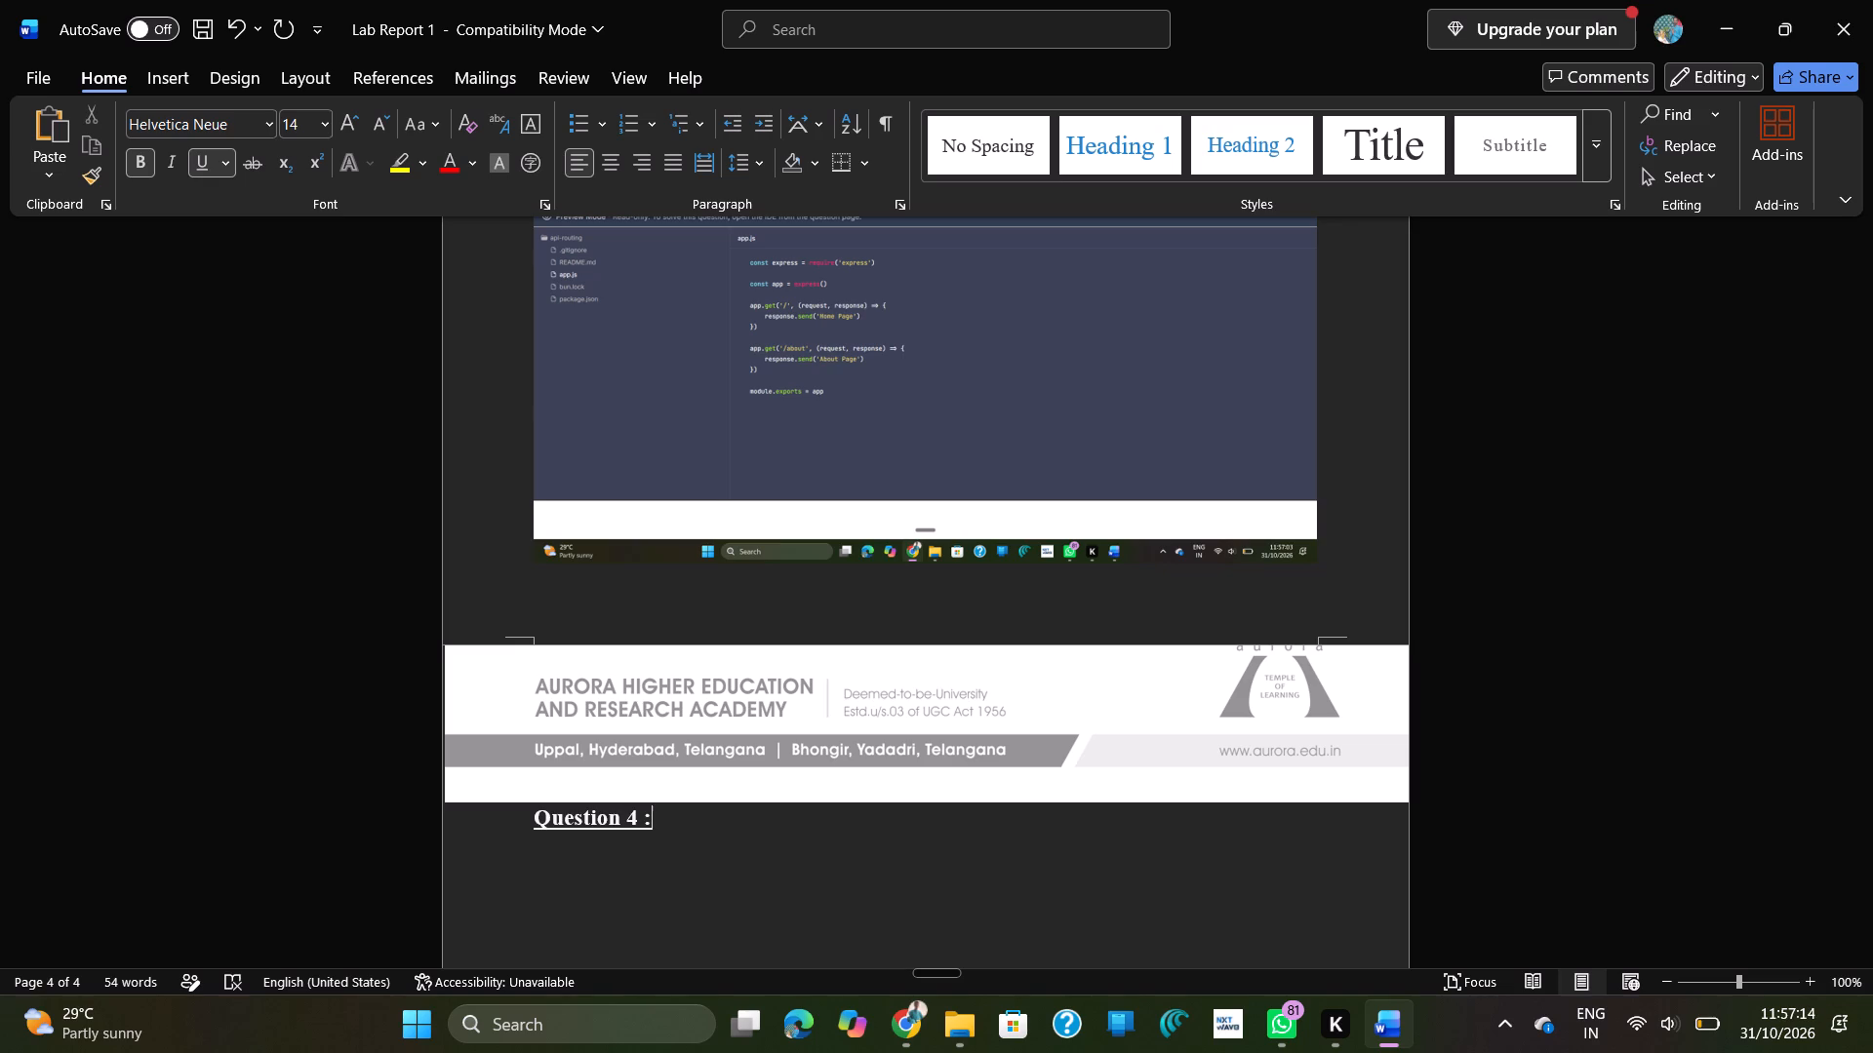
Review the layout of the Question 2 and Question 3 screenshots and the page with the Question 4 heading.
scroll(630, 245, up, 3)
scroll(630, 245, down, 1)
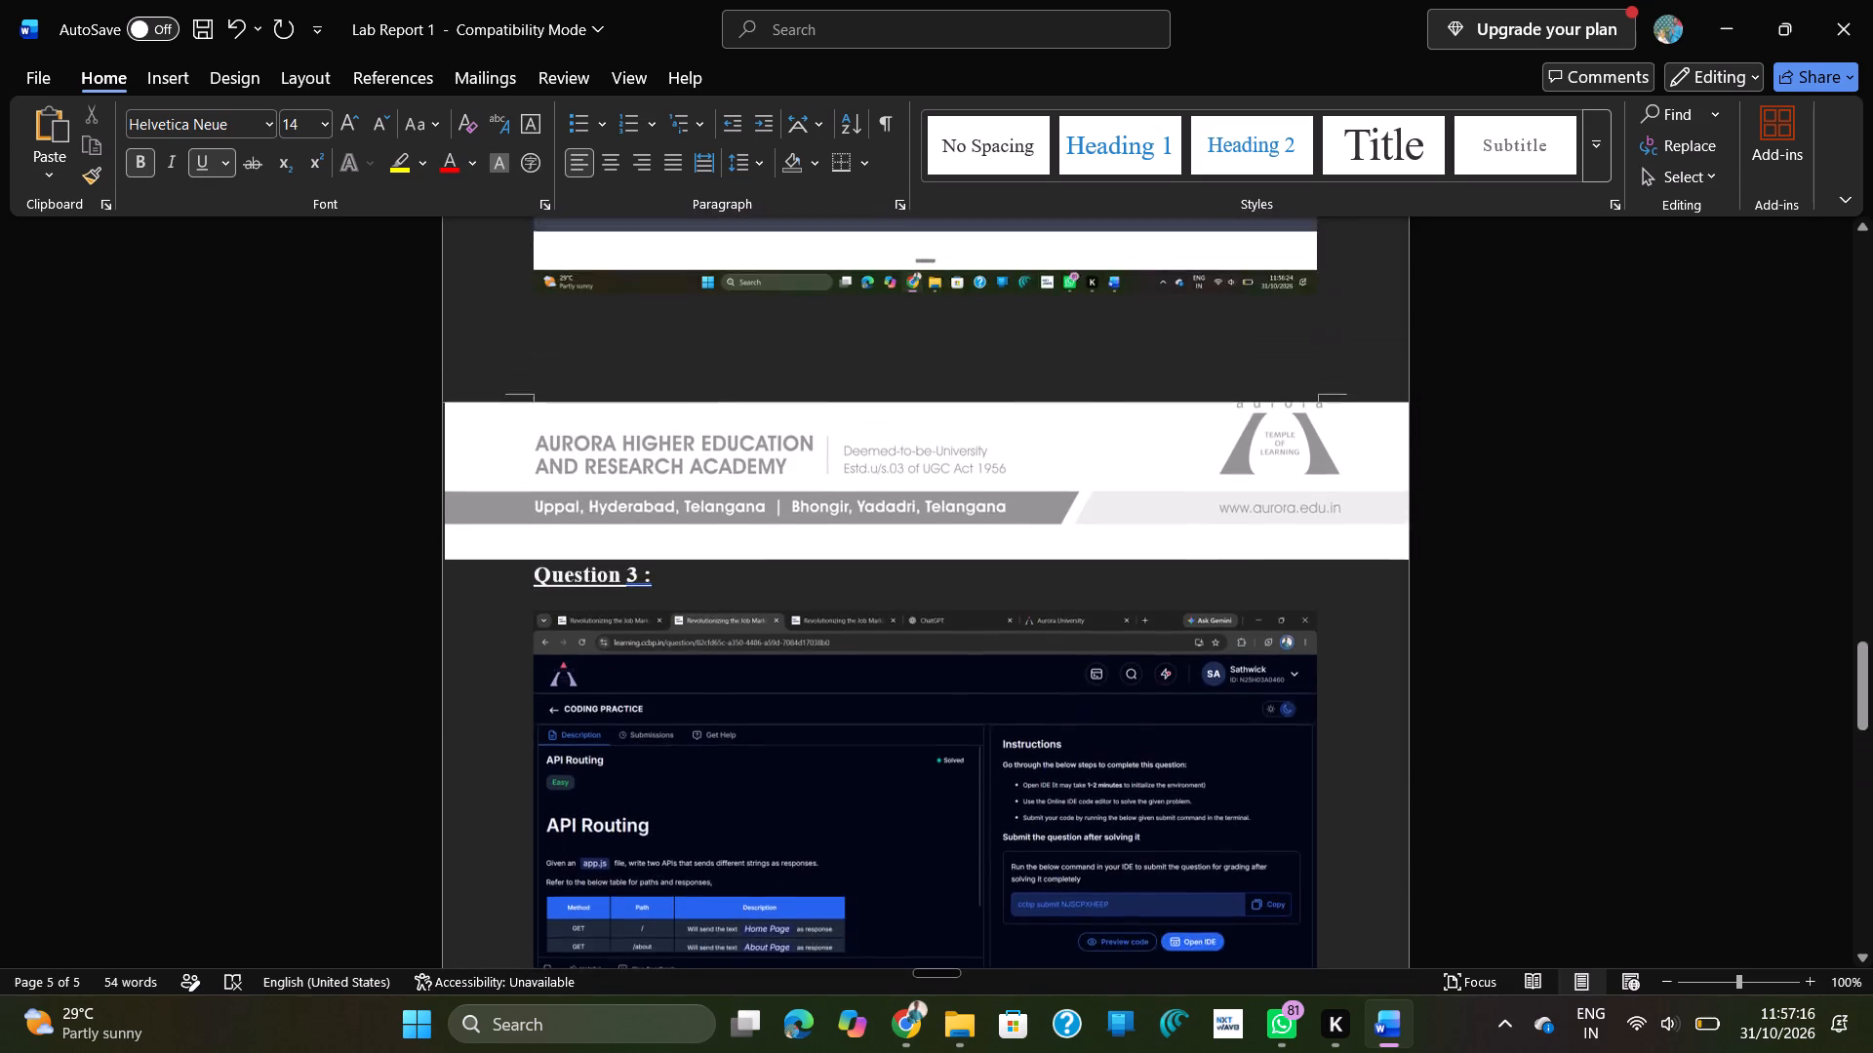
scroll(630, 245, down, 1)
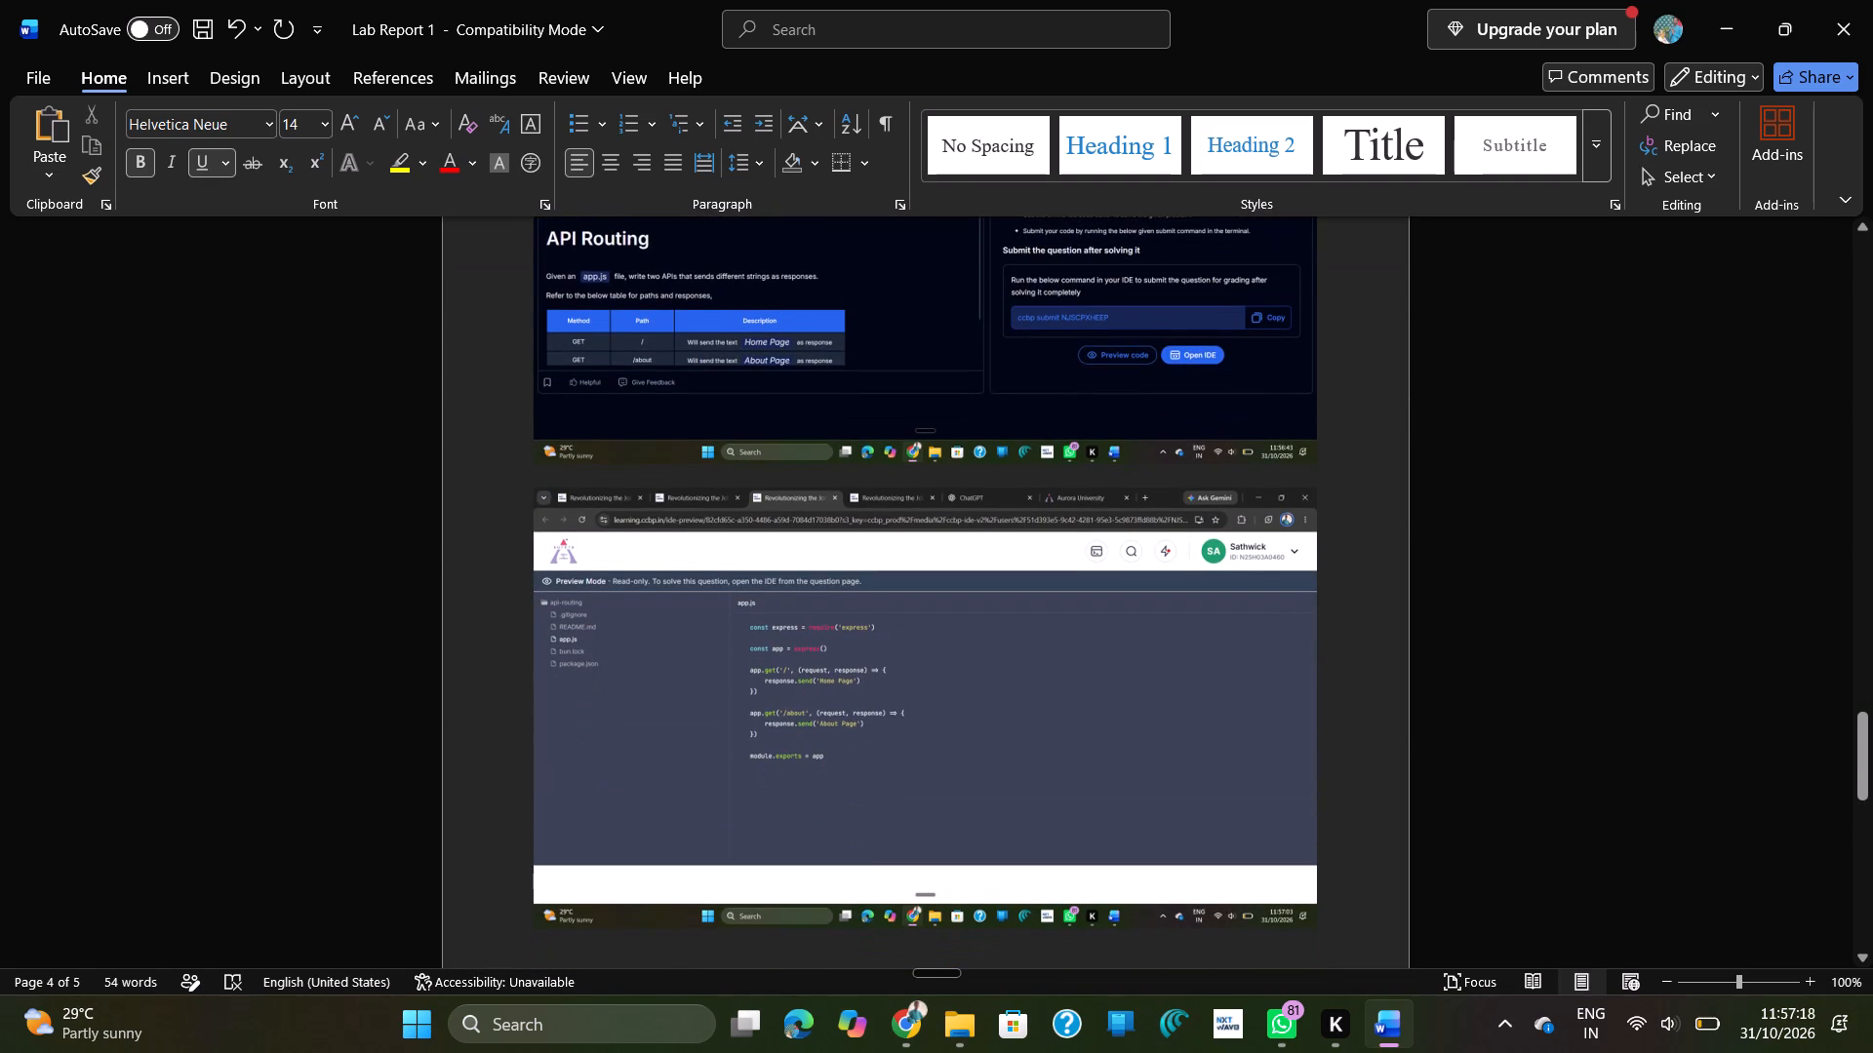
scroll(630, 245, down, 1)
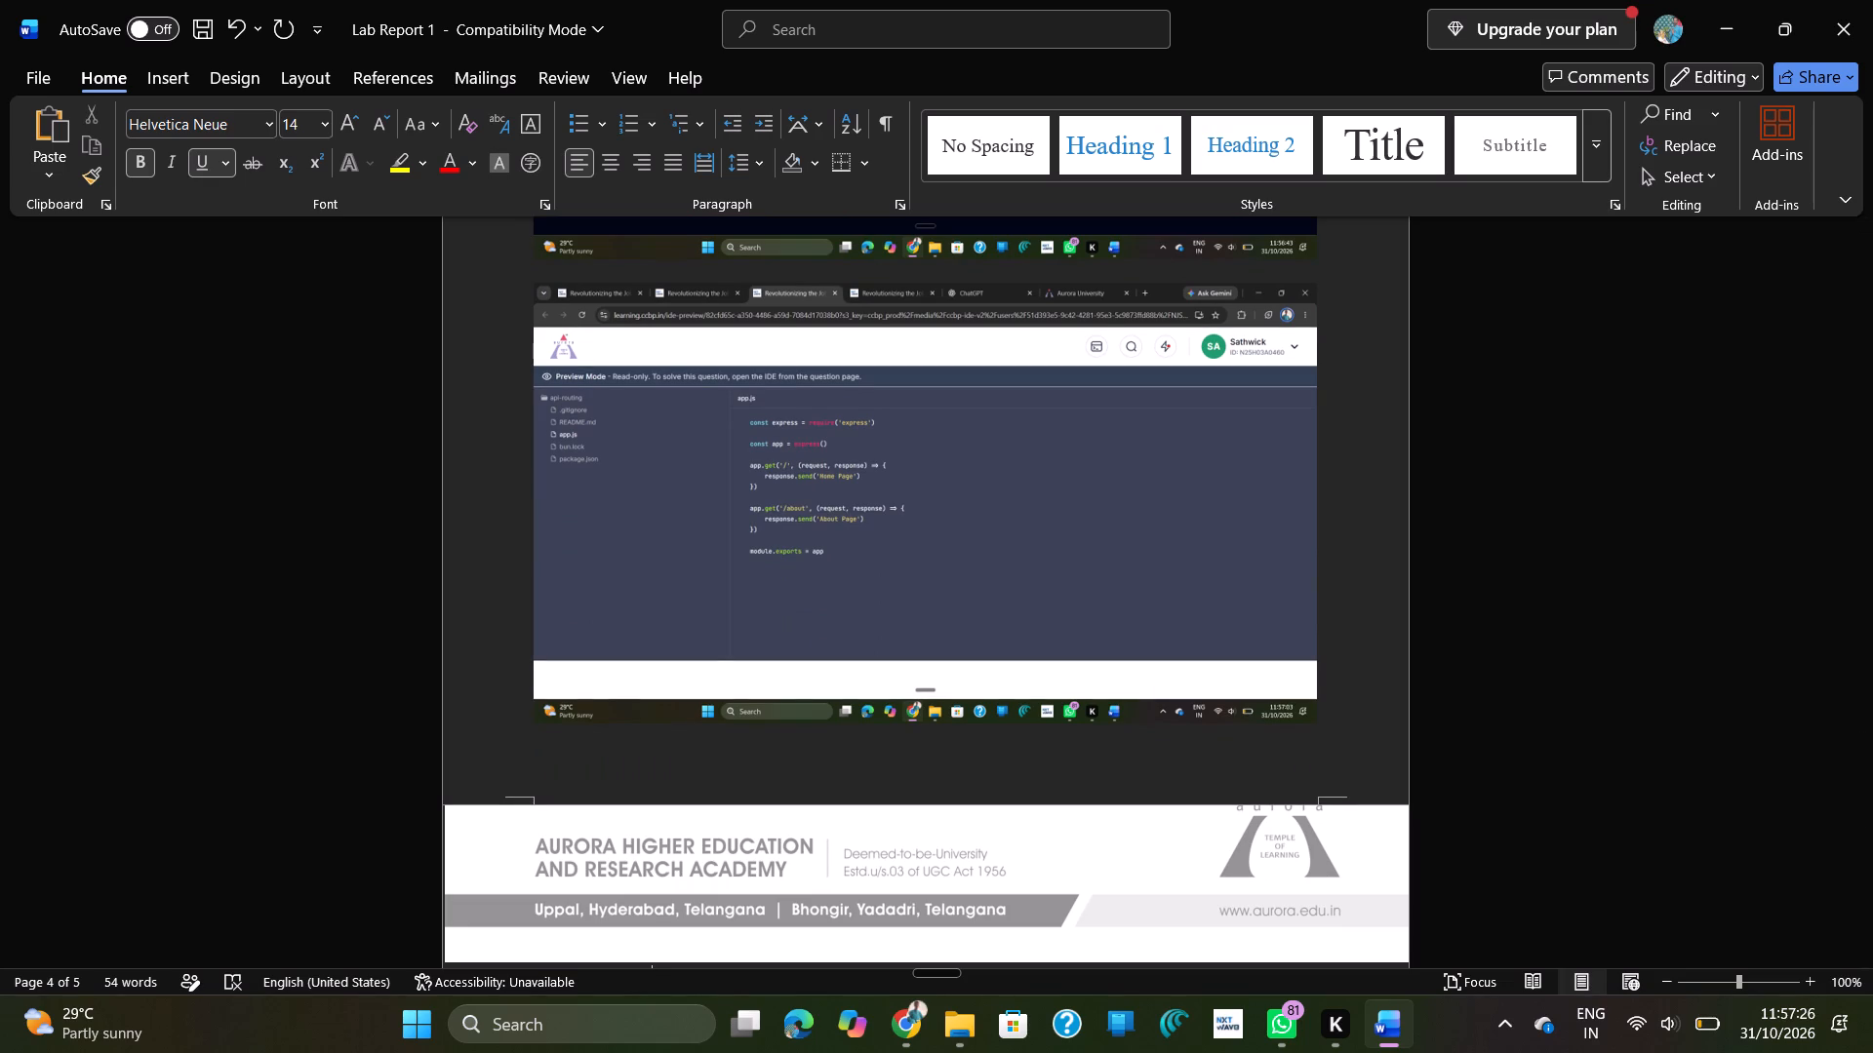
scroll(721, 566, up, 1)
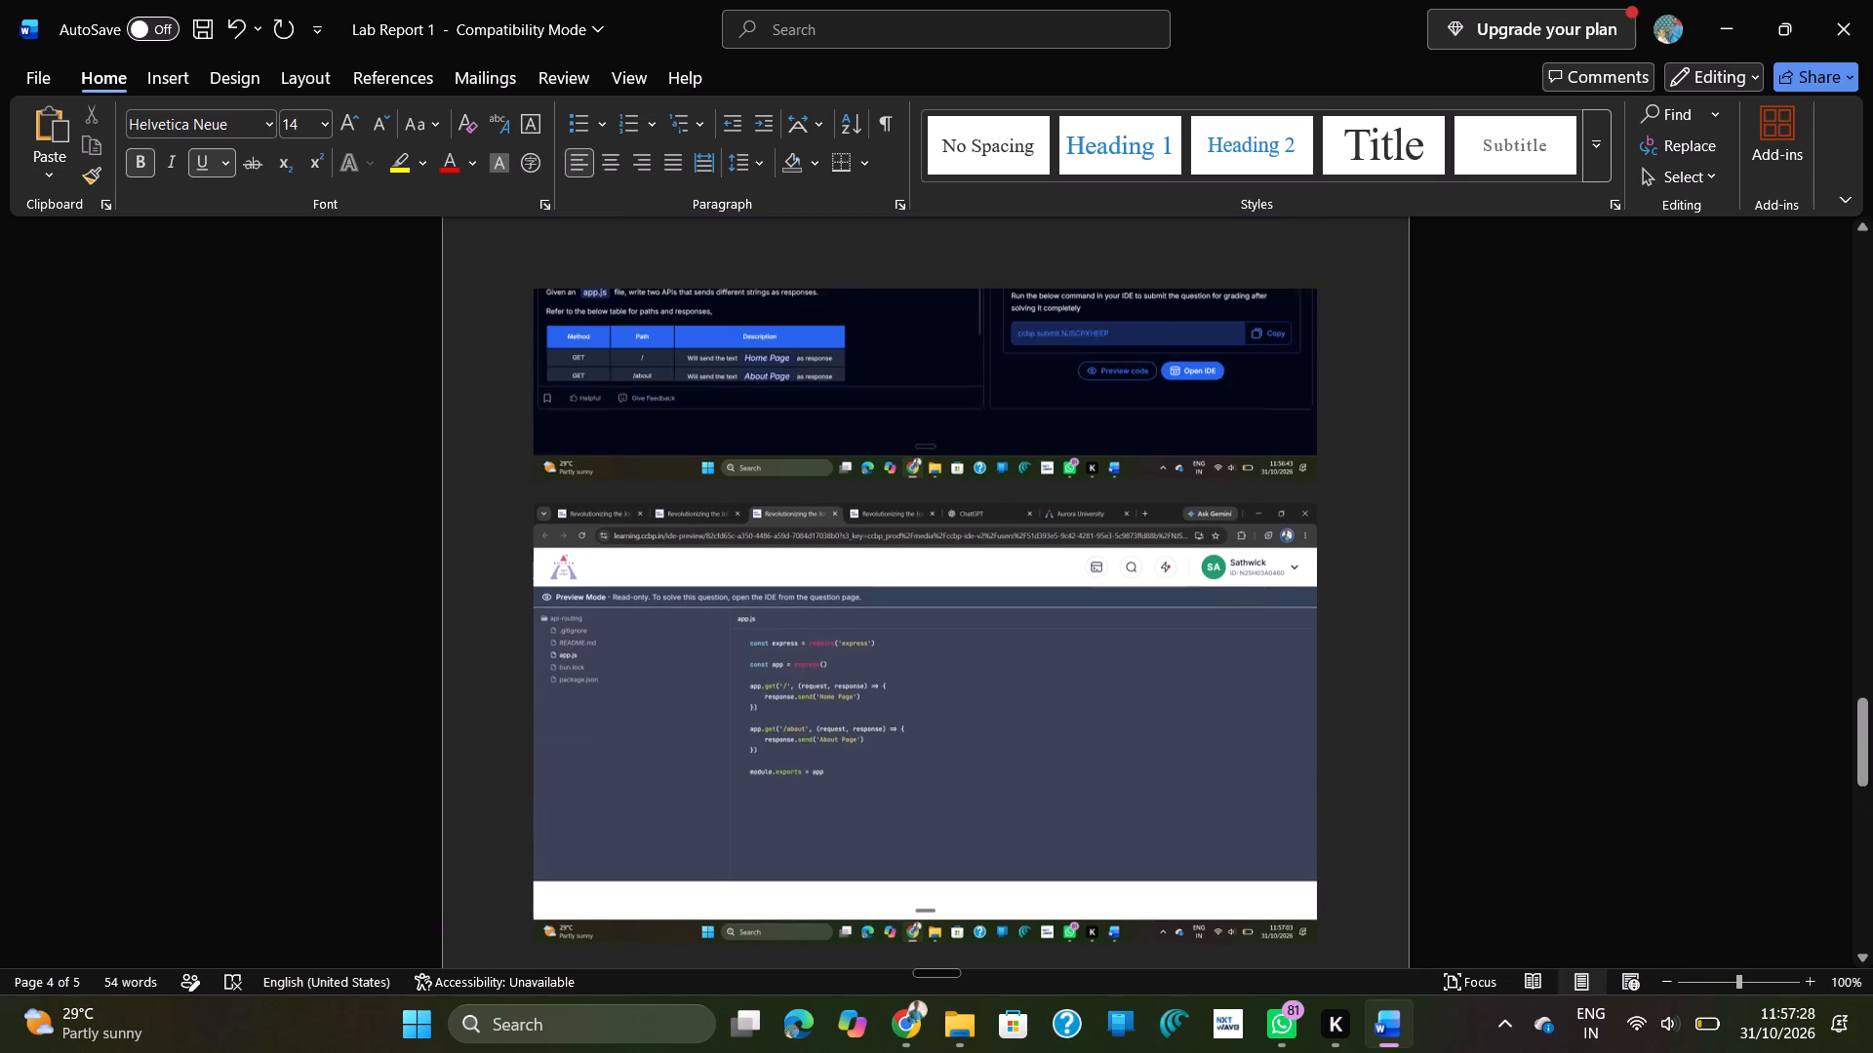
scroll(721, 566, up, 4)
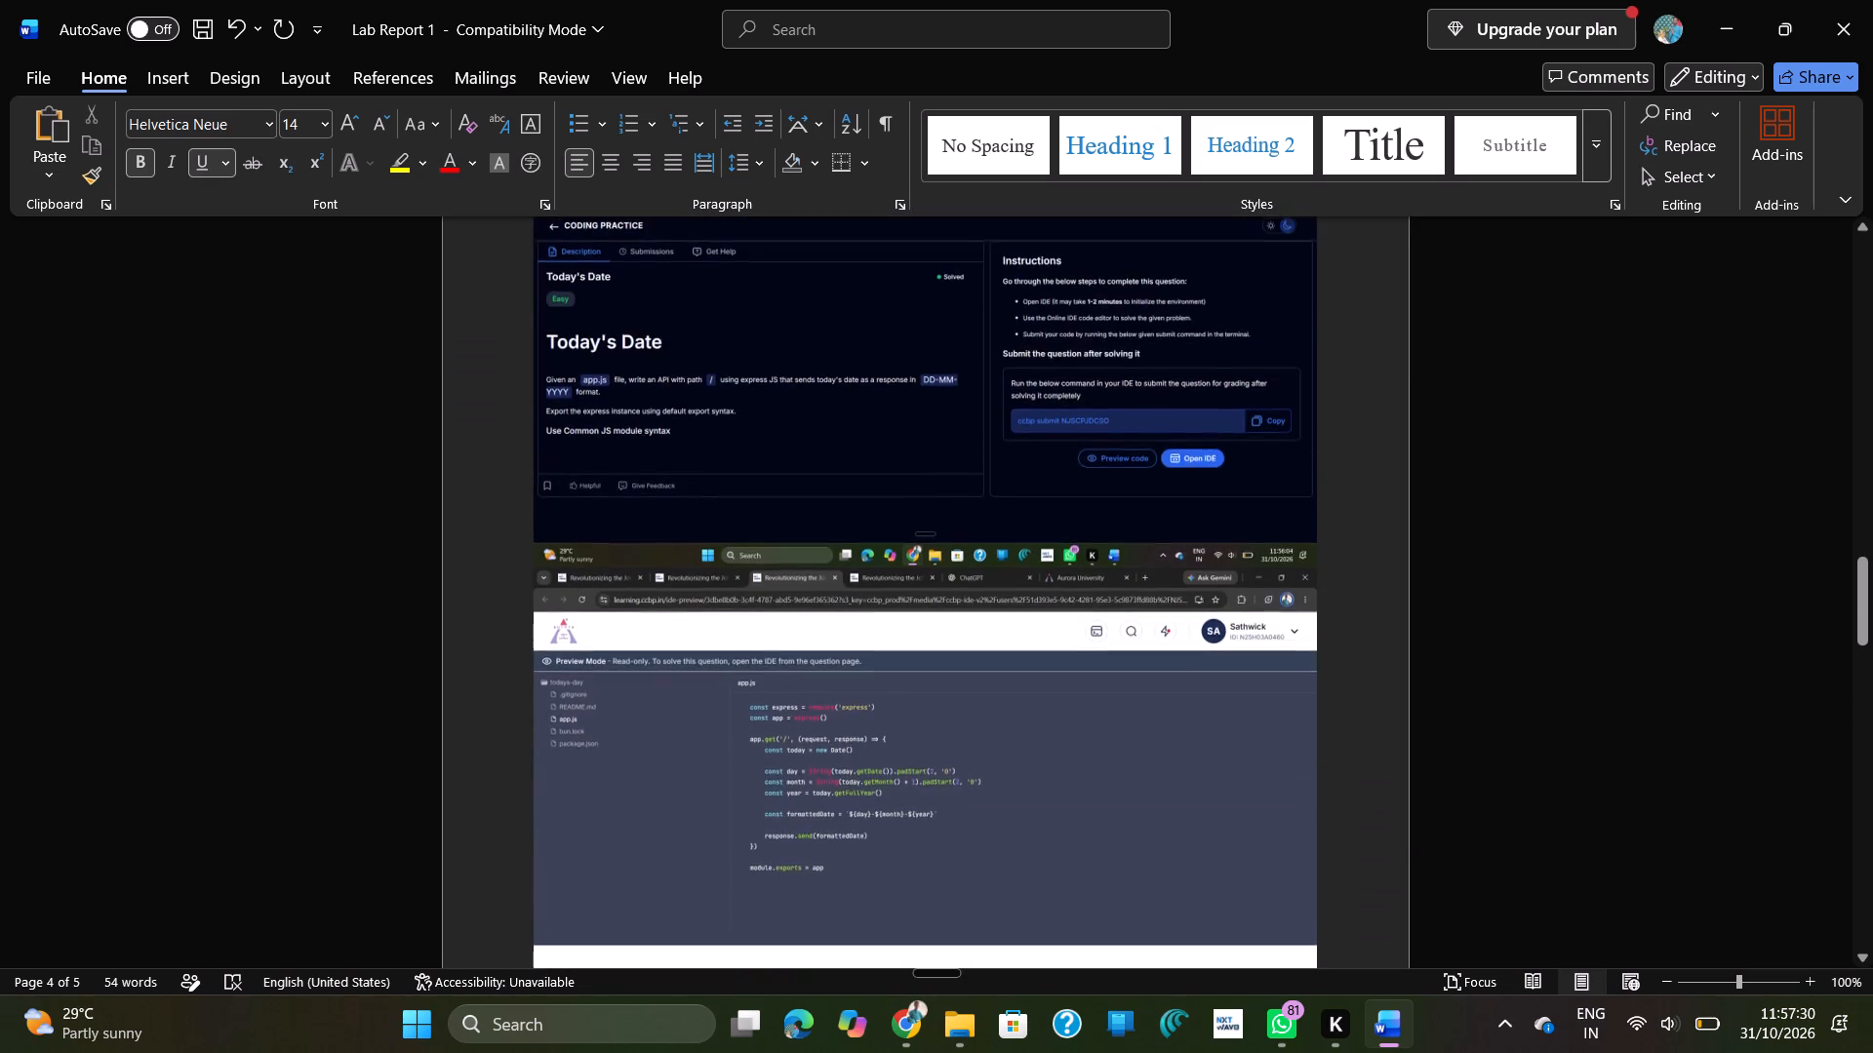
scroll(721, 566, up, 1)
scroll(721, 566, down, 5)
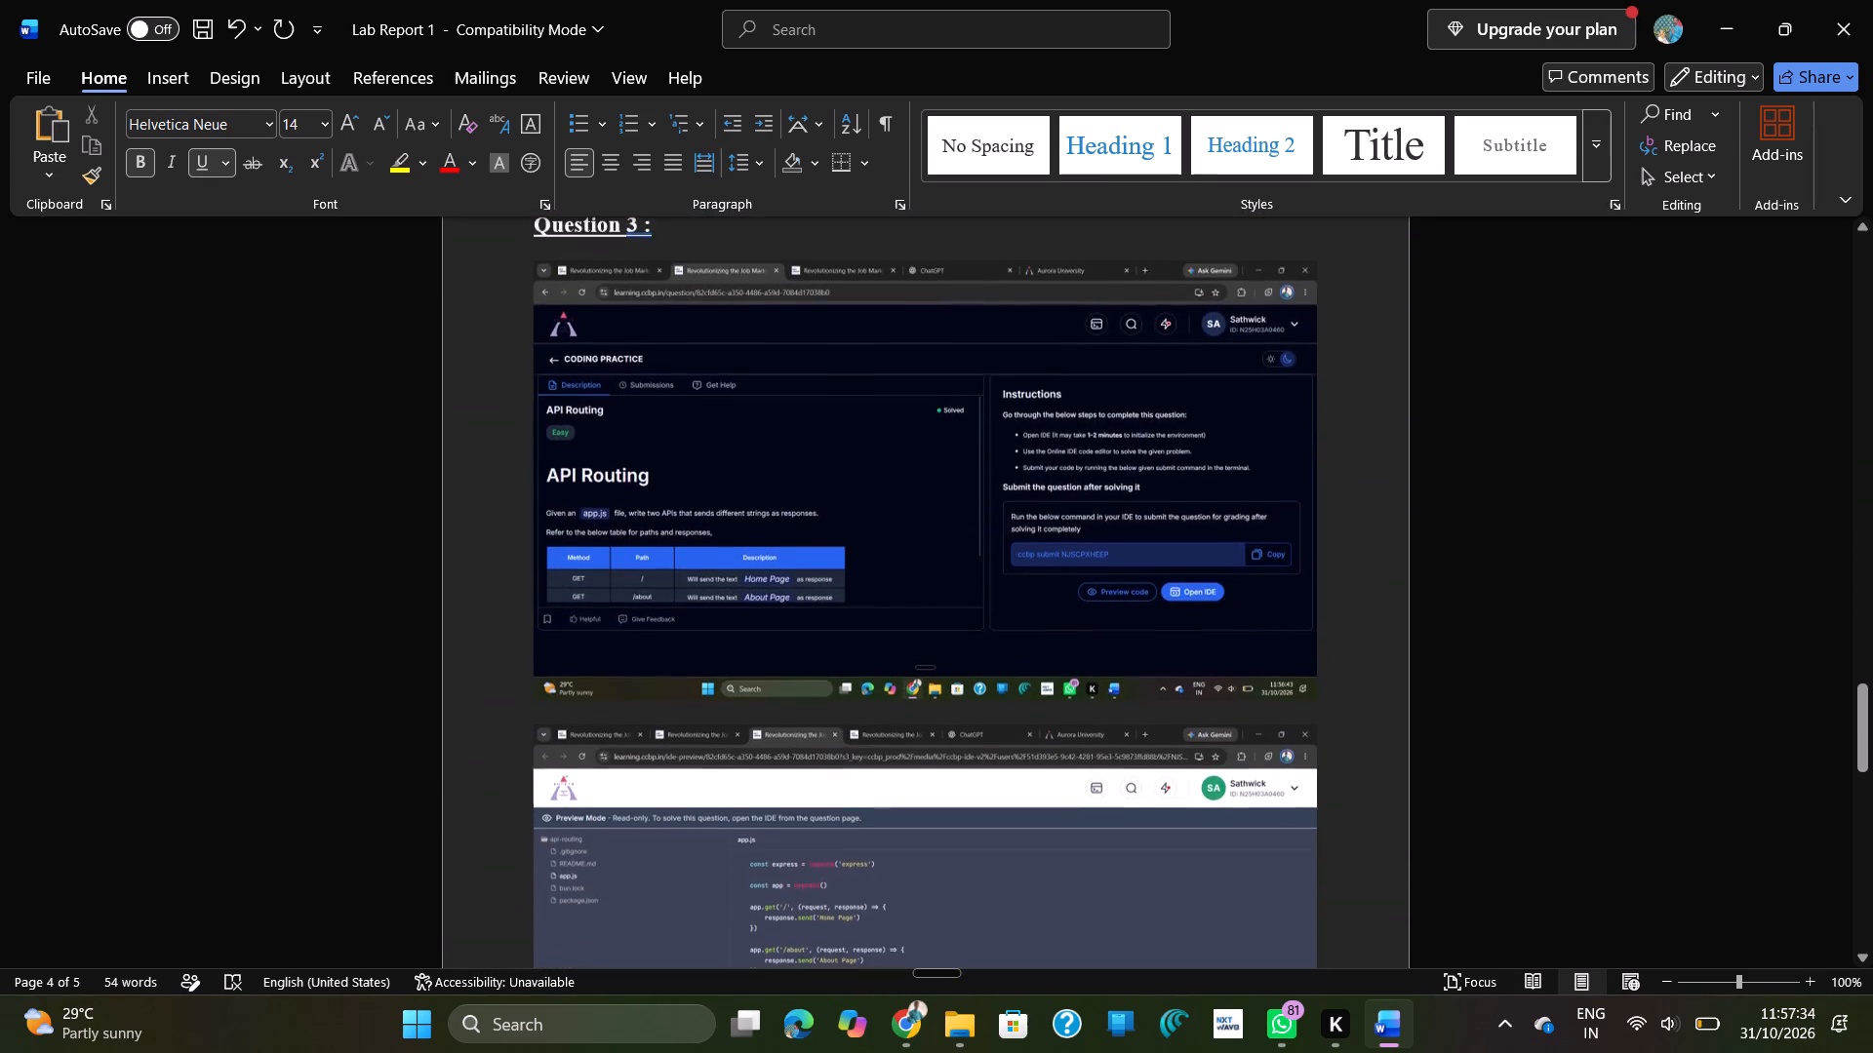
scroll(721, 566, down, 4)
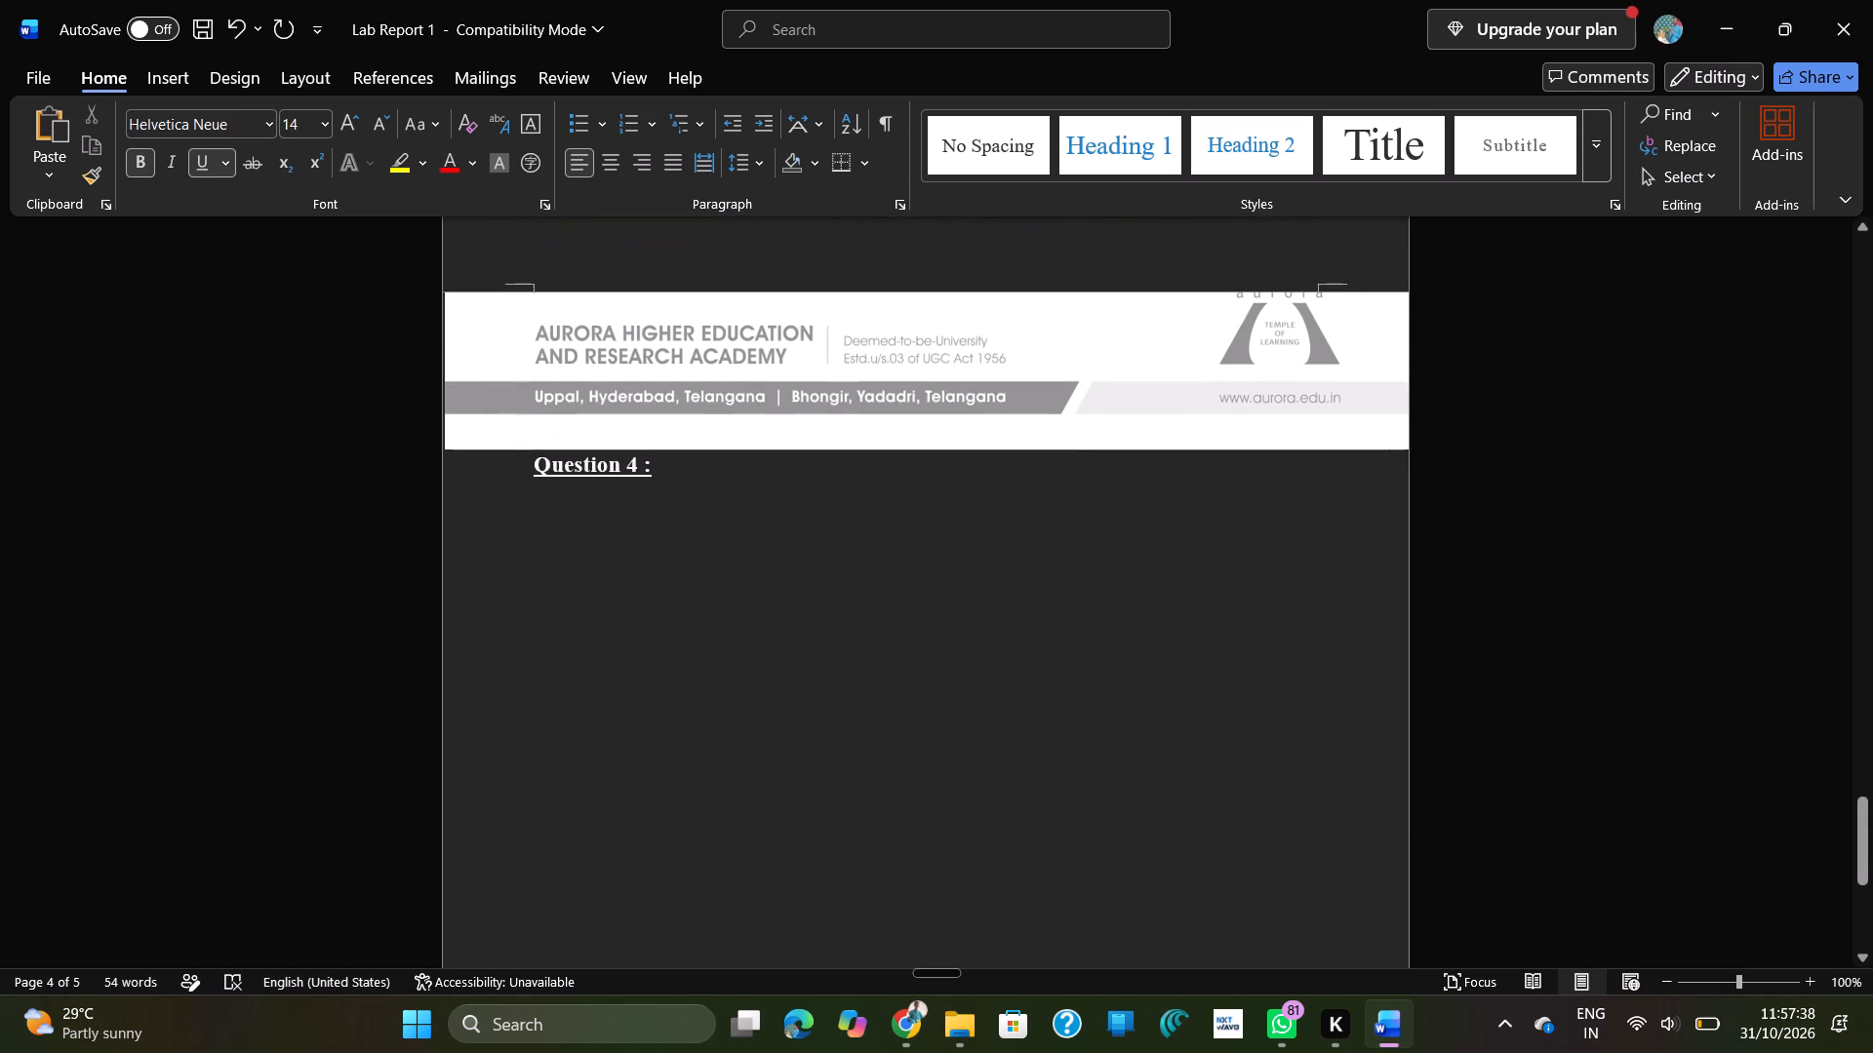
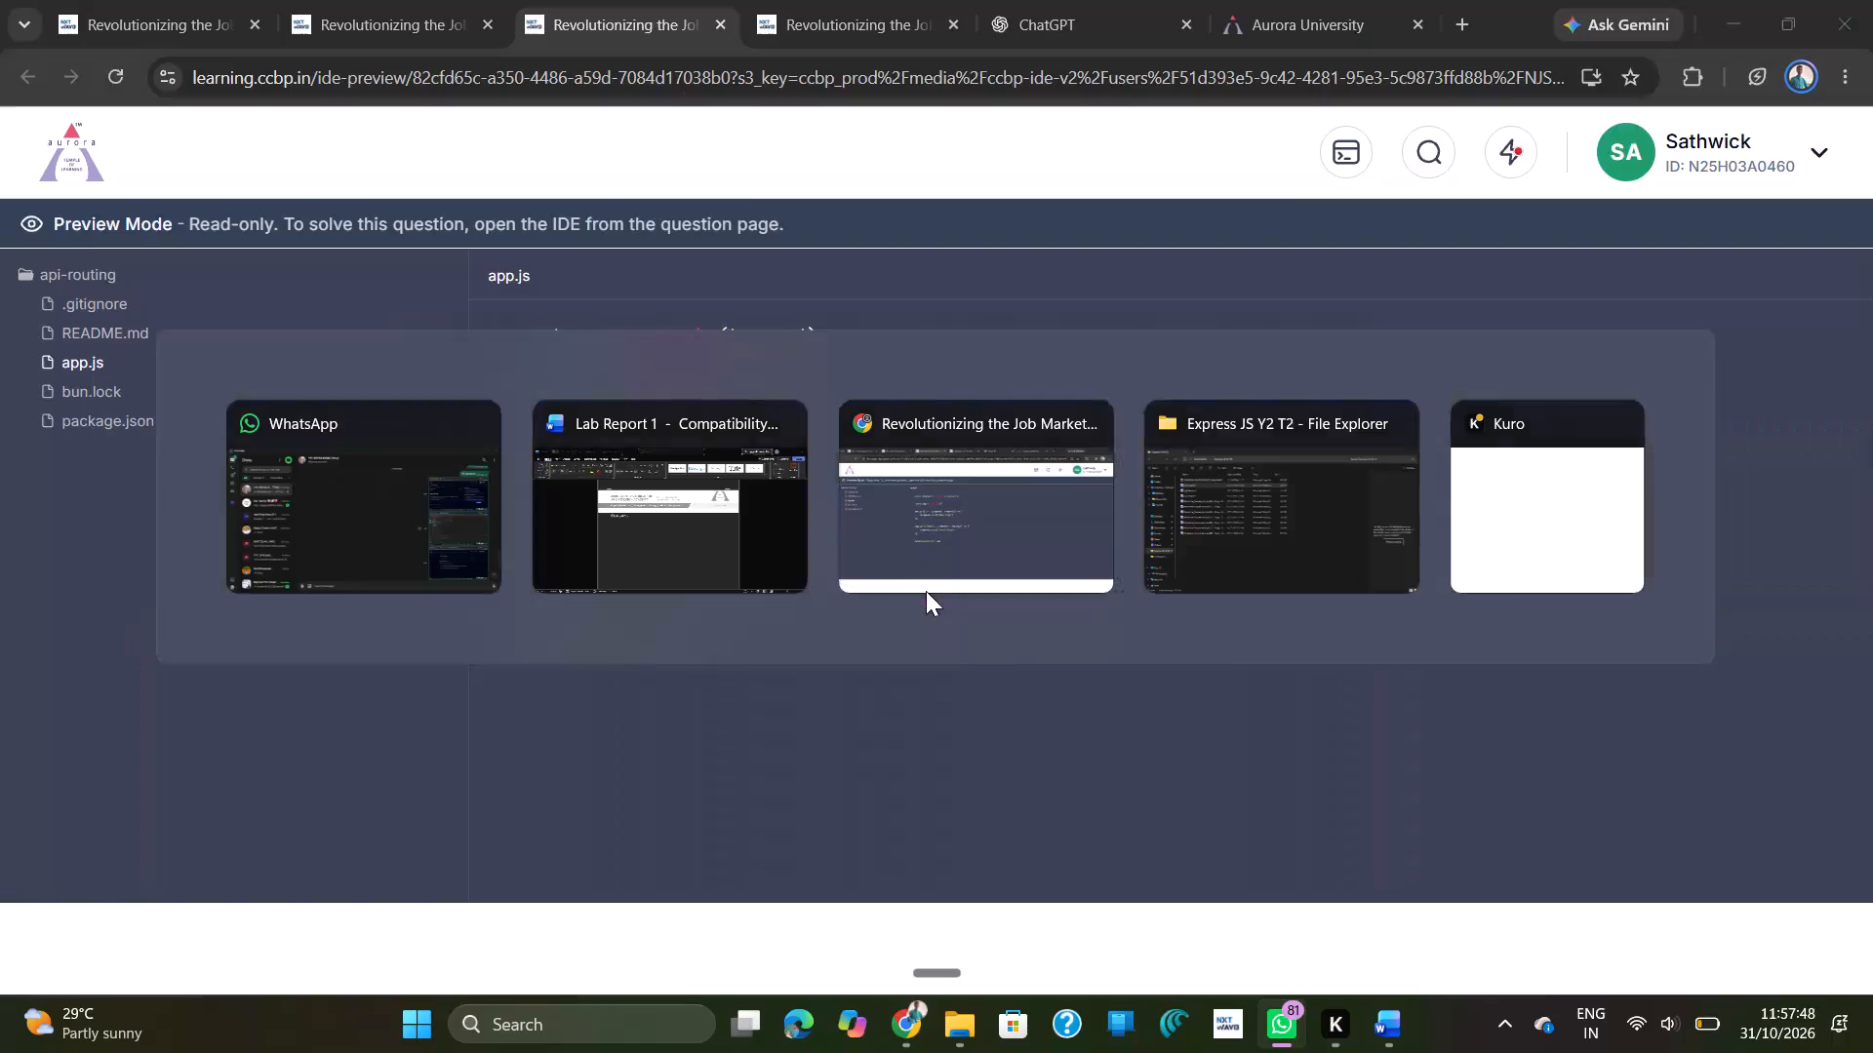
In Chrome, close the read-only preview tab showing the api-routing app.js code.
click(726, 23)
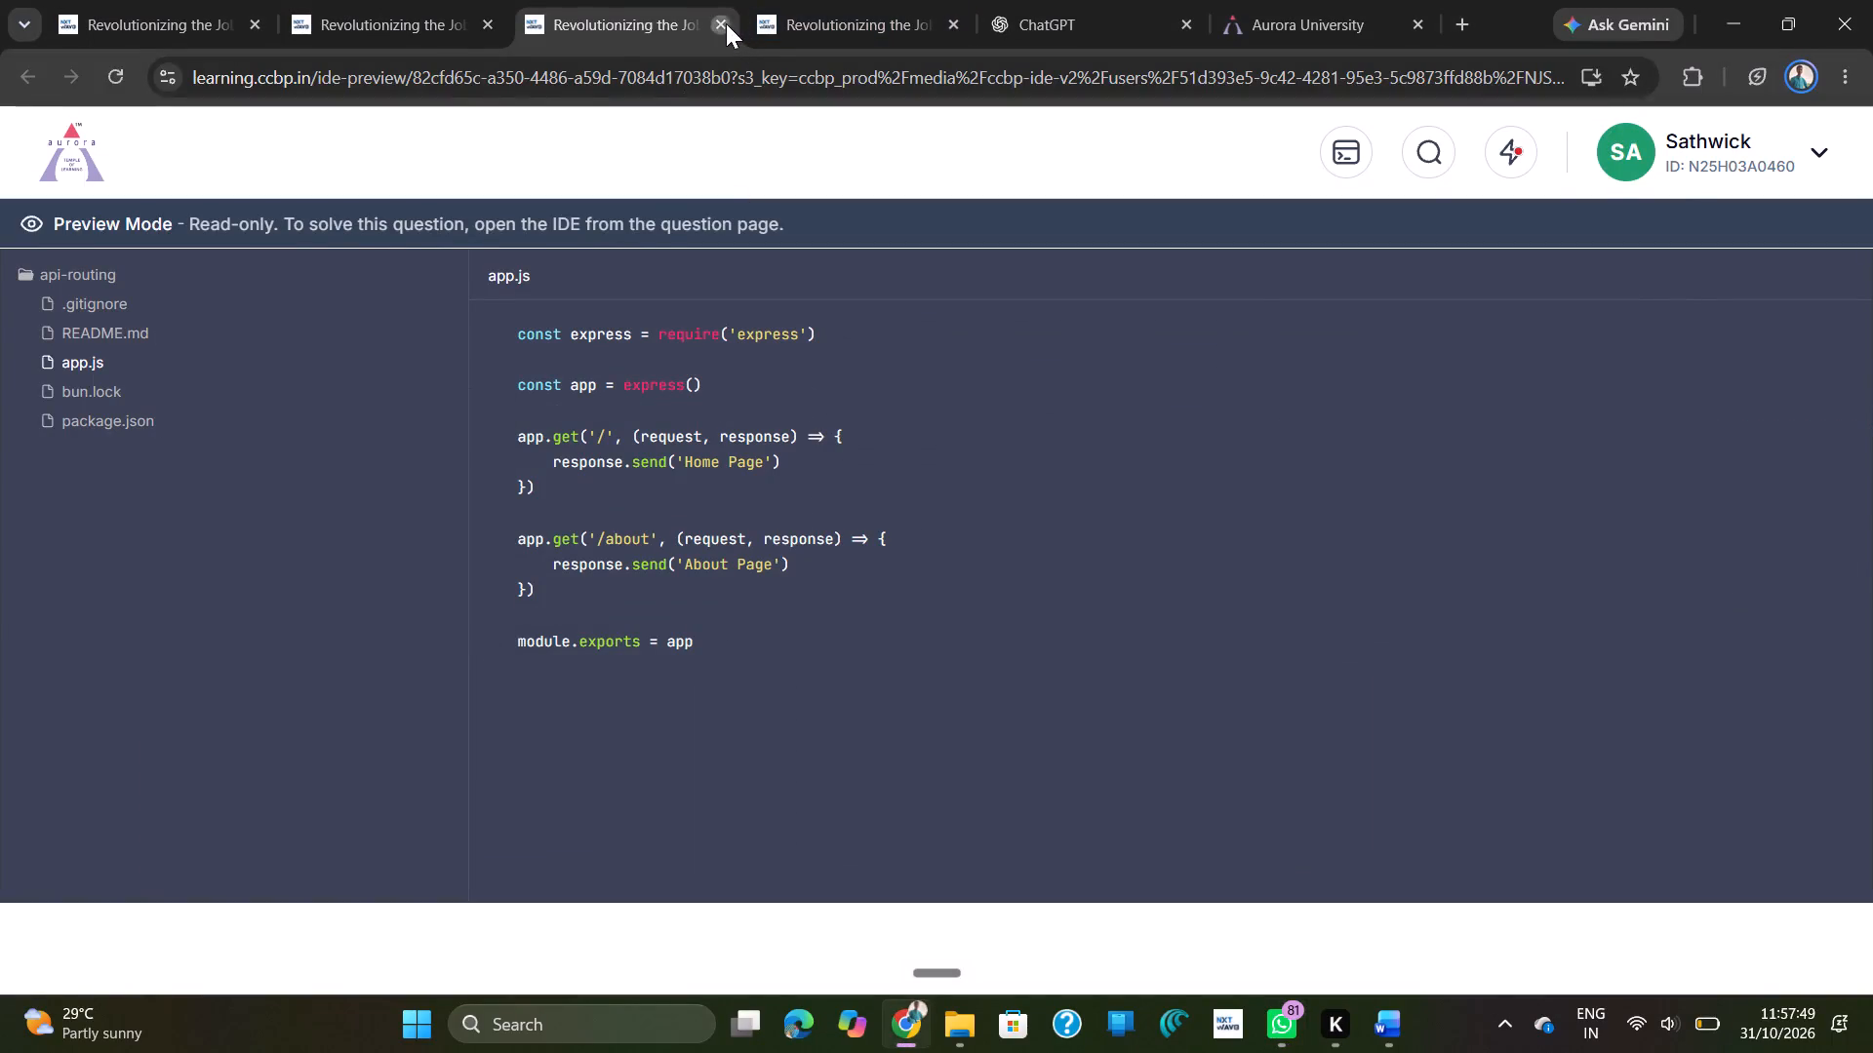
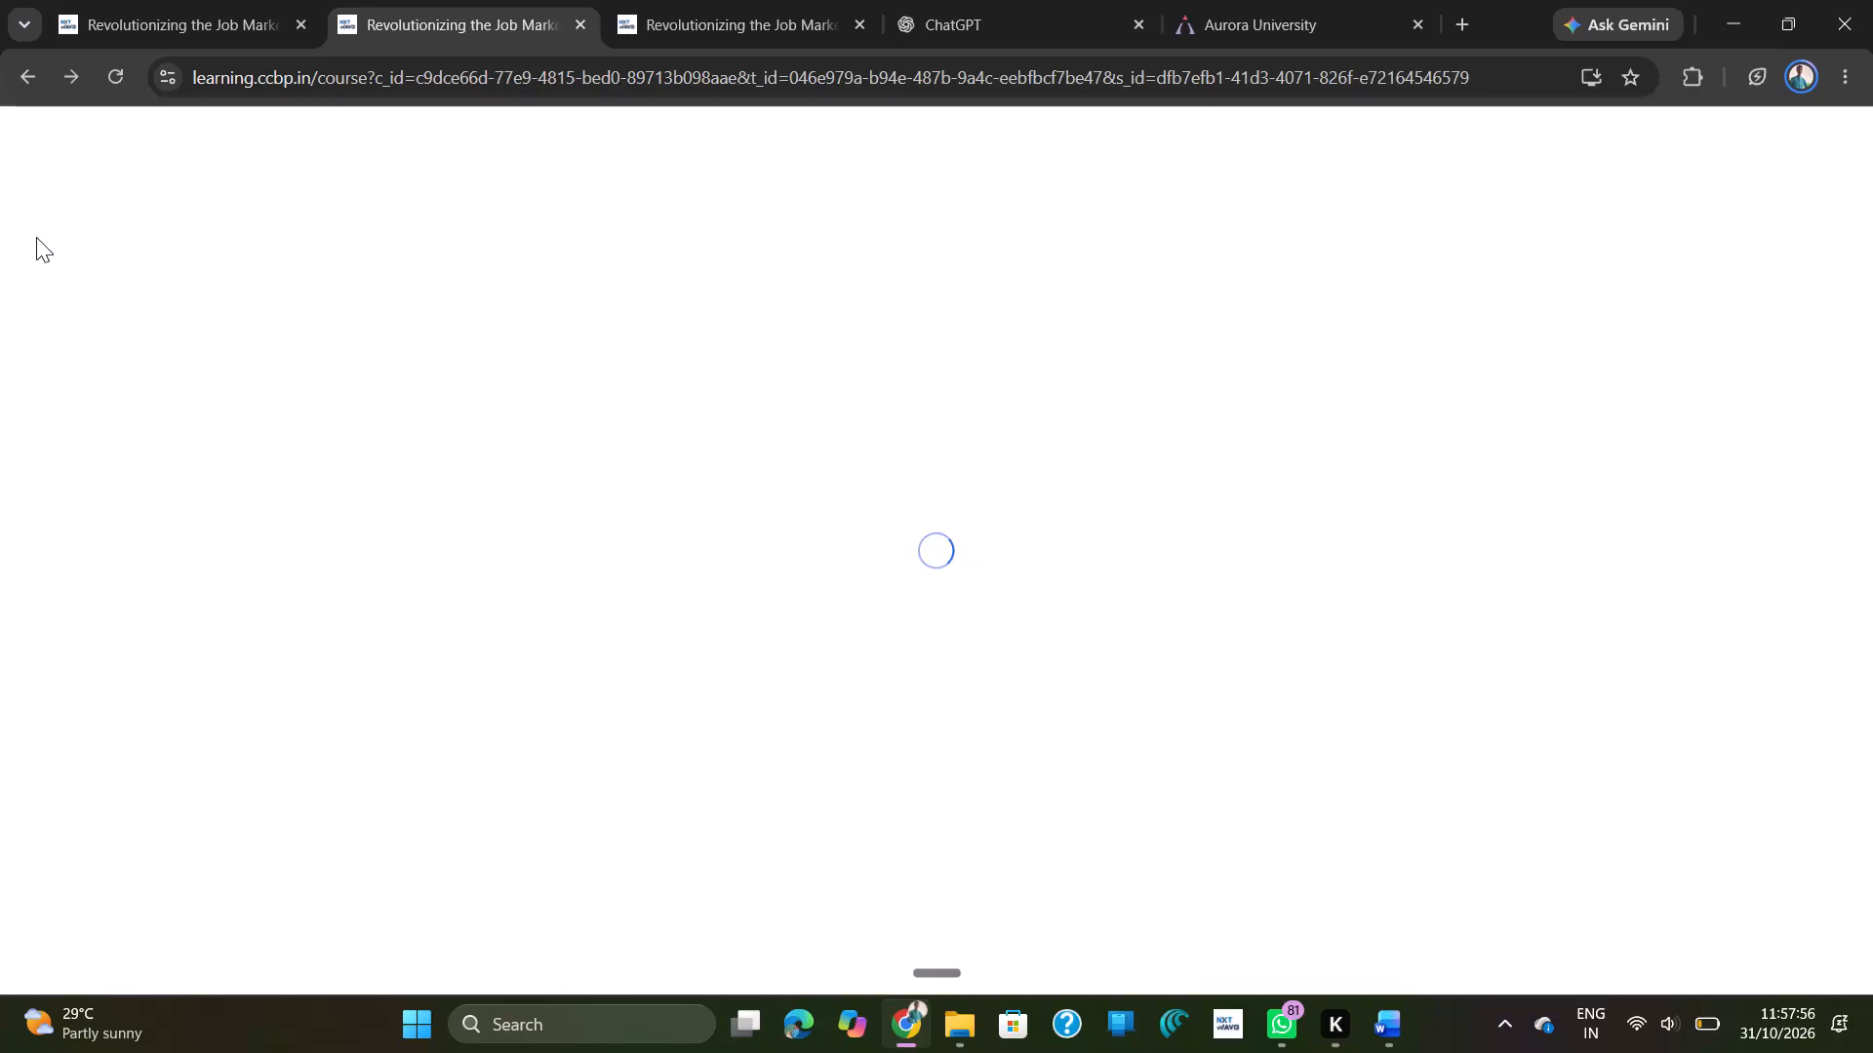
Open the Gadgets Page coding question, capture a screenshot of its description, and insert it under the Question 4 heading in Word.
scroll(688, 610, down, 6)
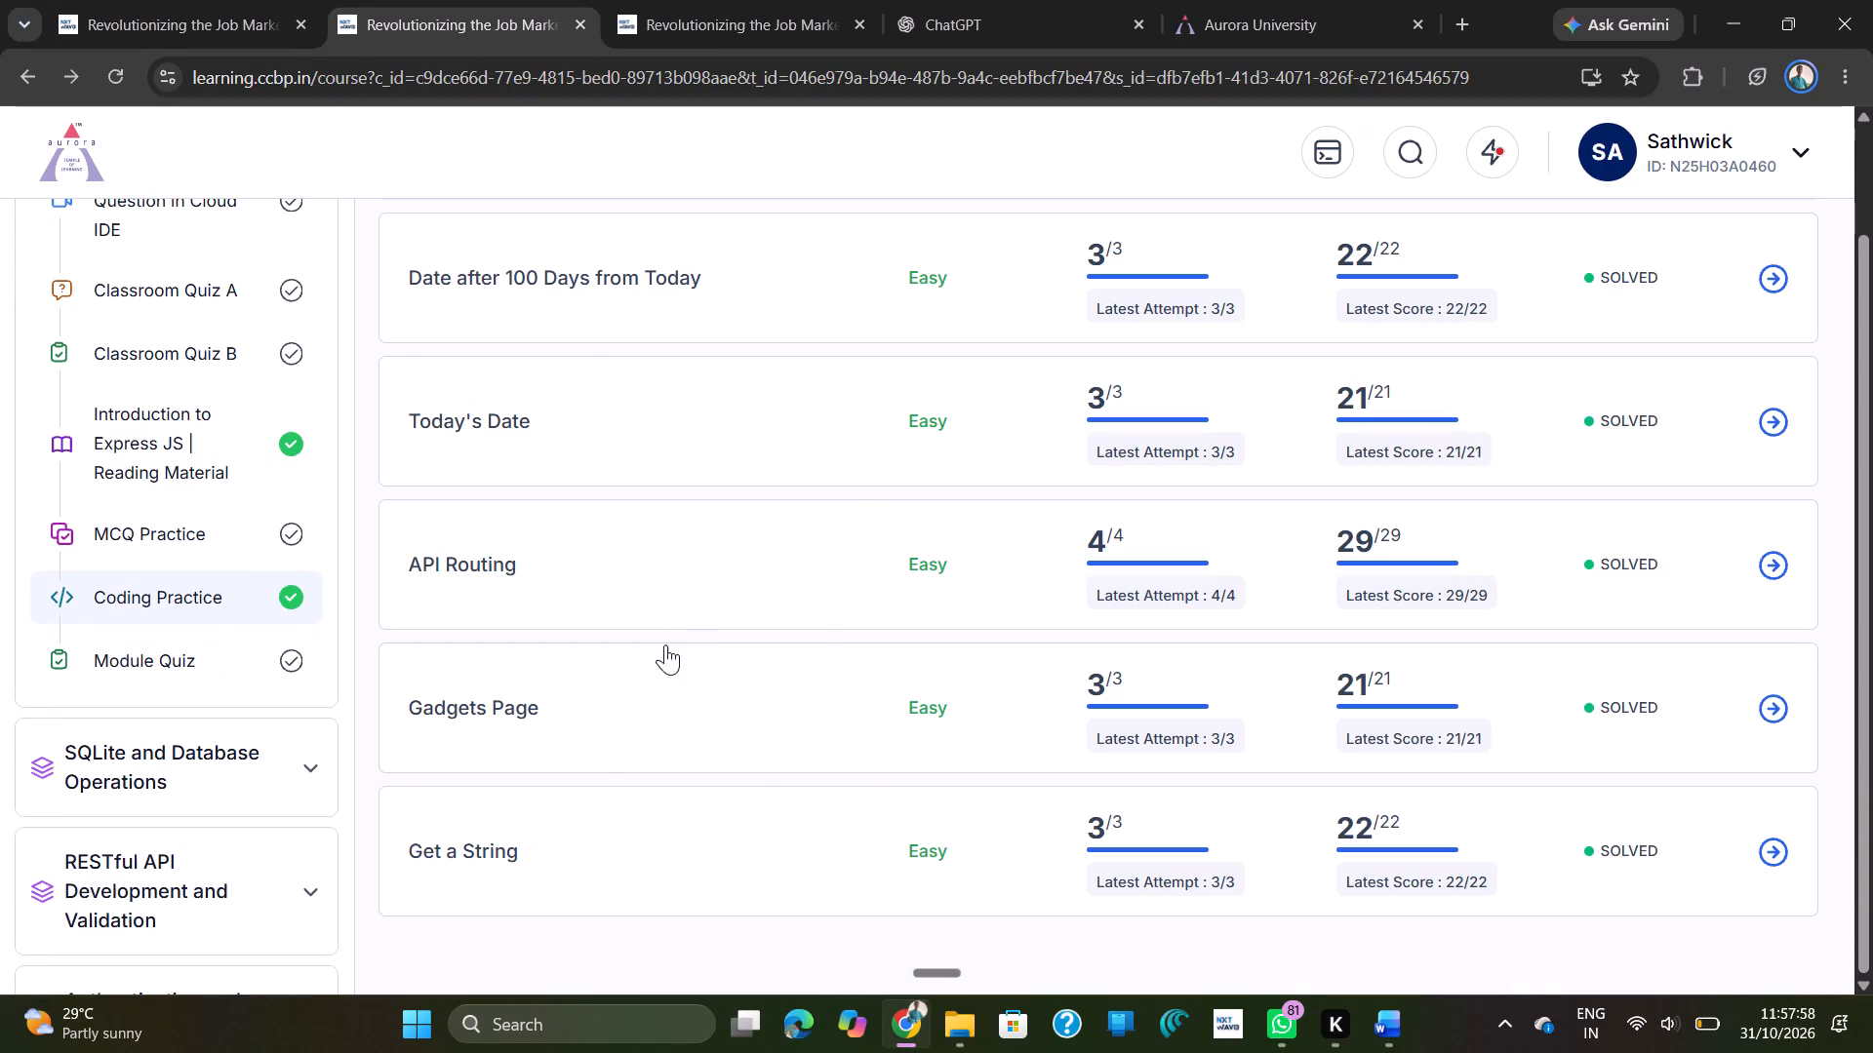
click(557, 719)
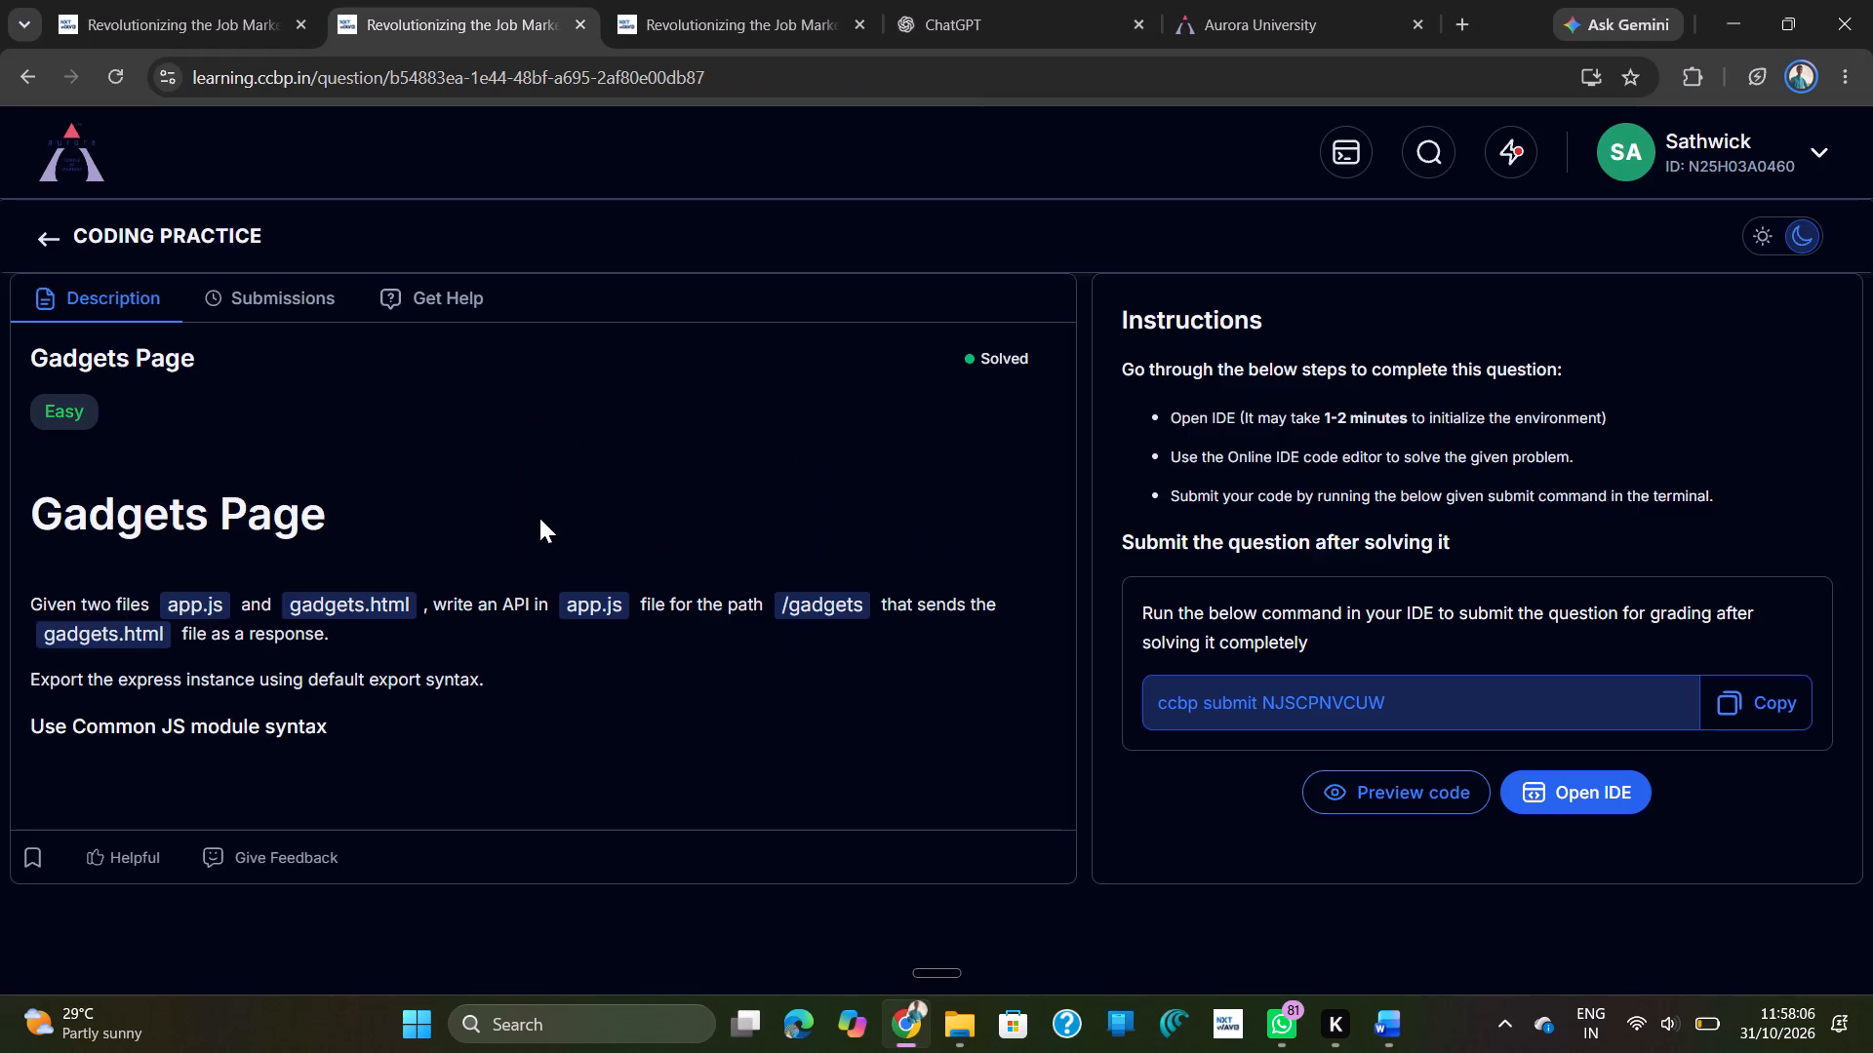
key(super+Print)
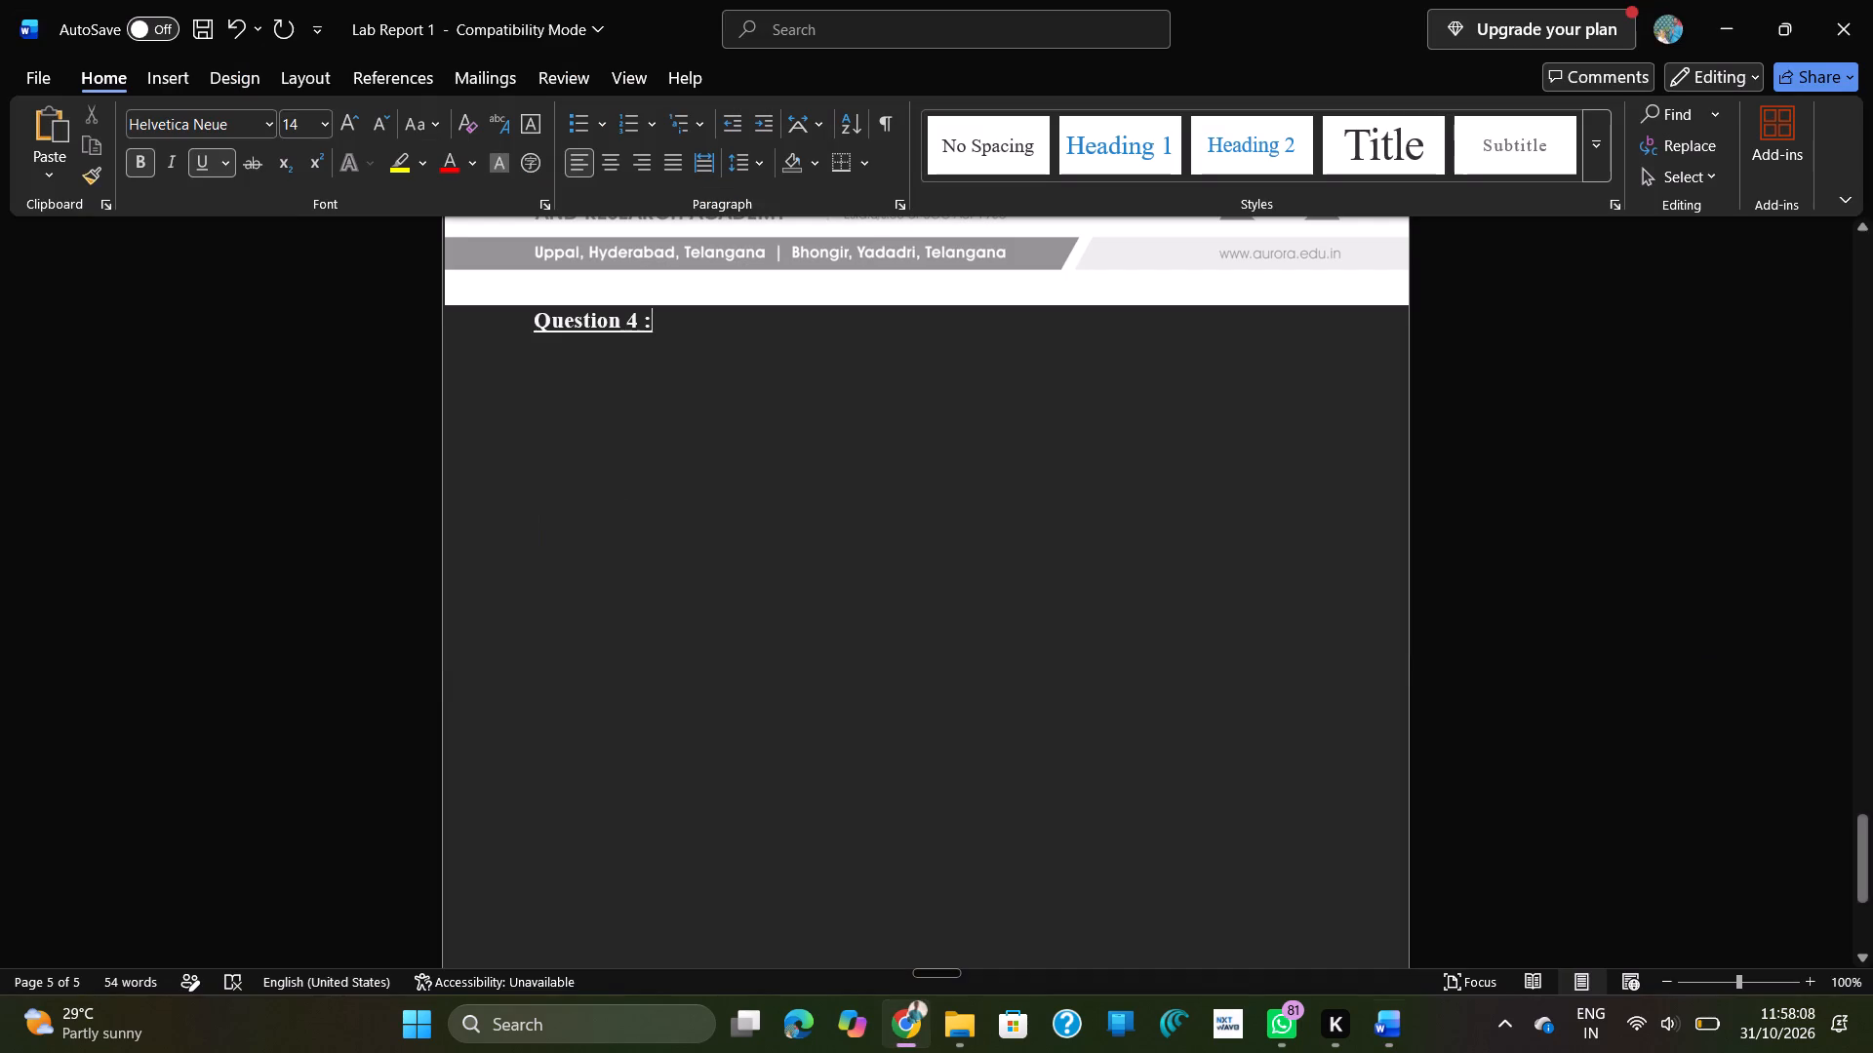
key(ctrl+v)
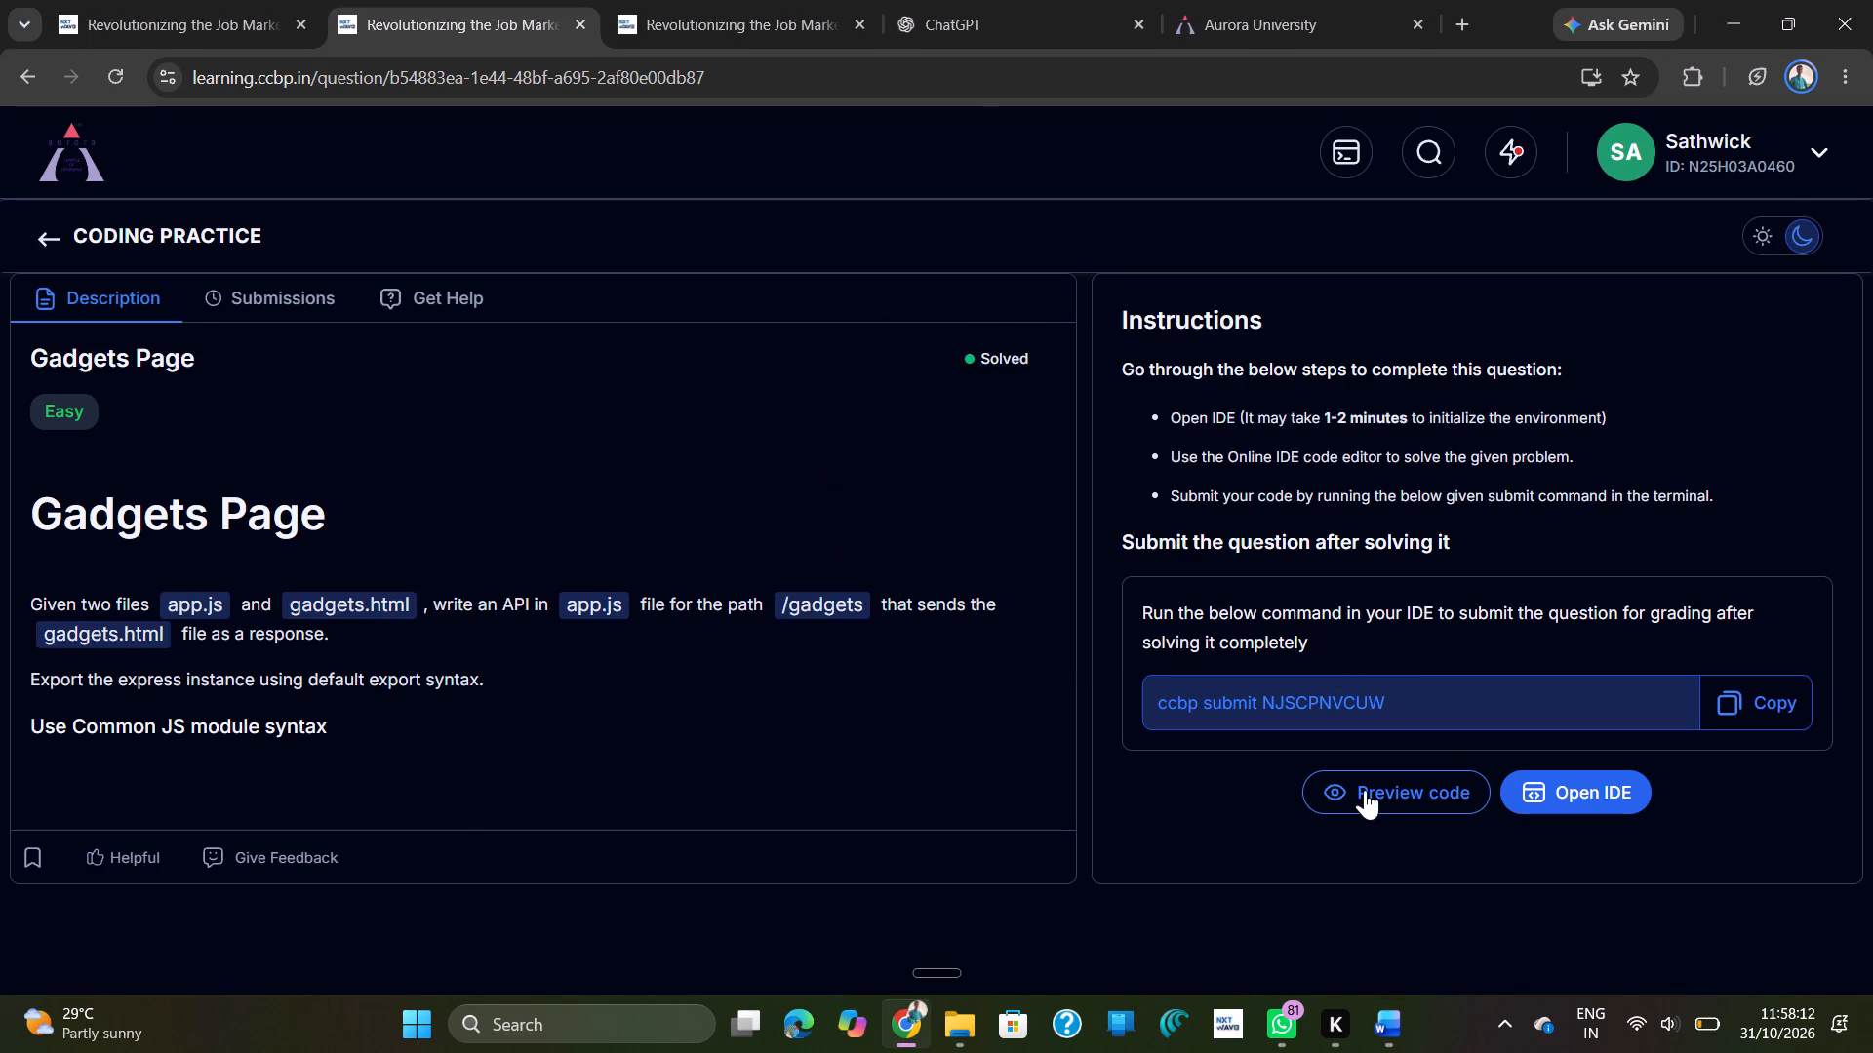
In Chrome, preview the Gadgets Page app.js code, capture it, and insert the screenshot below the question image in Word, followed by a new line.
click(1365, 790)
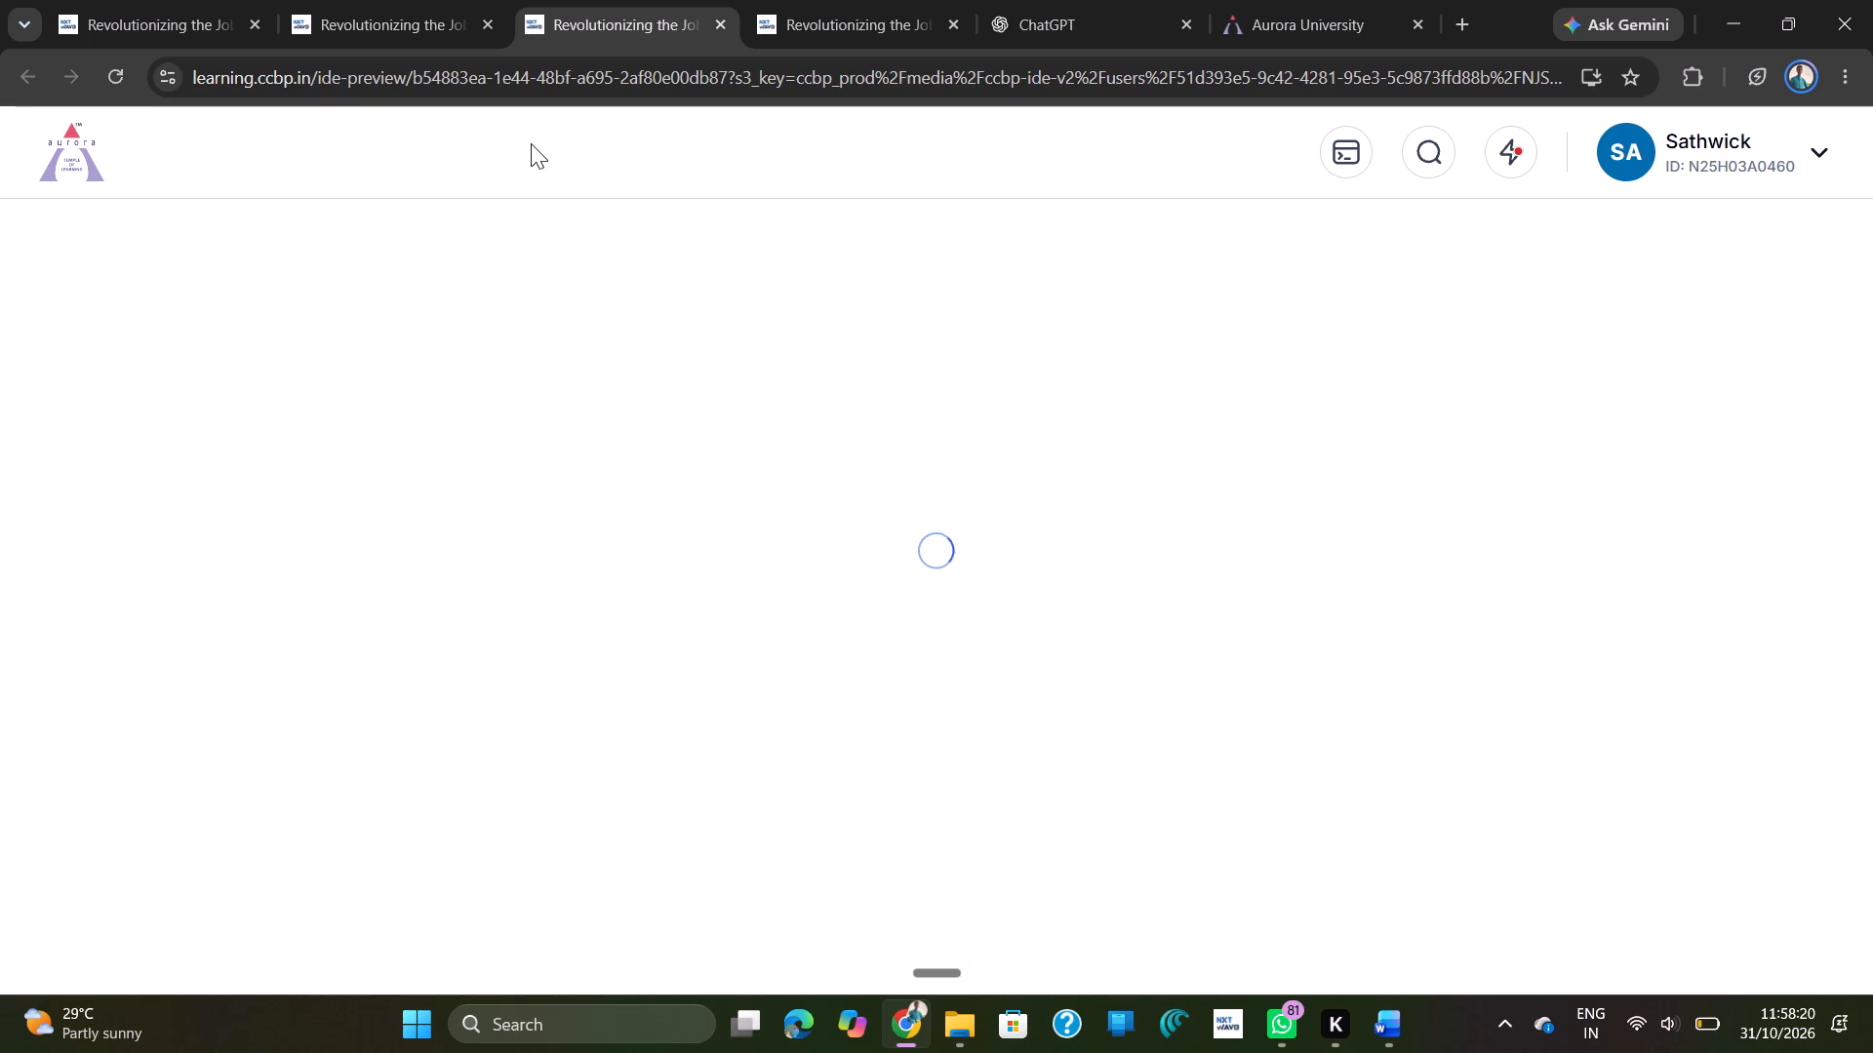
key(super+Print)
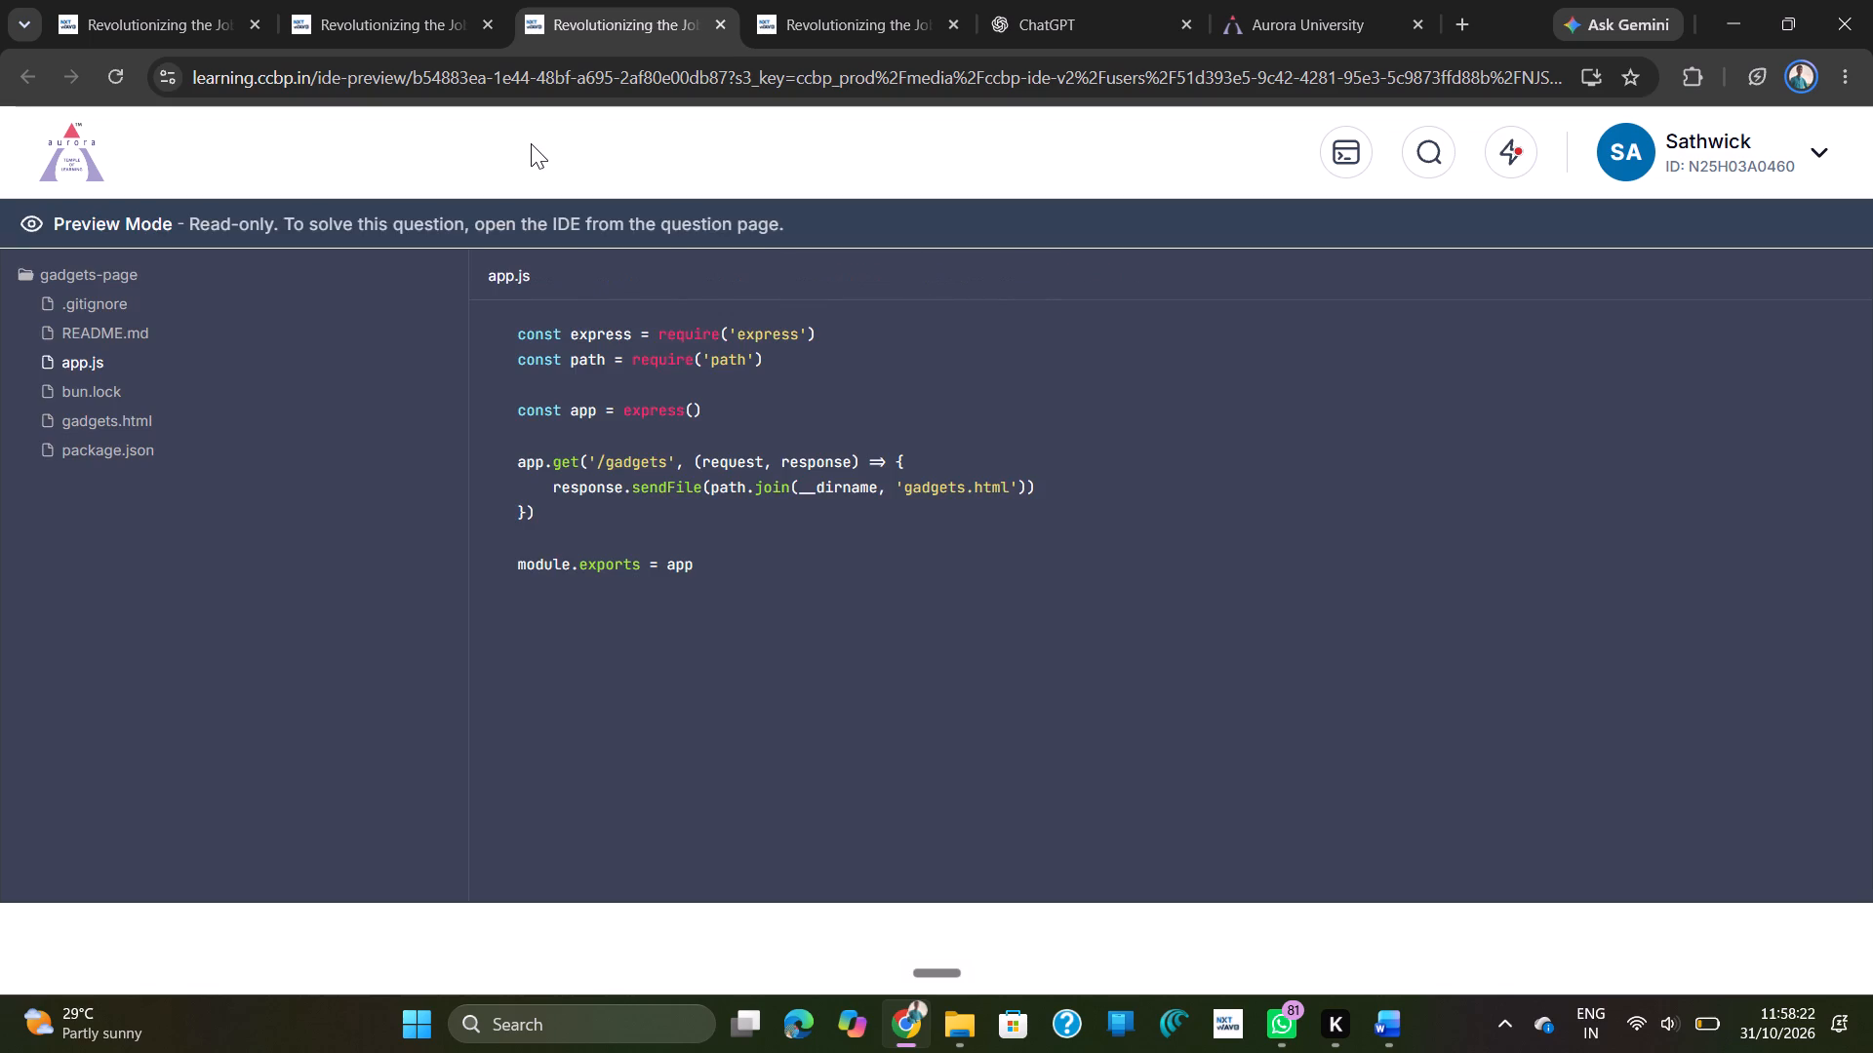
key(ctrl+v)
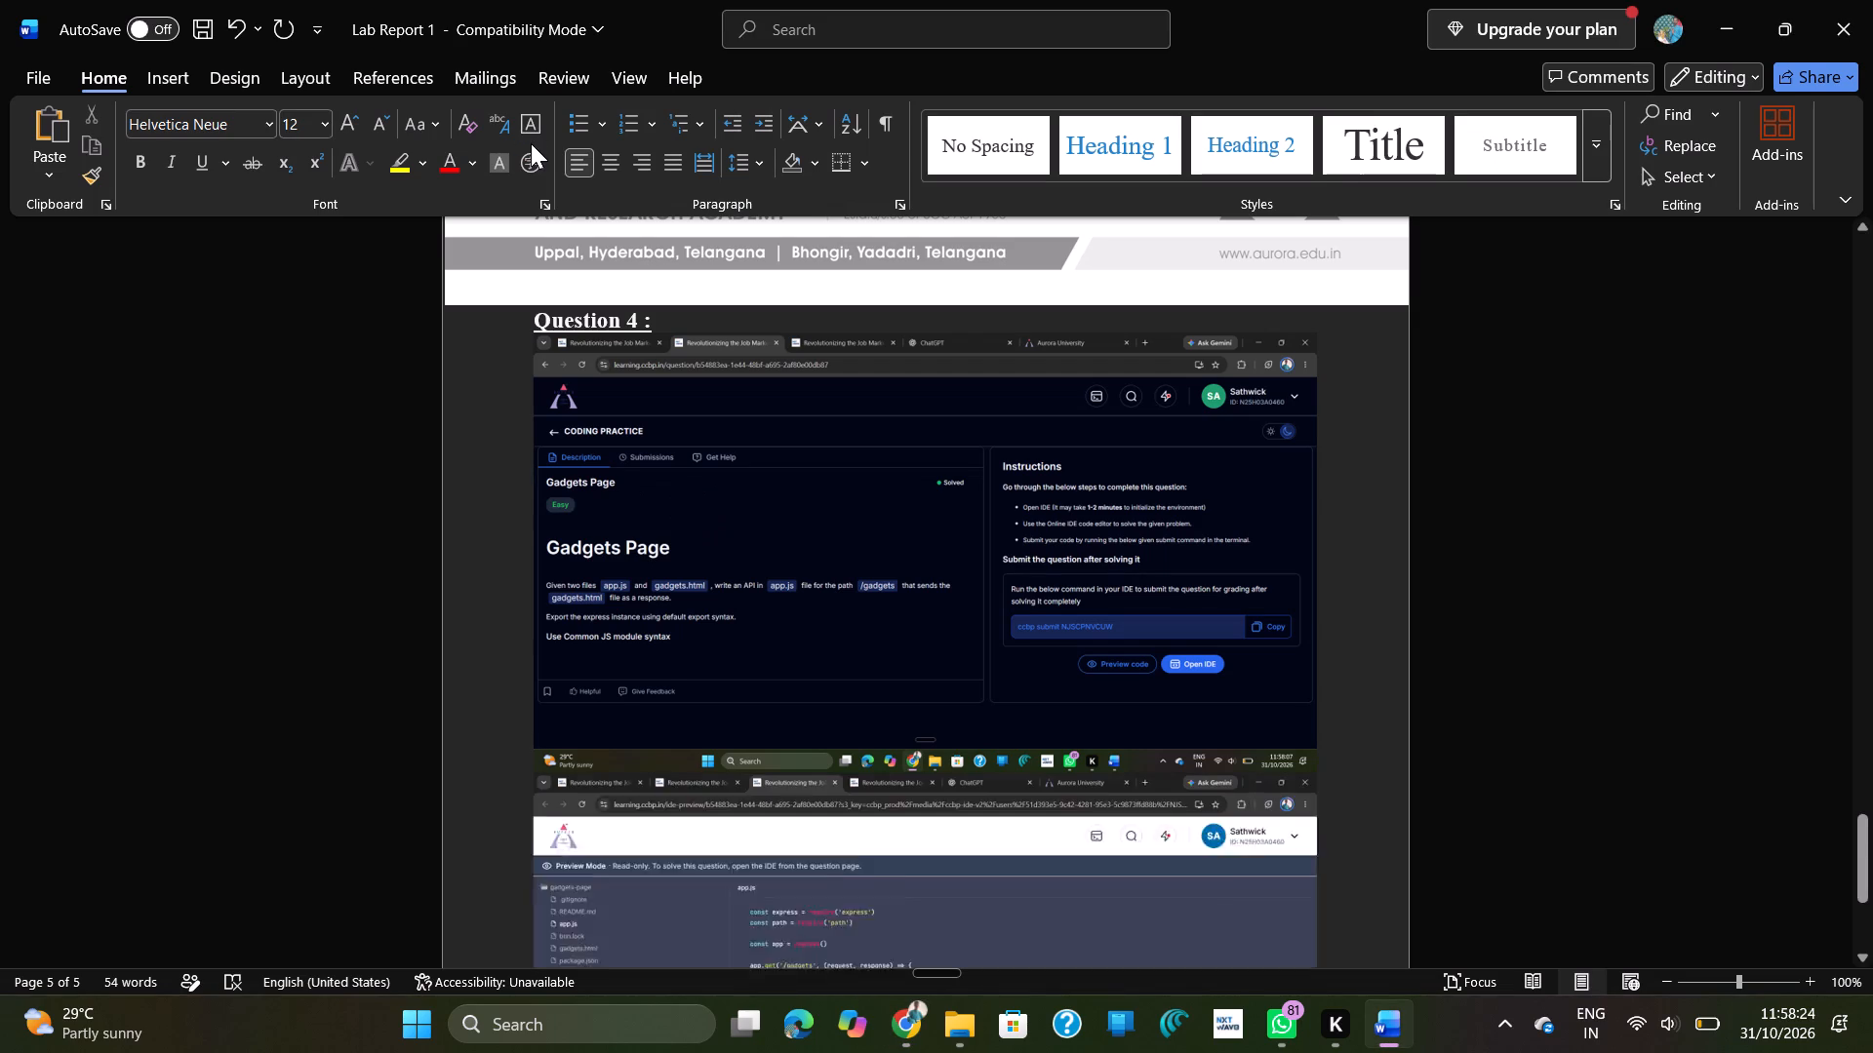
key(Return)
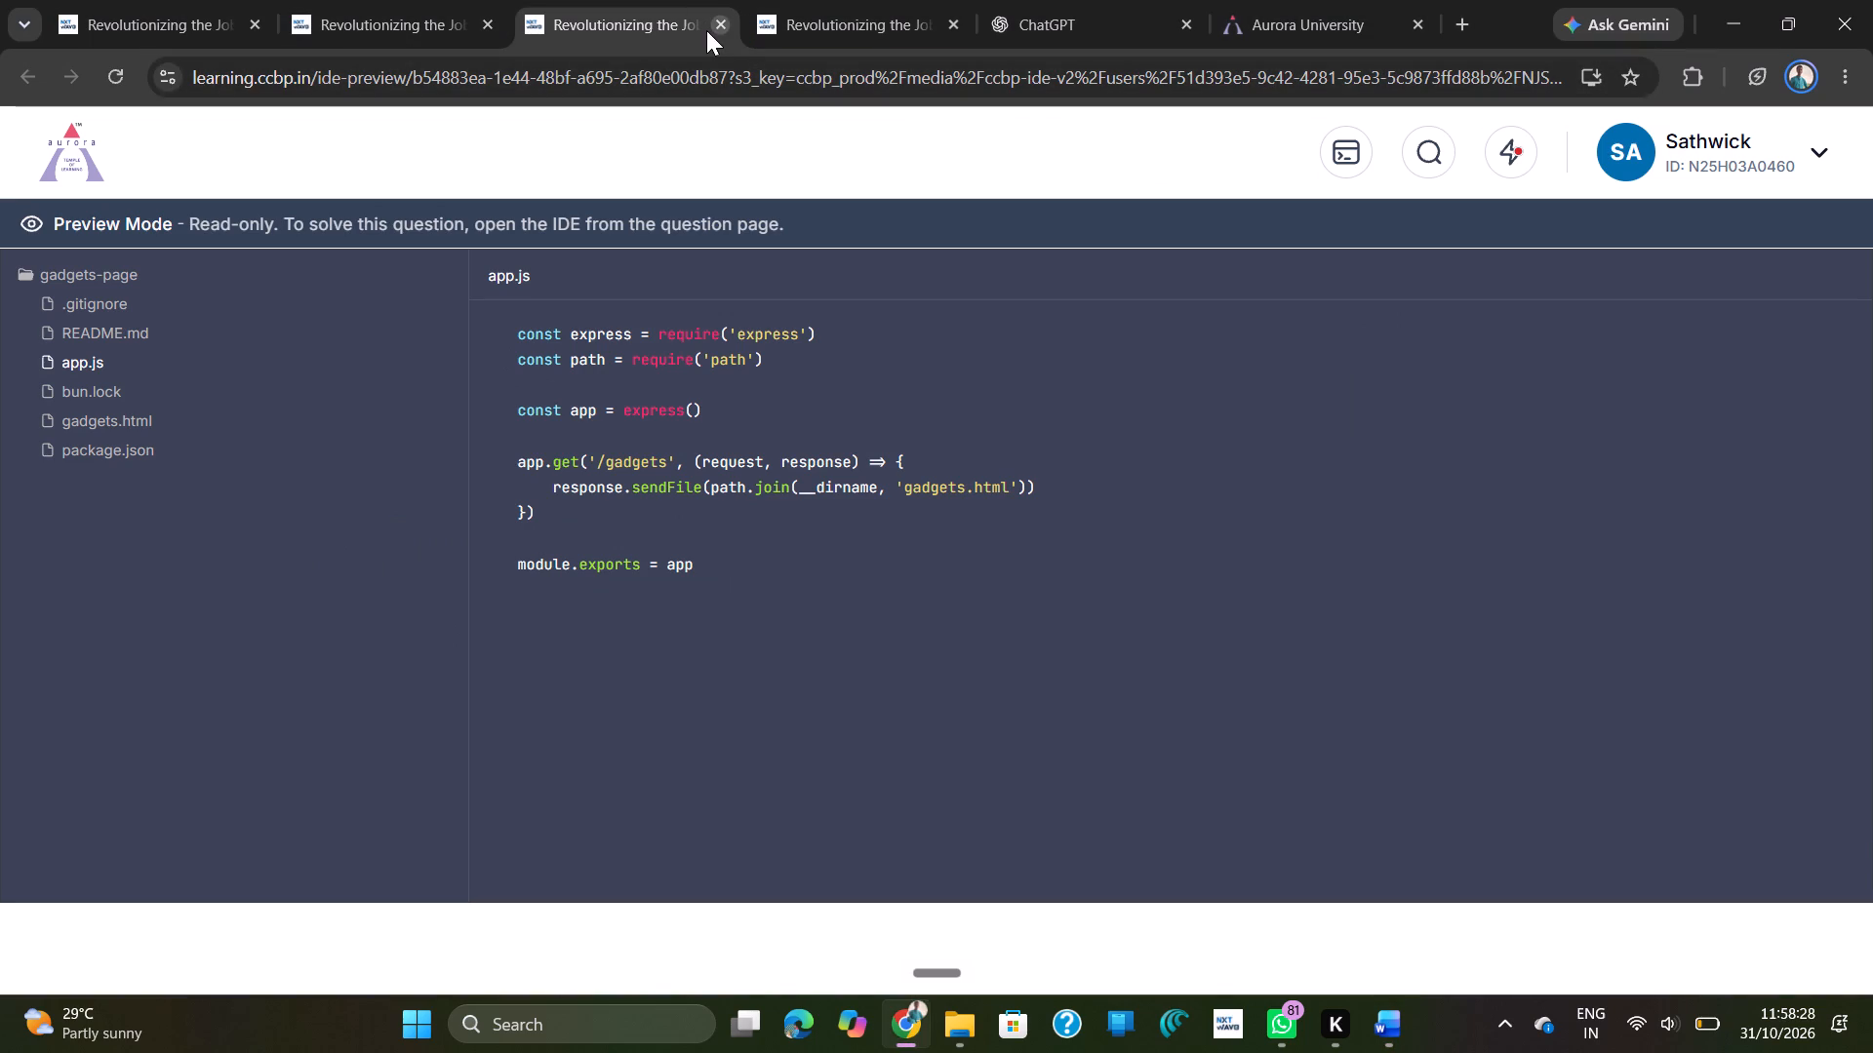
In Chrome, close the read-only preview tab showing the gadgets-page app.js code.
click(706, 30)
drag(735, 6, 719, 21)
click(719, 21)
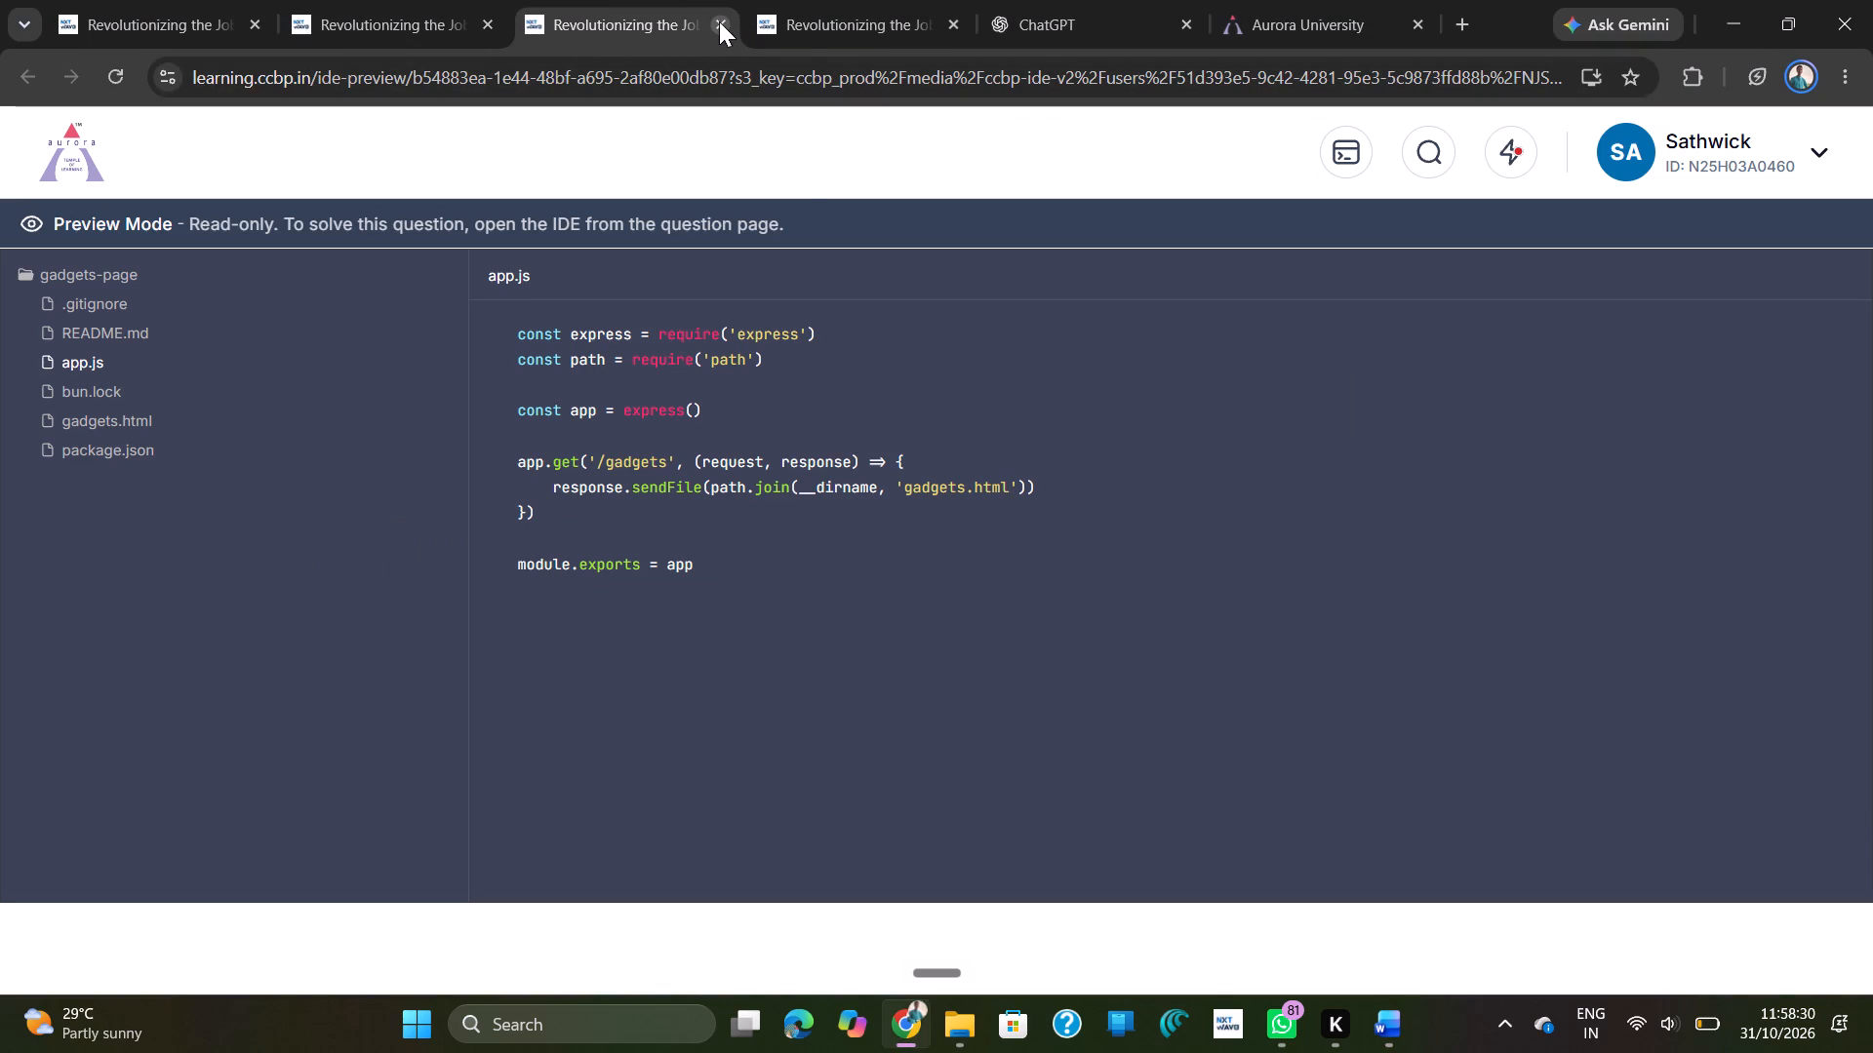
click(715, 23)
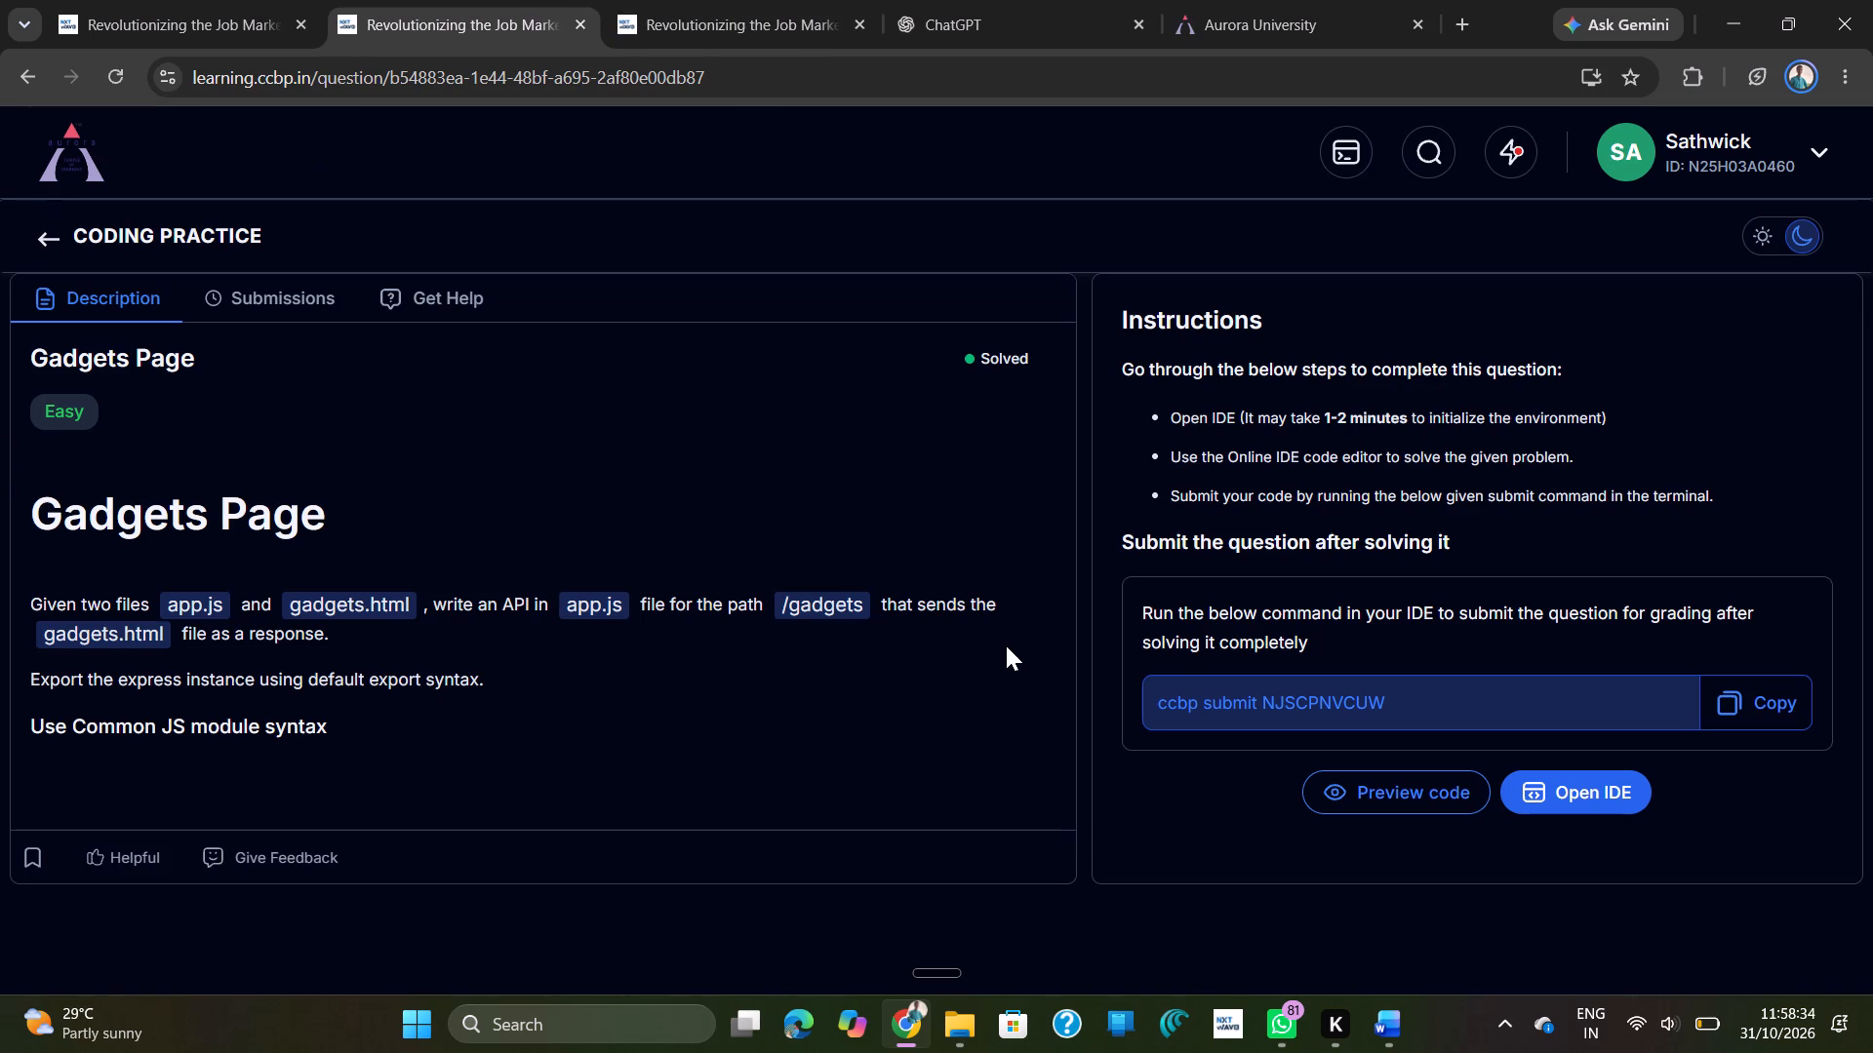
Open the Right Answer submission of Gadgets Page, capture its test case details, and insert the screenshot below the code image in Word.
scroll(1006, 645, down, 3)
scroll(546, 700, down, 4)
click(280, 267)
click(282, 285)
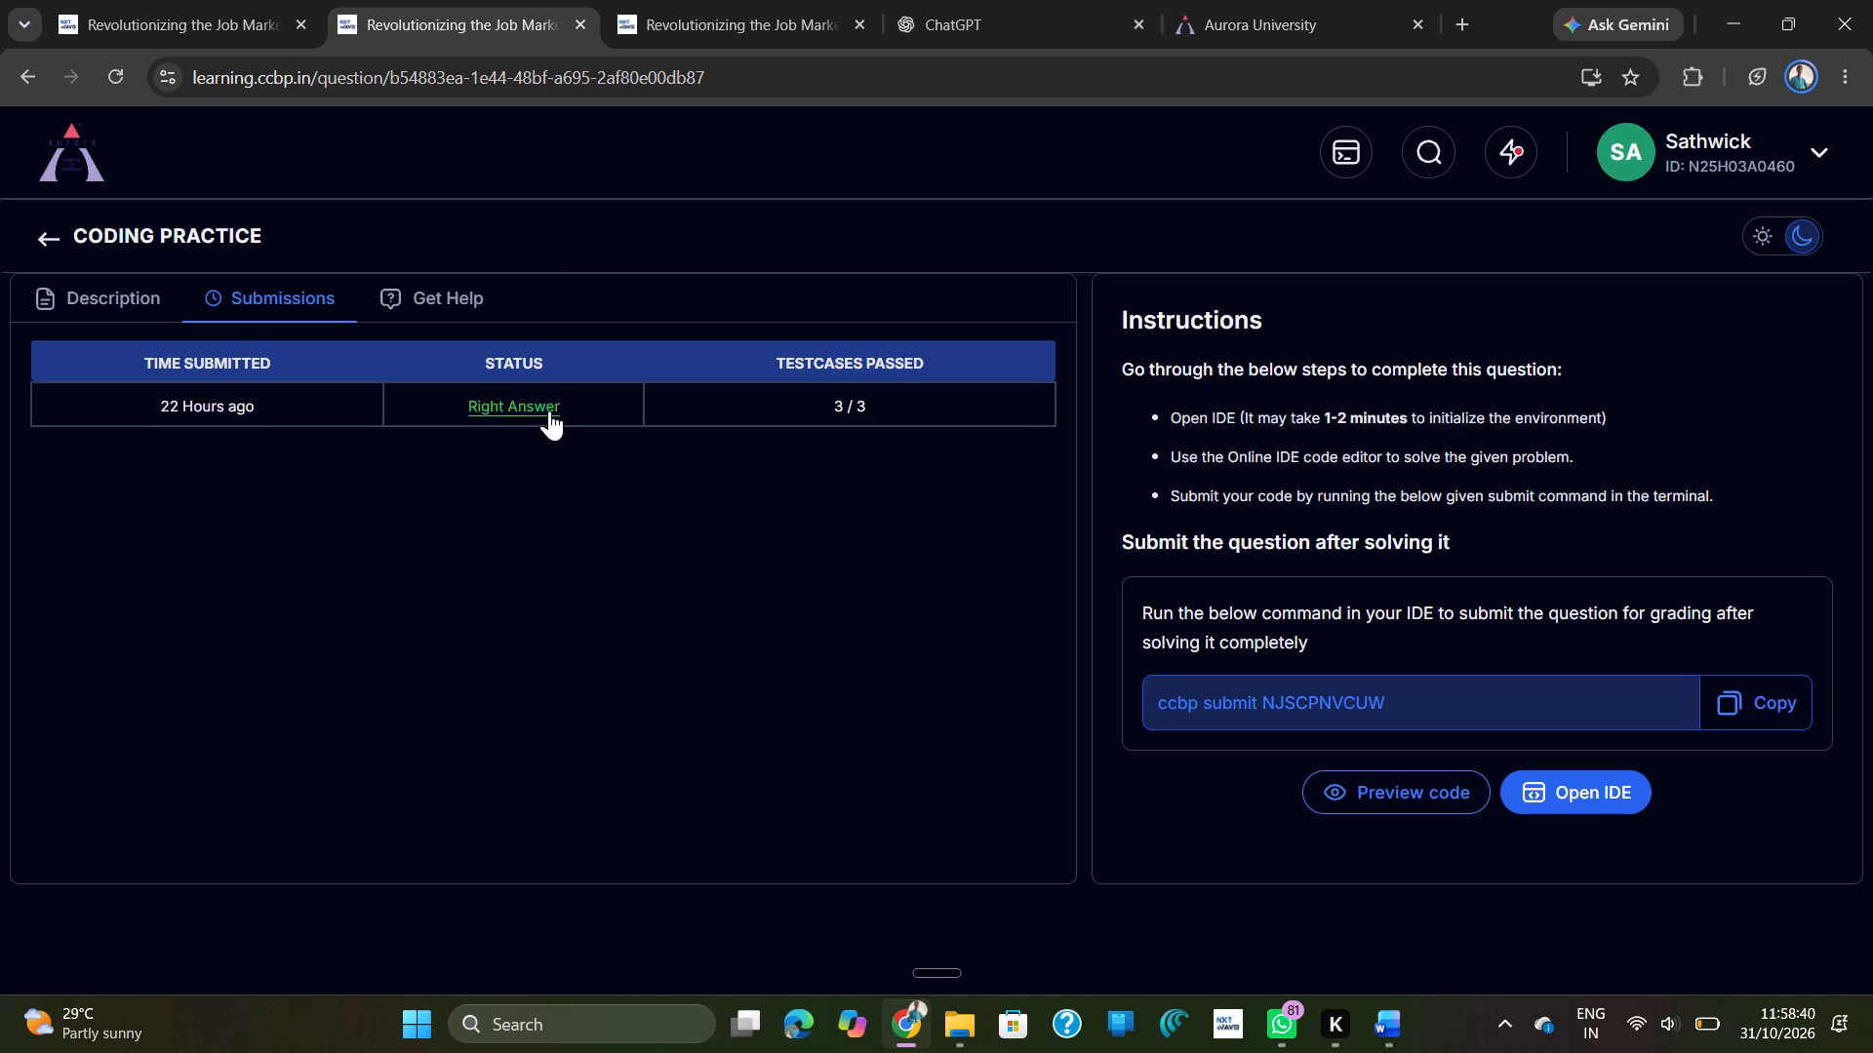
click(549, 410)
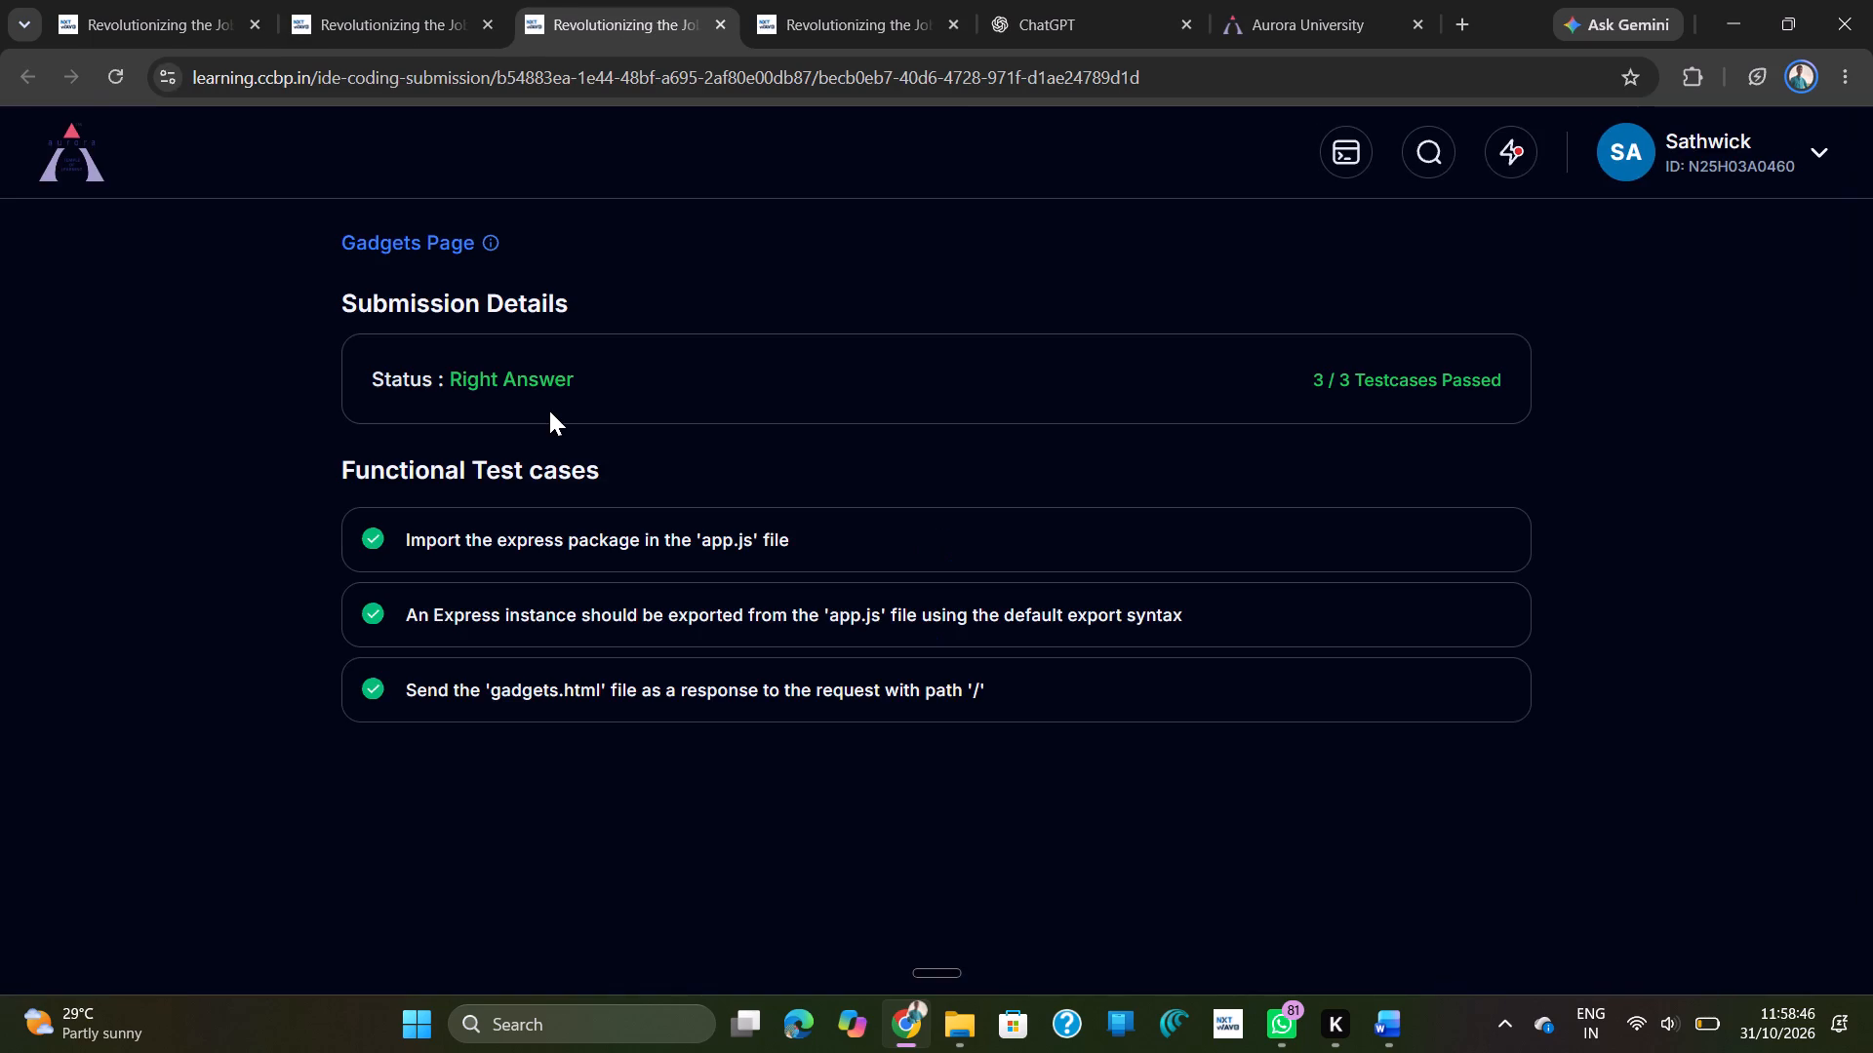
key(super+Print)
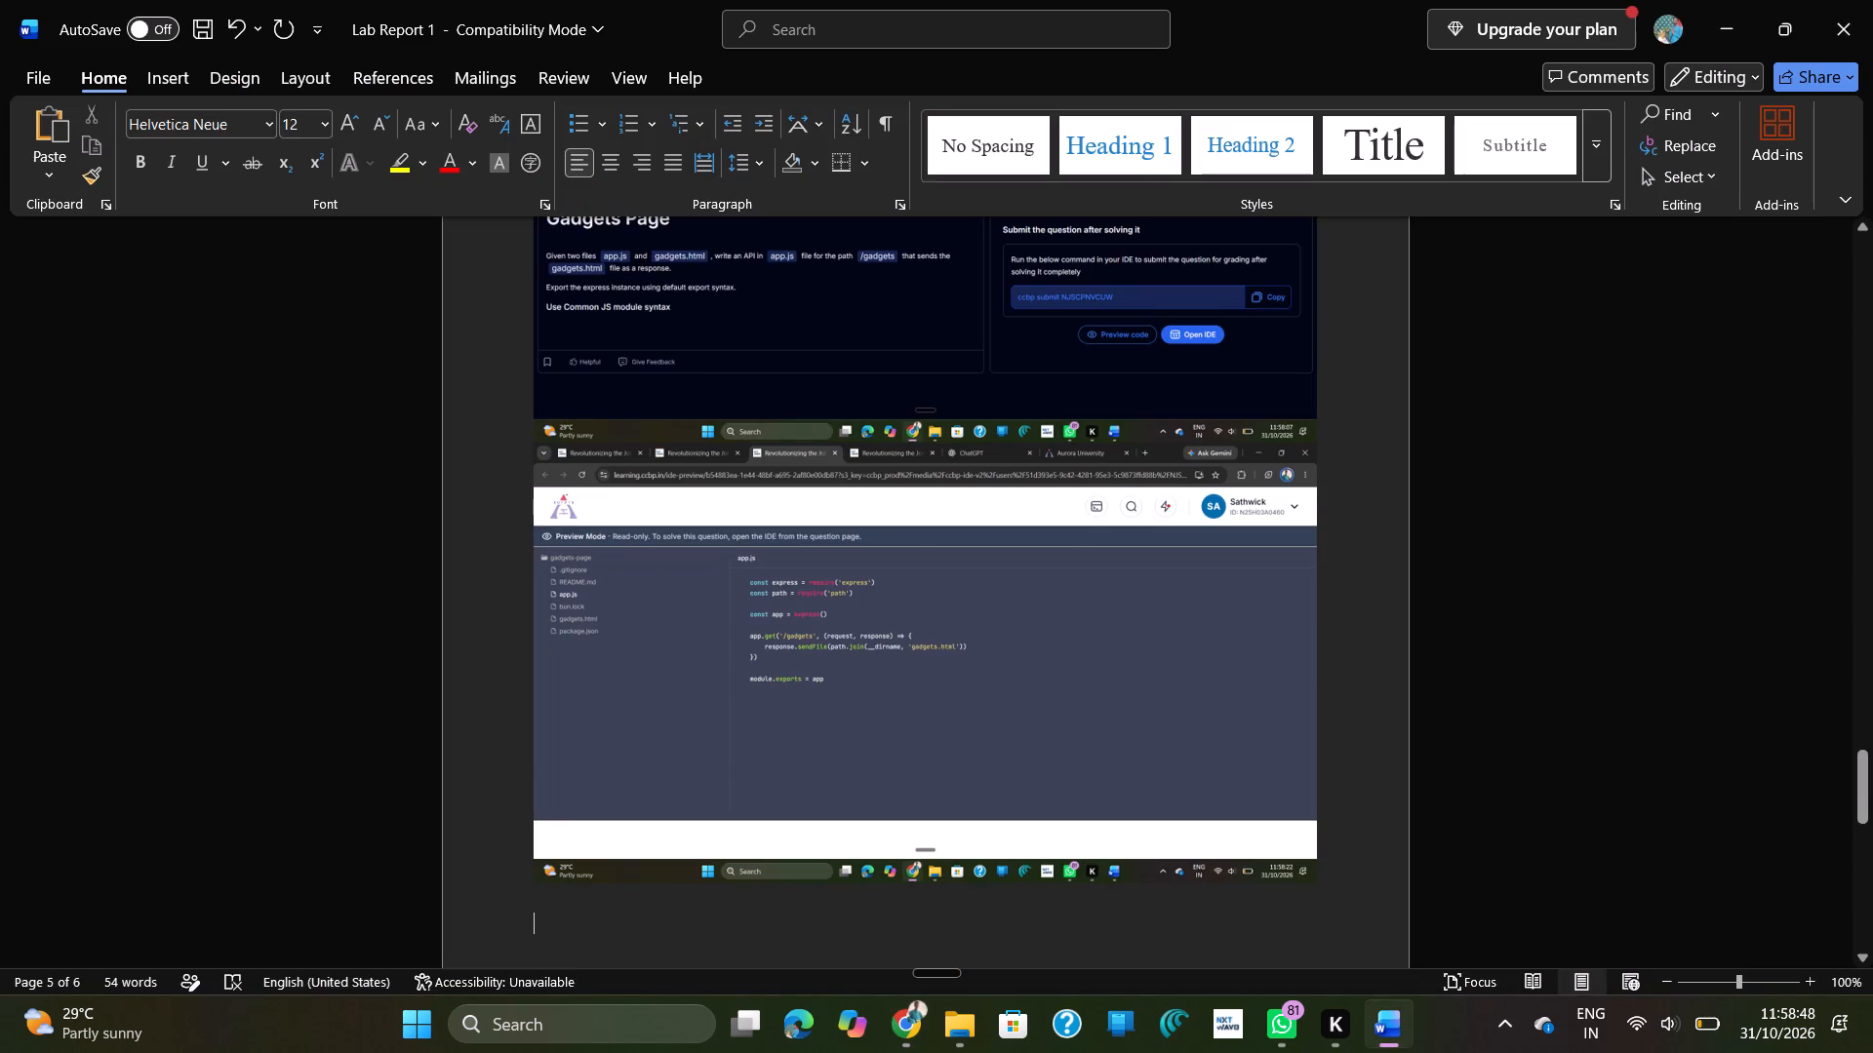
key(ctrl+v)
Add the bold underlined heading "Question 5 :" below the submission details screenshot, followed by a new line.
scroll(660, 596, down, 1)
scroll(660, 596, up, 1)
scroll(660, 596, down, 1)
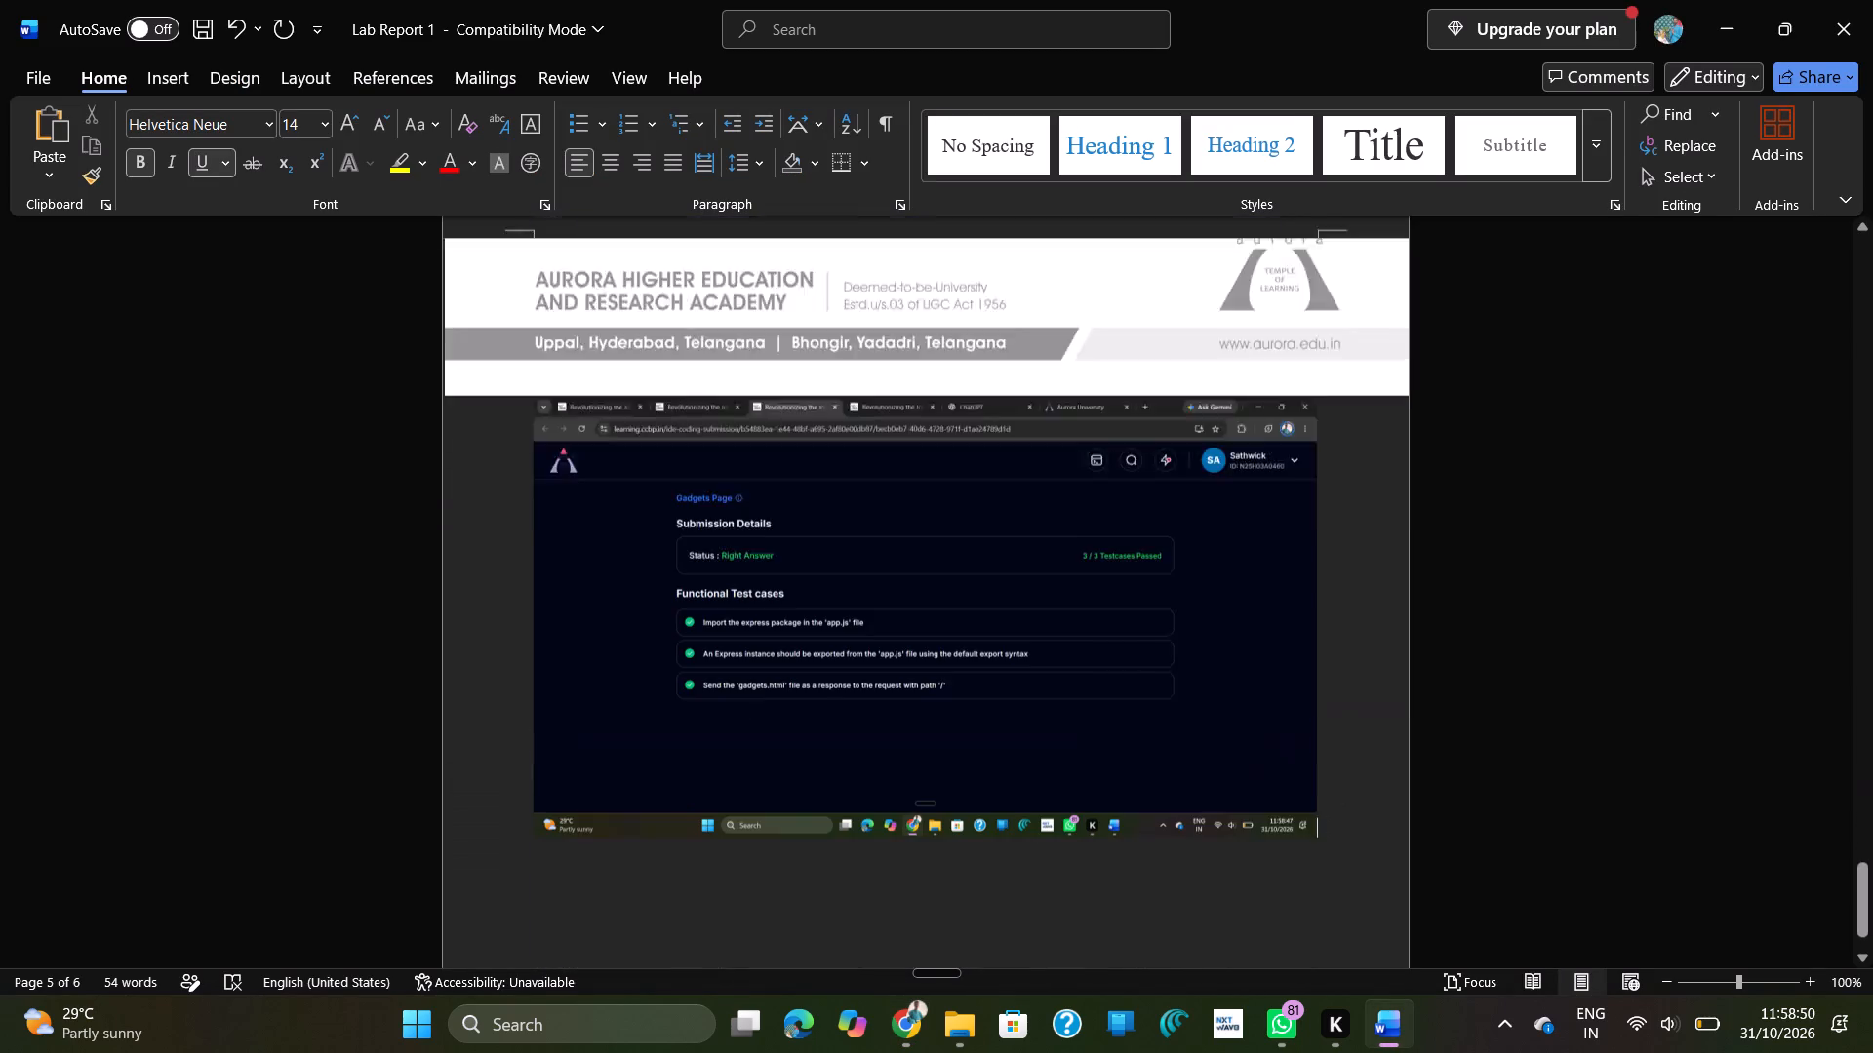
scroll(660, 596, down, 1)
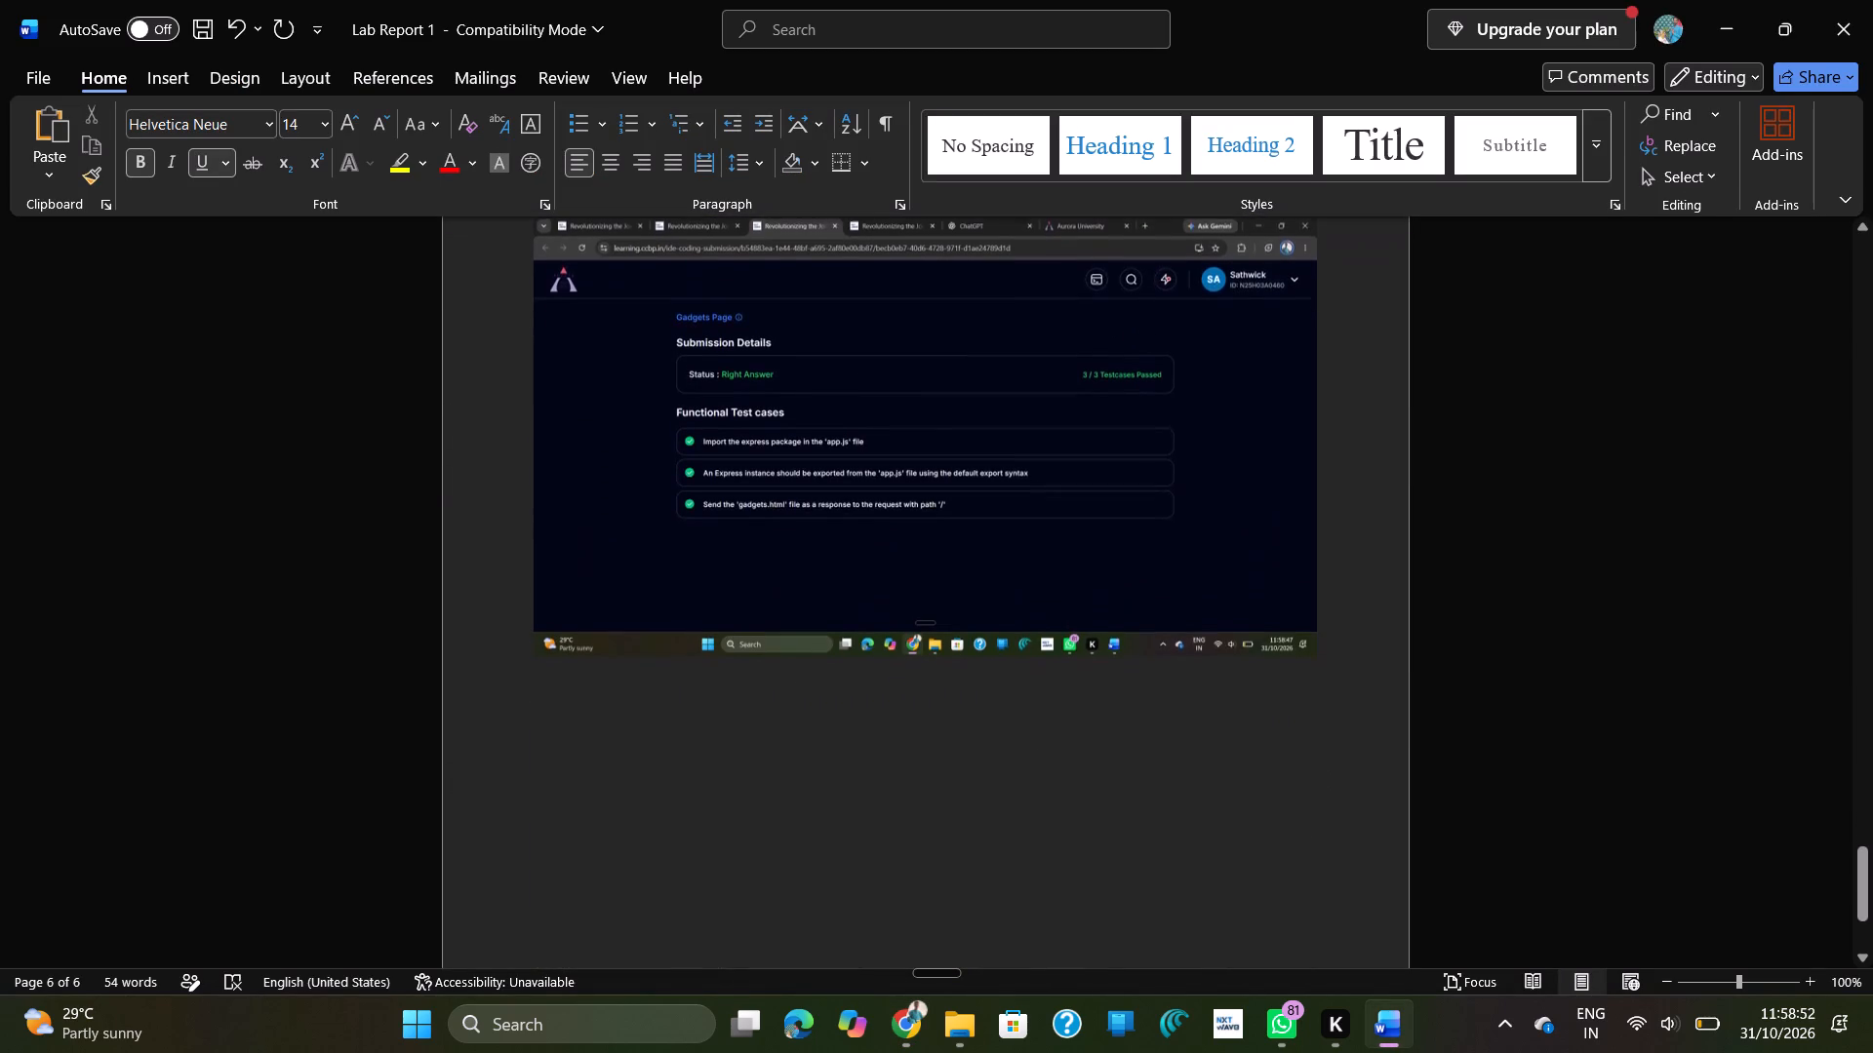
key(Return)
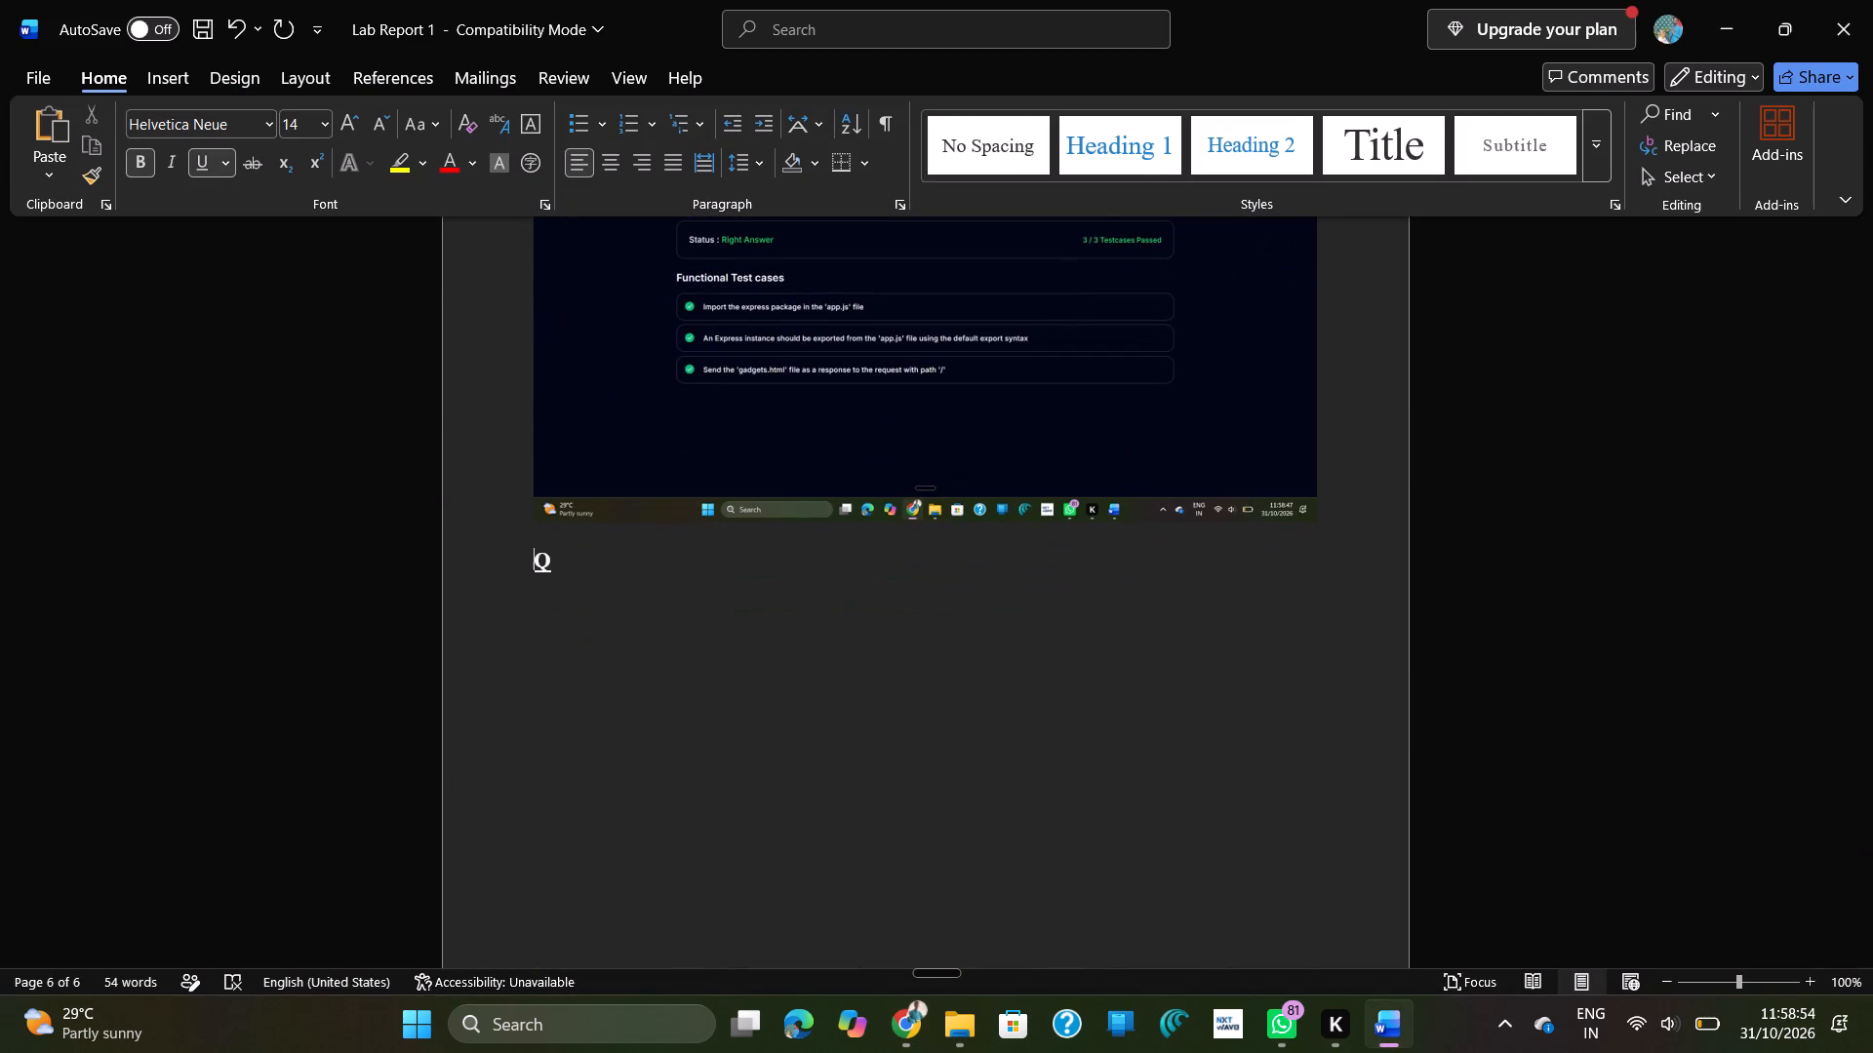
text(uestion)
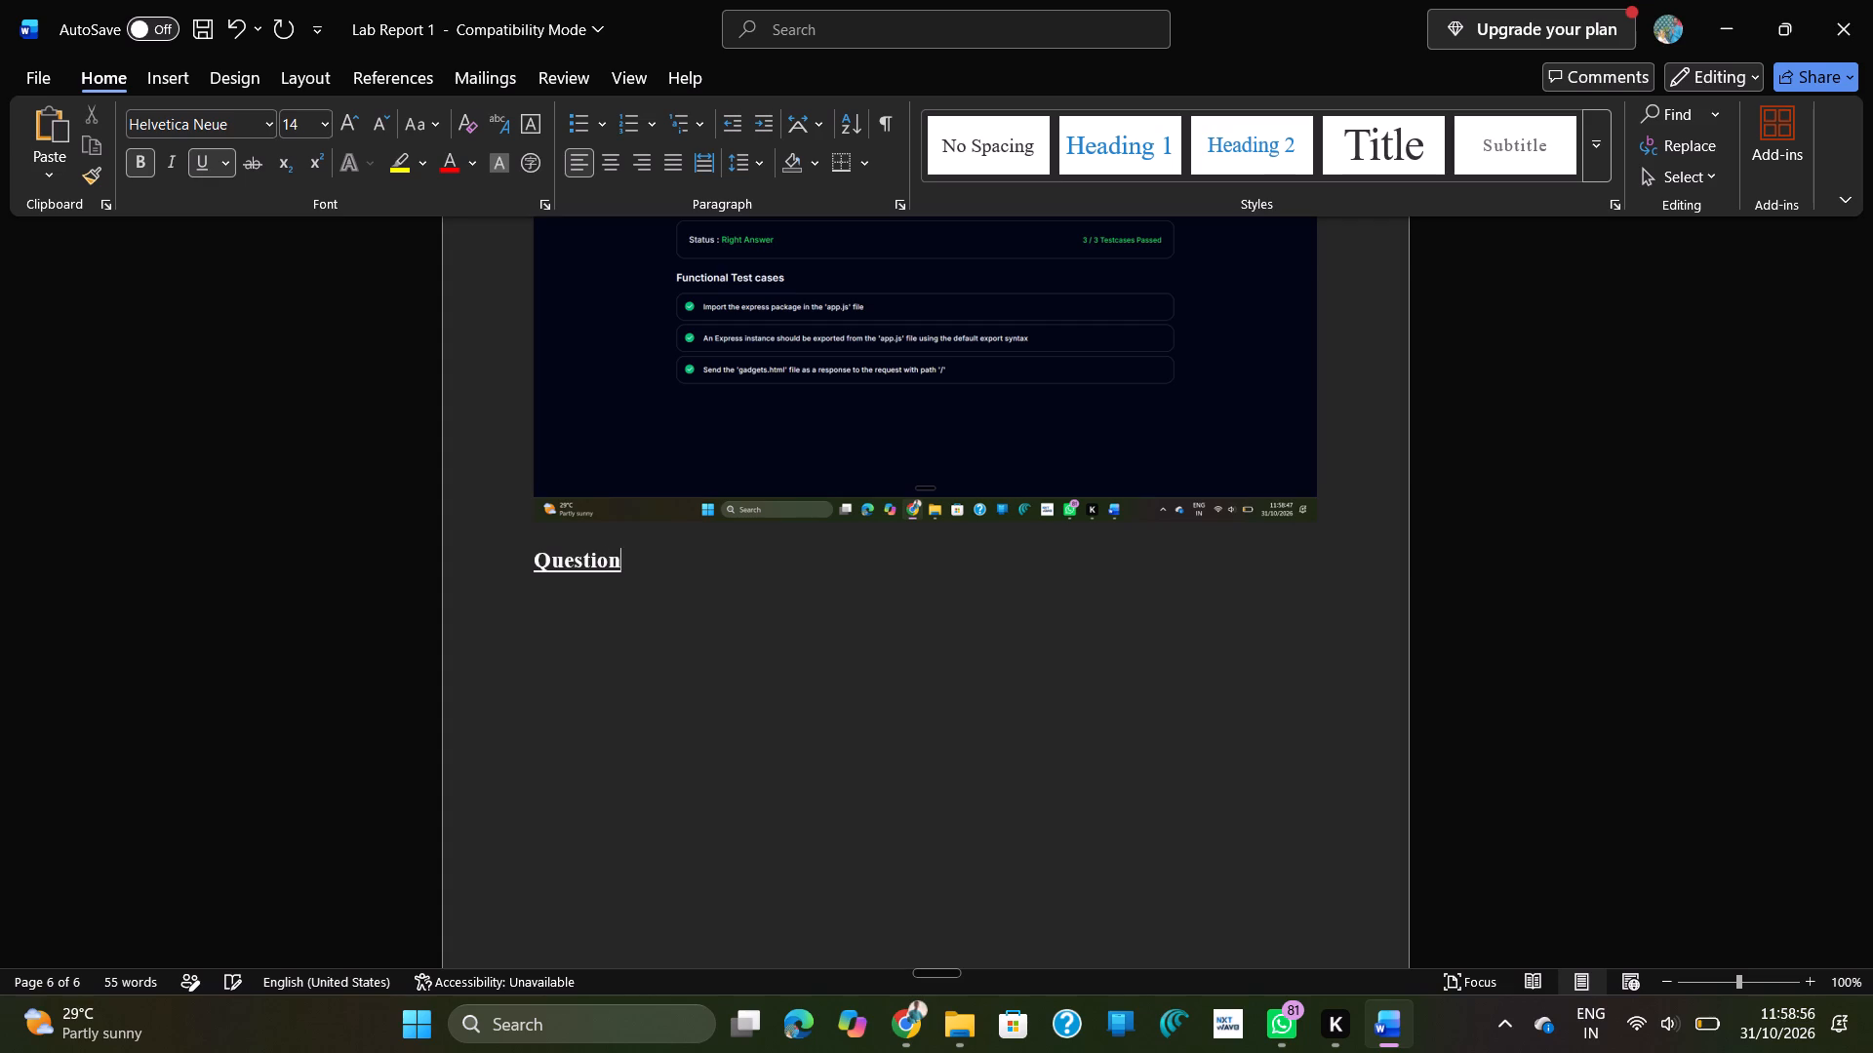
key(space)
text(5 :)
key(space)
key(Return)
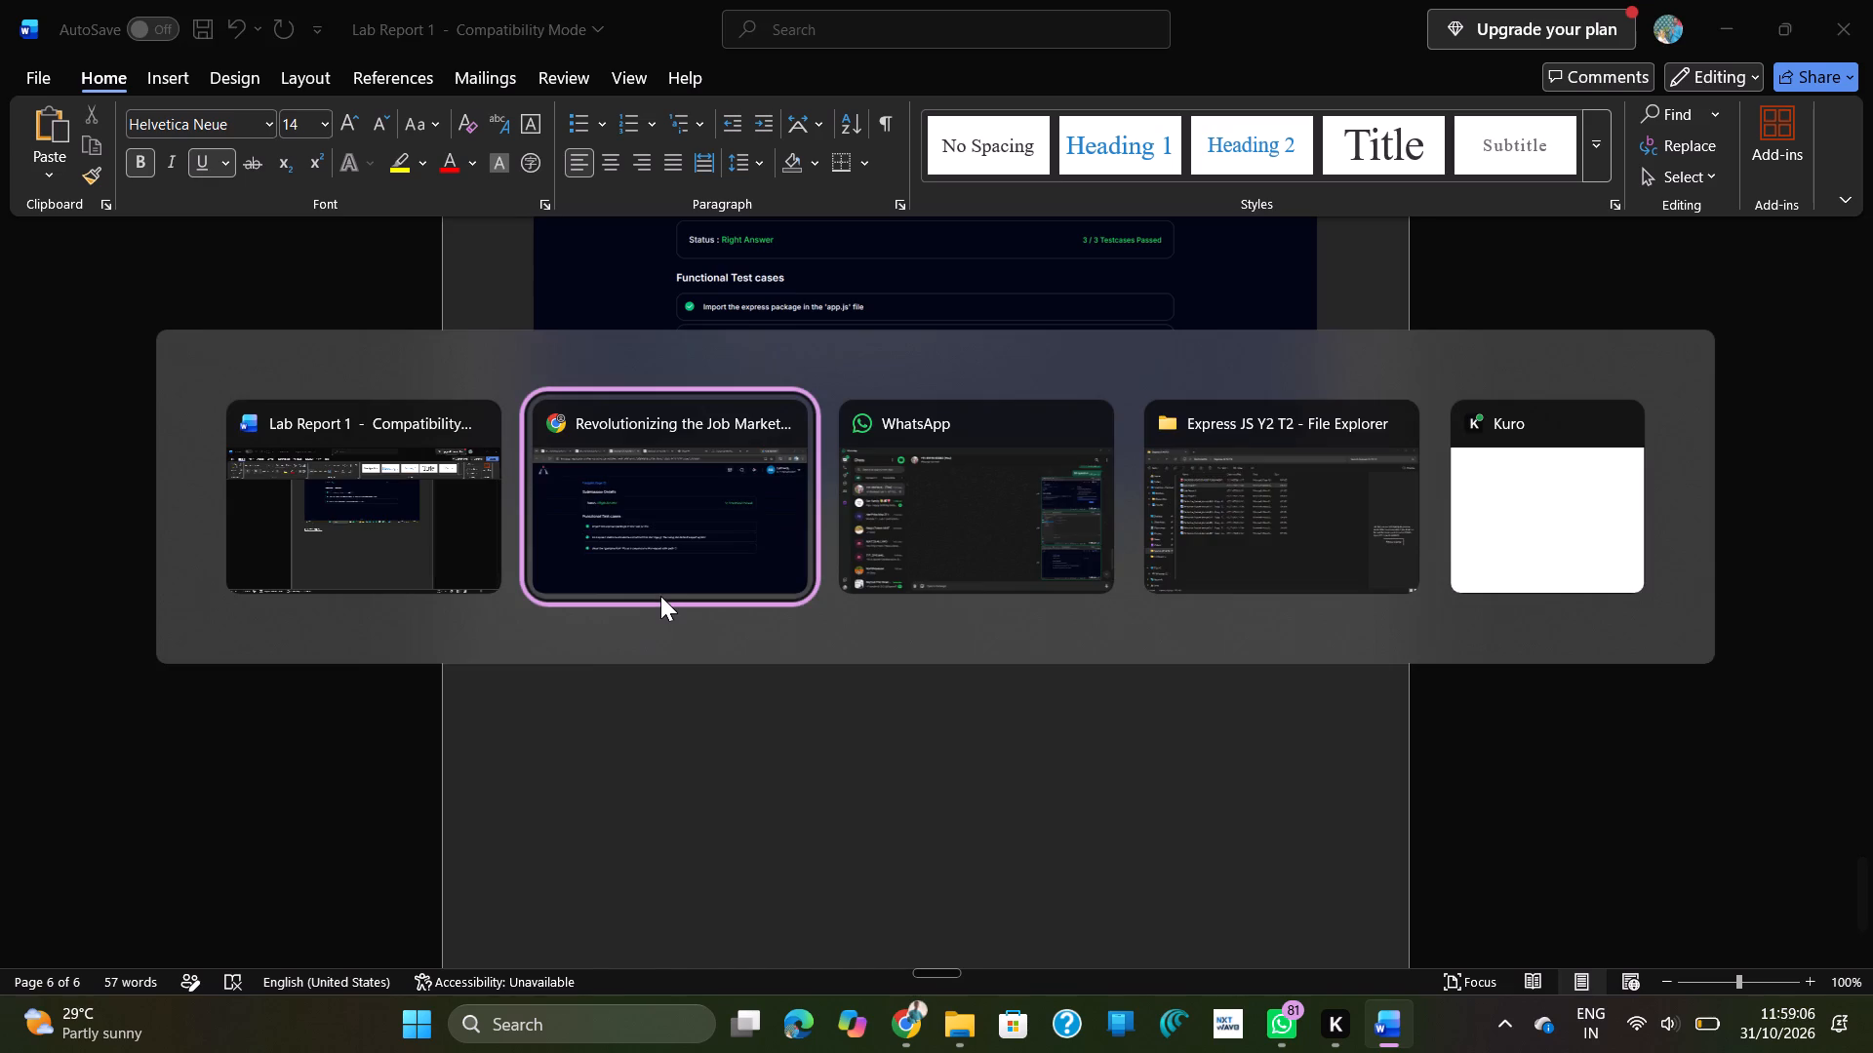
In Chrome, close the Gadgets Page submission details tab and return to the Coding Practice question list.
click(718, 17)
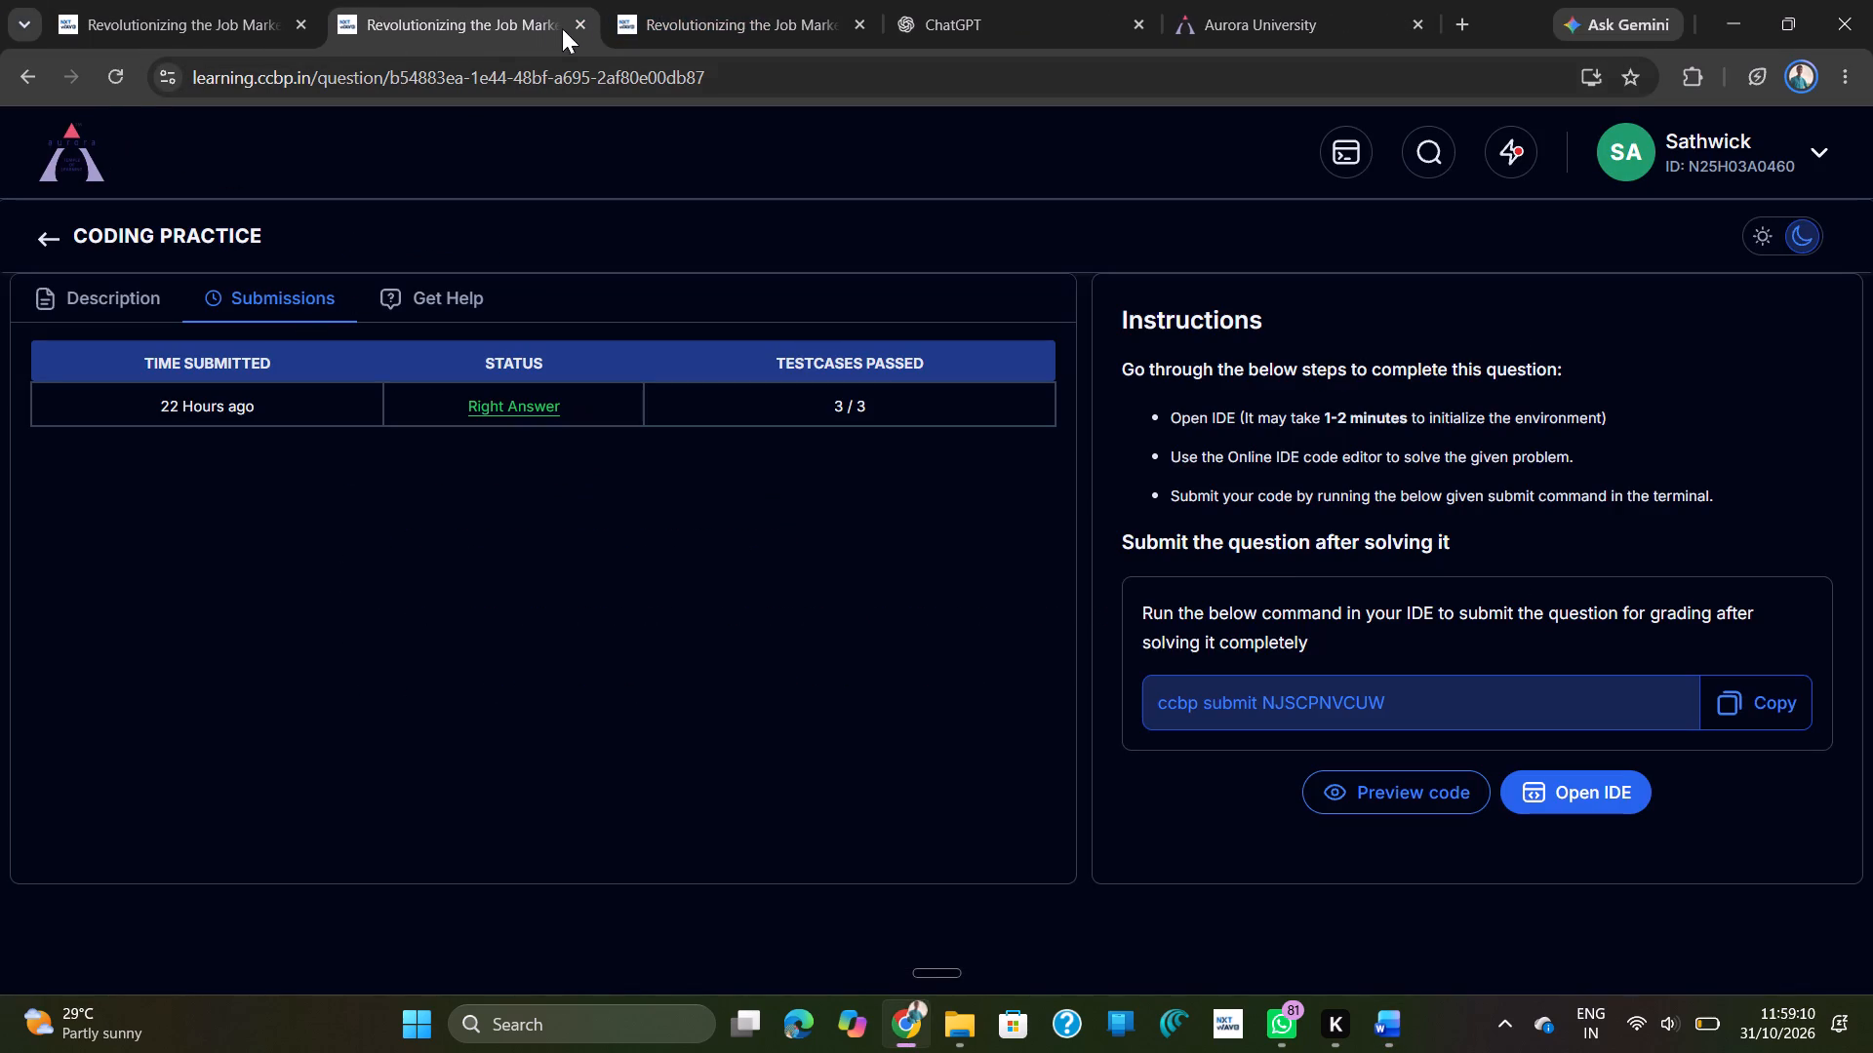
click(38, 235)
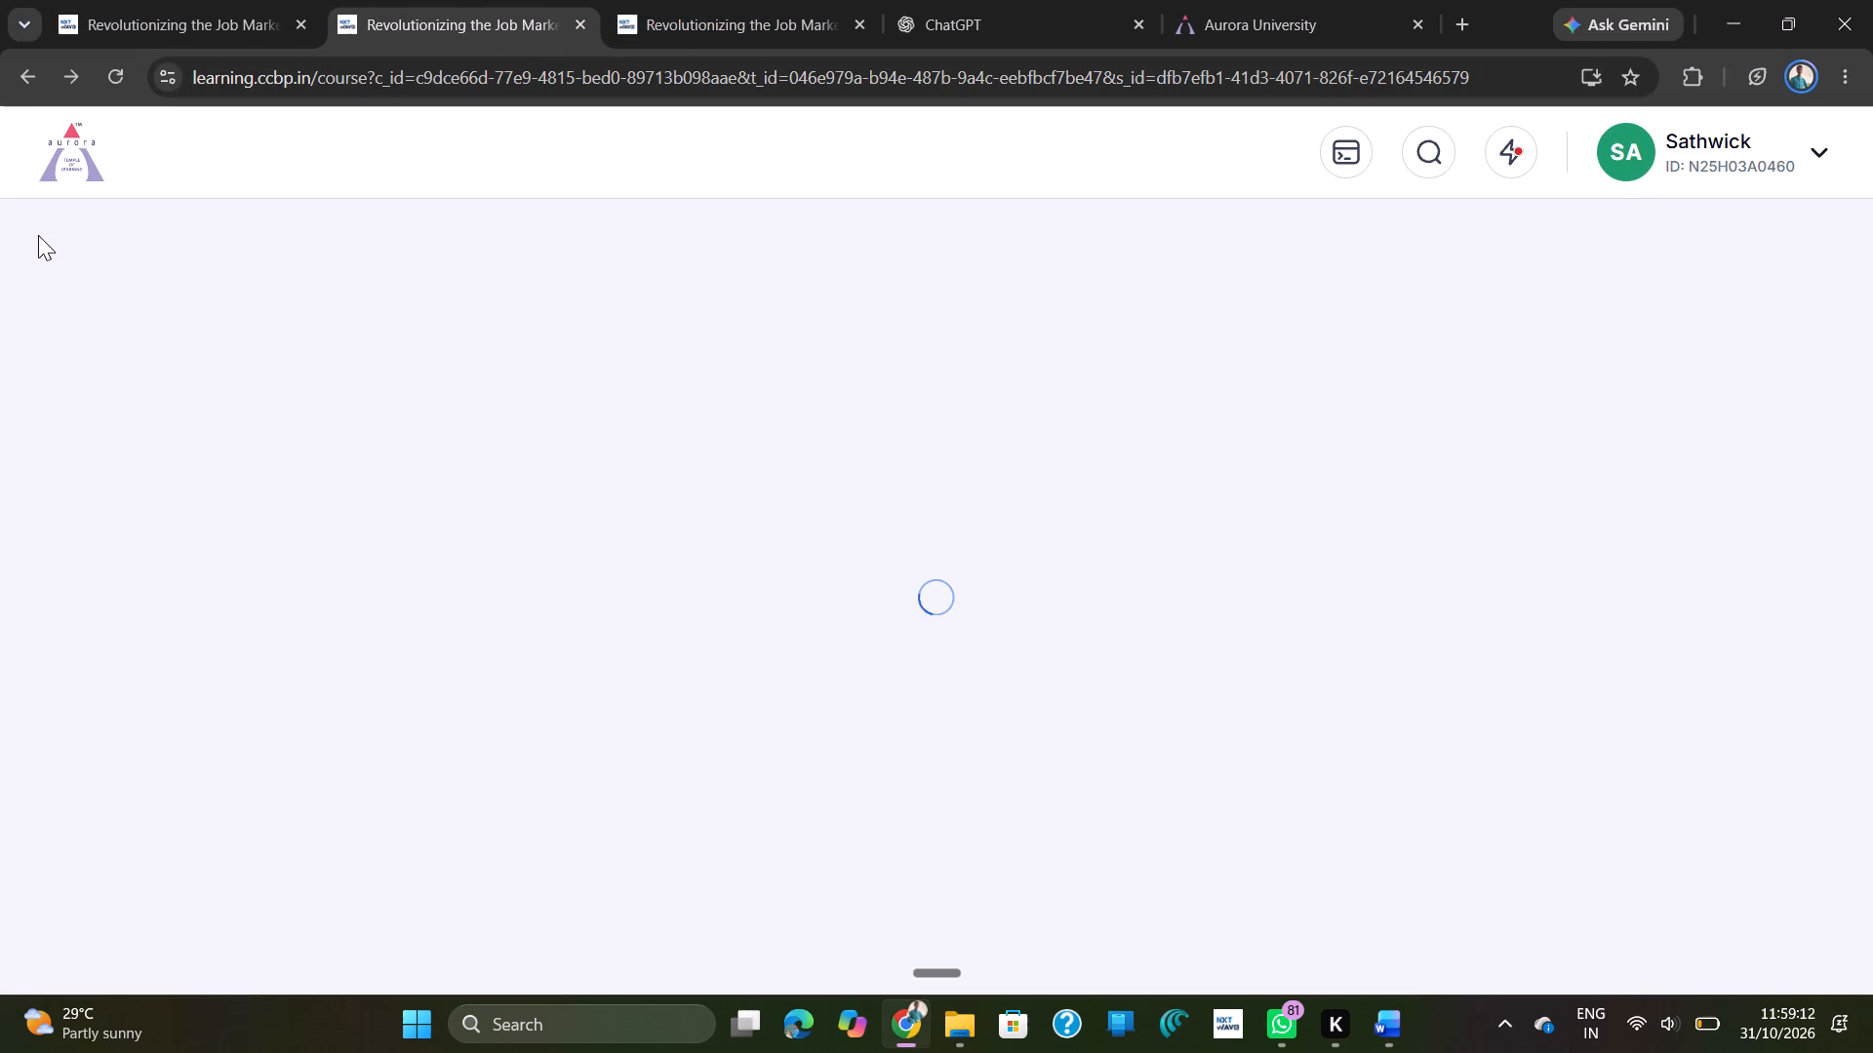
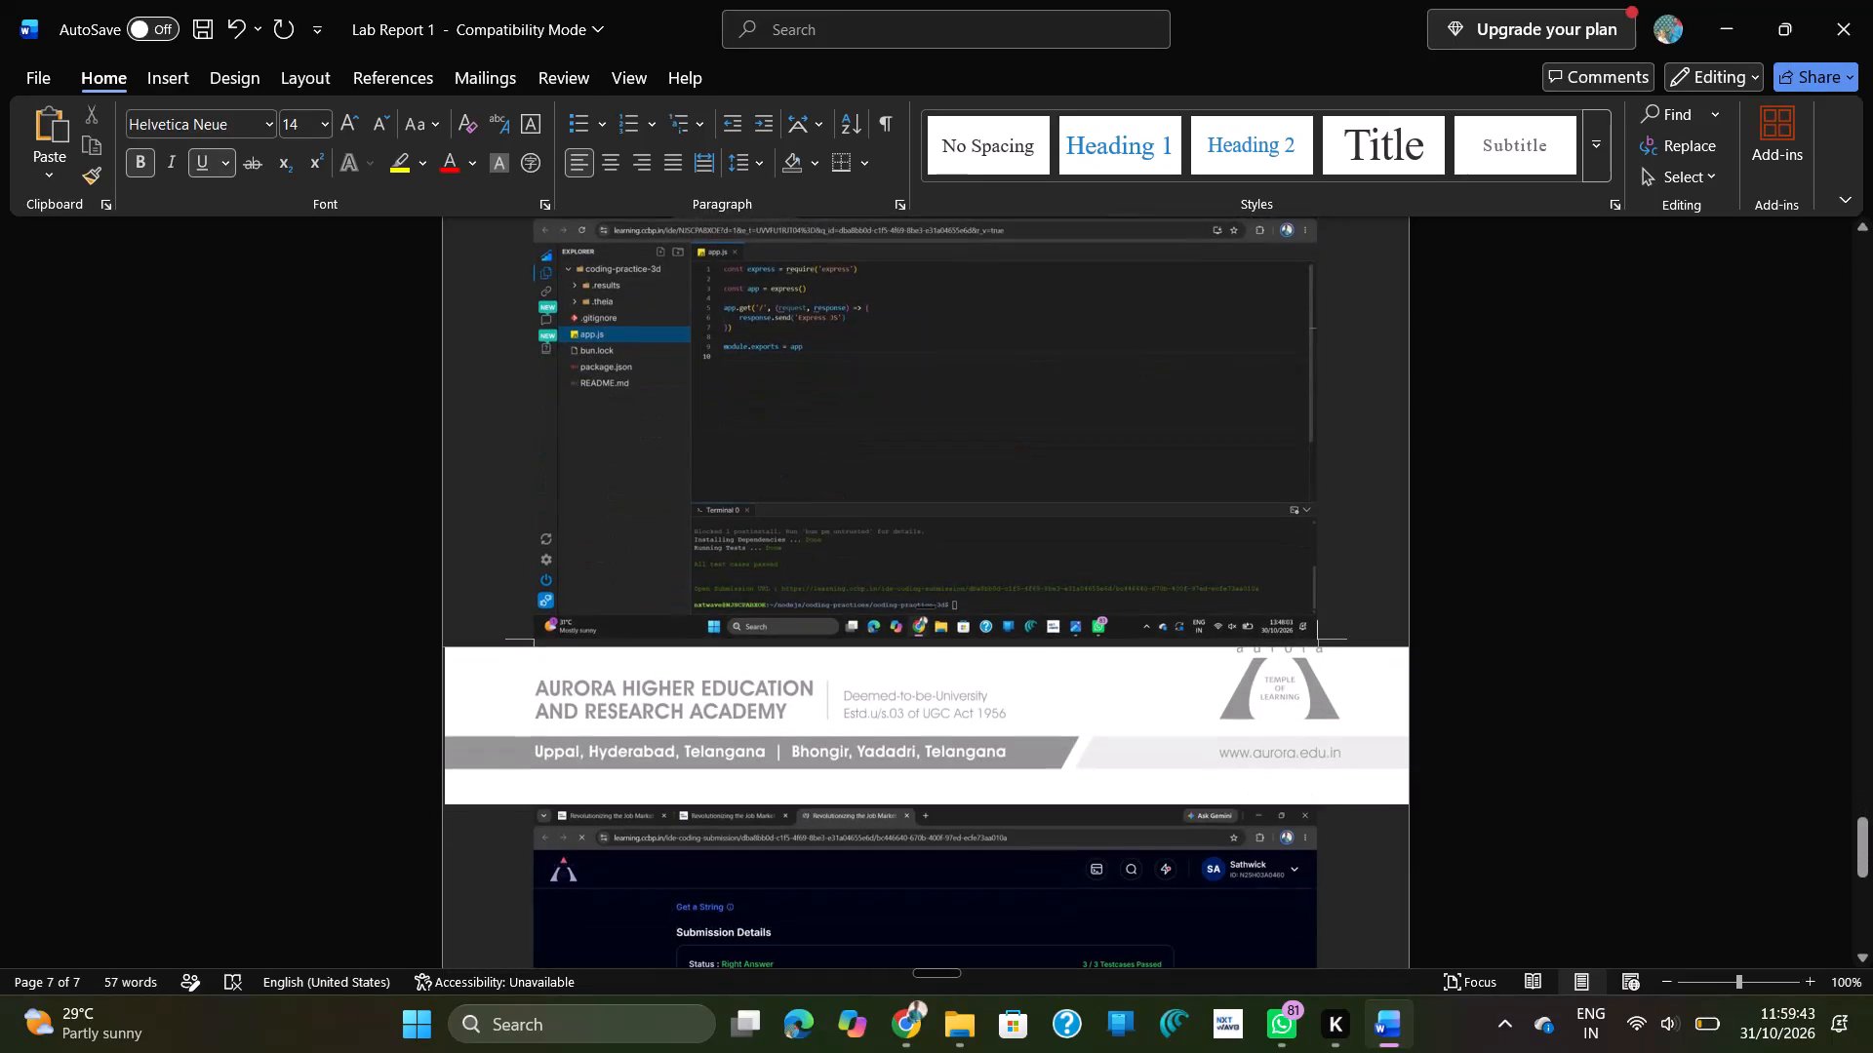
Review the document pages around the "Question 5 :" heading, covering the Gadgets Page and Get a String screenshots.
scroll(1371, 534, down, 3)
scroll(1371, 534, up, 2)
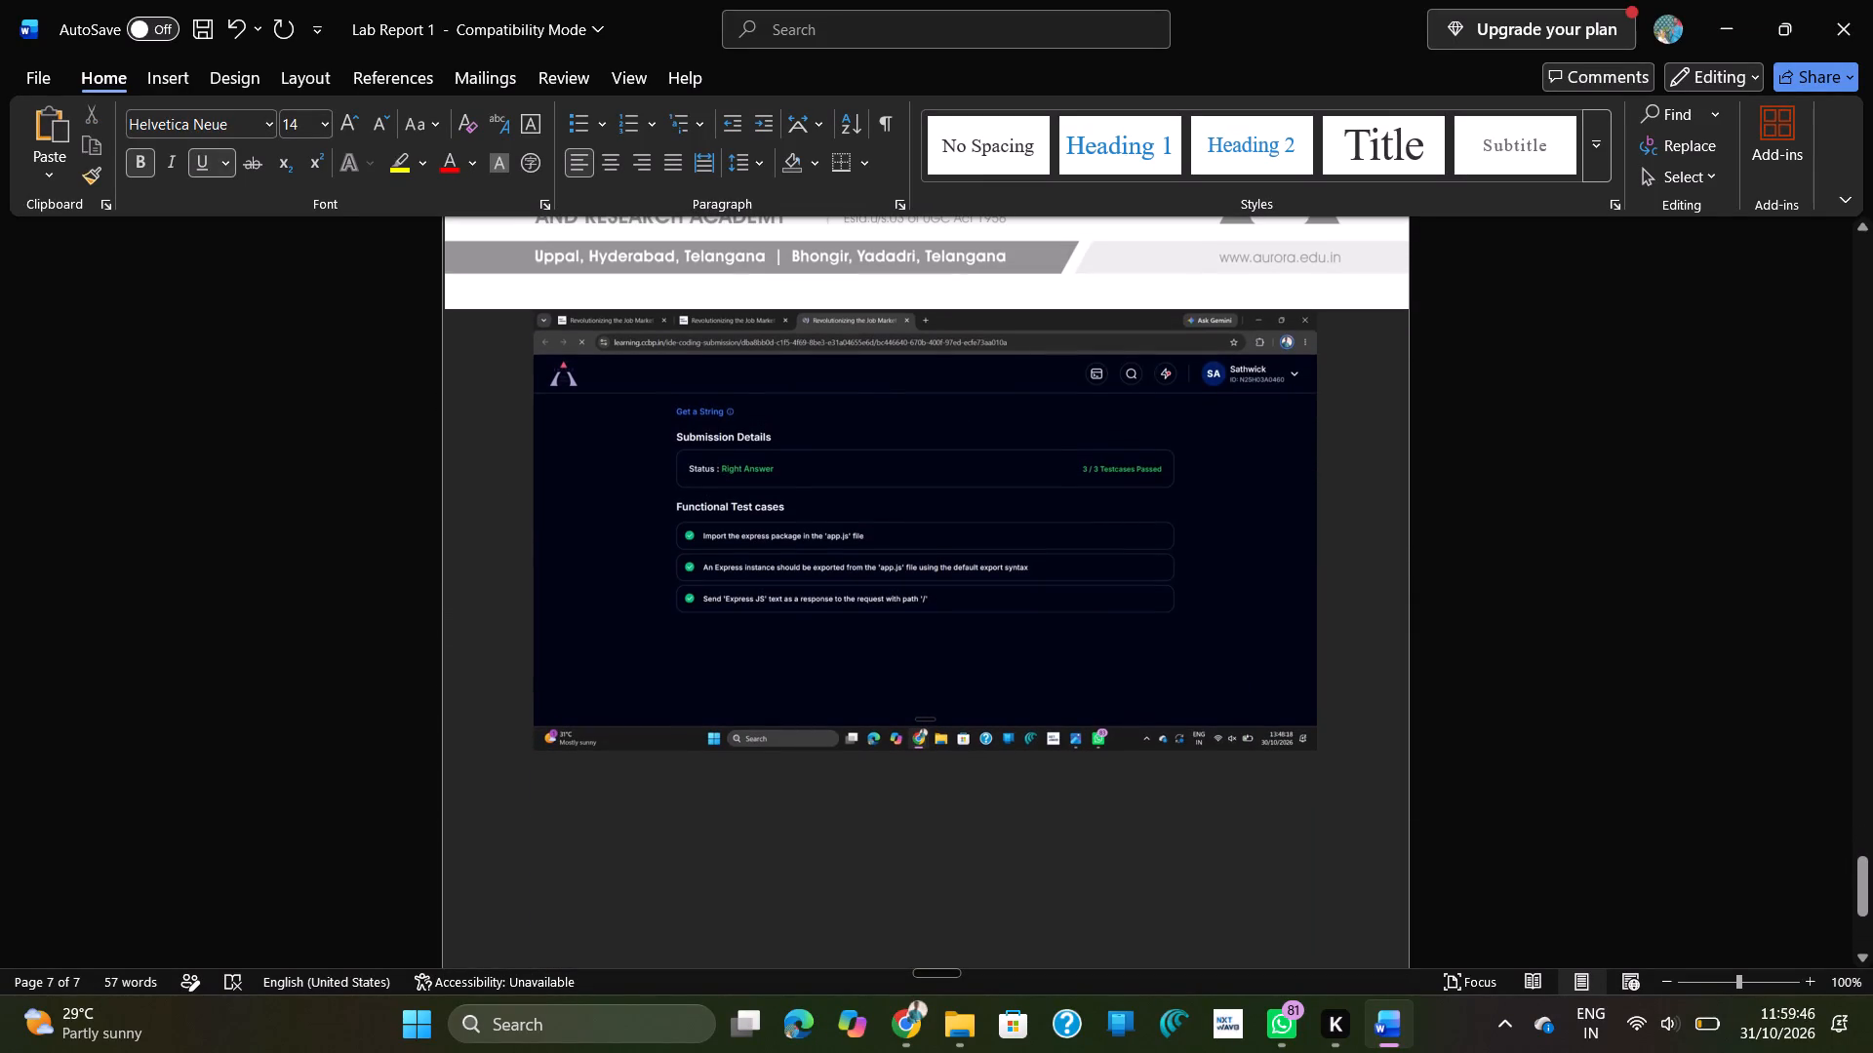
scroll(1371, 534, up, 3)
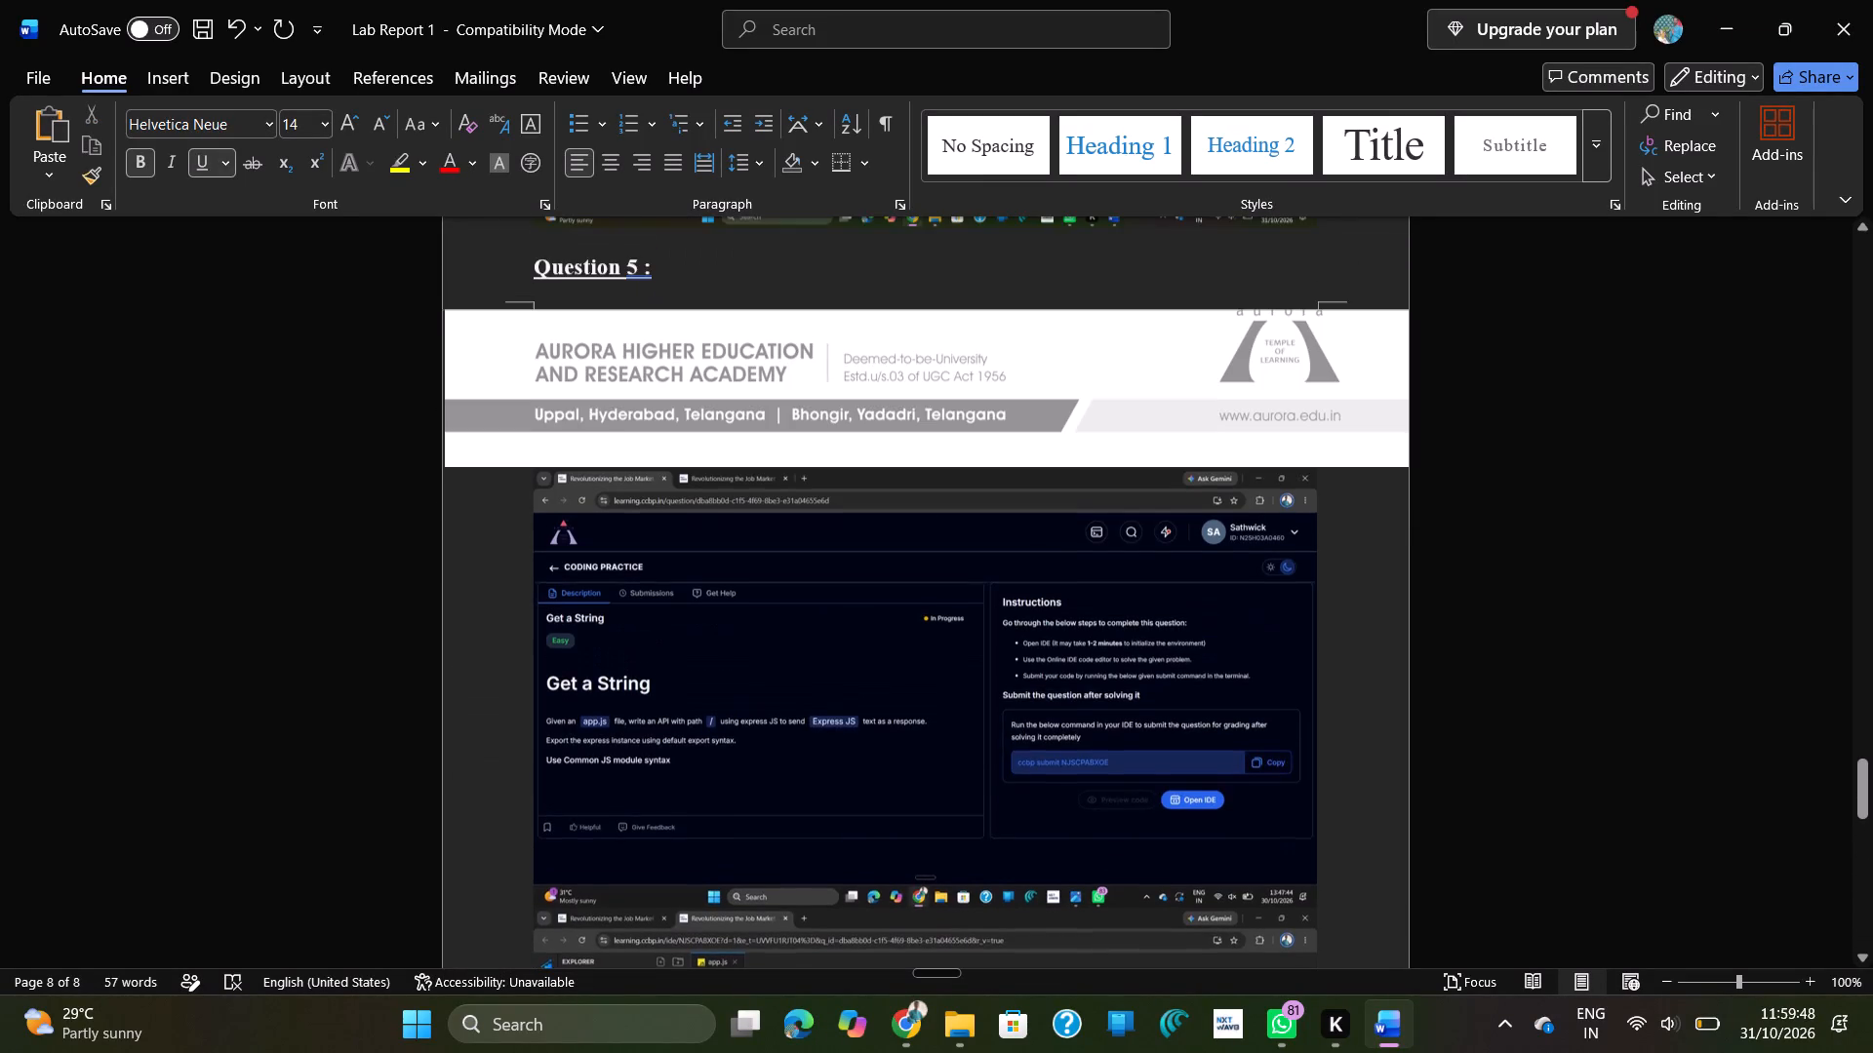
scroll(1371, 534, up, 1)
scroll(1371, 534, down, 3)
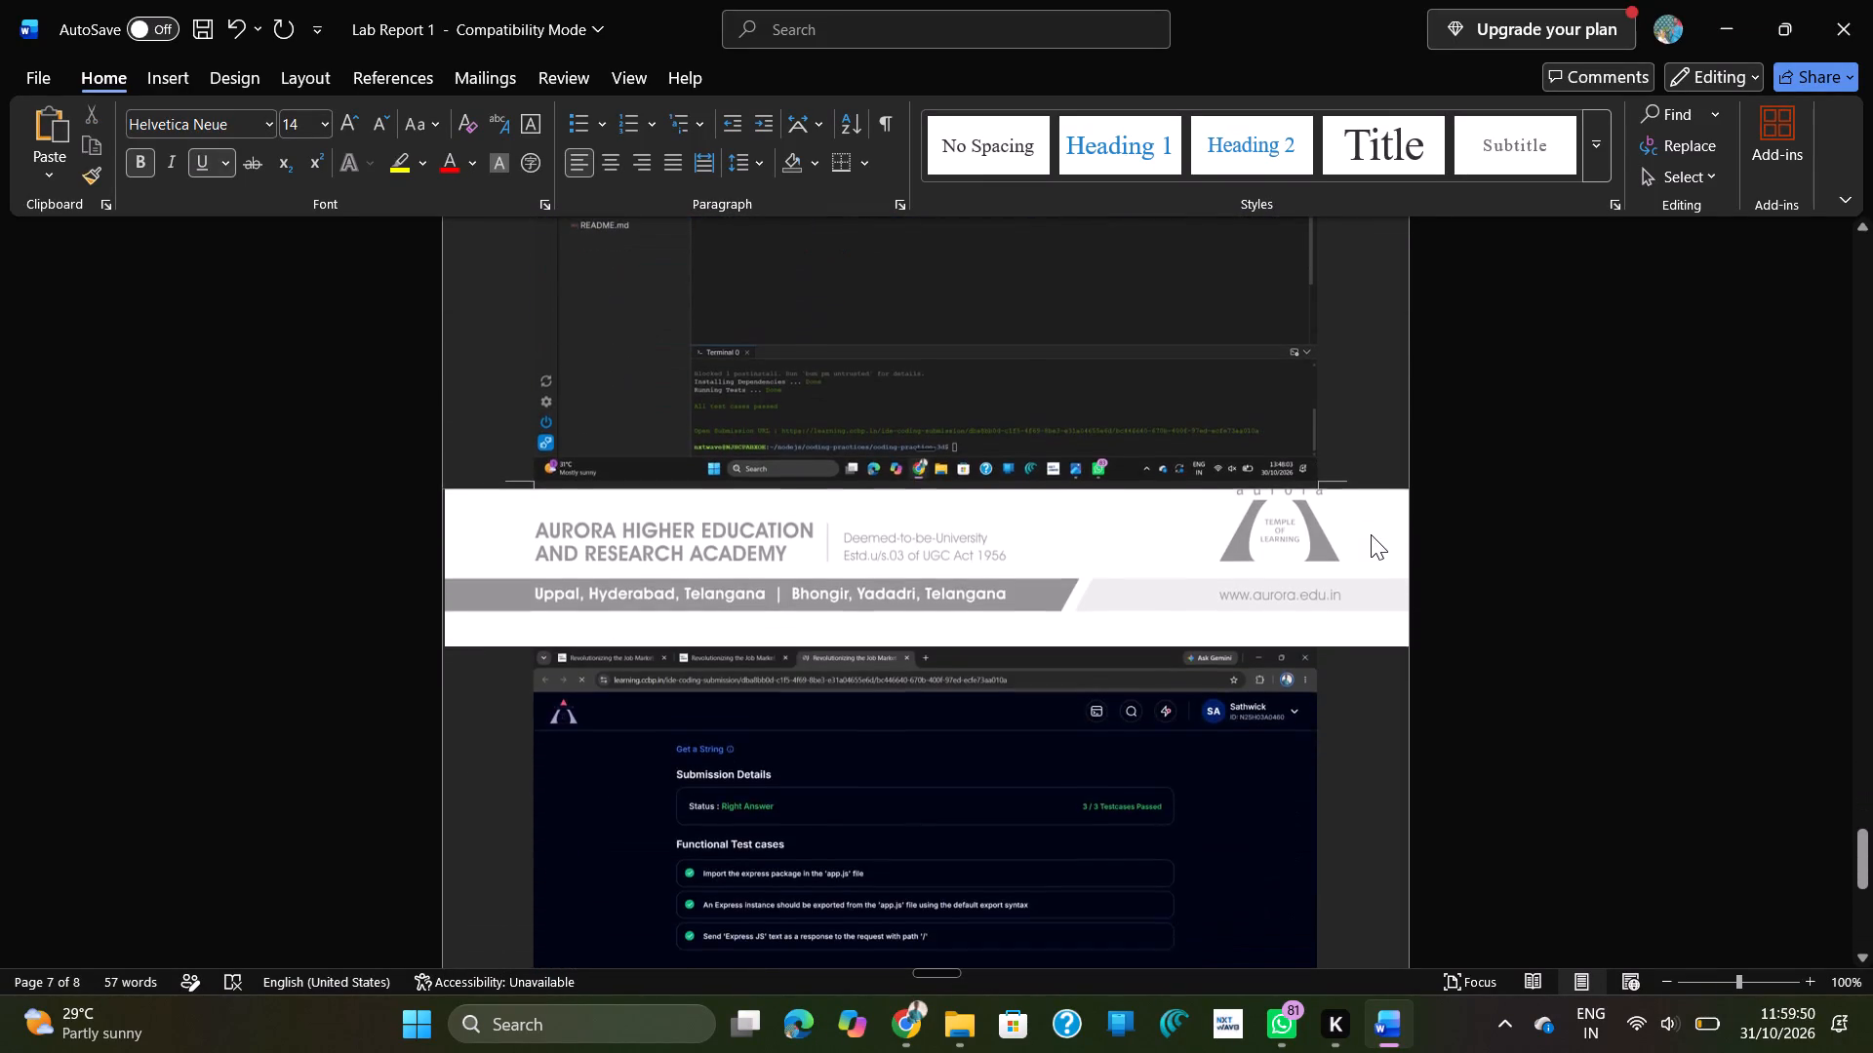
scroll(1371, 534, down, 1)
ctrl+scroll(1371, 534, up, 1)
ctrl+scroll(1371, 534, down, 4)
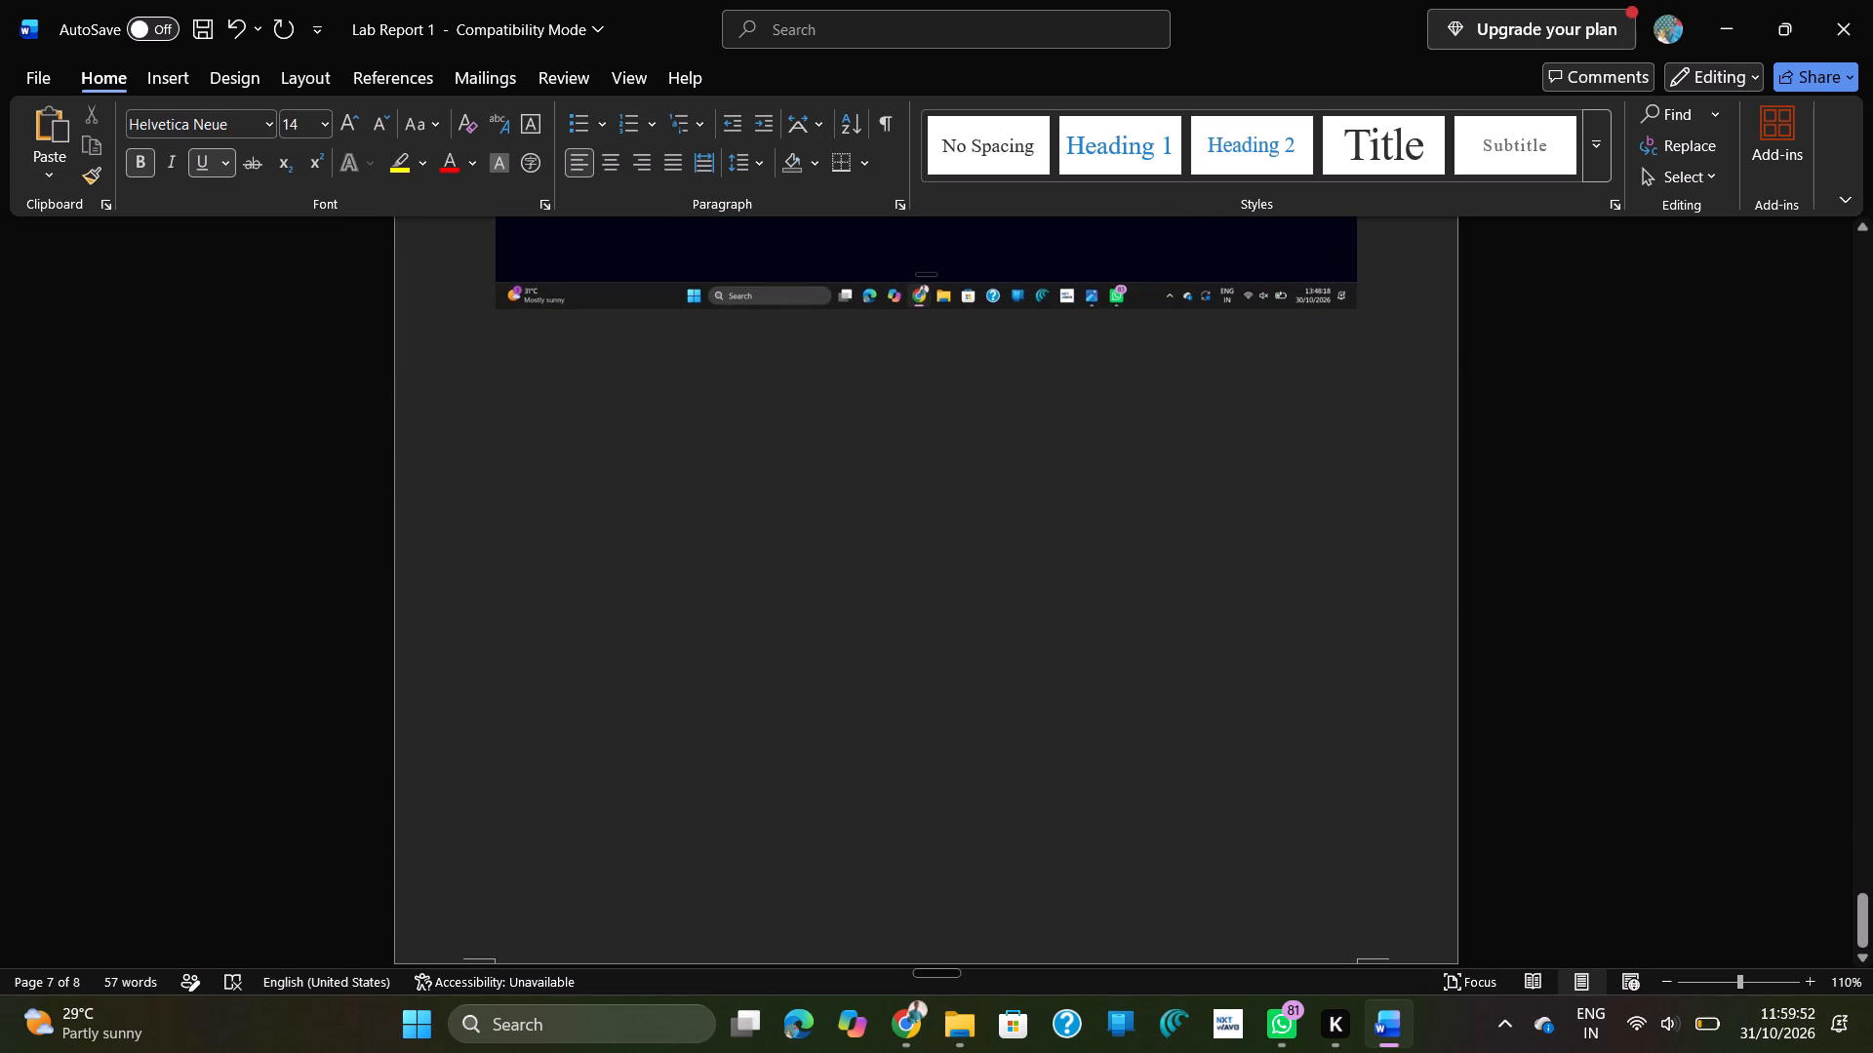
click(1378, 309)
scroll(1378, 309, up, 5)
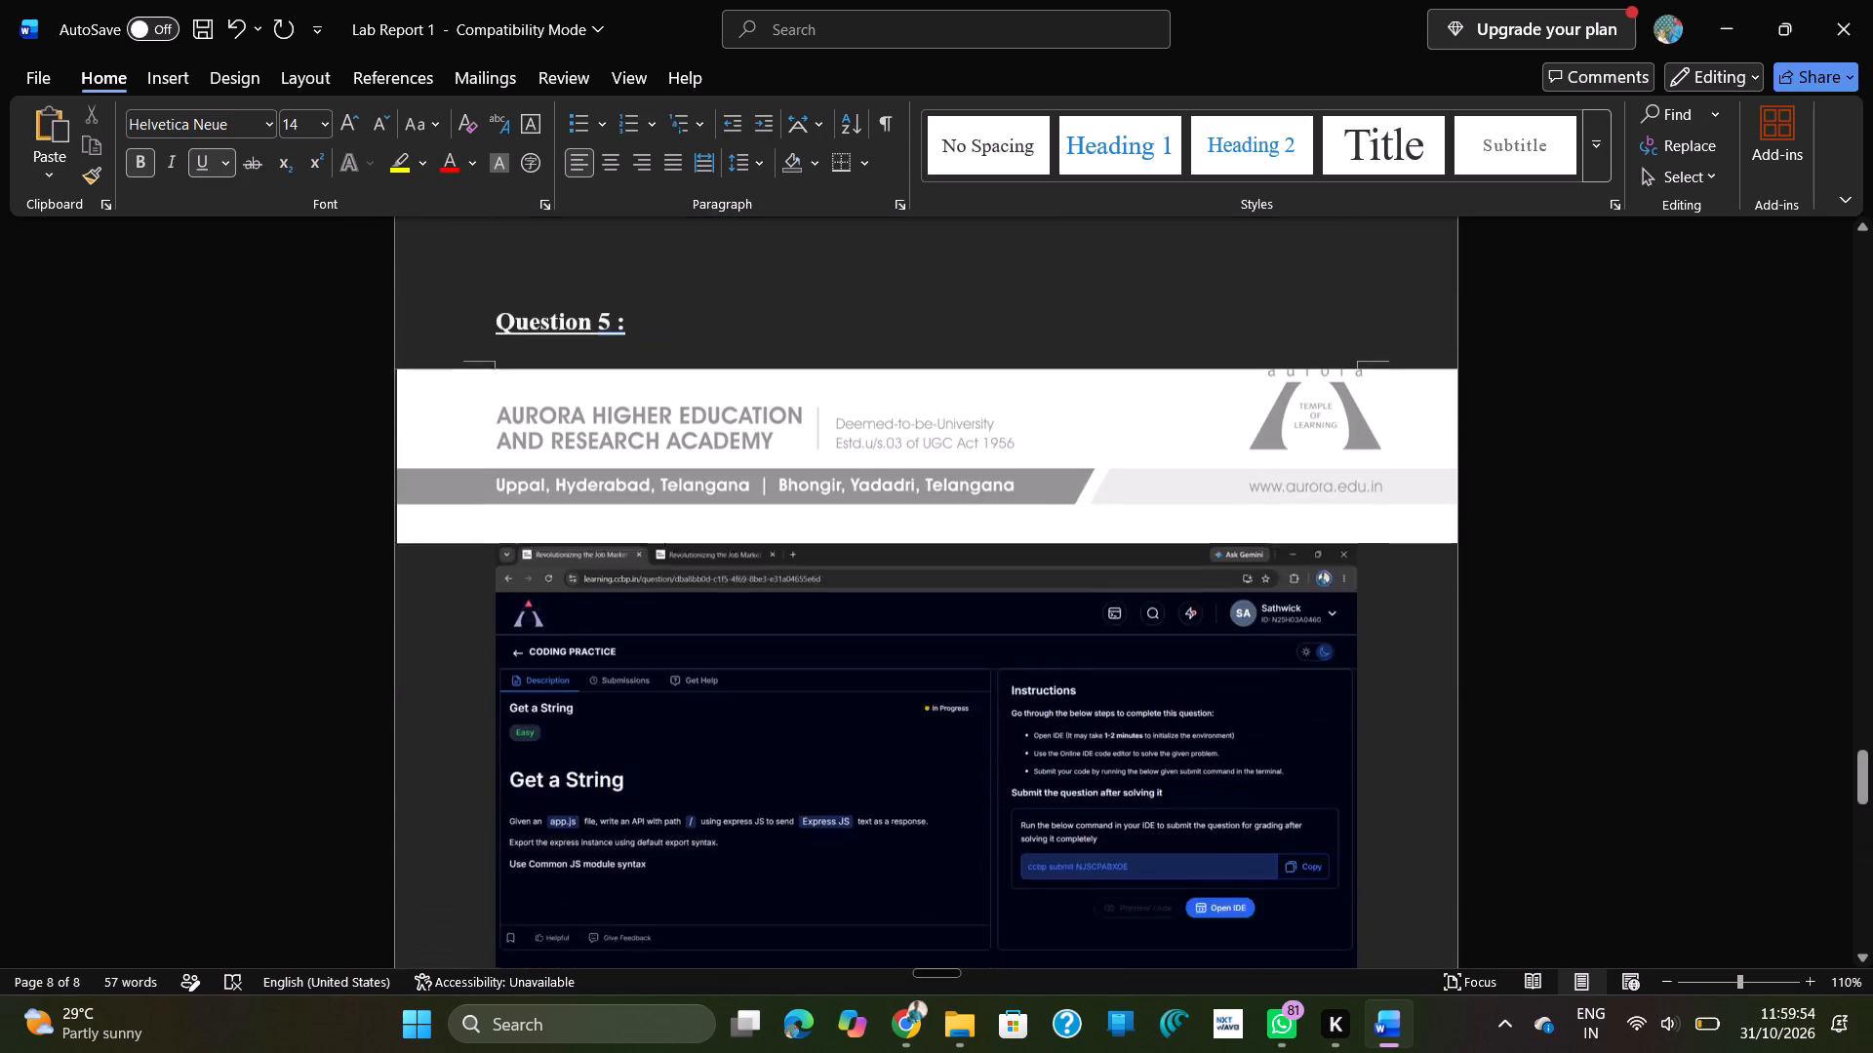
scroll(1378, 309, up, 6)
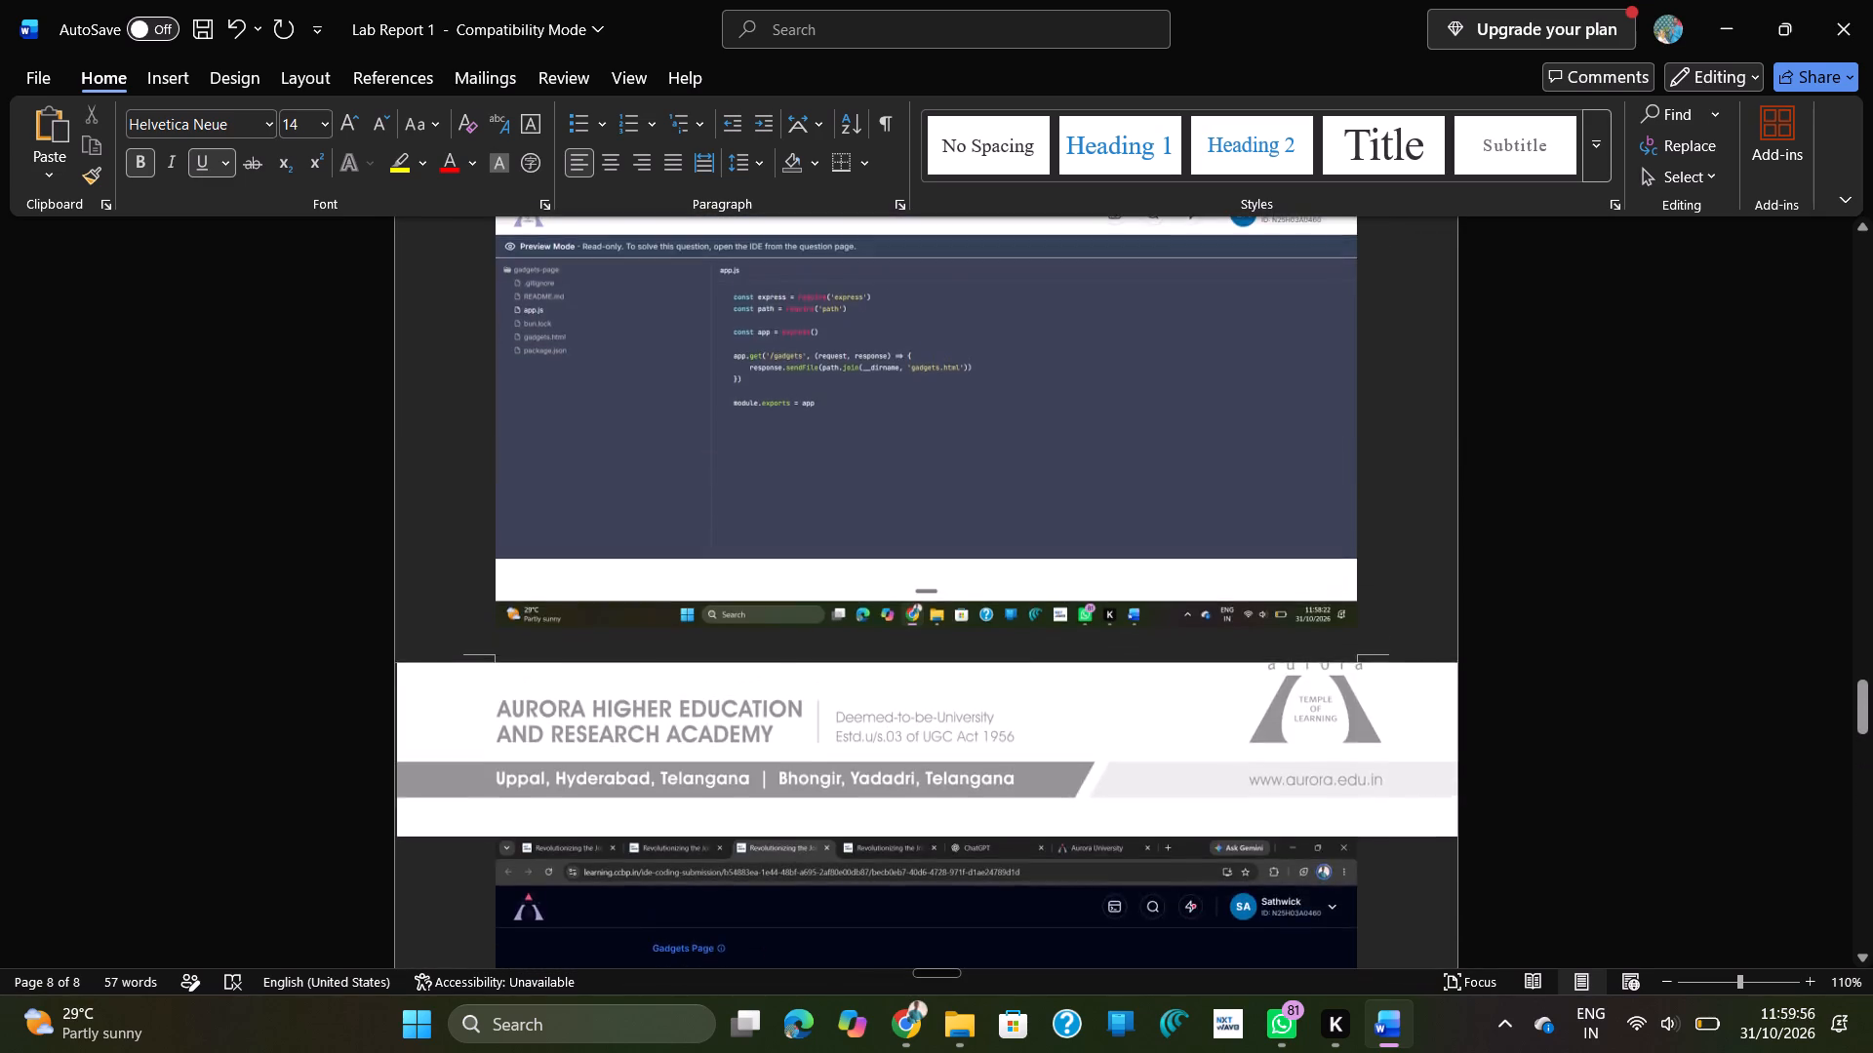
Copy the "Question 5 :" heading below the Gadgets Page submission details screenshot and delete it from there.
scroll(1378, 309, down, 2)
click(495, 660)
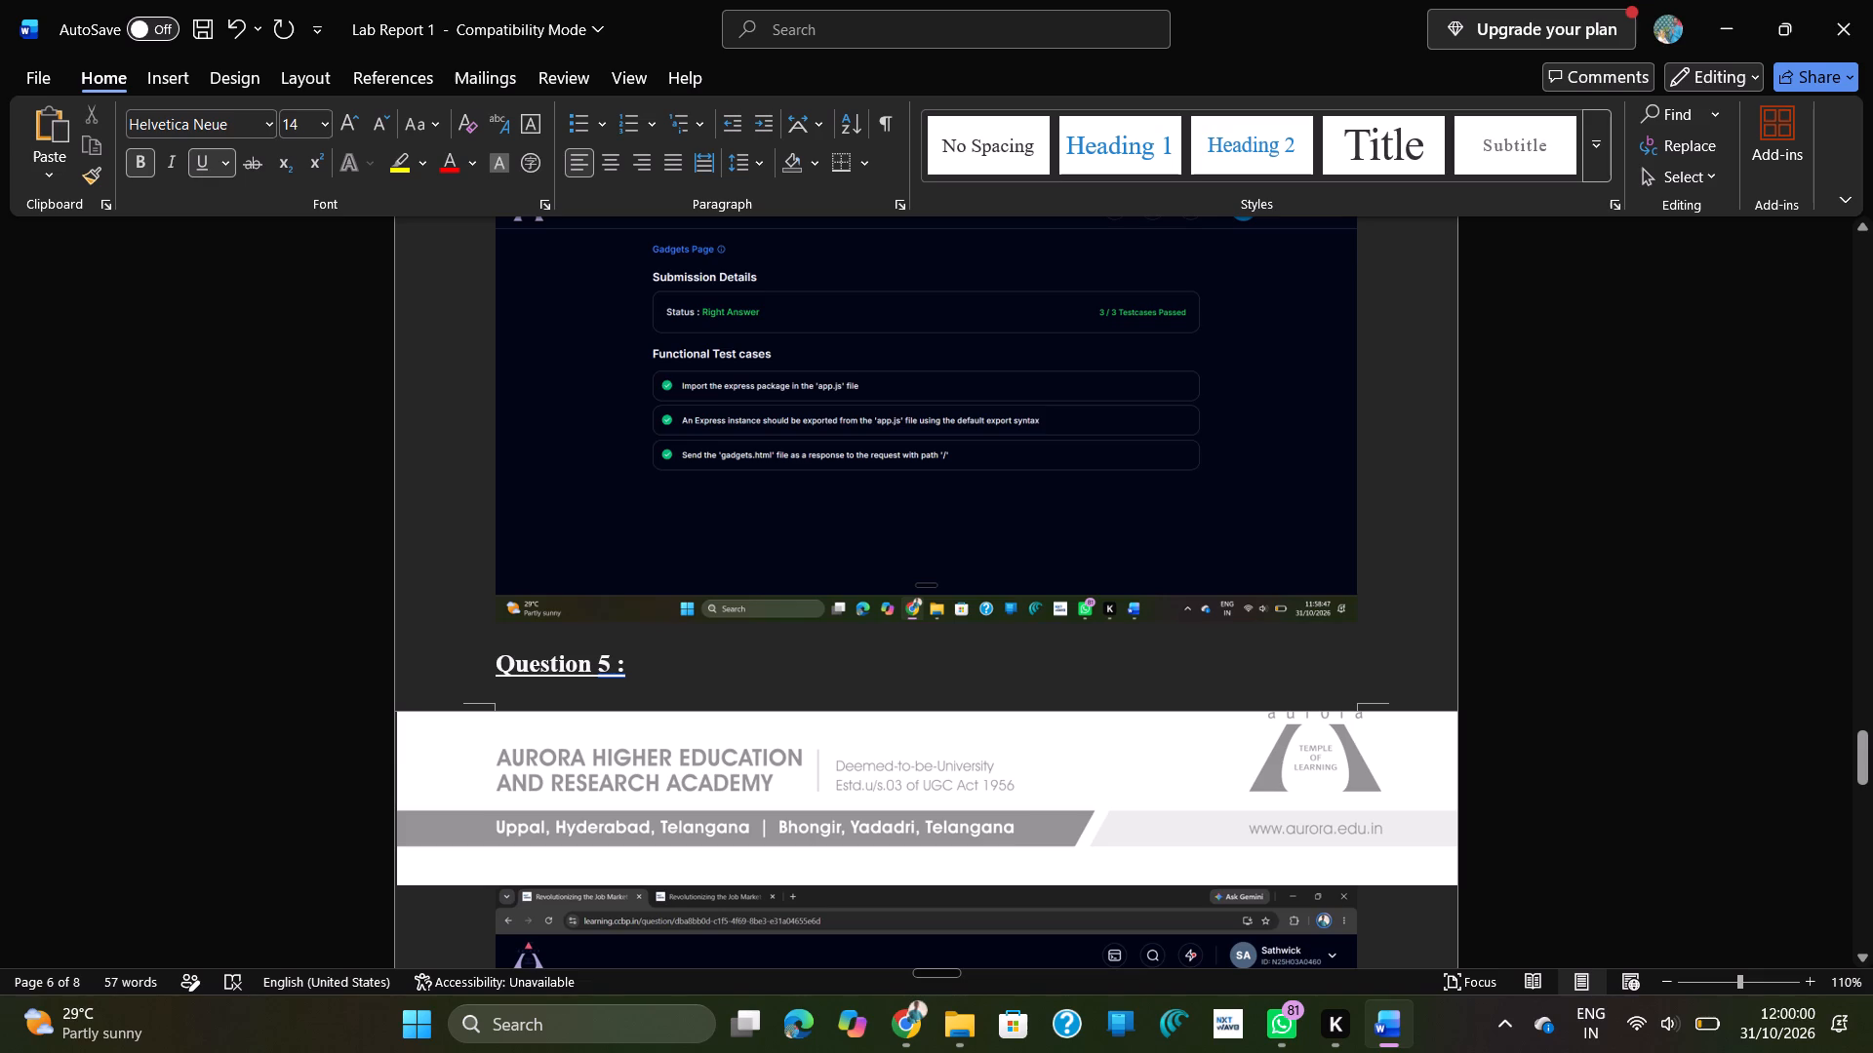
drag(631, 670, 482, 653)
key(ctrl+c)
key(Delete)
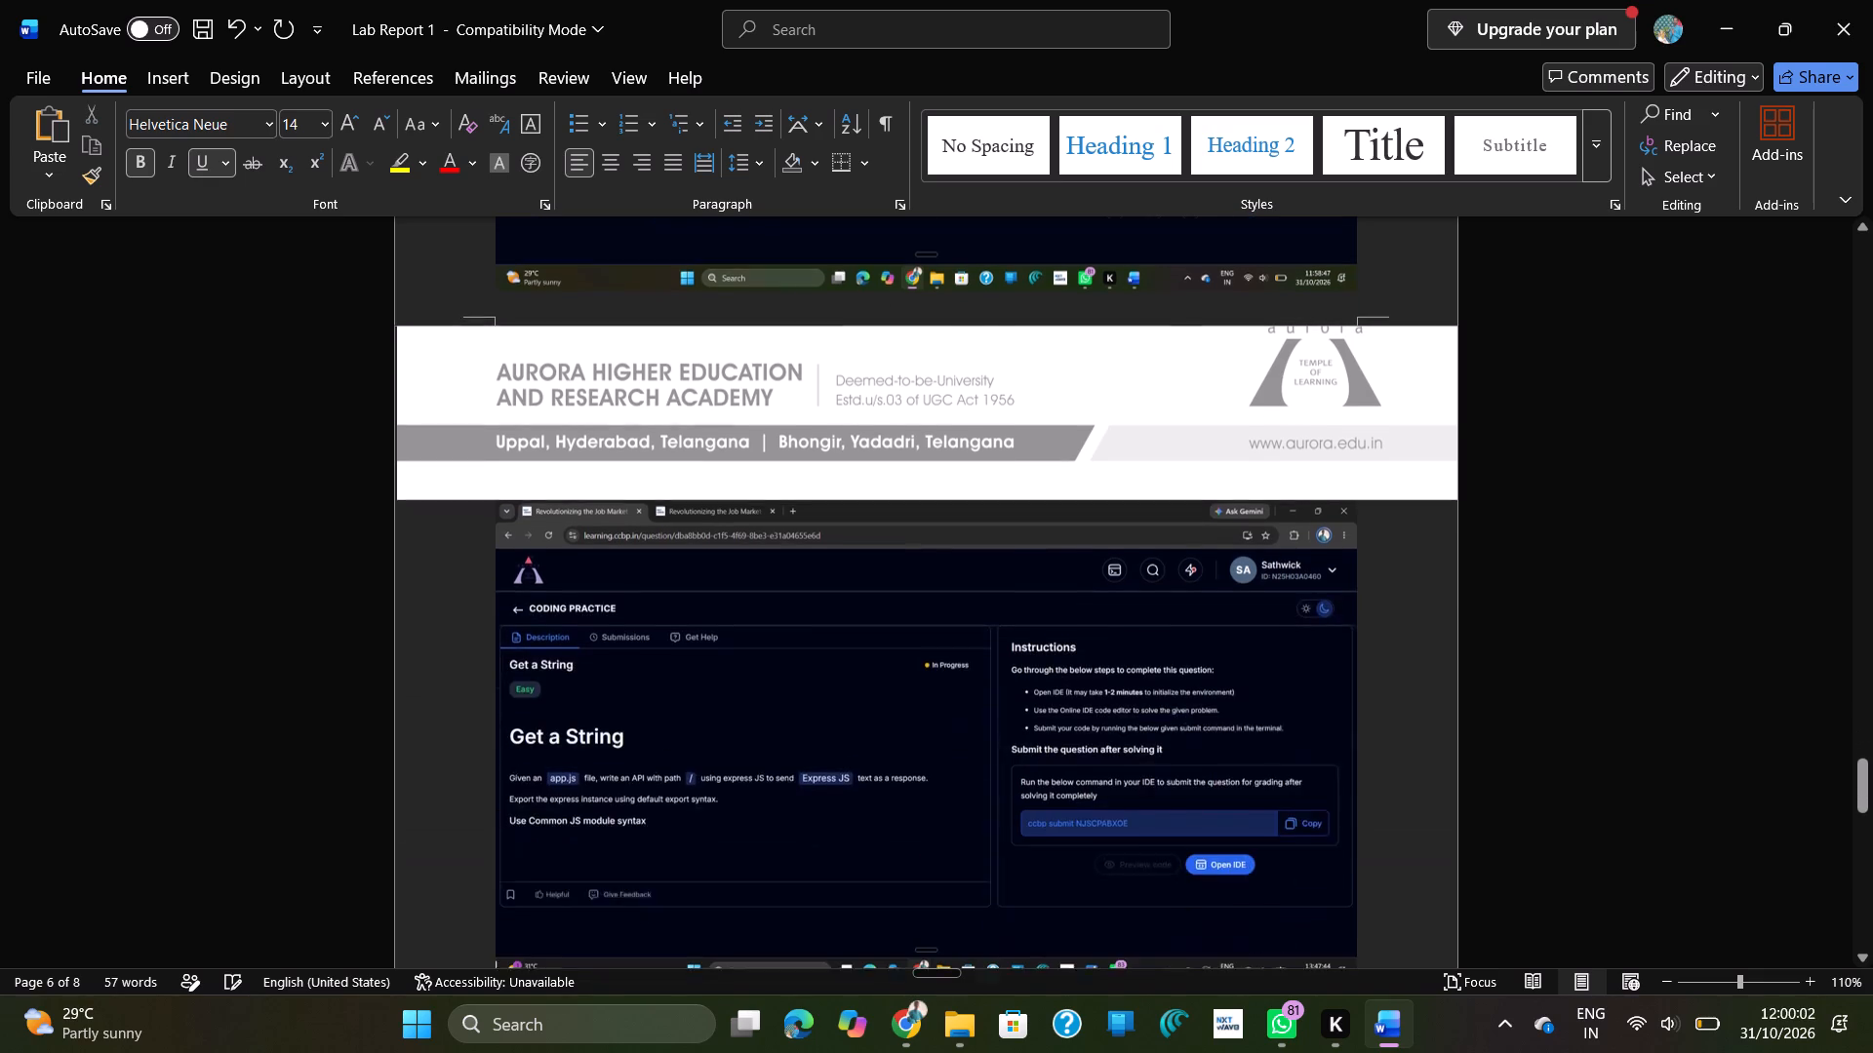
Fill the rest of the page below the Gadgets Page submission screenshot with blank lines, removing the surplus lines that spill over.
scroll(482, 653, down, 1)
click(560, 467)
key(Return)
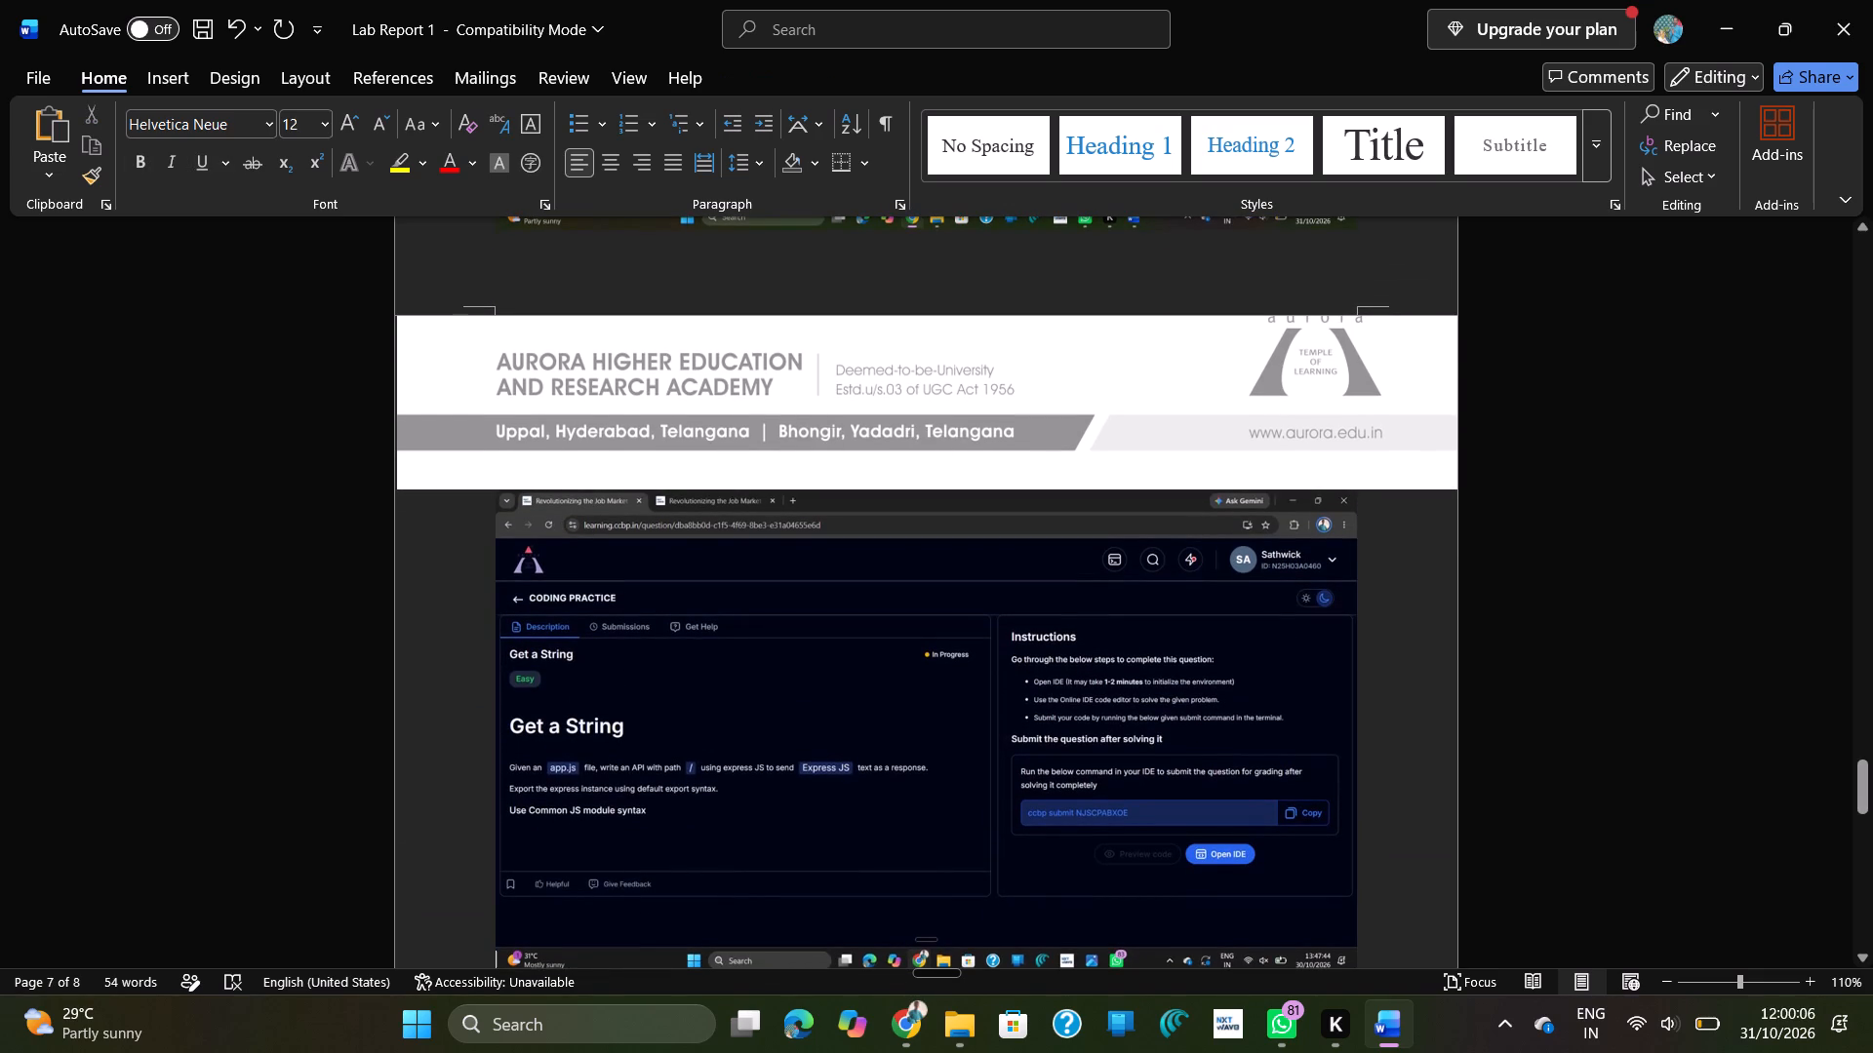
key(Return)
key(Return)
key(Return)
key(Return)
key(Return)
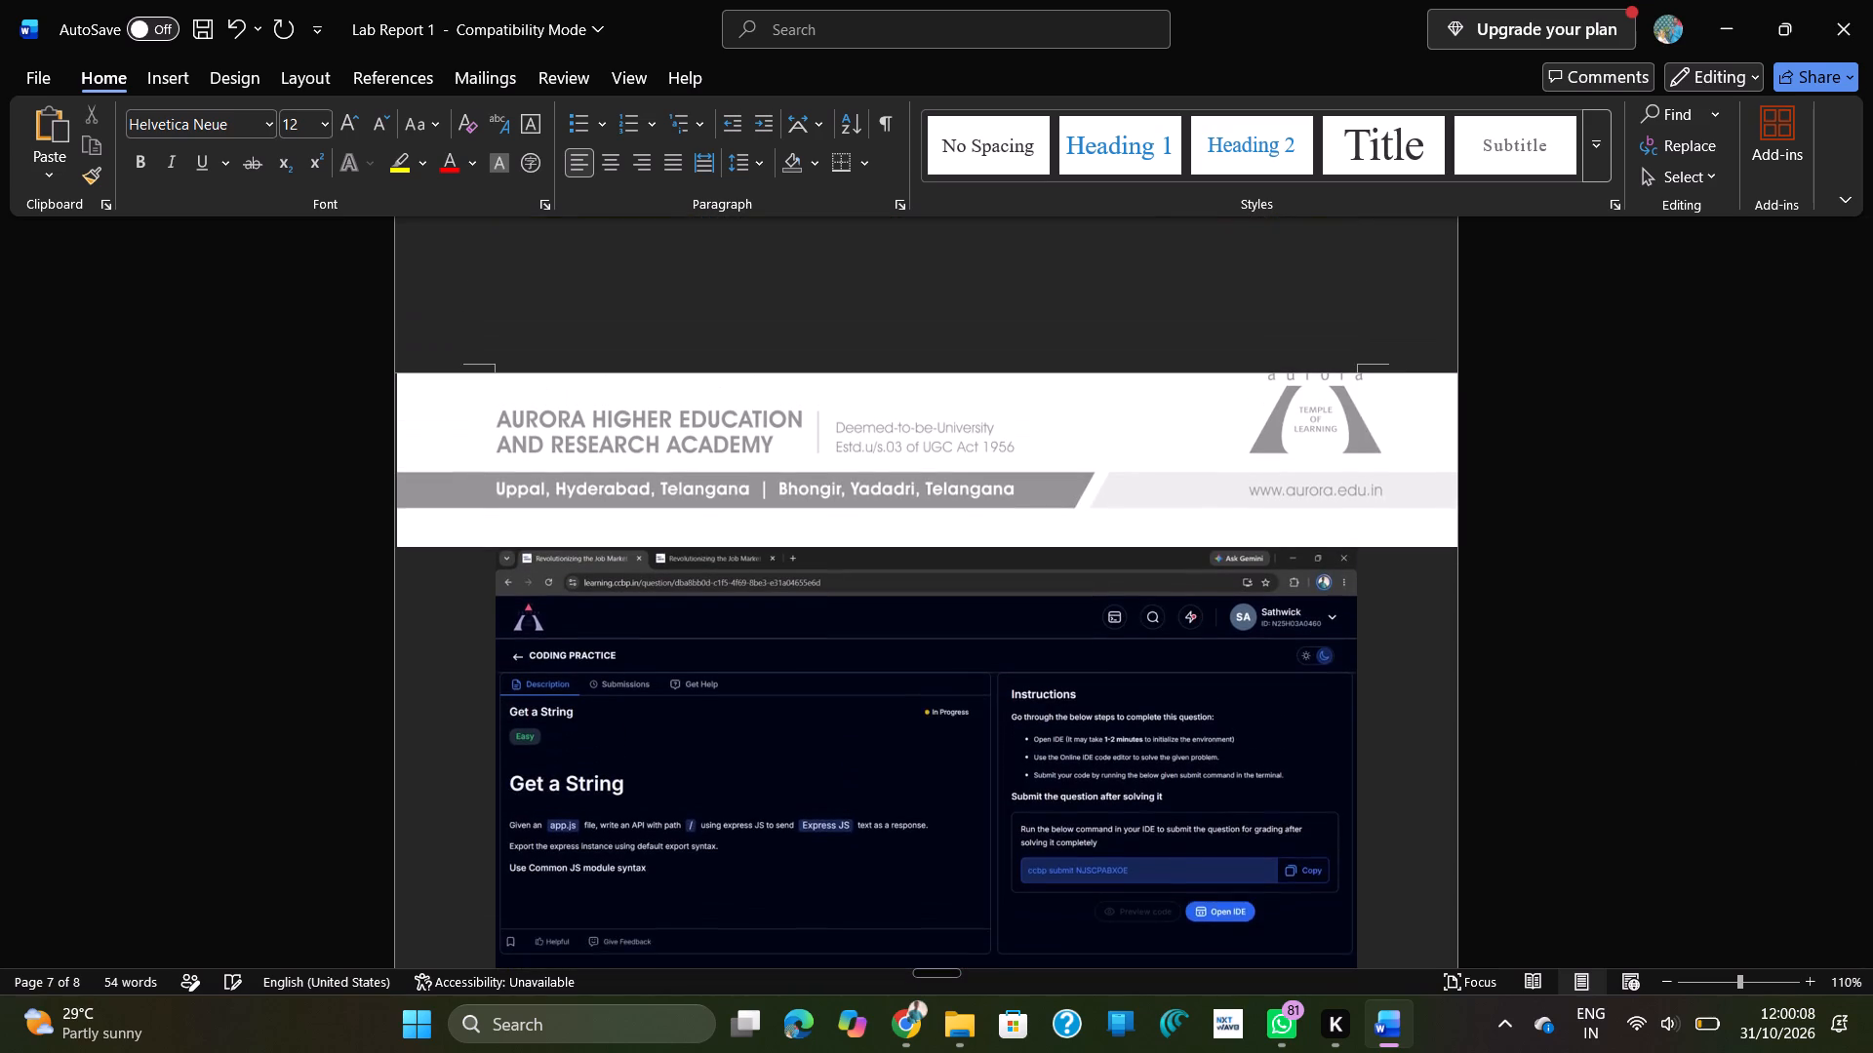
key(Return)
key(Return)
key(Return)
scroll(596, 562, down, 1)
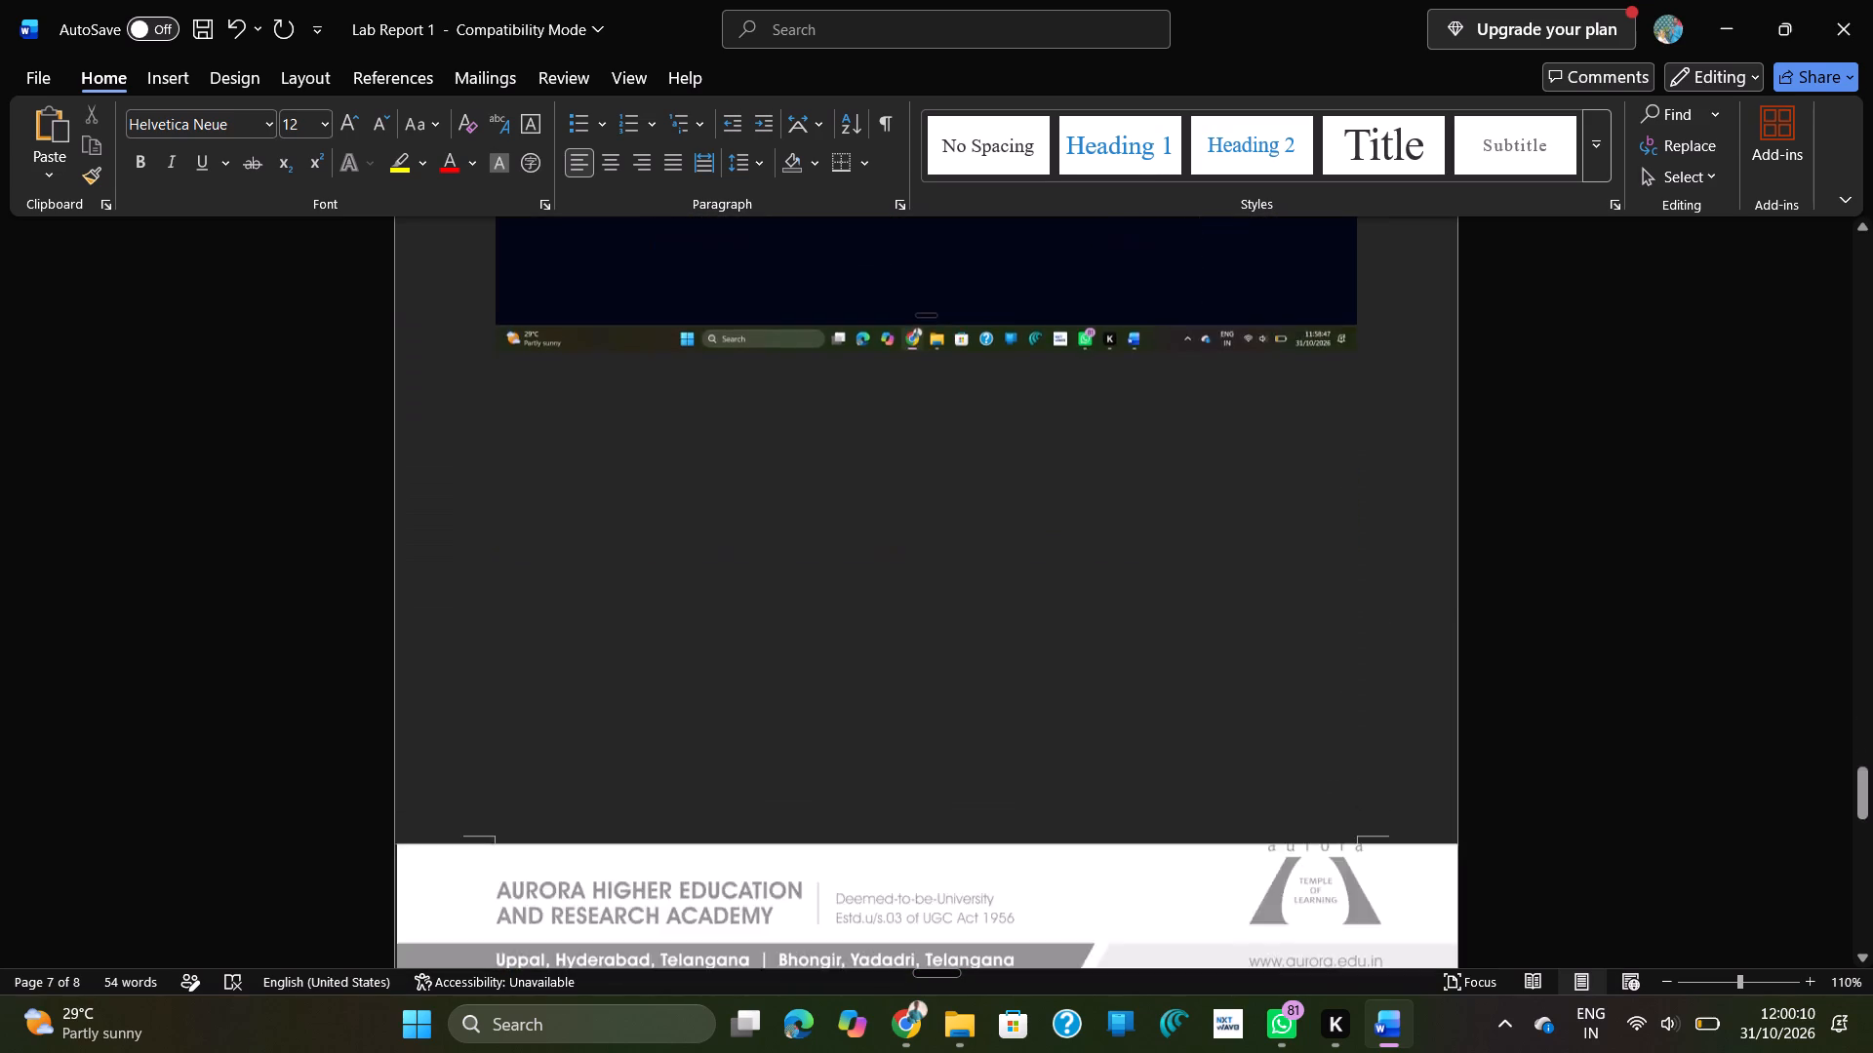
click(554, 260)
key(Return)
key(Return)
key(Return)
key(Return)
key(Return)
key(Return)
key(Return)
key(Return)
key(Return)
key(Return)
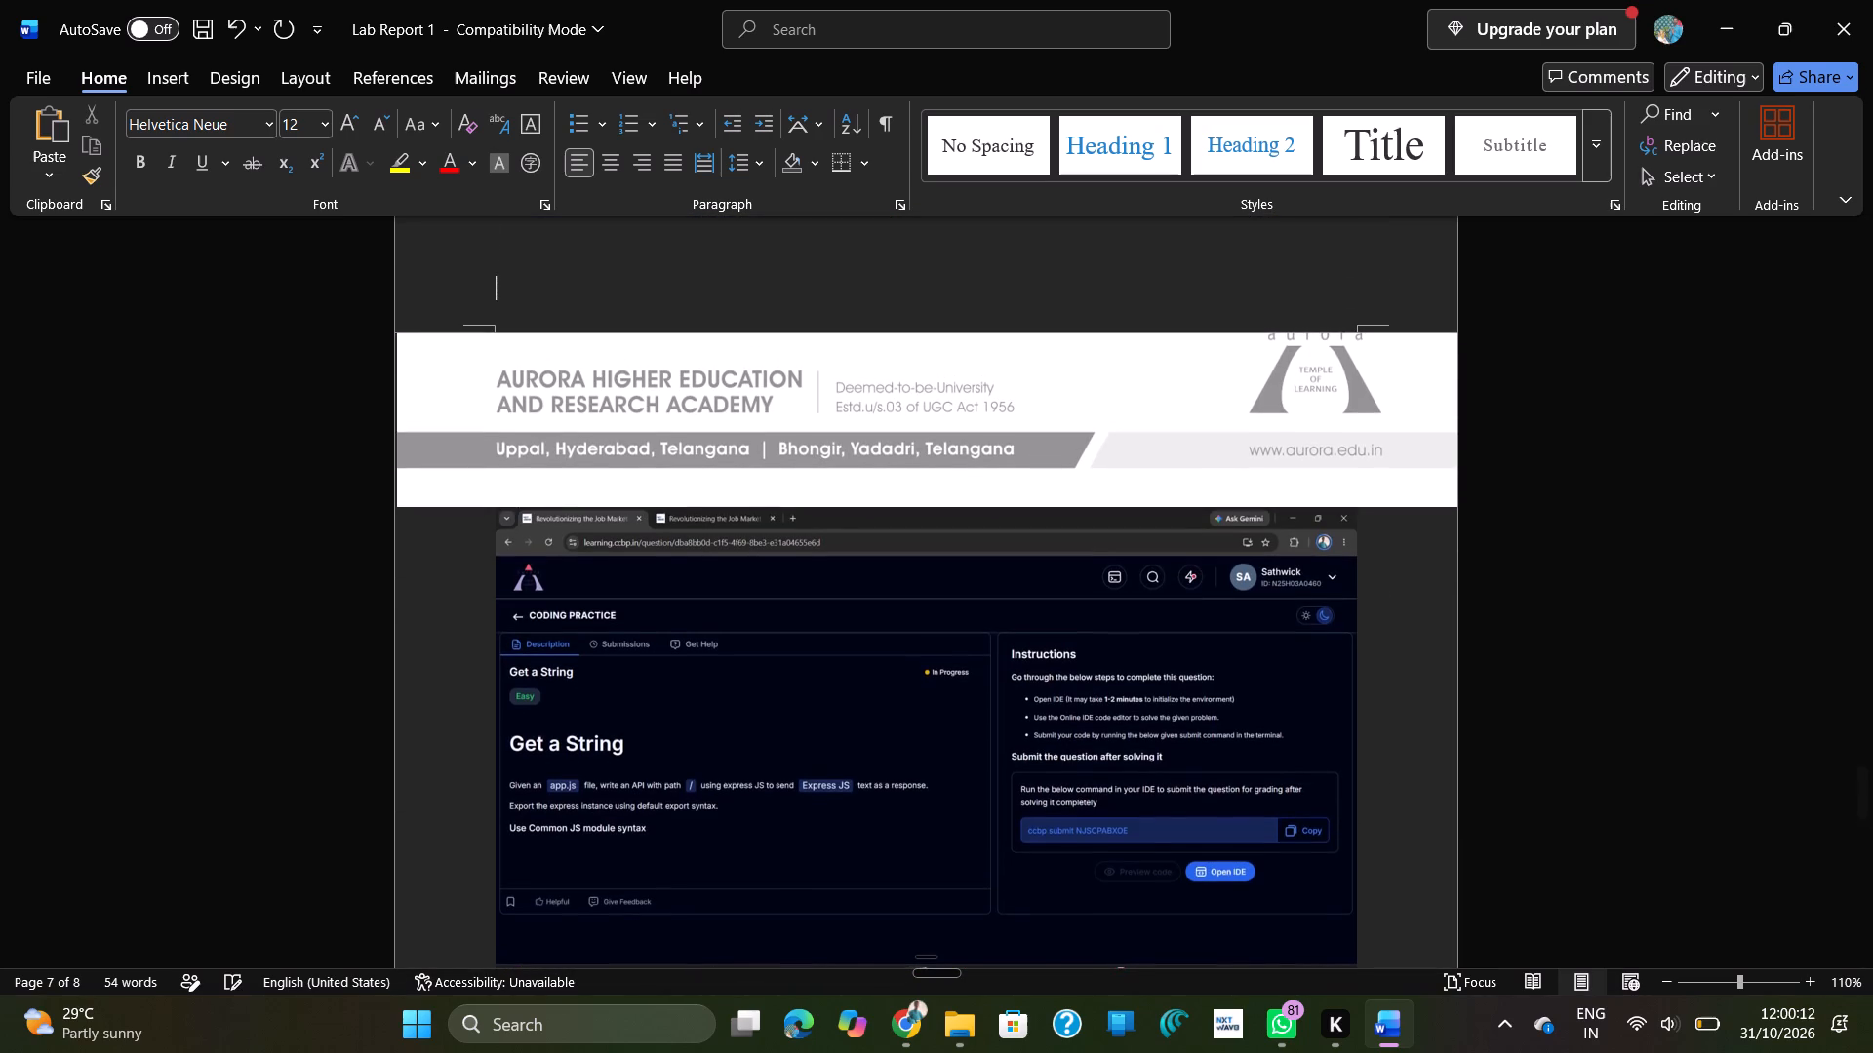
key(Return)
key(BackSpace)
key(BackSpace)
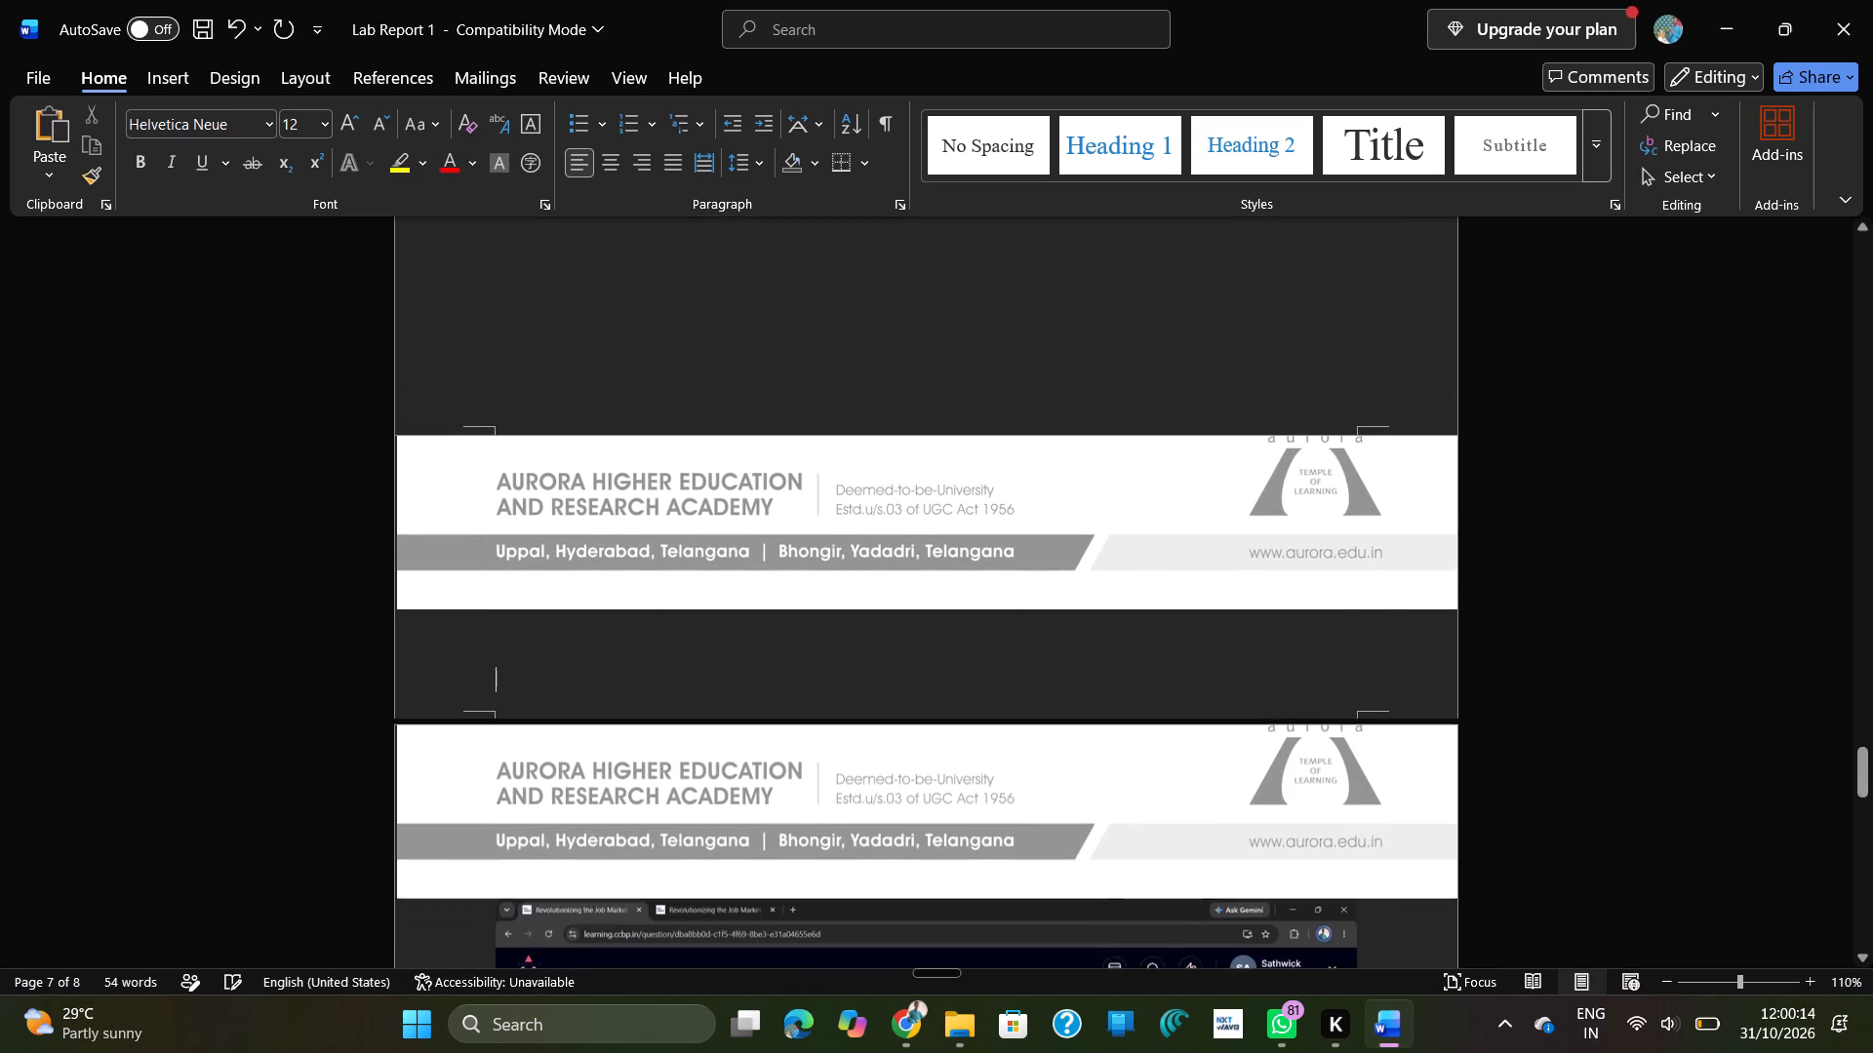
key(BackSpace)
key(BackSpace)
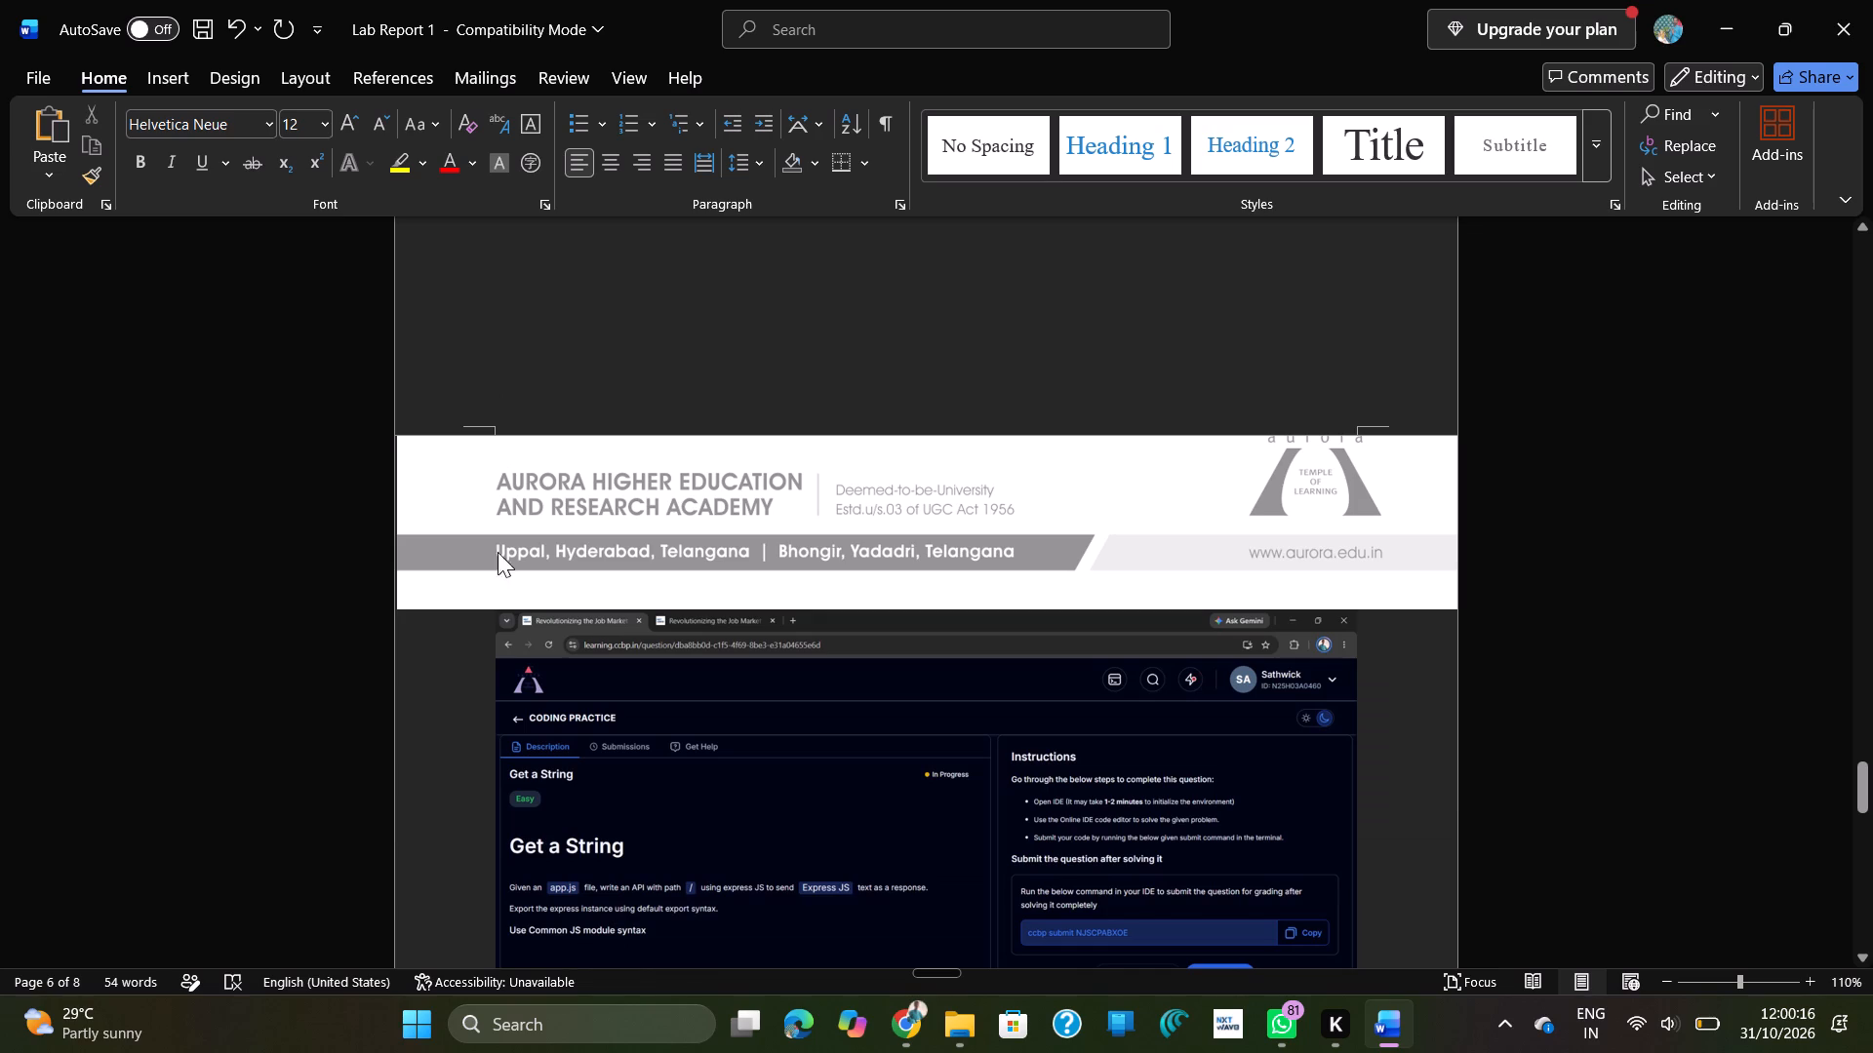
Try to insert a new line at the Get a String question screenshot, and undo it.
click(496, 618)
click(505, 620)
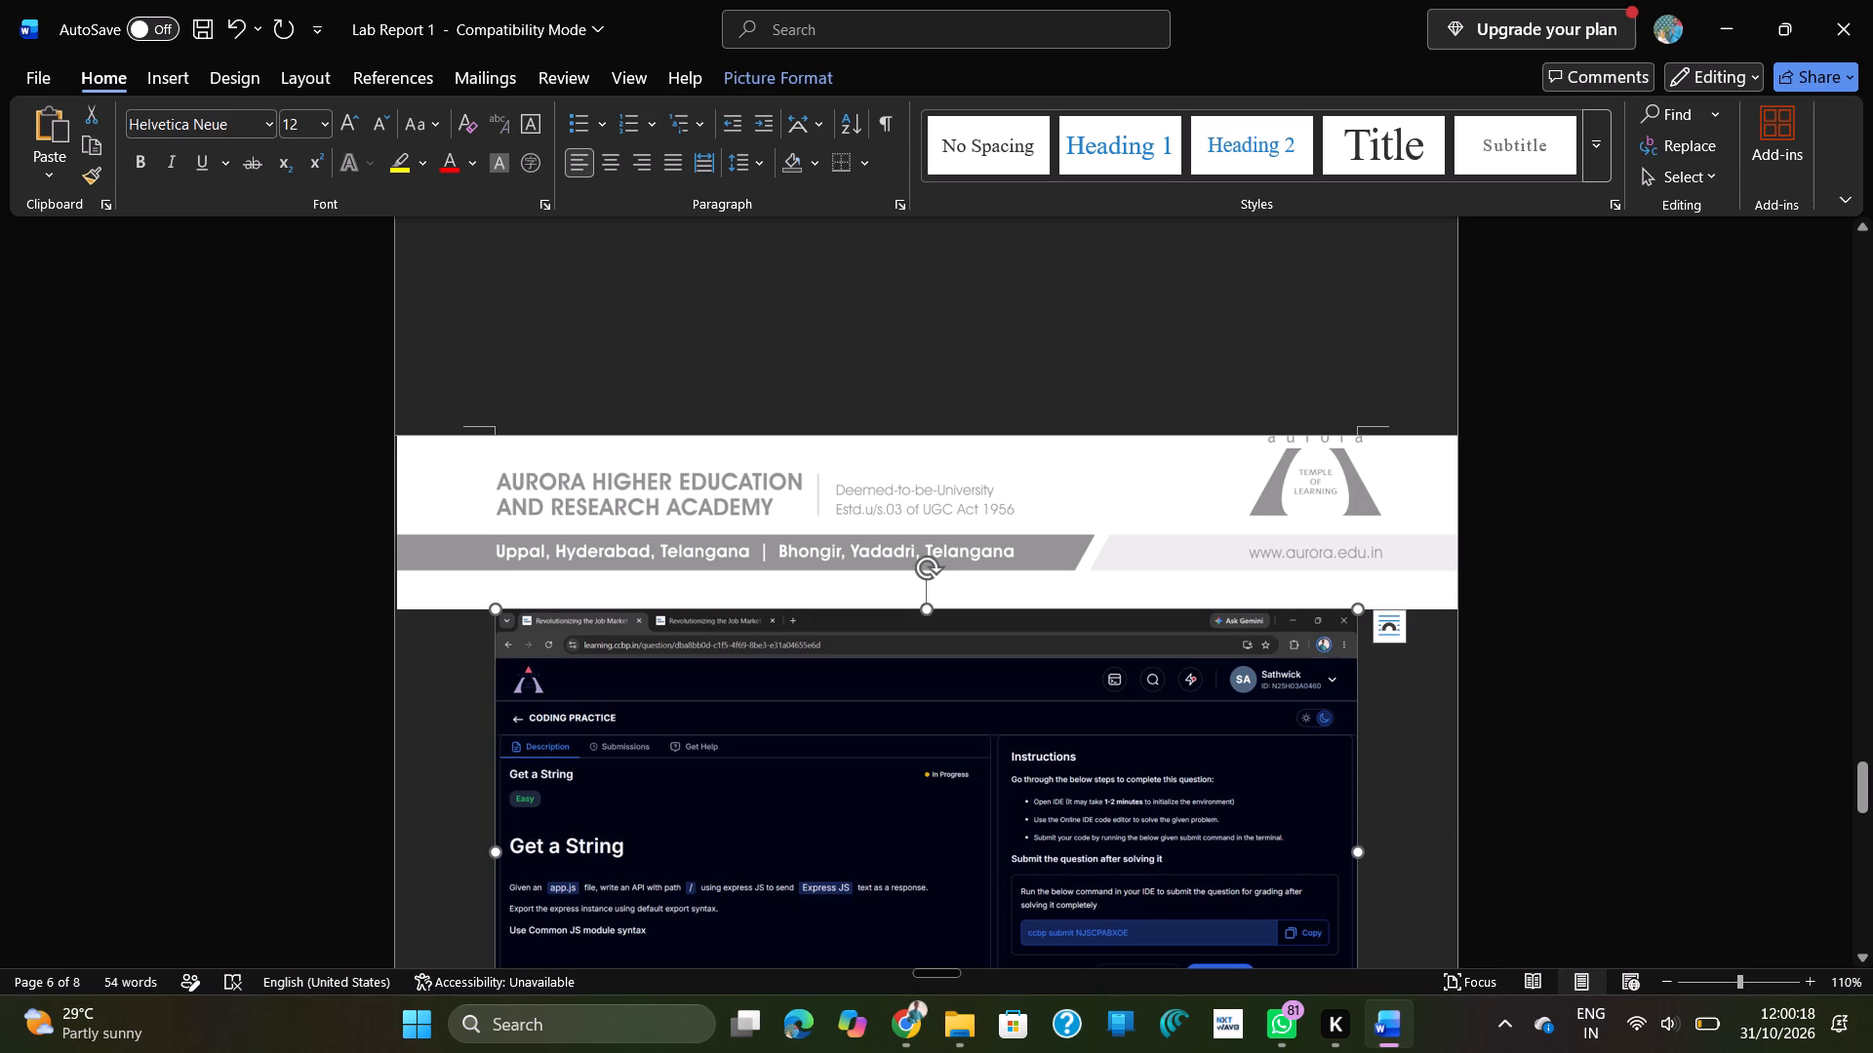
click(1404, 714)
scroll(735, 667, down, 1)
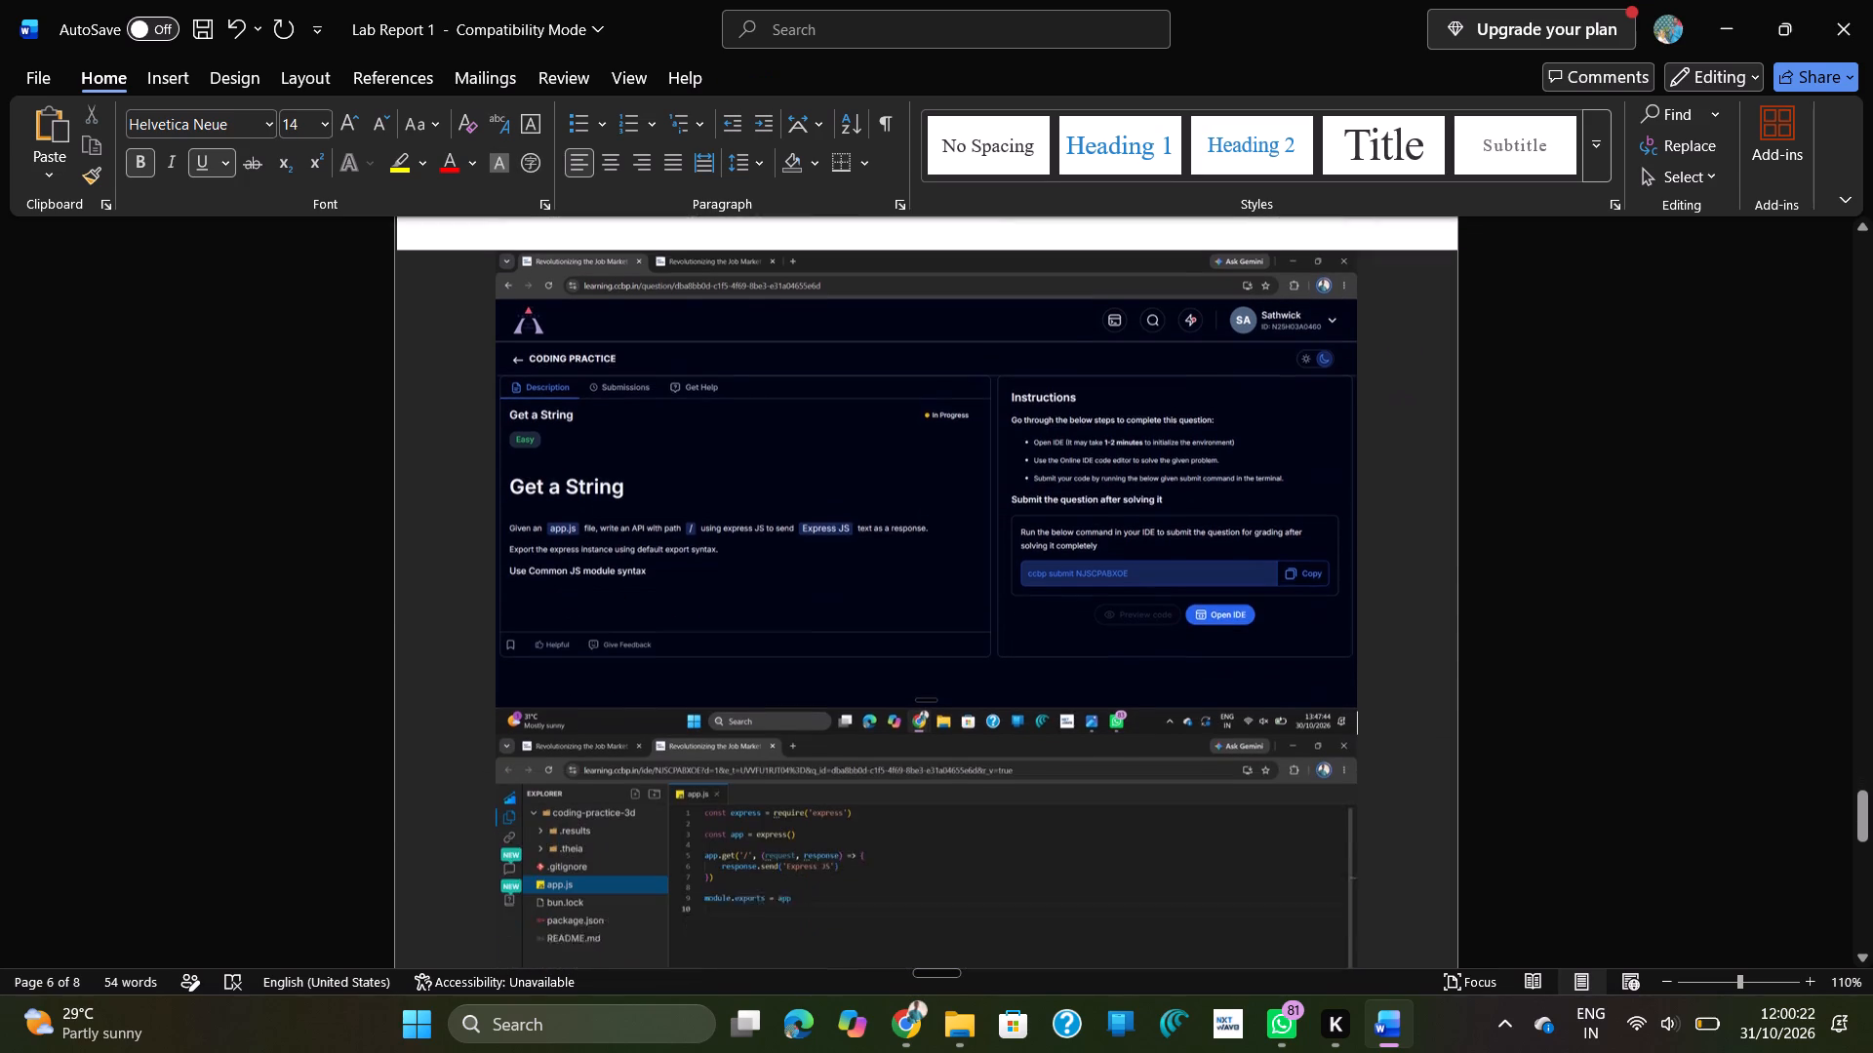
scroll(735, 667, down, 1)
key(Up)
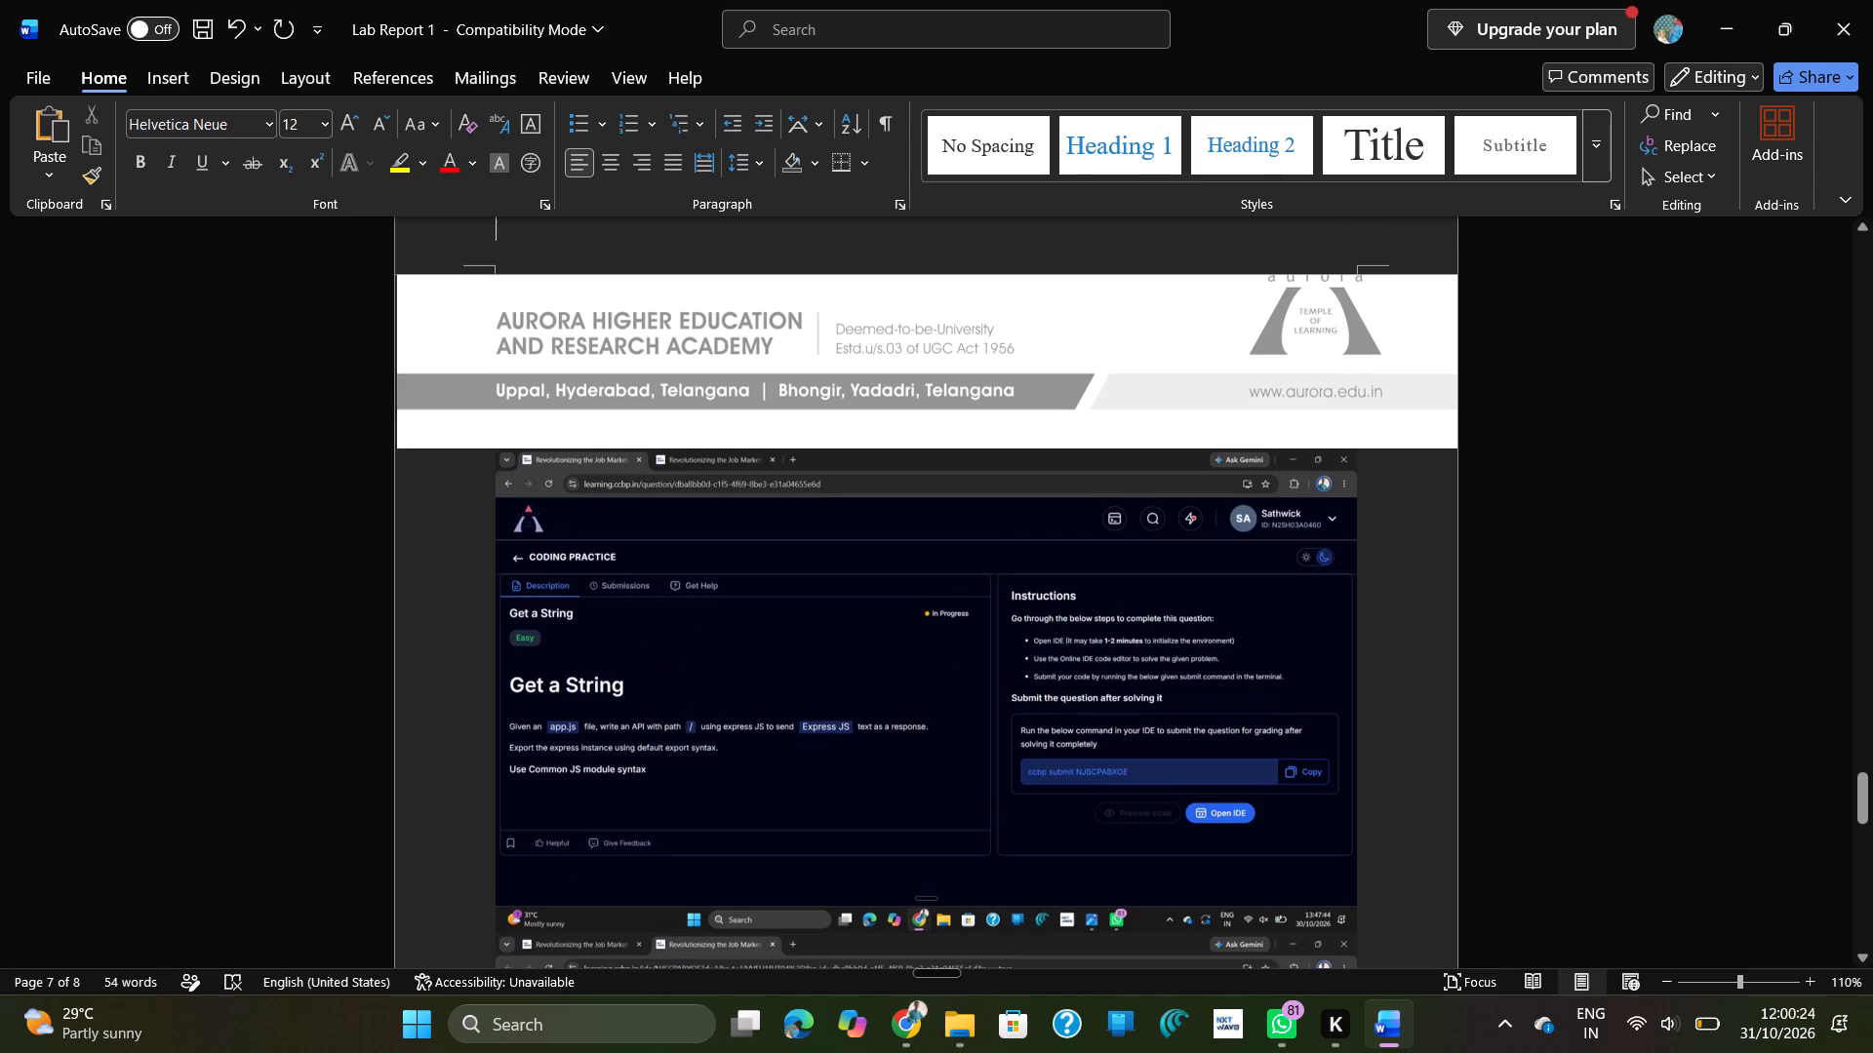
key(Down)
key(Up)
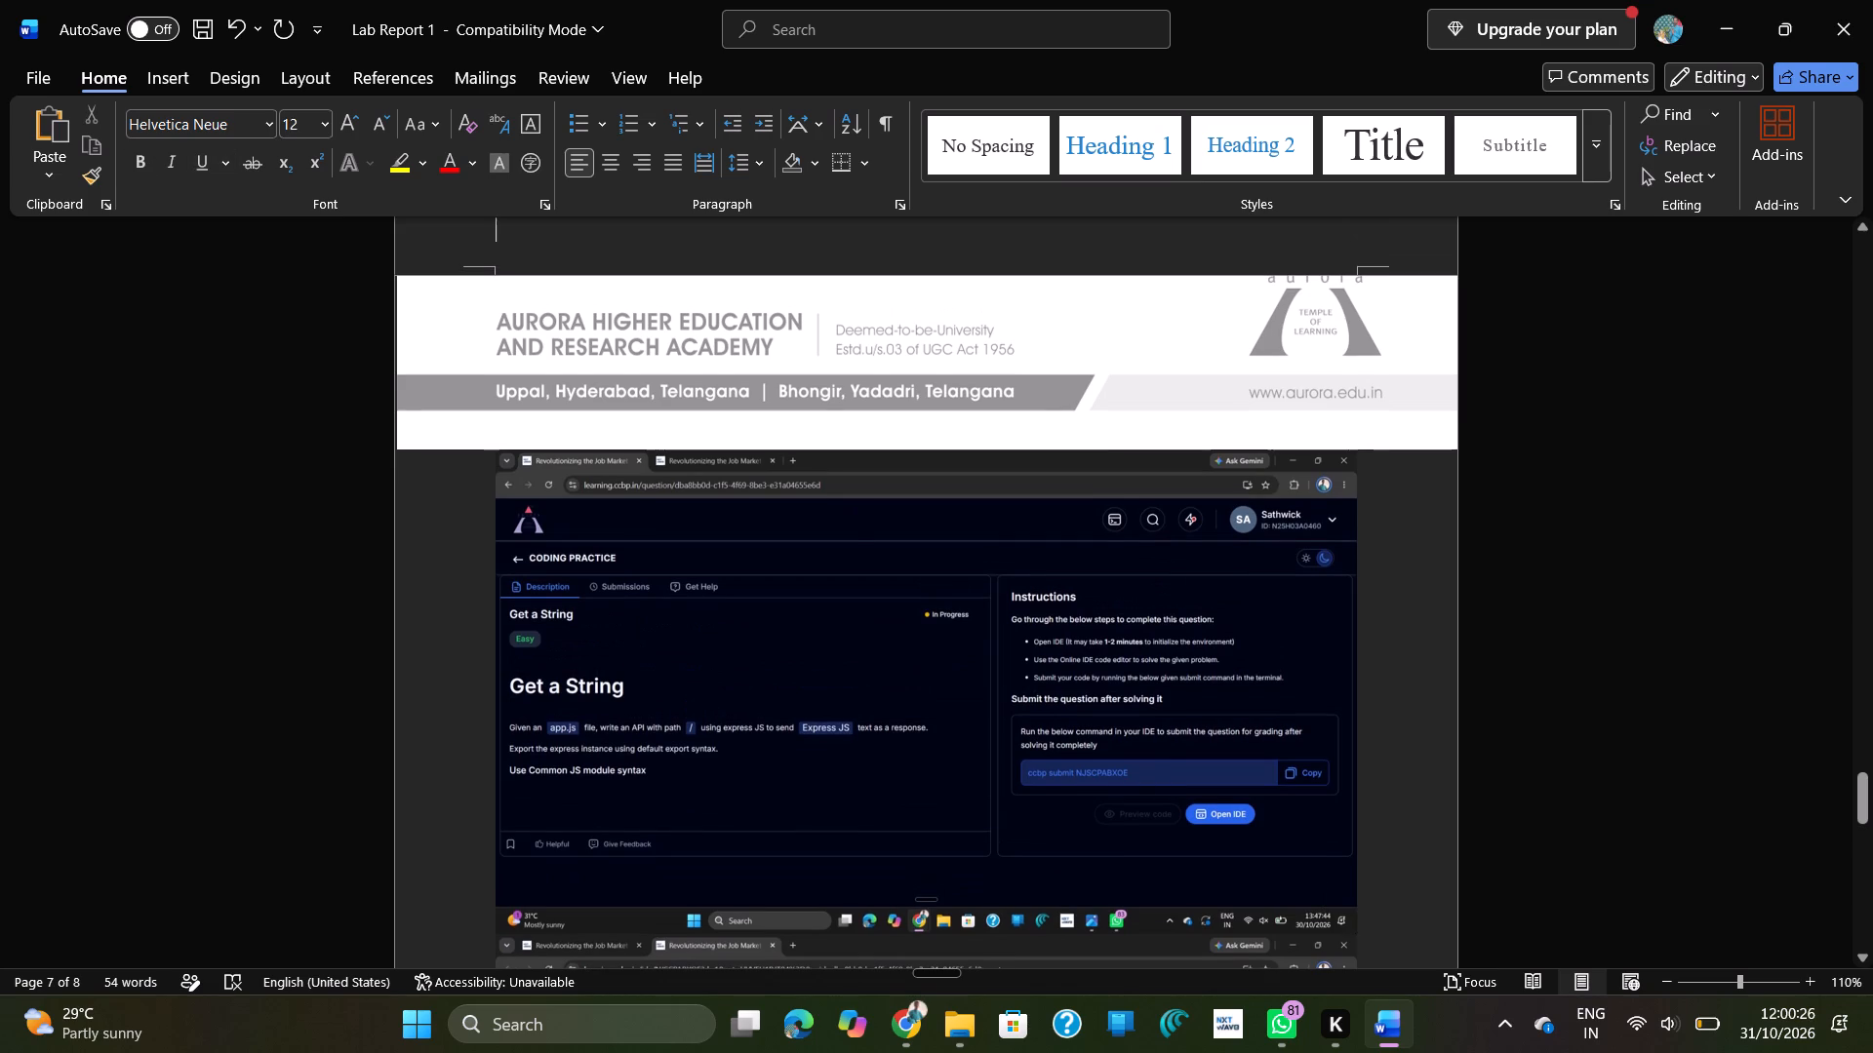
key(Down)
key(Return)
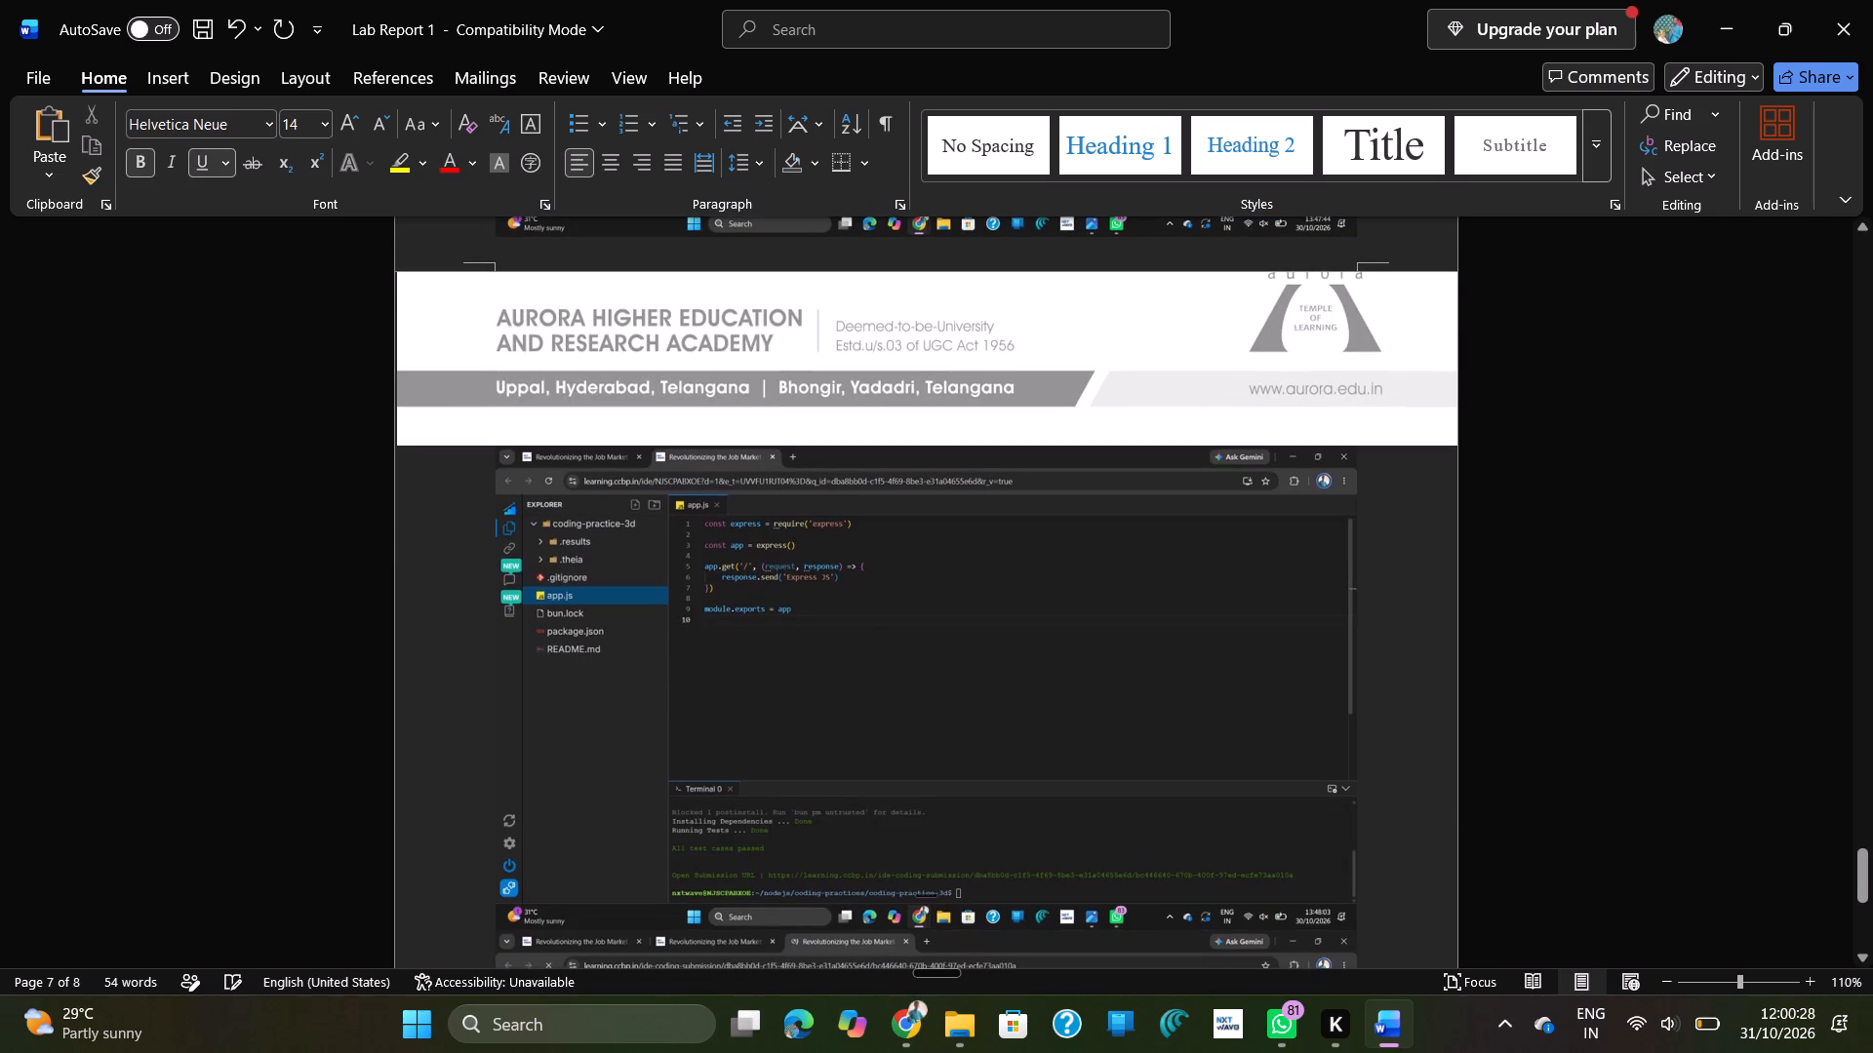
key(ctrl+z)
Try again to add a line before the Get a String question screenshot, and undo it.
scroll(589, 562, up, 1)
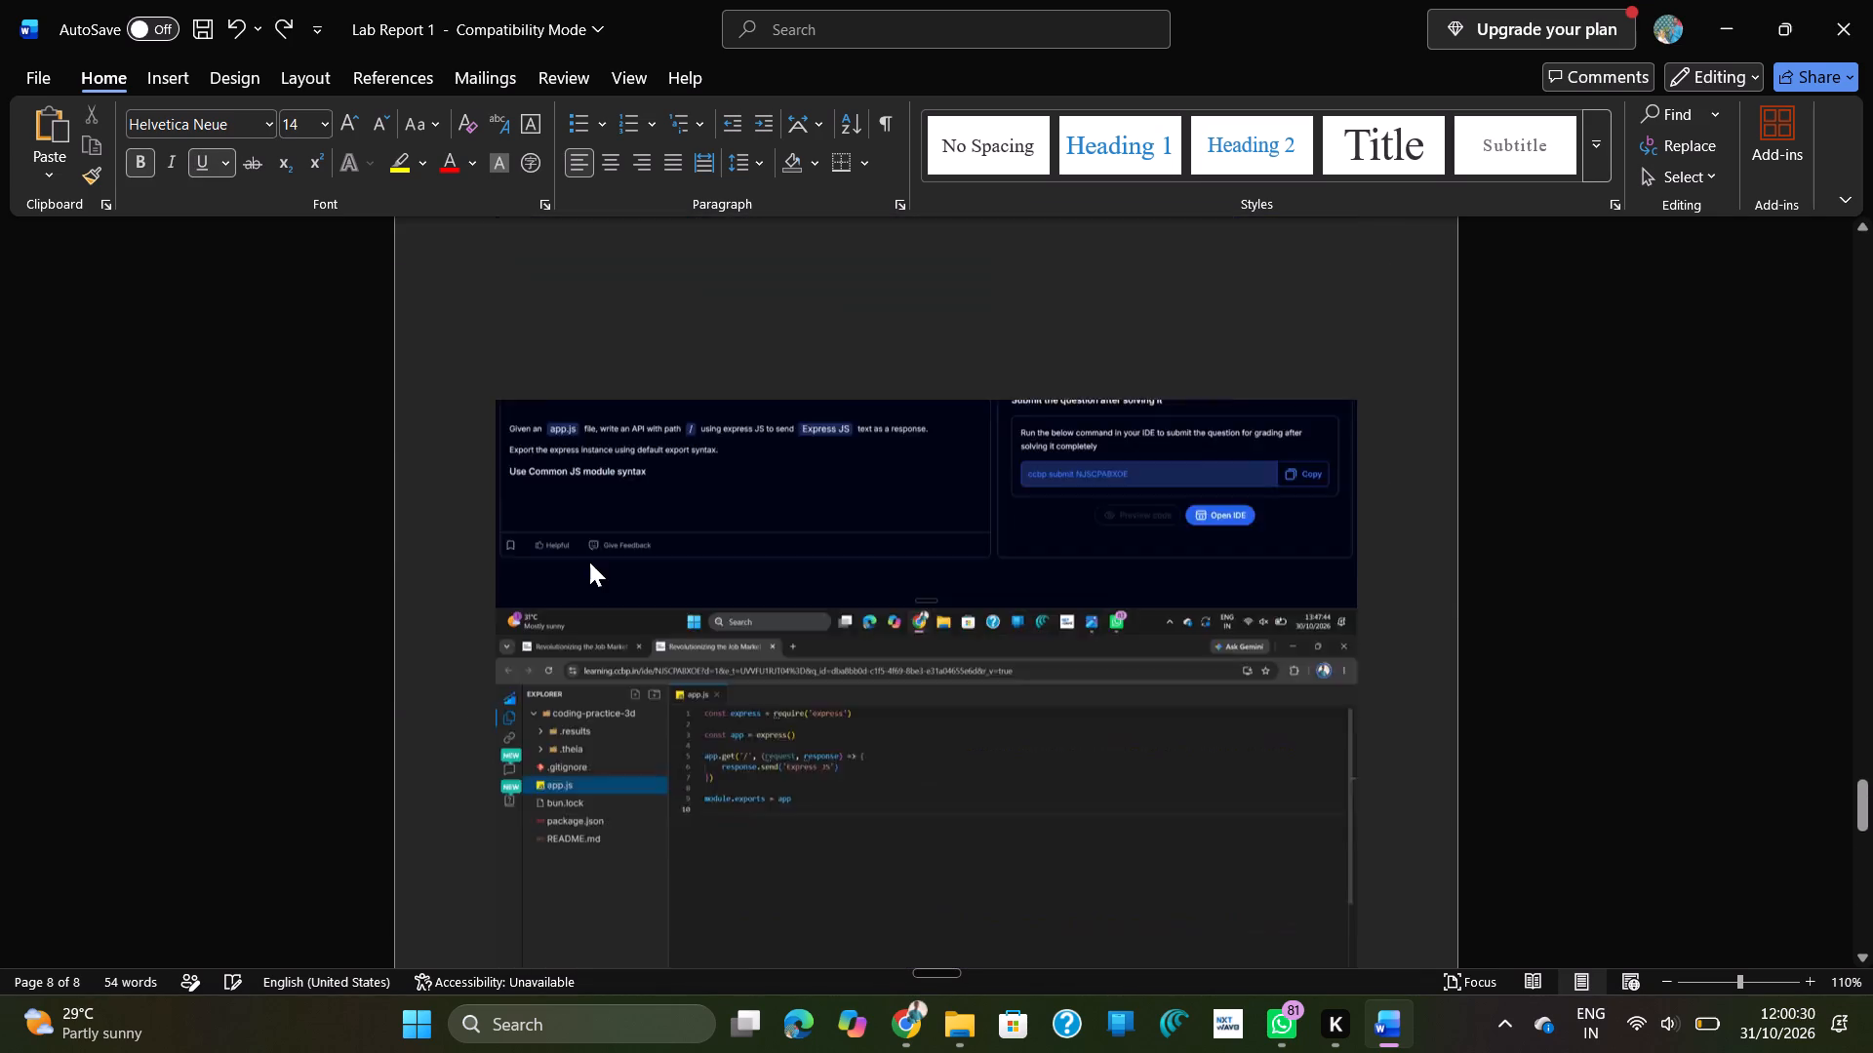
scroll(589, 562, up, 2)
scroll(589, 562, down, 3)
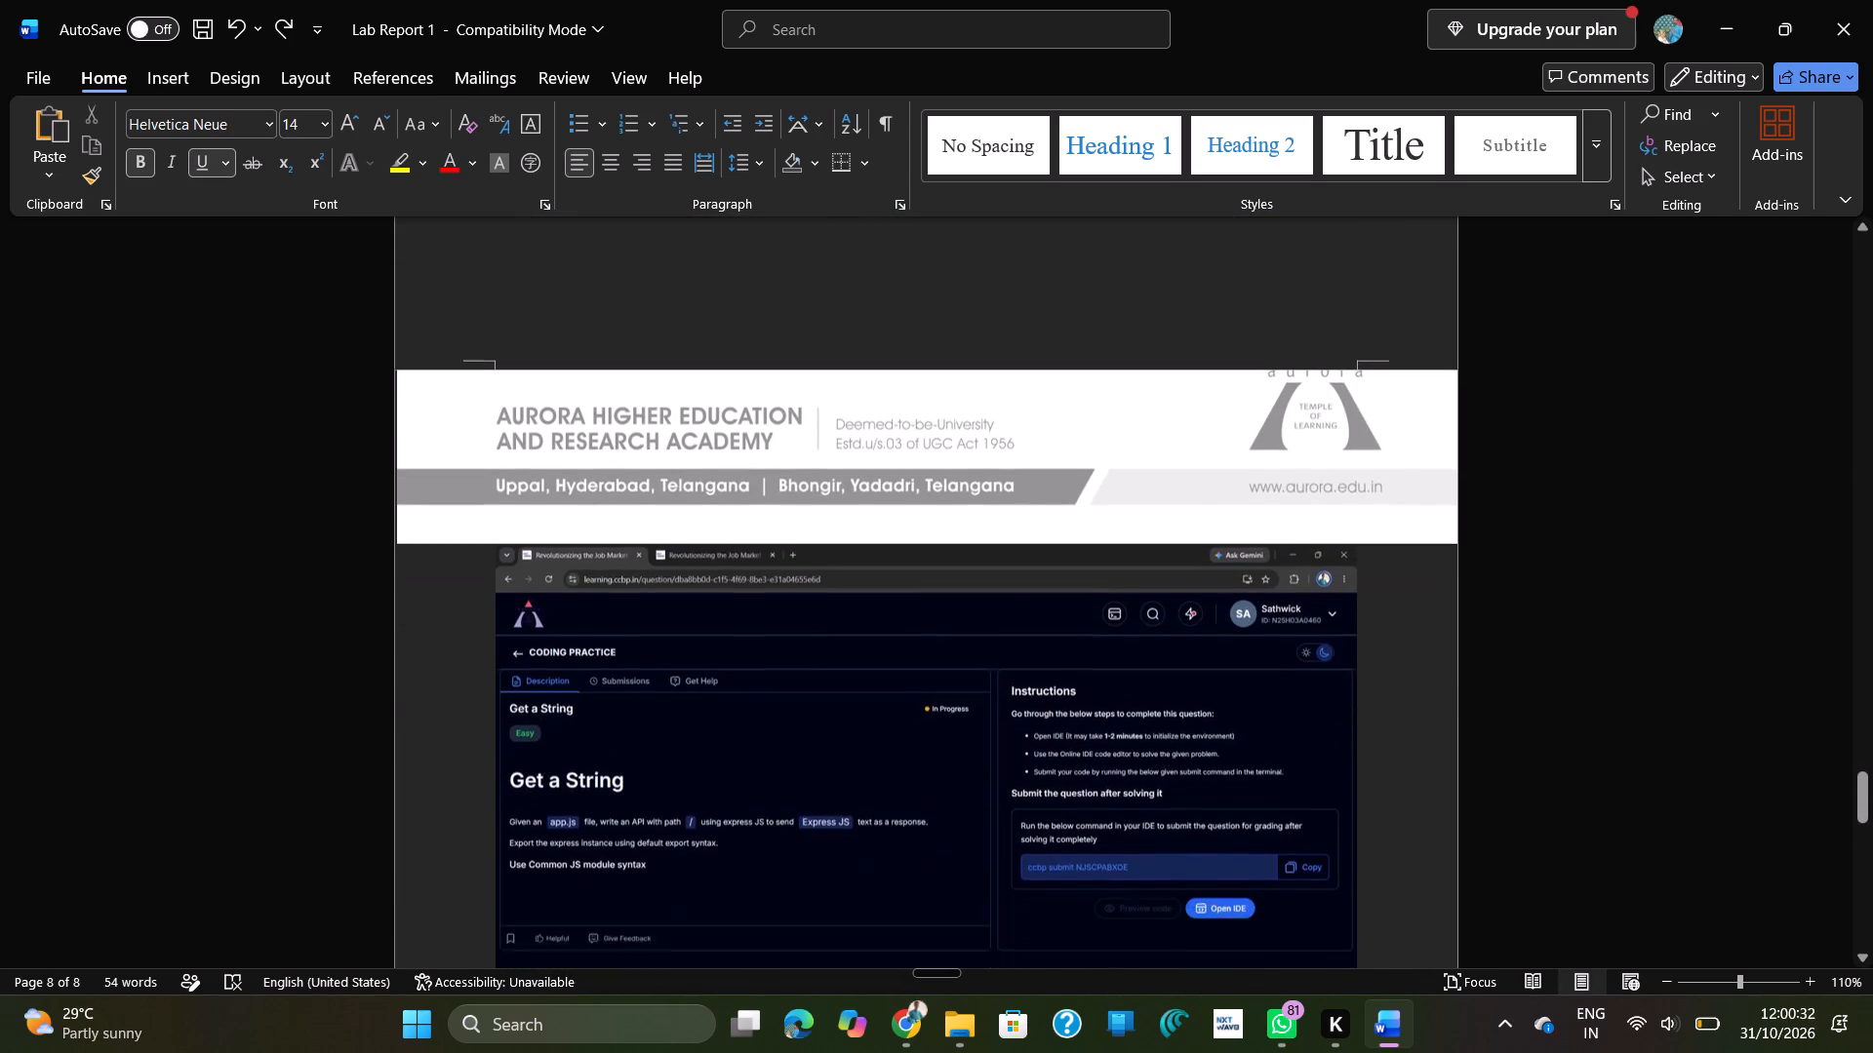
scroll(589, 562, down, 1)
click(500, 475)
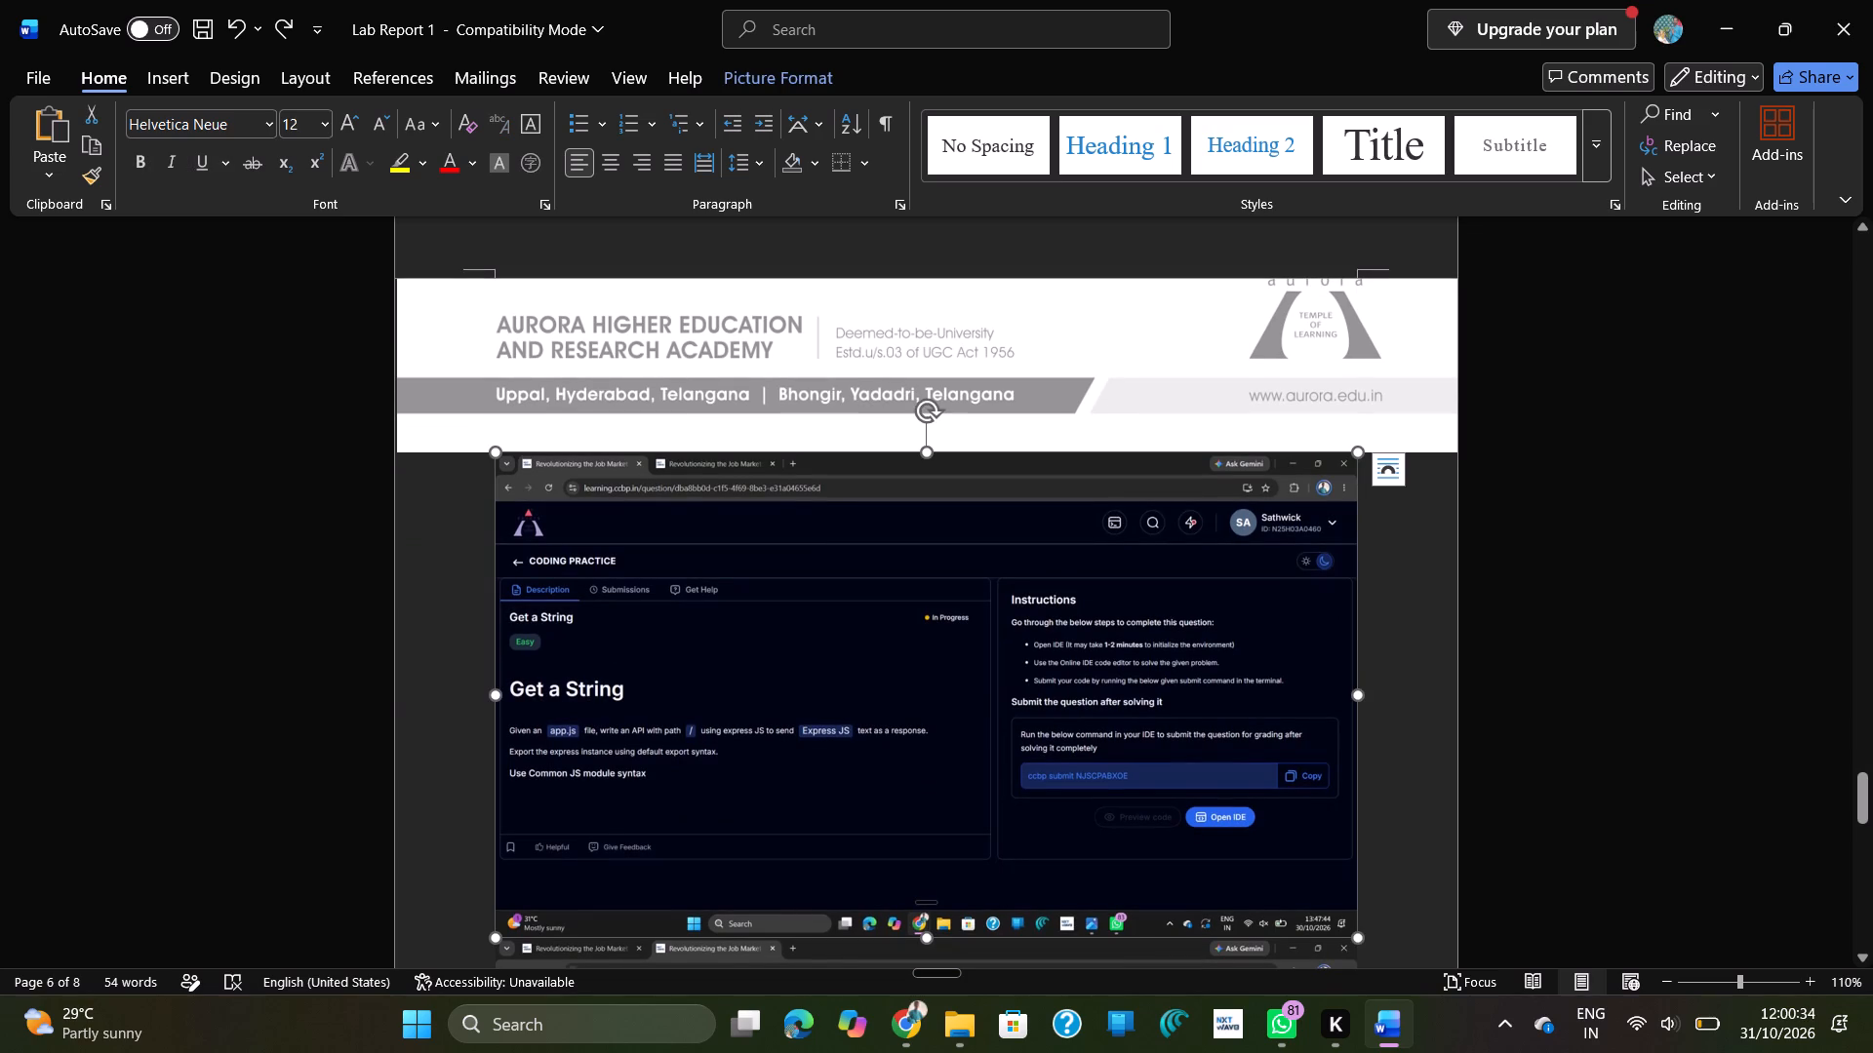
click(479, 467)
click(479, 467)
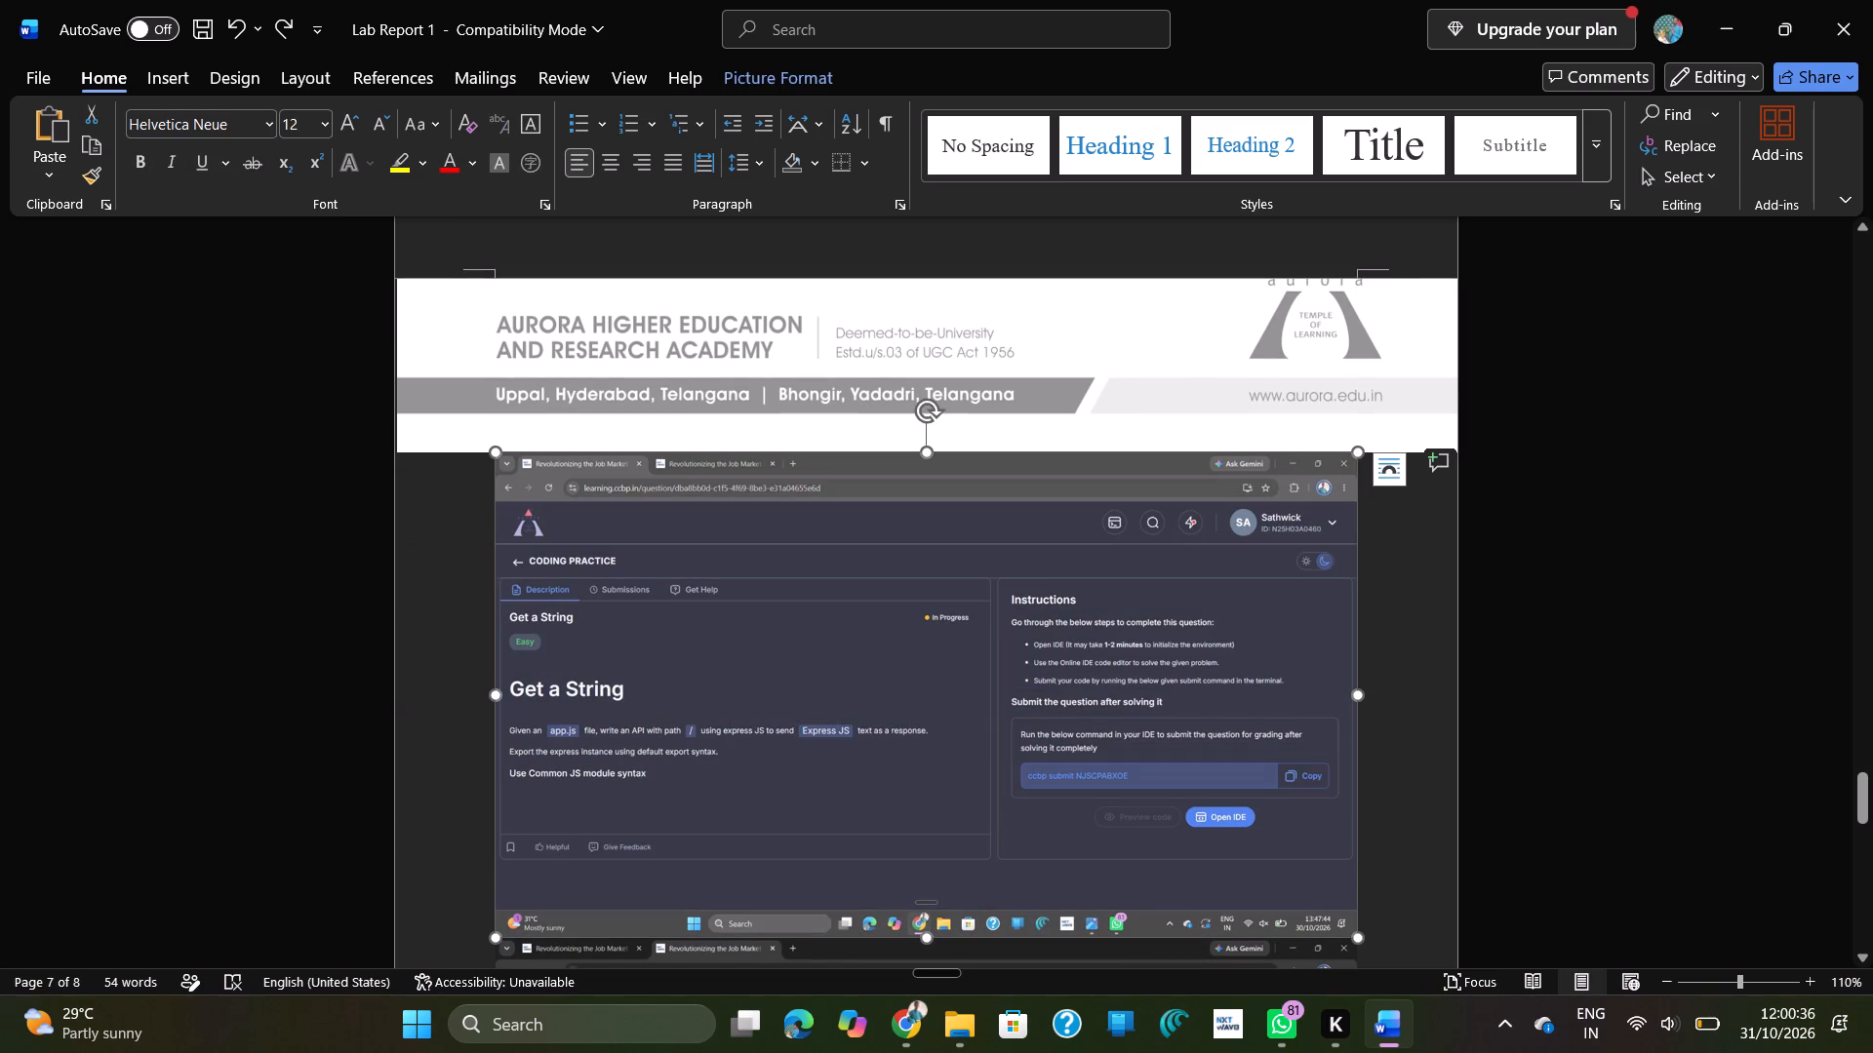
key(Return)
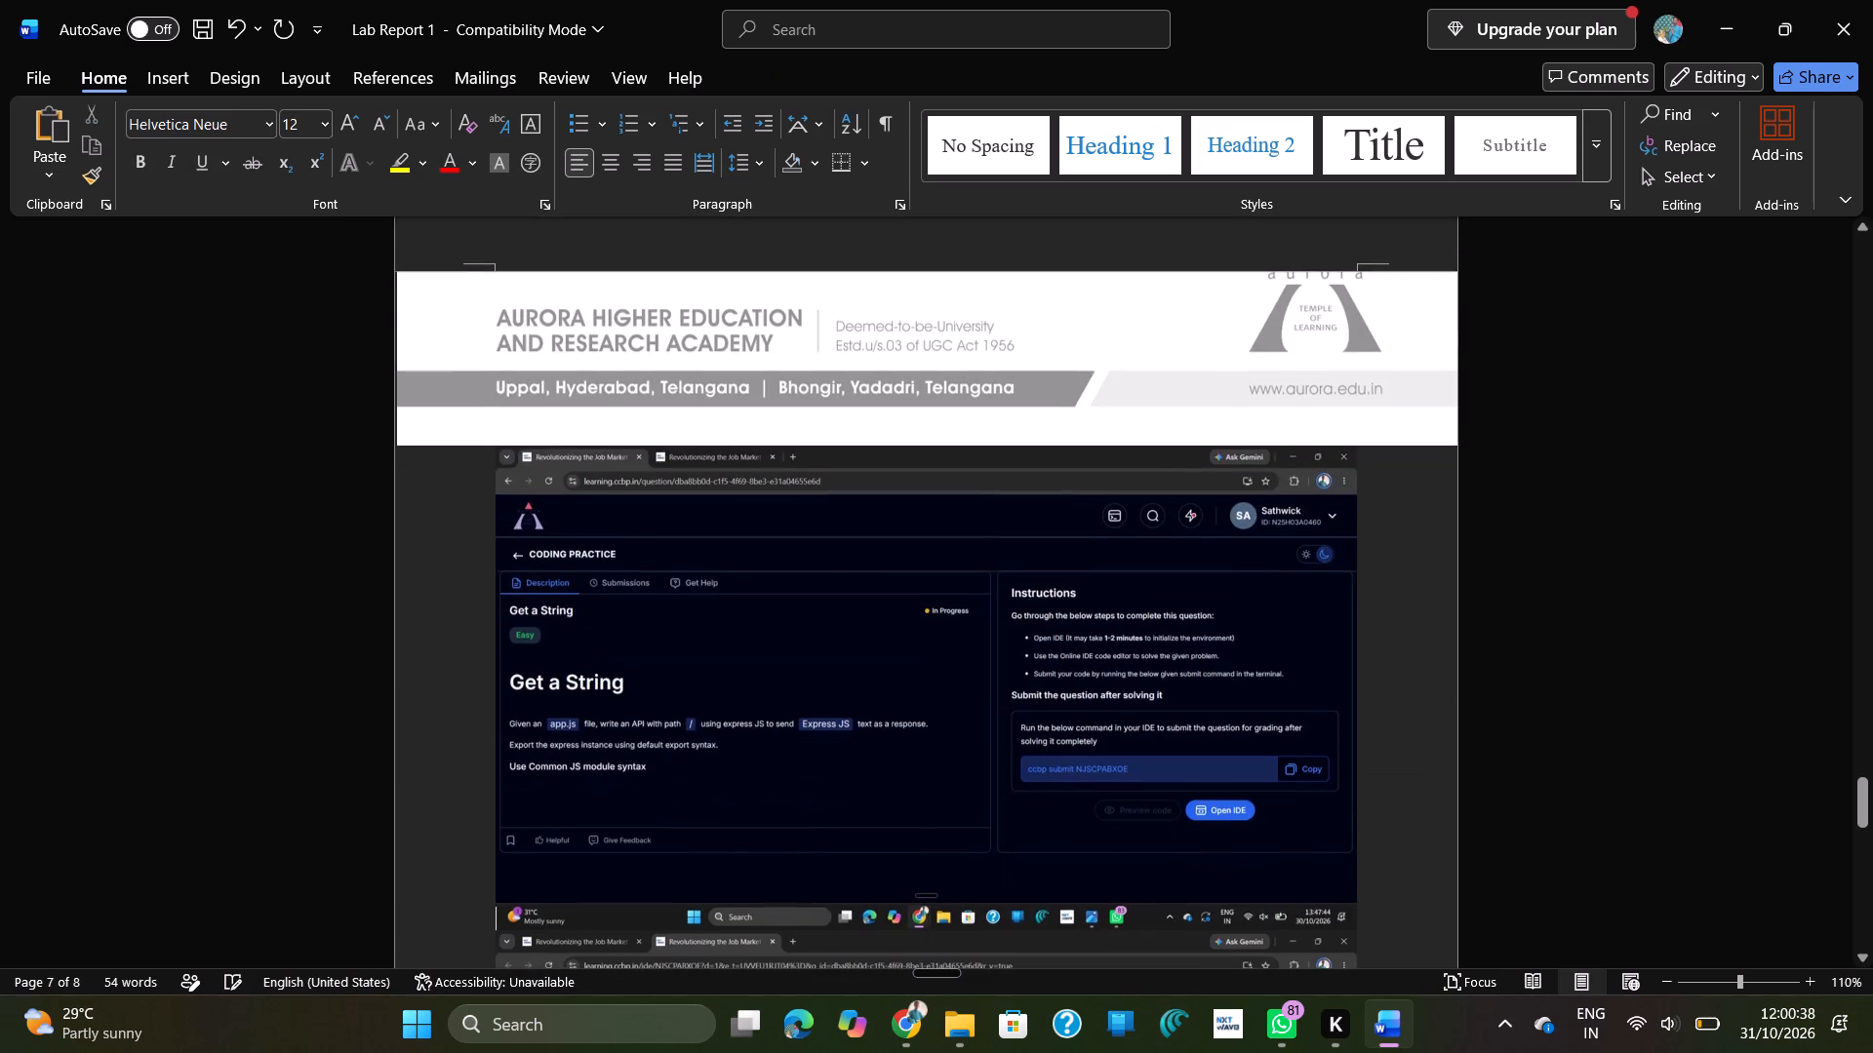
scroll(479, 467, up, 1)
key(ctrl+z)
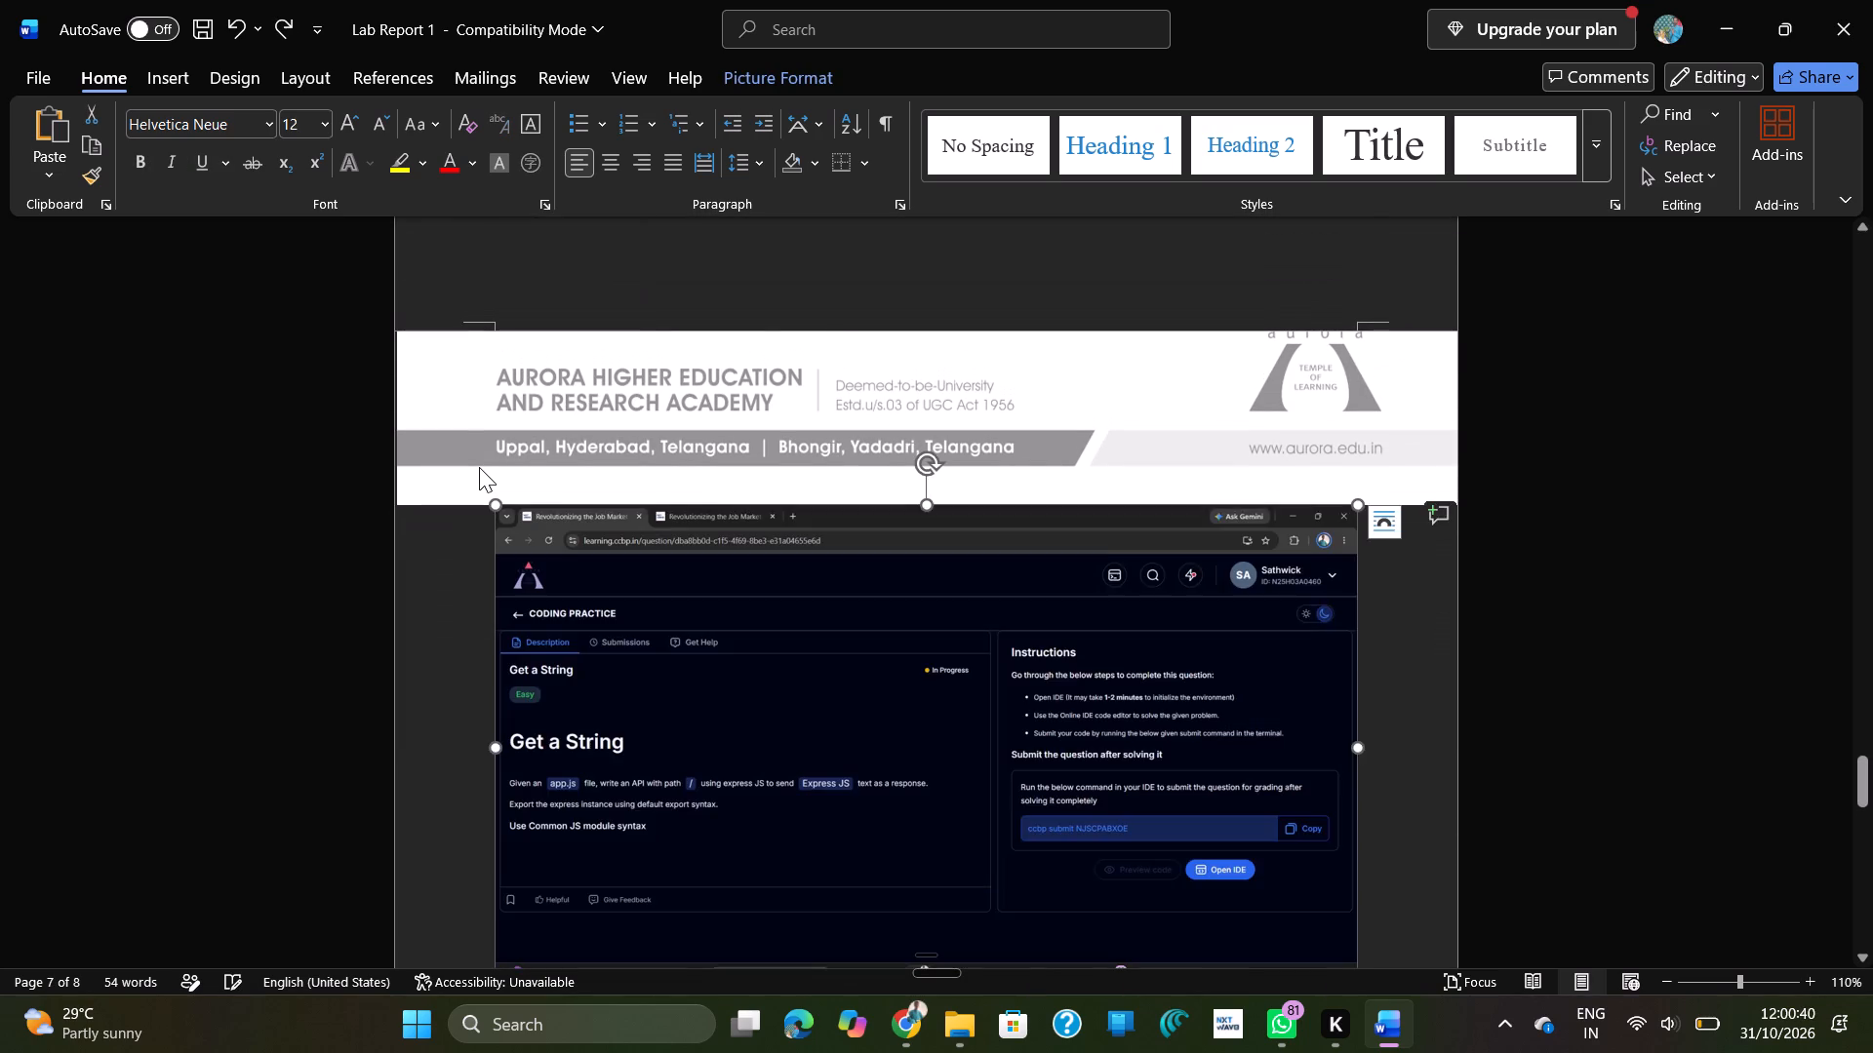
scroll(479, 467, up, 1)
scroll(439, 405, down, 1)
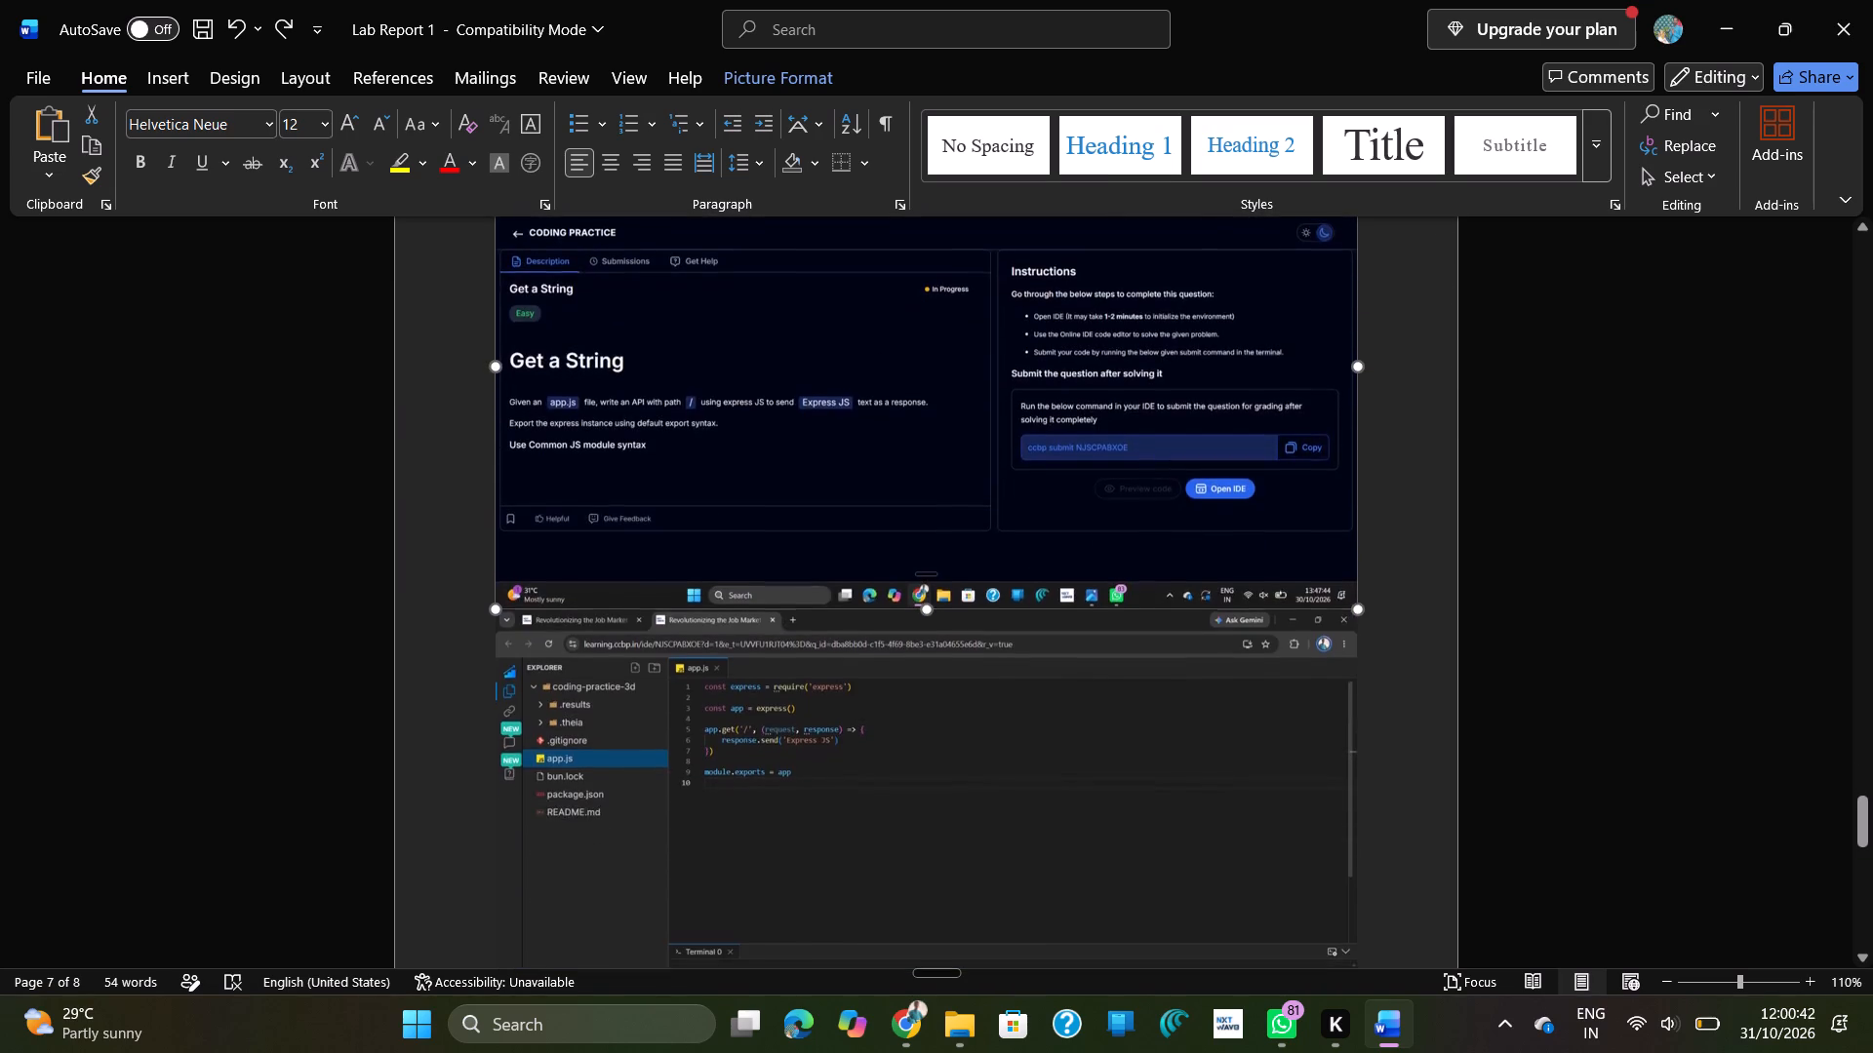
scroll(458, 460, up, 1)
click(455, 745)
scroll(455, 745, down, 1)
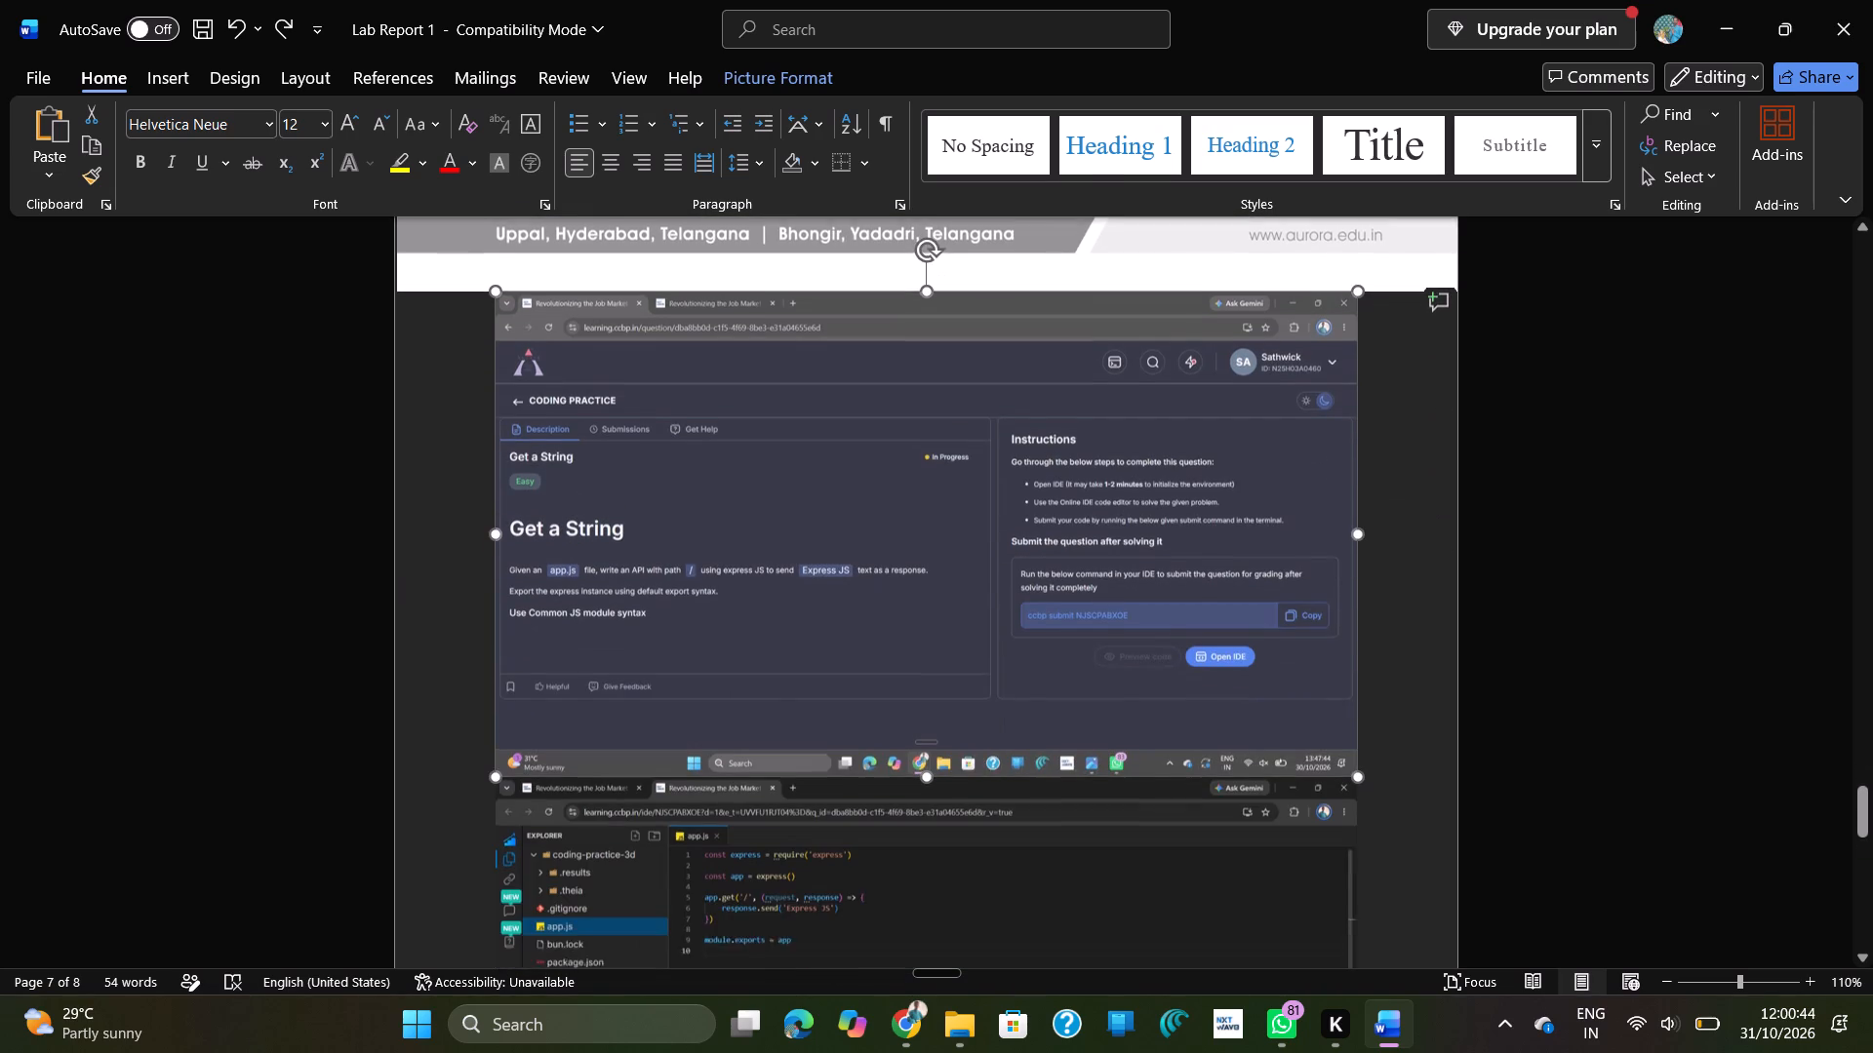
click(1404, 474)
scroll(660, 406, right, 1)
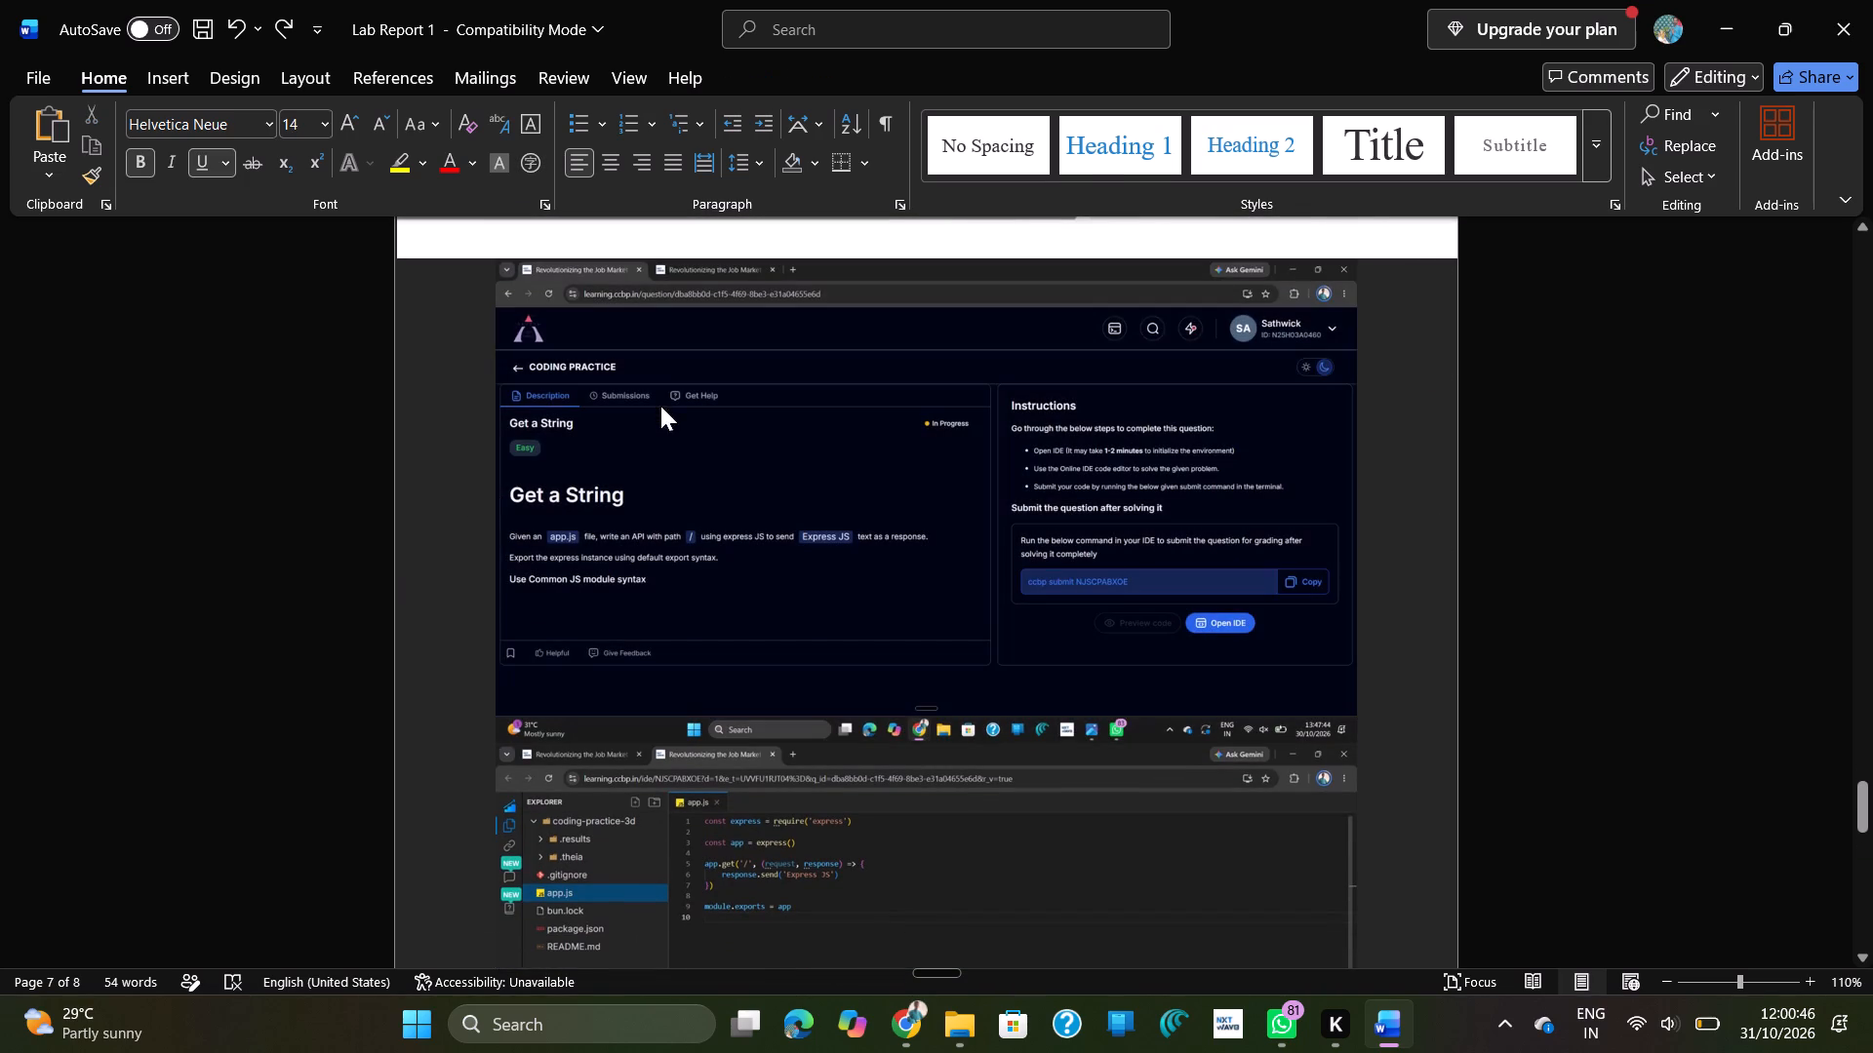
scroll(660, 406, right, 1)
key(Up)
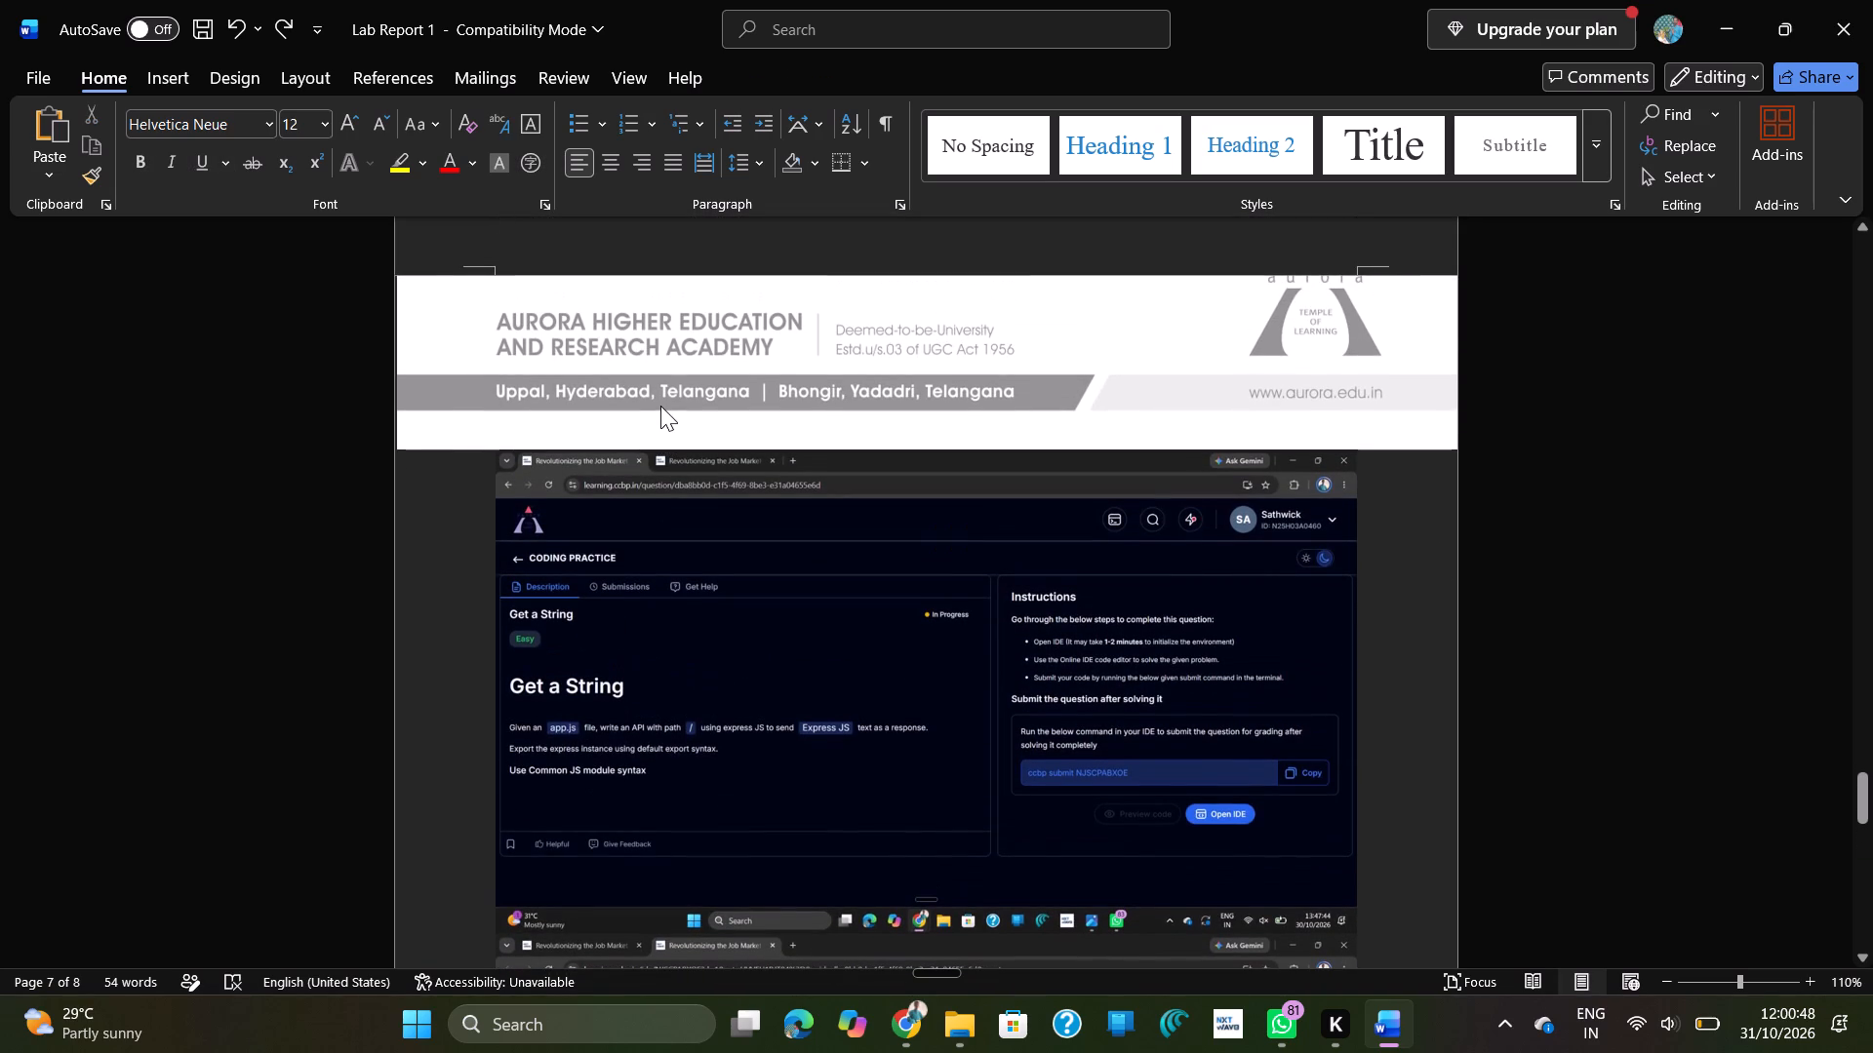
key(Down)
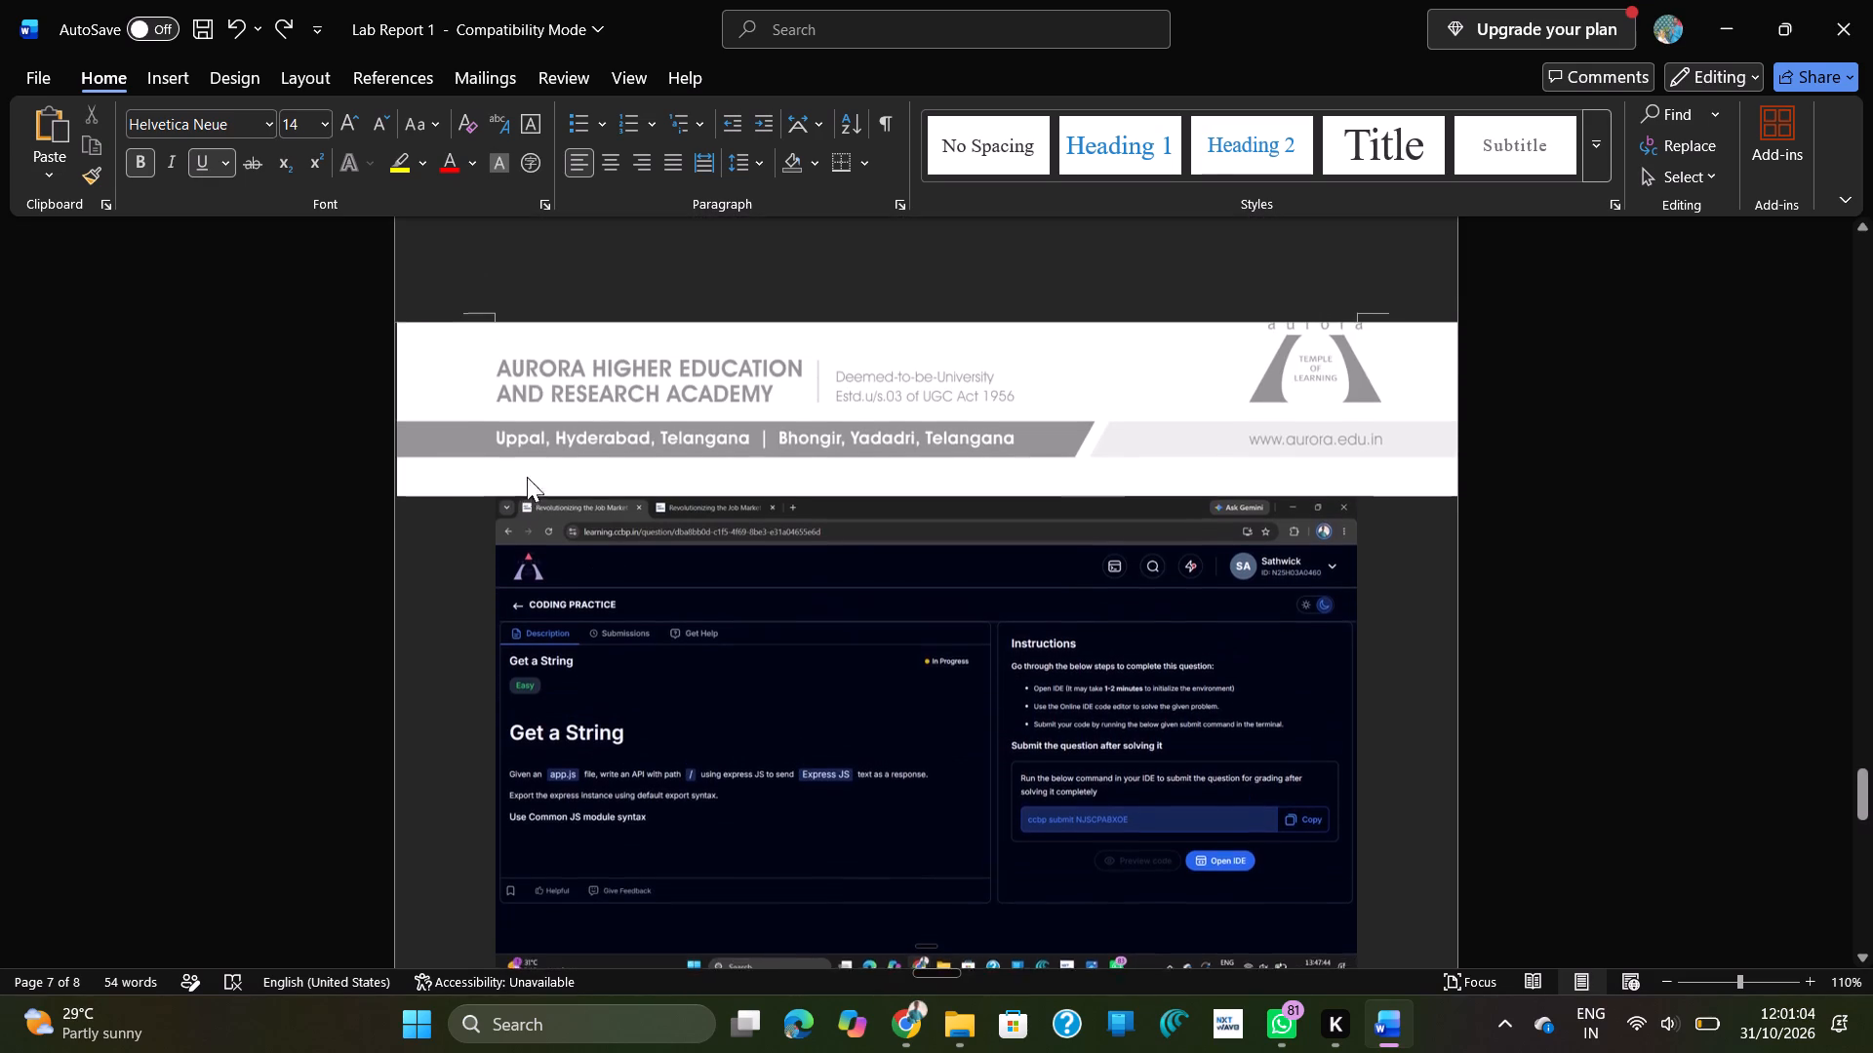
Add the bold heading "QUESTION 5:" on the last blank line of the page preceding the Get a String question screenshot.
click(520, 300)
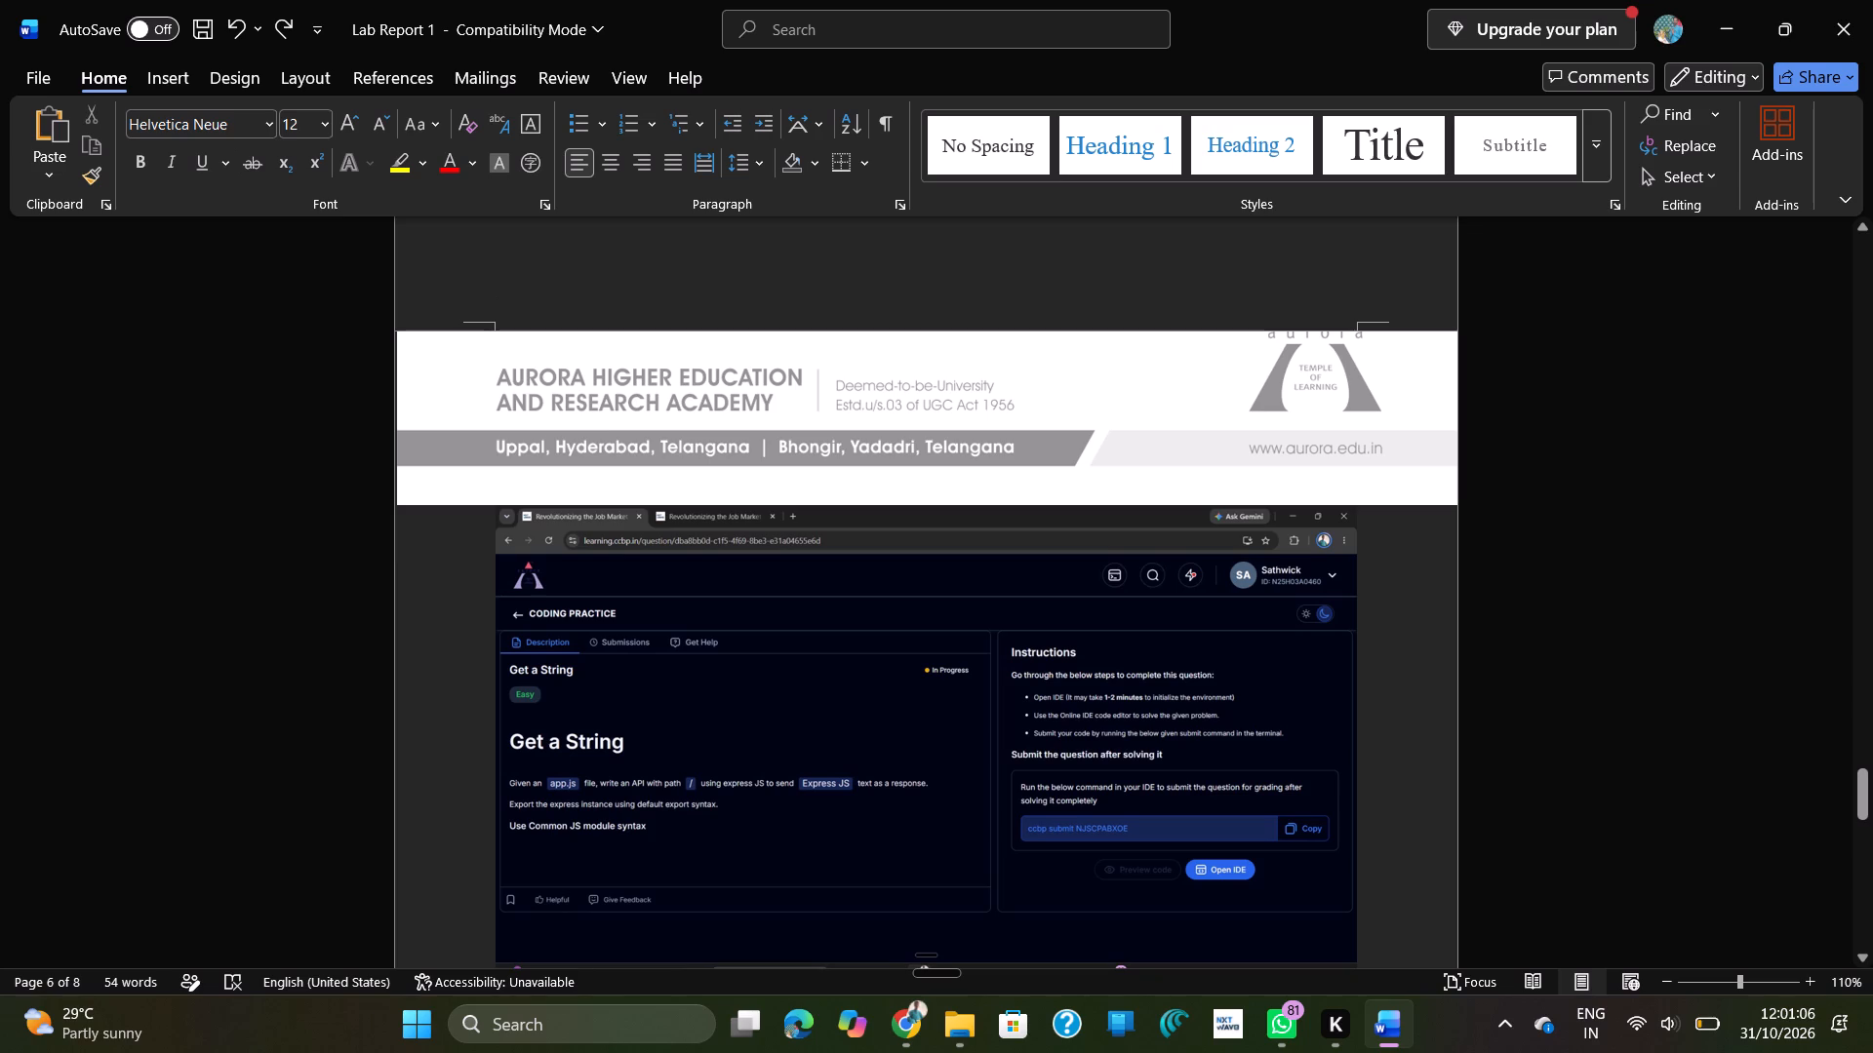
text(QUESTO)
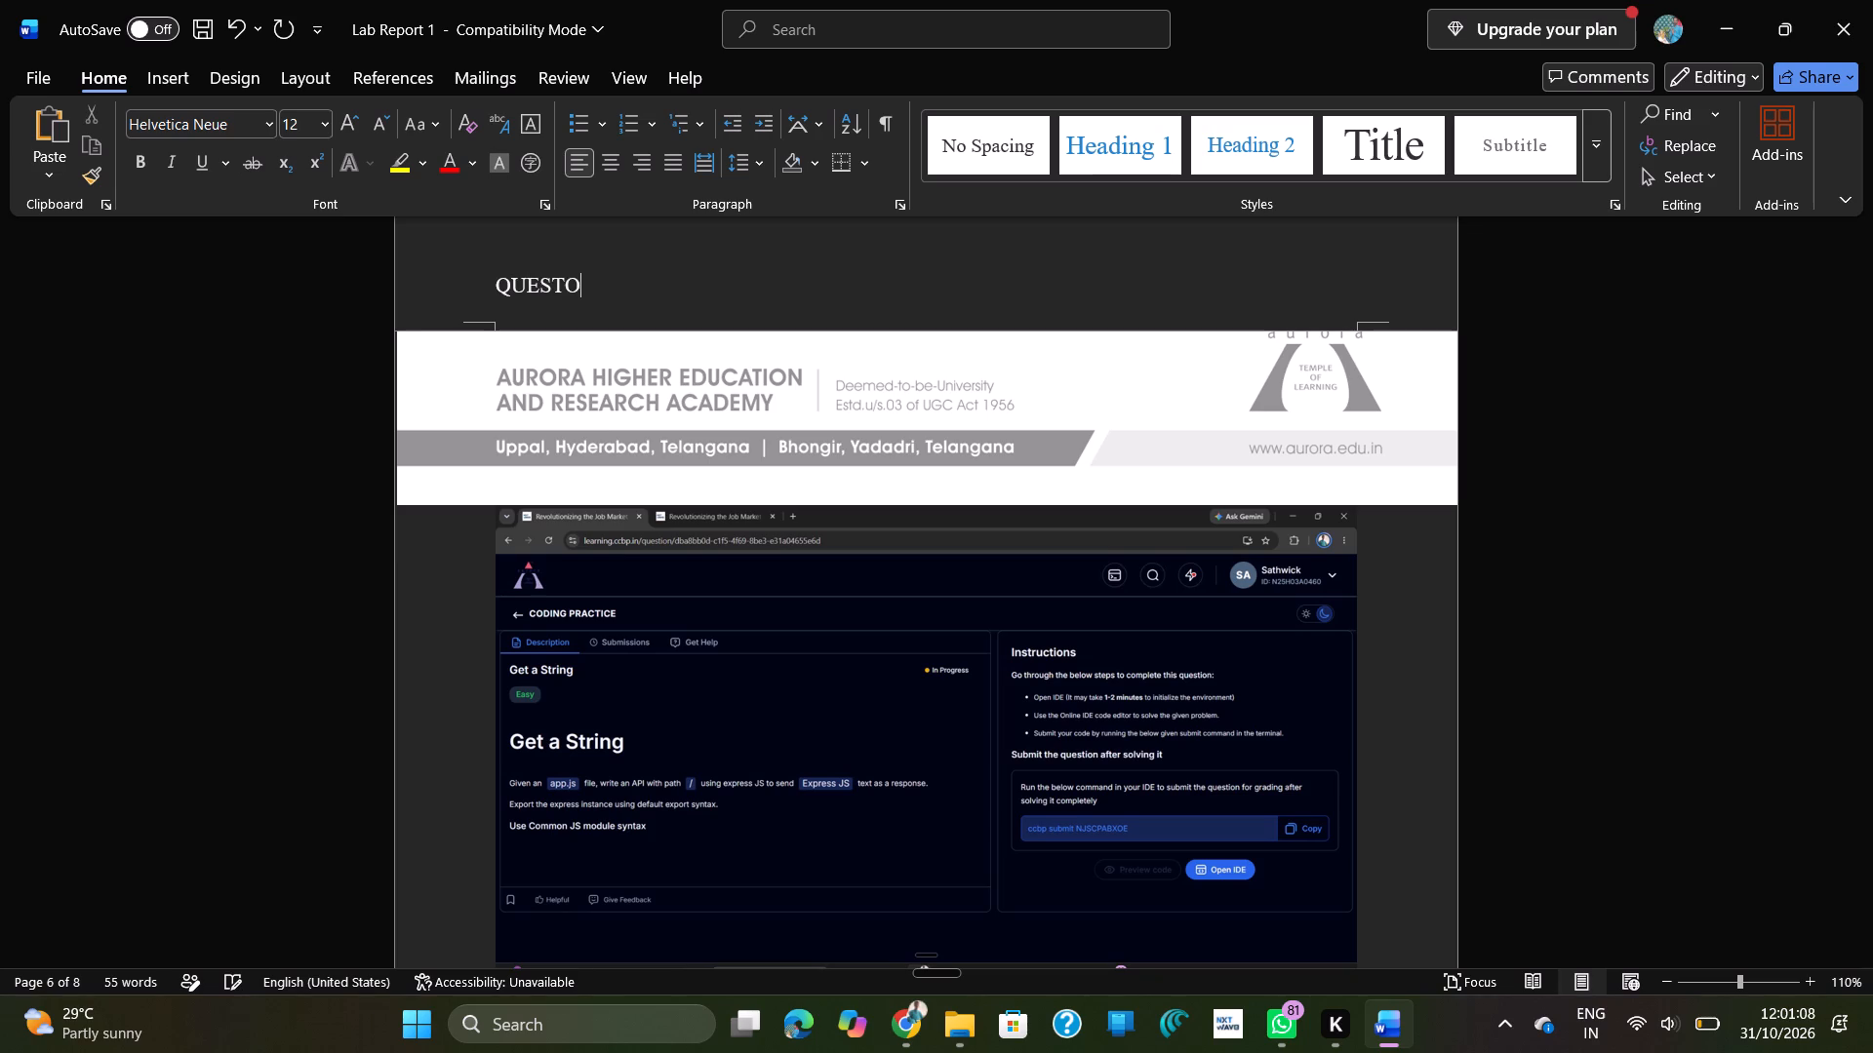
key(BackSpace)
text(ION 3)
key(BackSpace)
key(4)
key(BackSpace)
text(5:)
drag(641, 282, 484, 296)
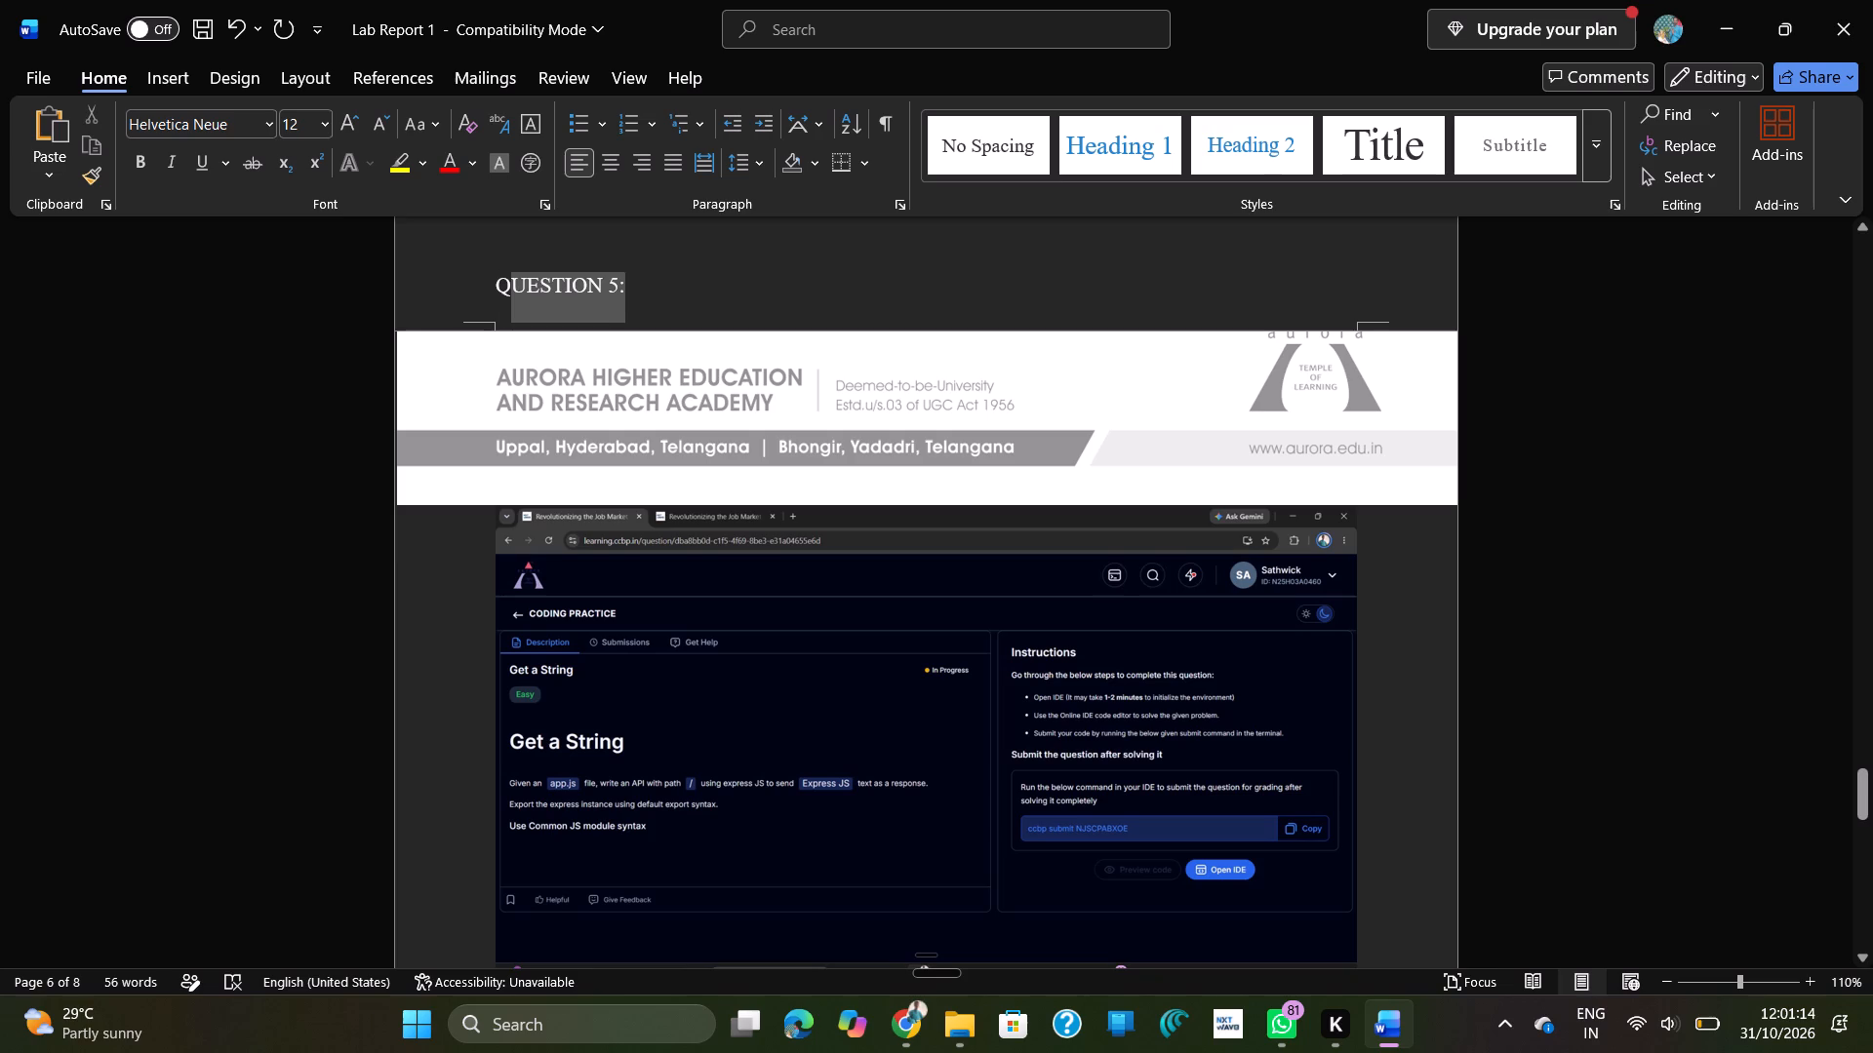
drag(484, 296, 480, 296)
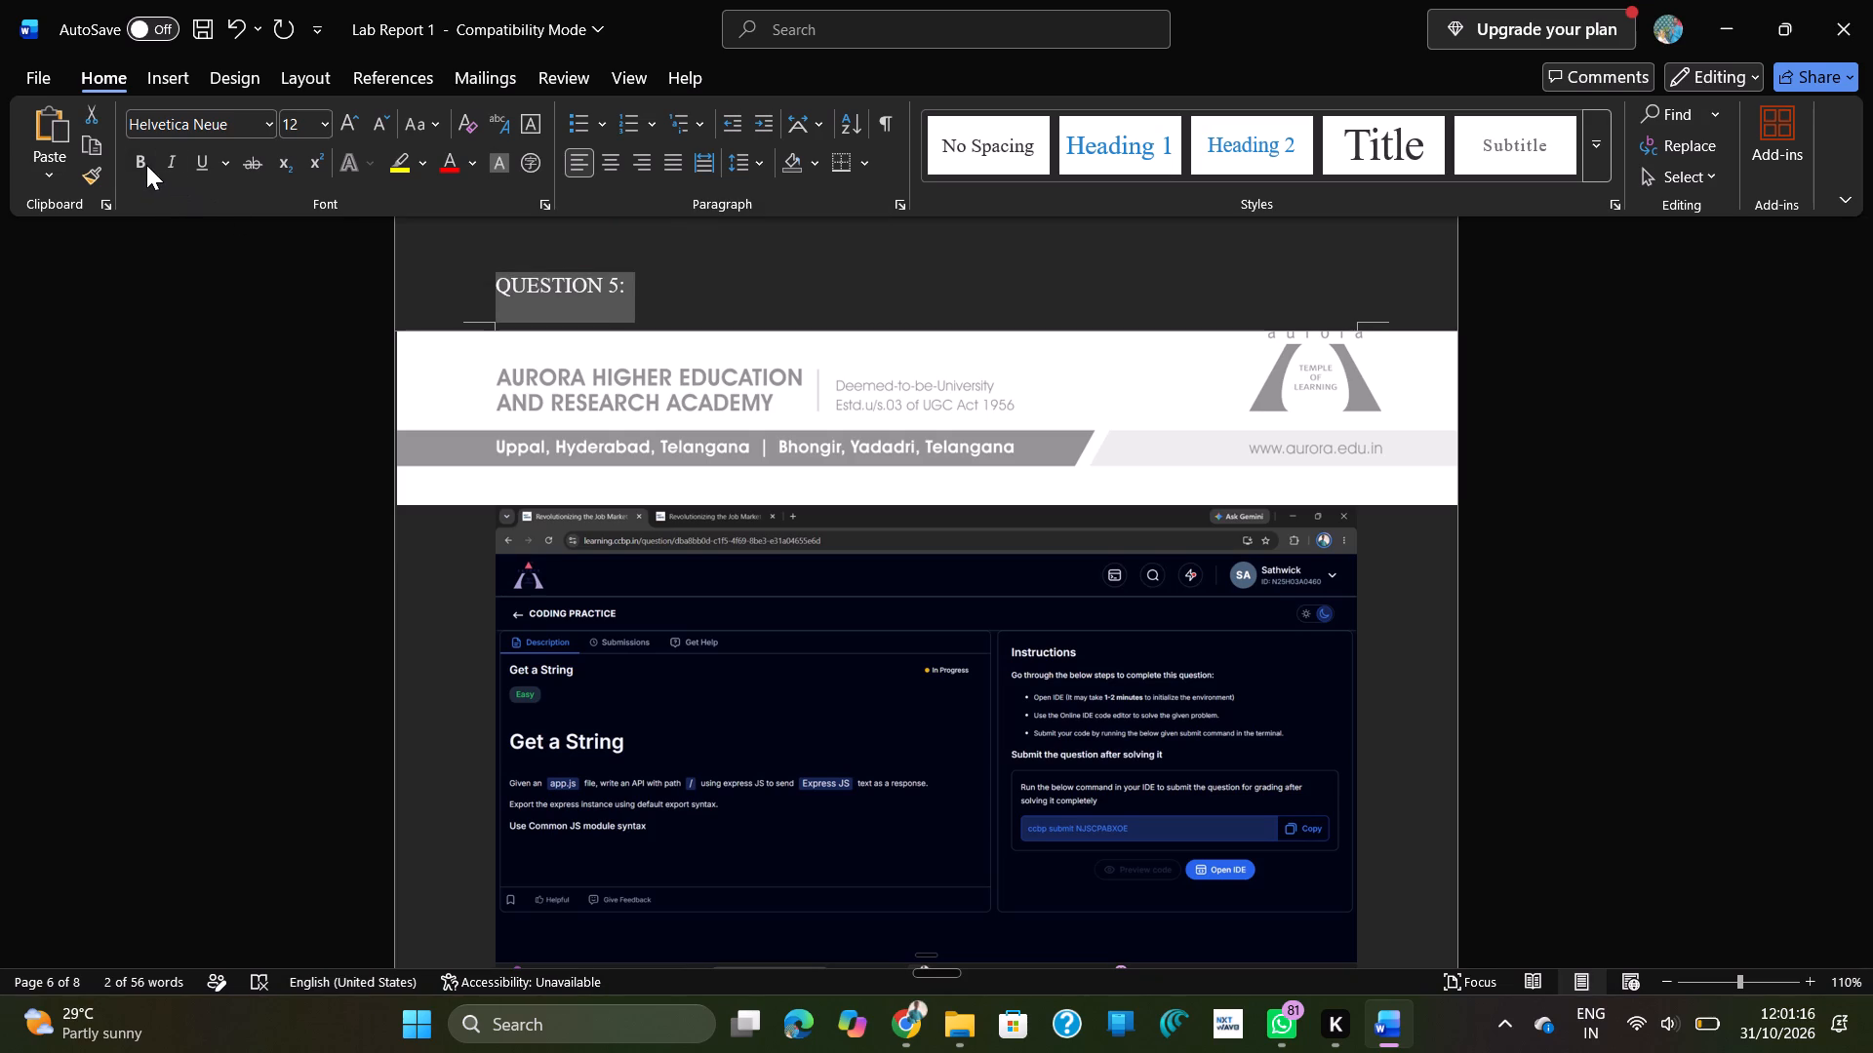
click(146, 165)
click(653, 270)
scroll(653, 270, down, 1)
scroll(653, 270, up, 20)
scroll(653, 270, up, 17)
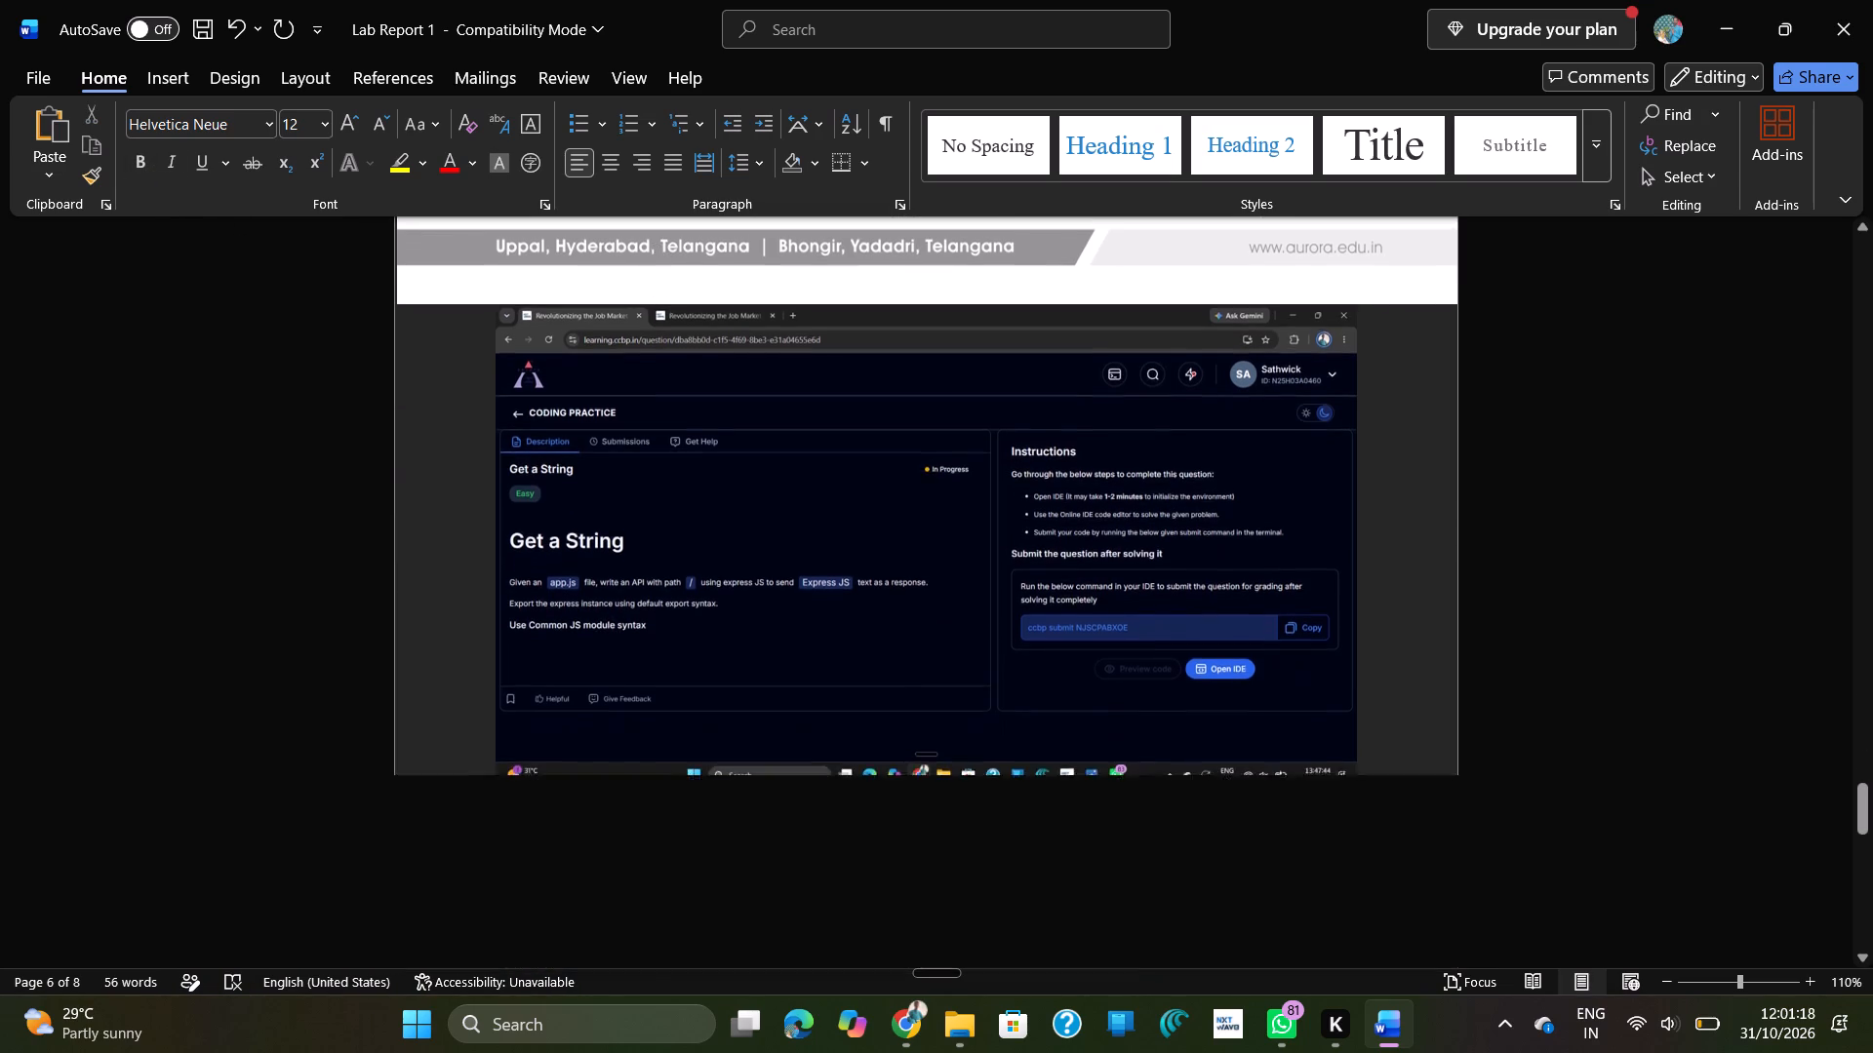
Export the finished report as a PDF named "Lab Report 1" into the Express JS Y2 T2 folder in Documents.
scroll(653, 270, up, 20)
scroll(653, 270, up, 20)
scroll(653, 270, up, 20)
scroll(653, 270, up, 20)
scroll(653, 270, up, 17)
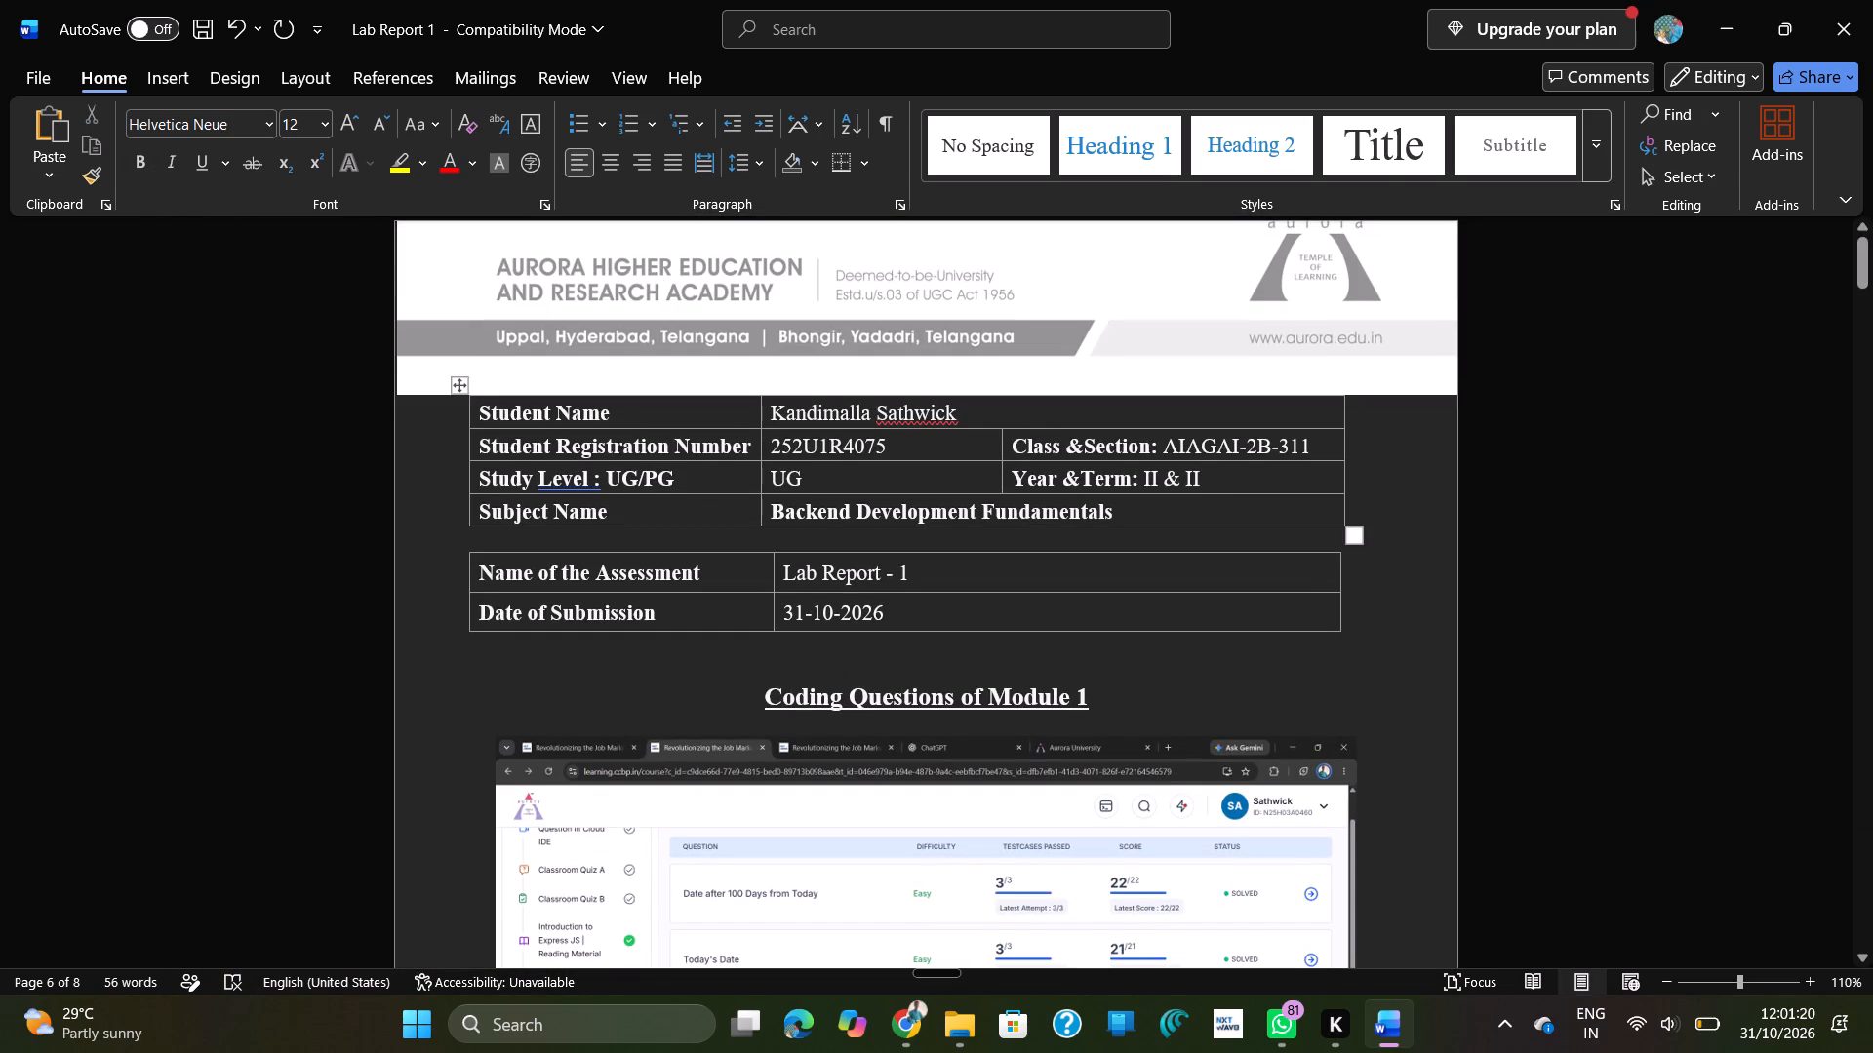
click(1126, 508)
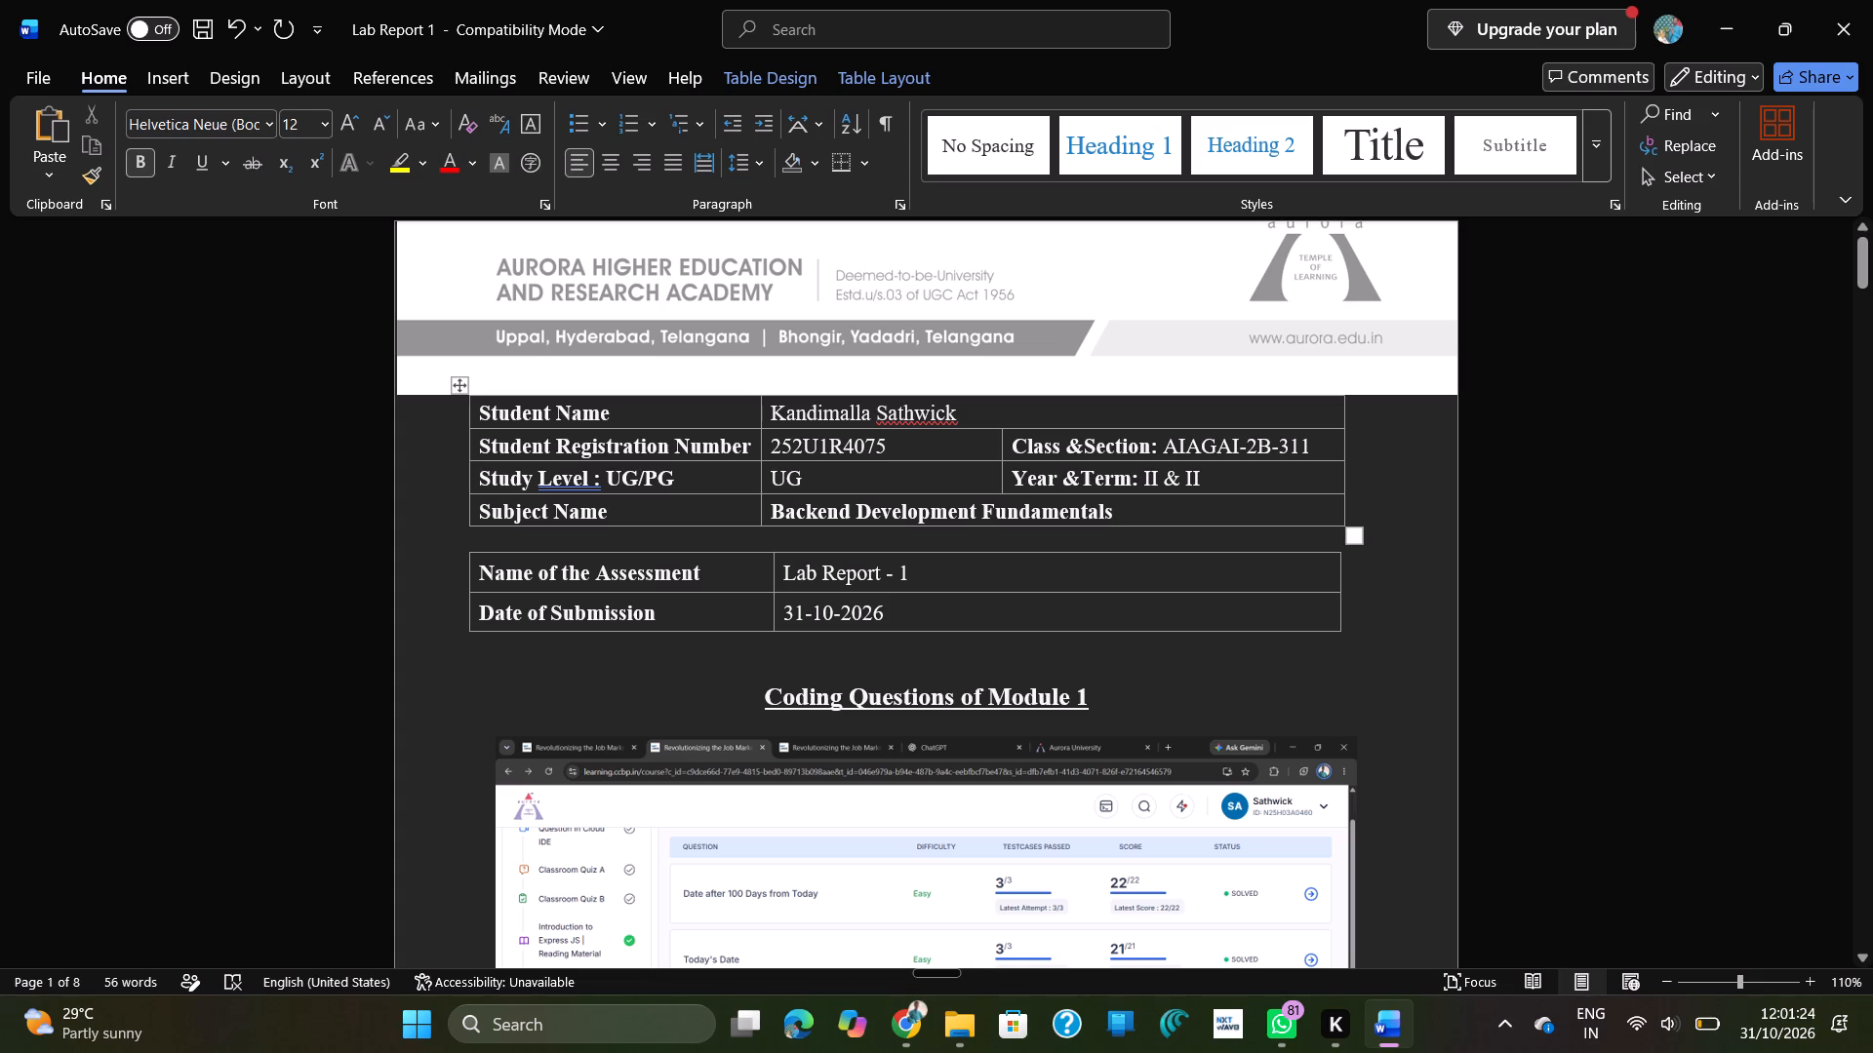
key(alt+f)
key(alt+e)
double_click(362, 153)
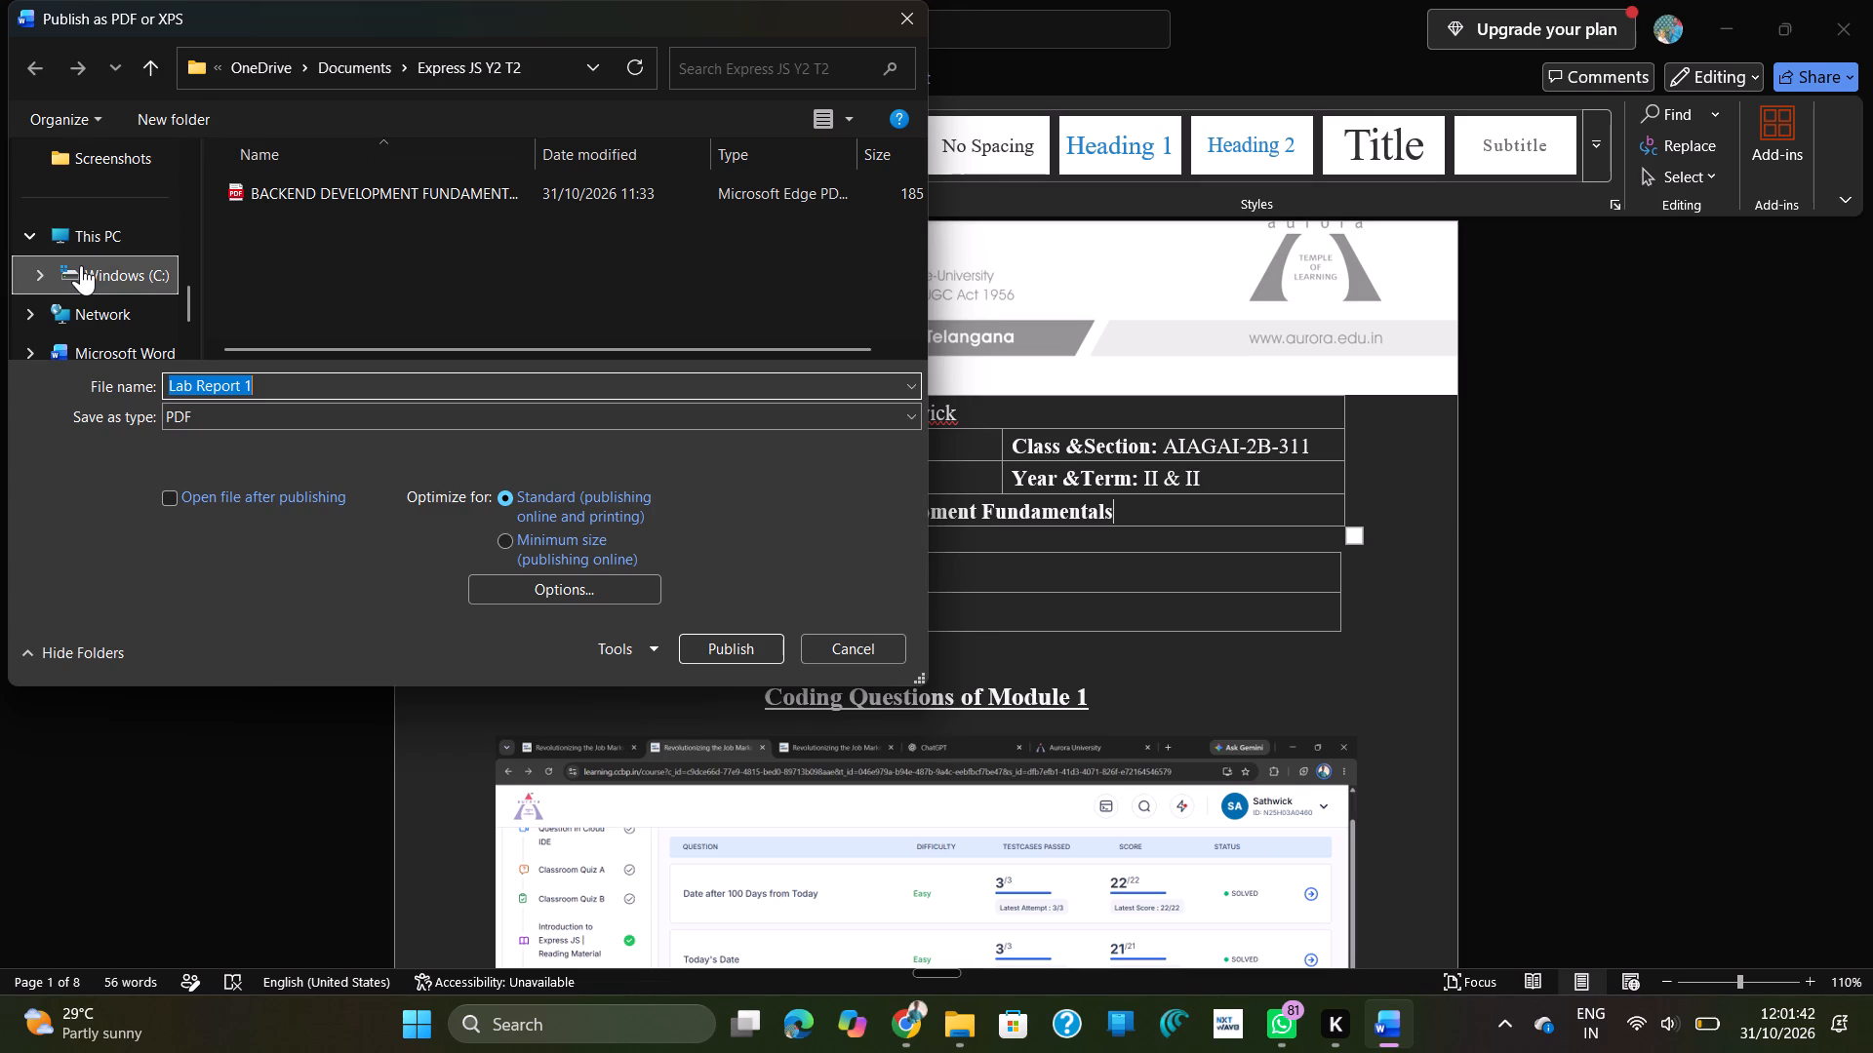
scroll(81, 265, up, 1)
double_click(105, 241)
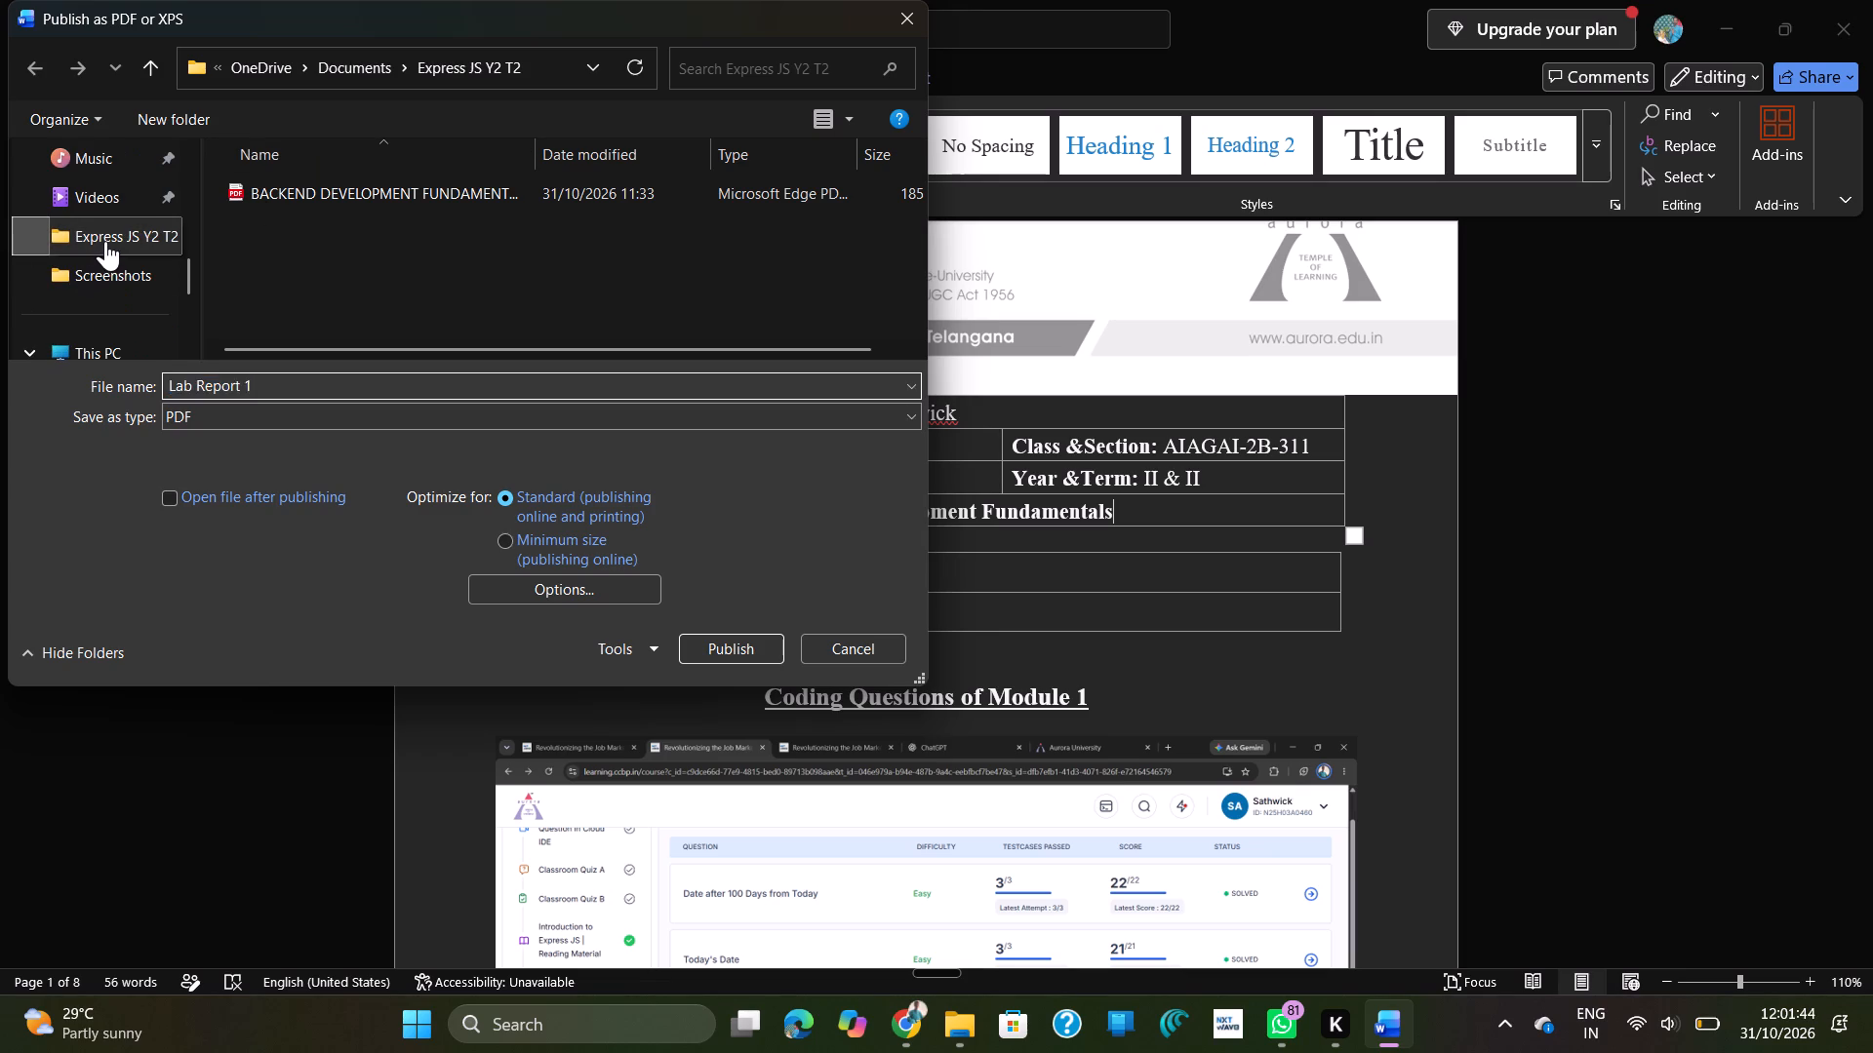
click(249, 424)
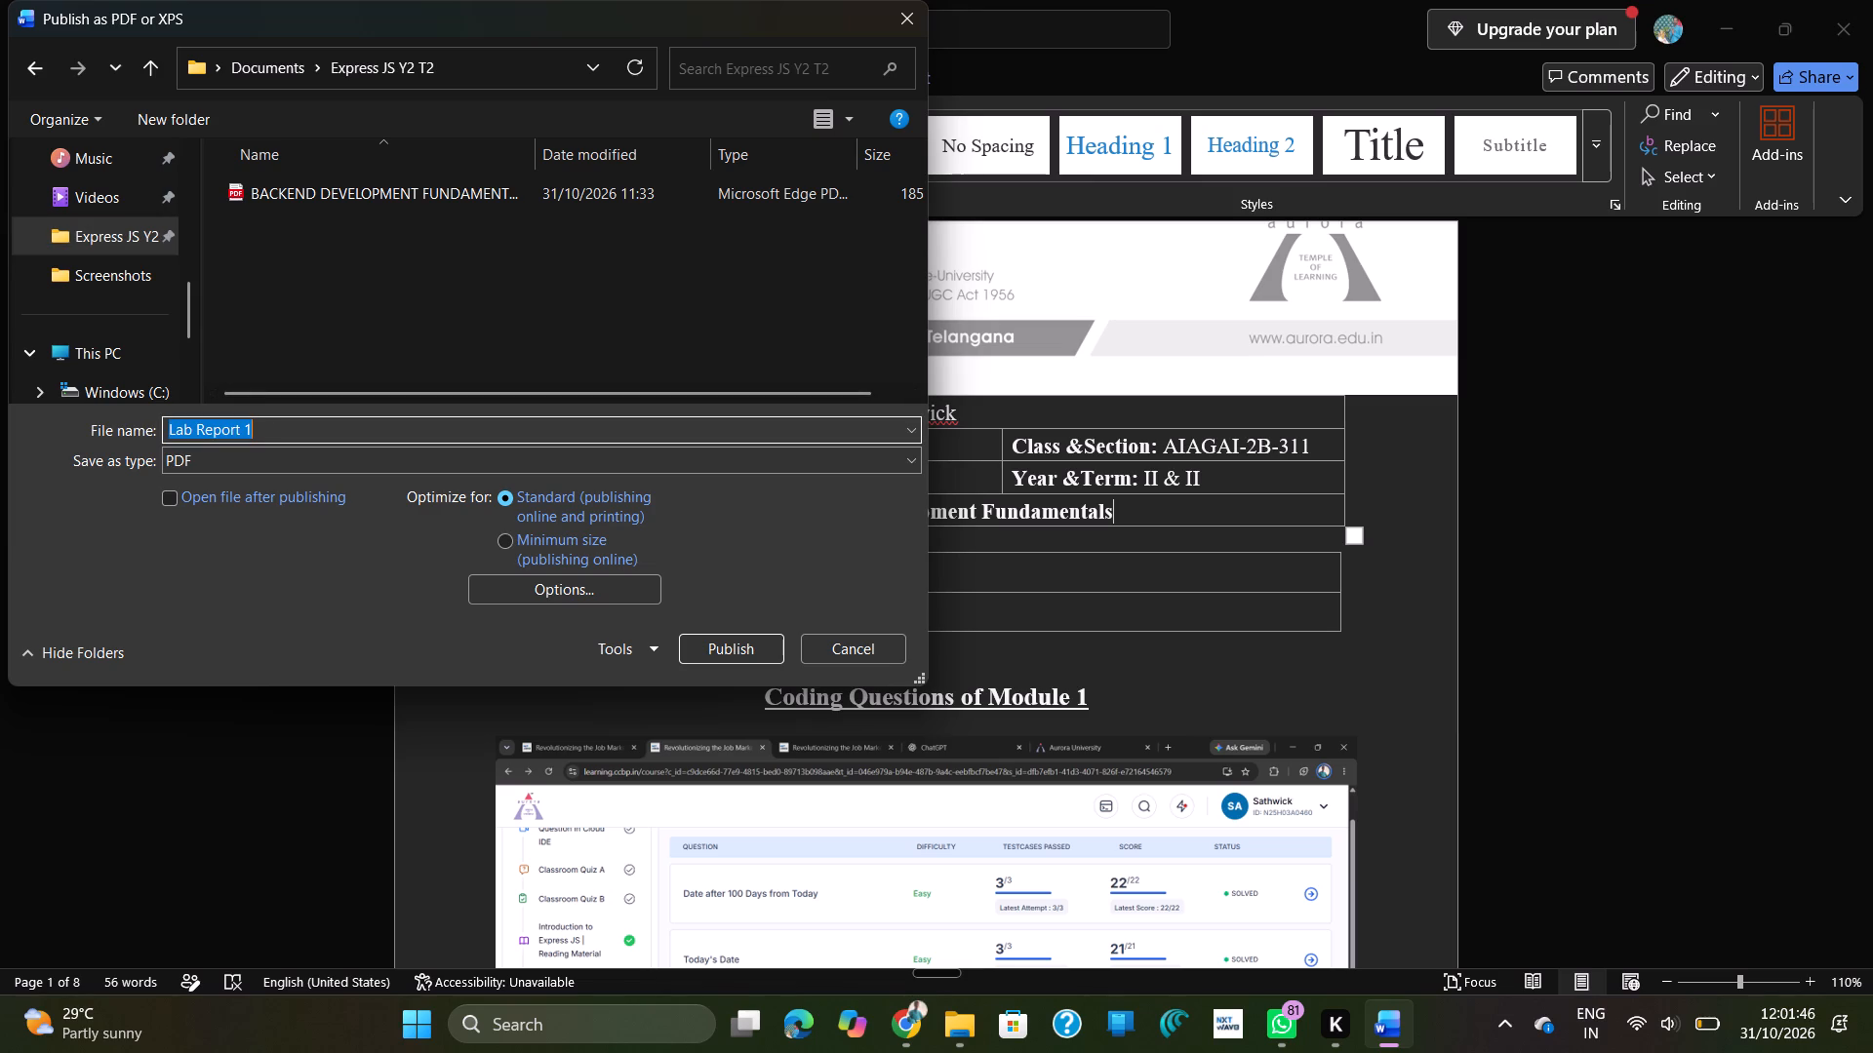
click(259, 425)
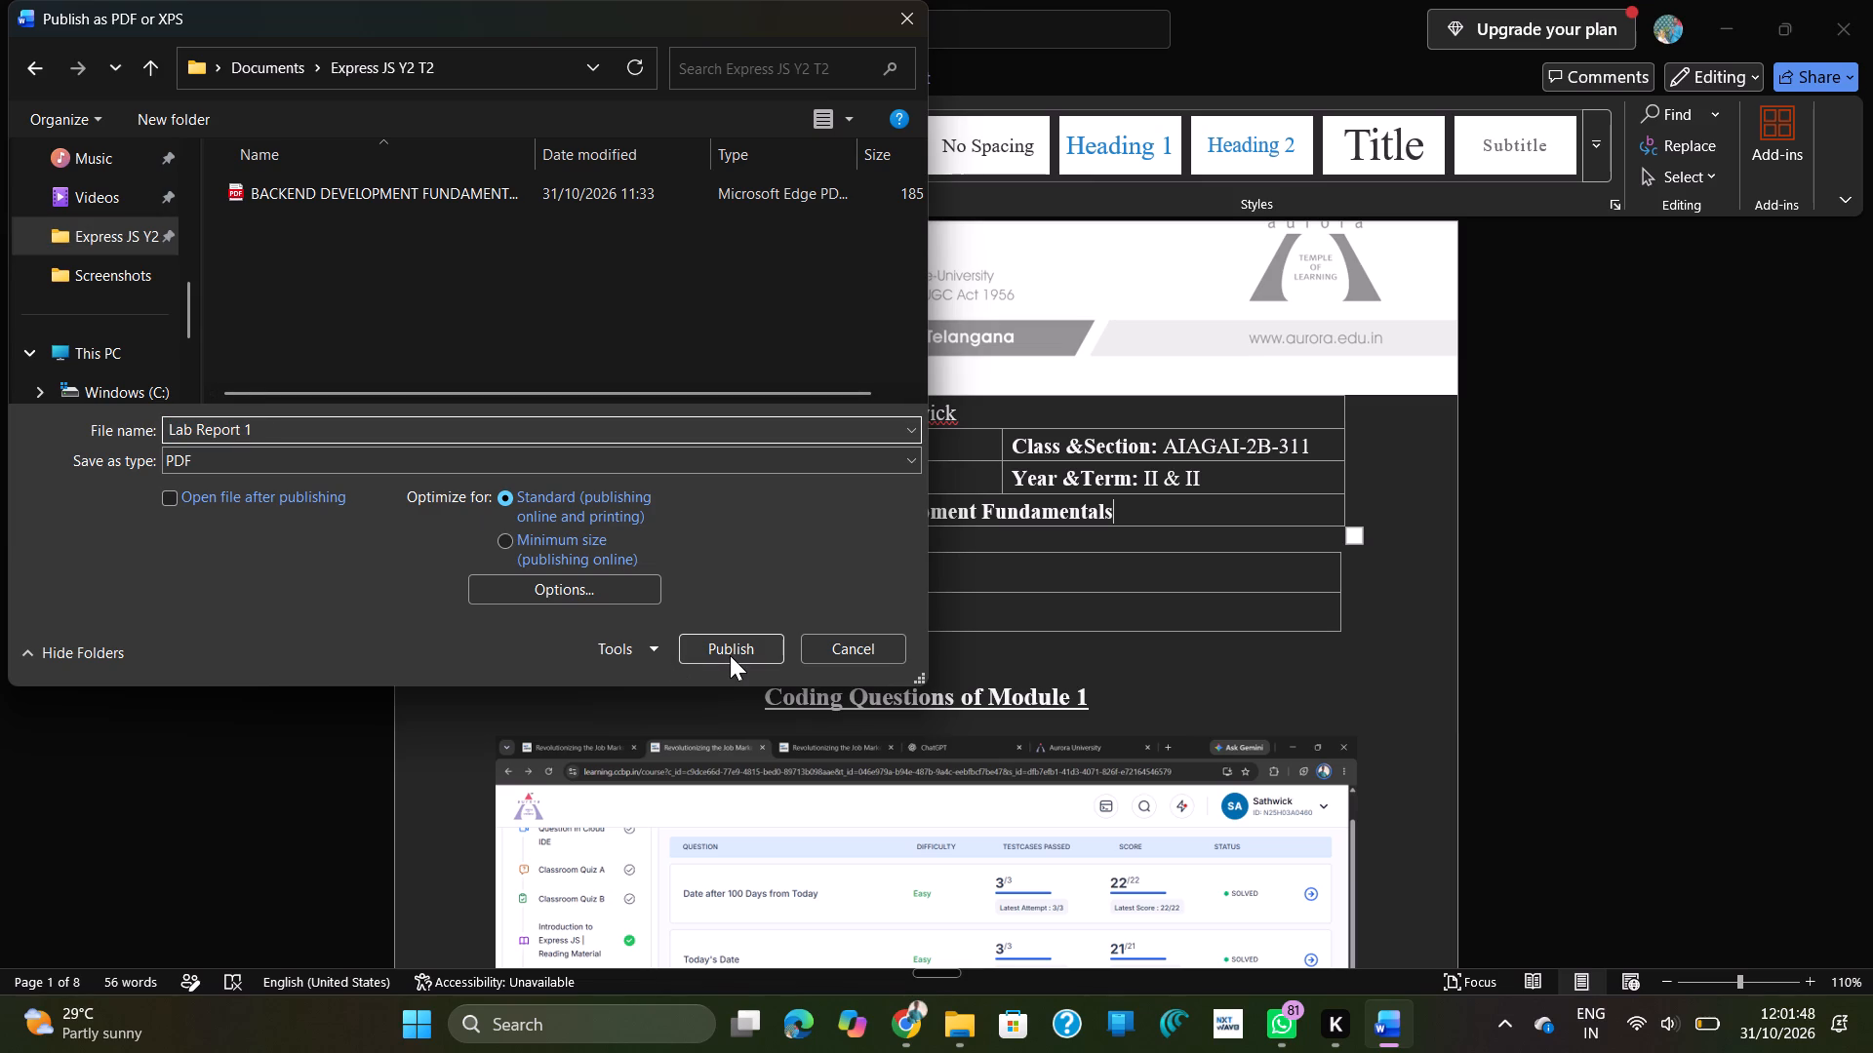
click(730, 655)
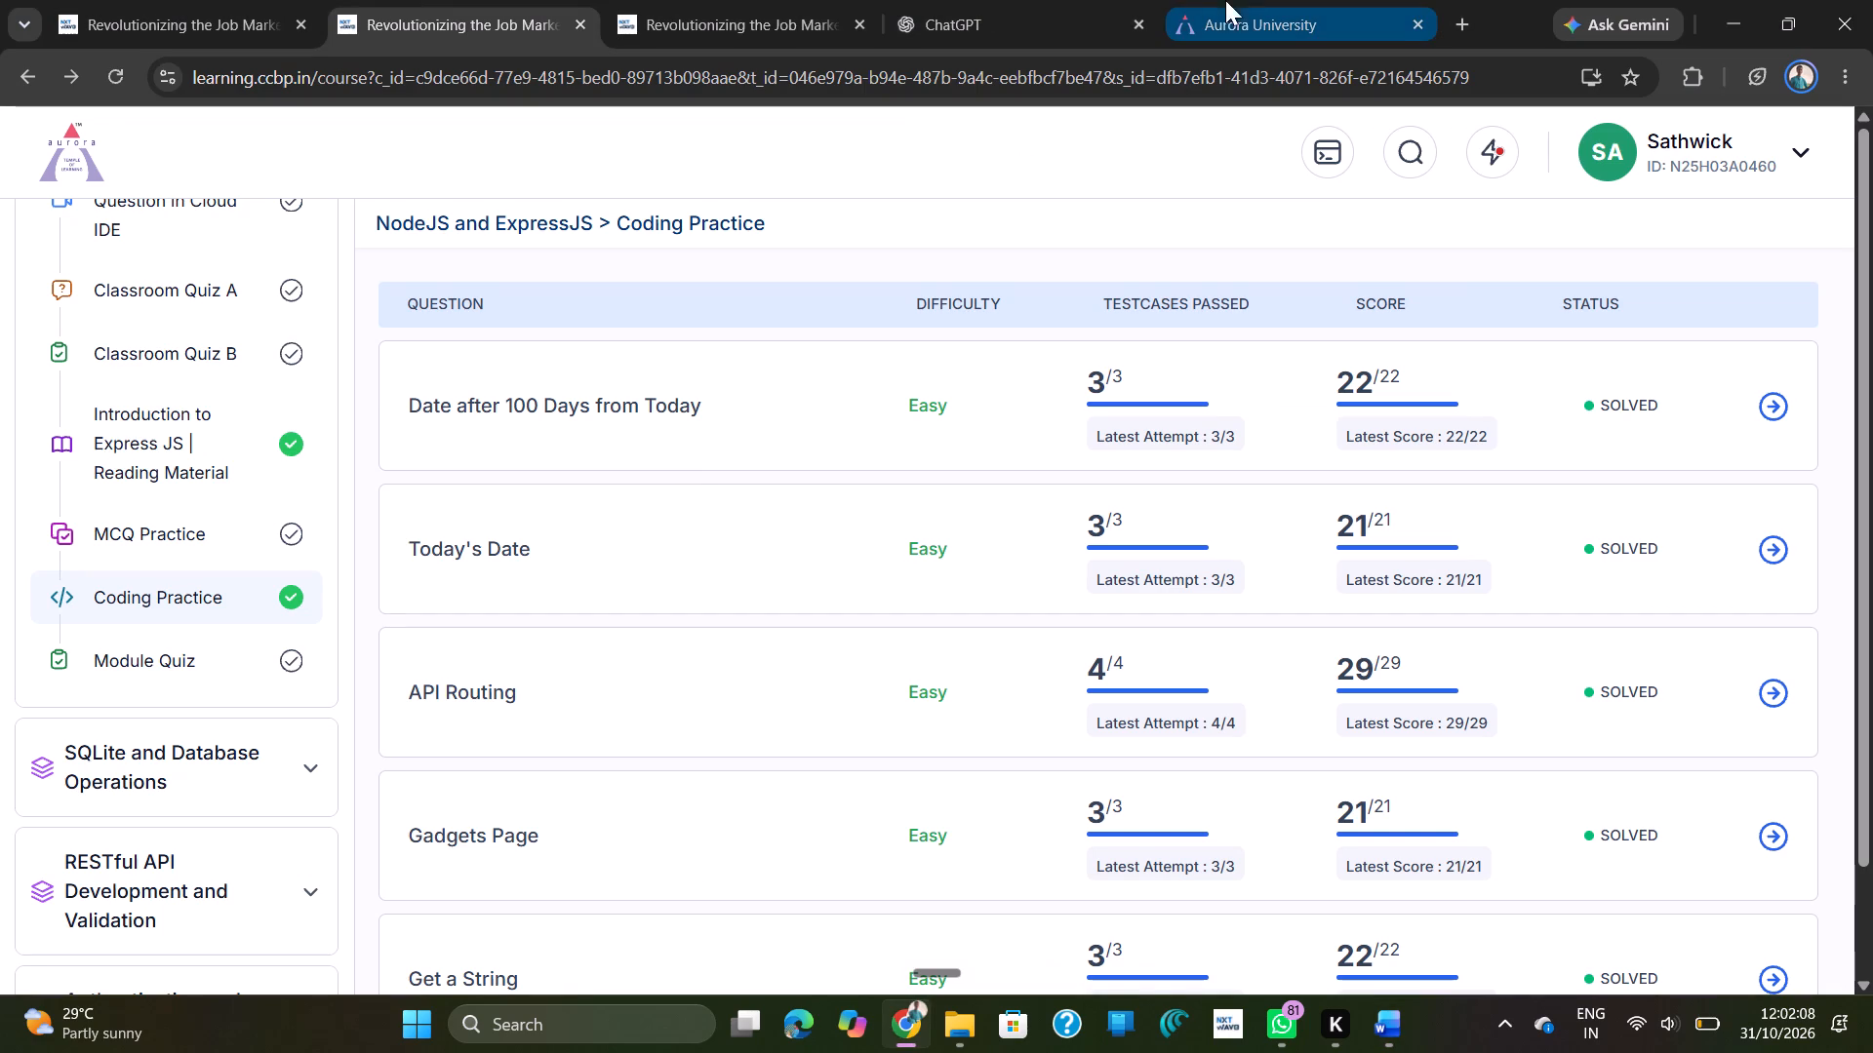
Switch to Chrome and search Google in a new tab for 65 PERCENT OF 5, reading the answer.
click(1451, 0)
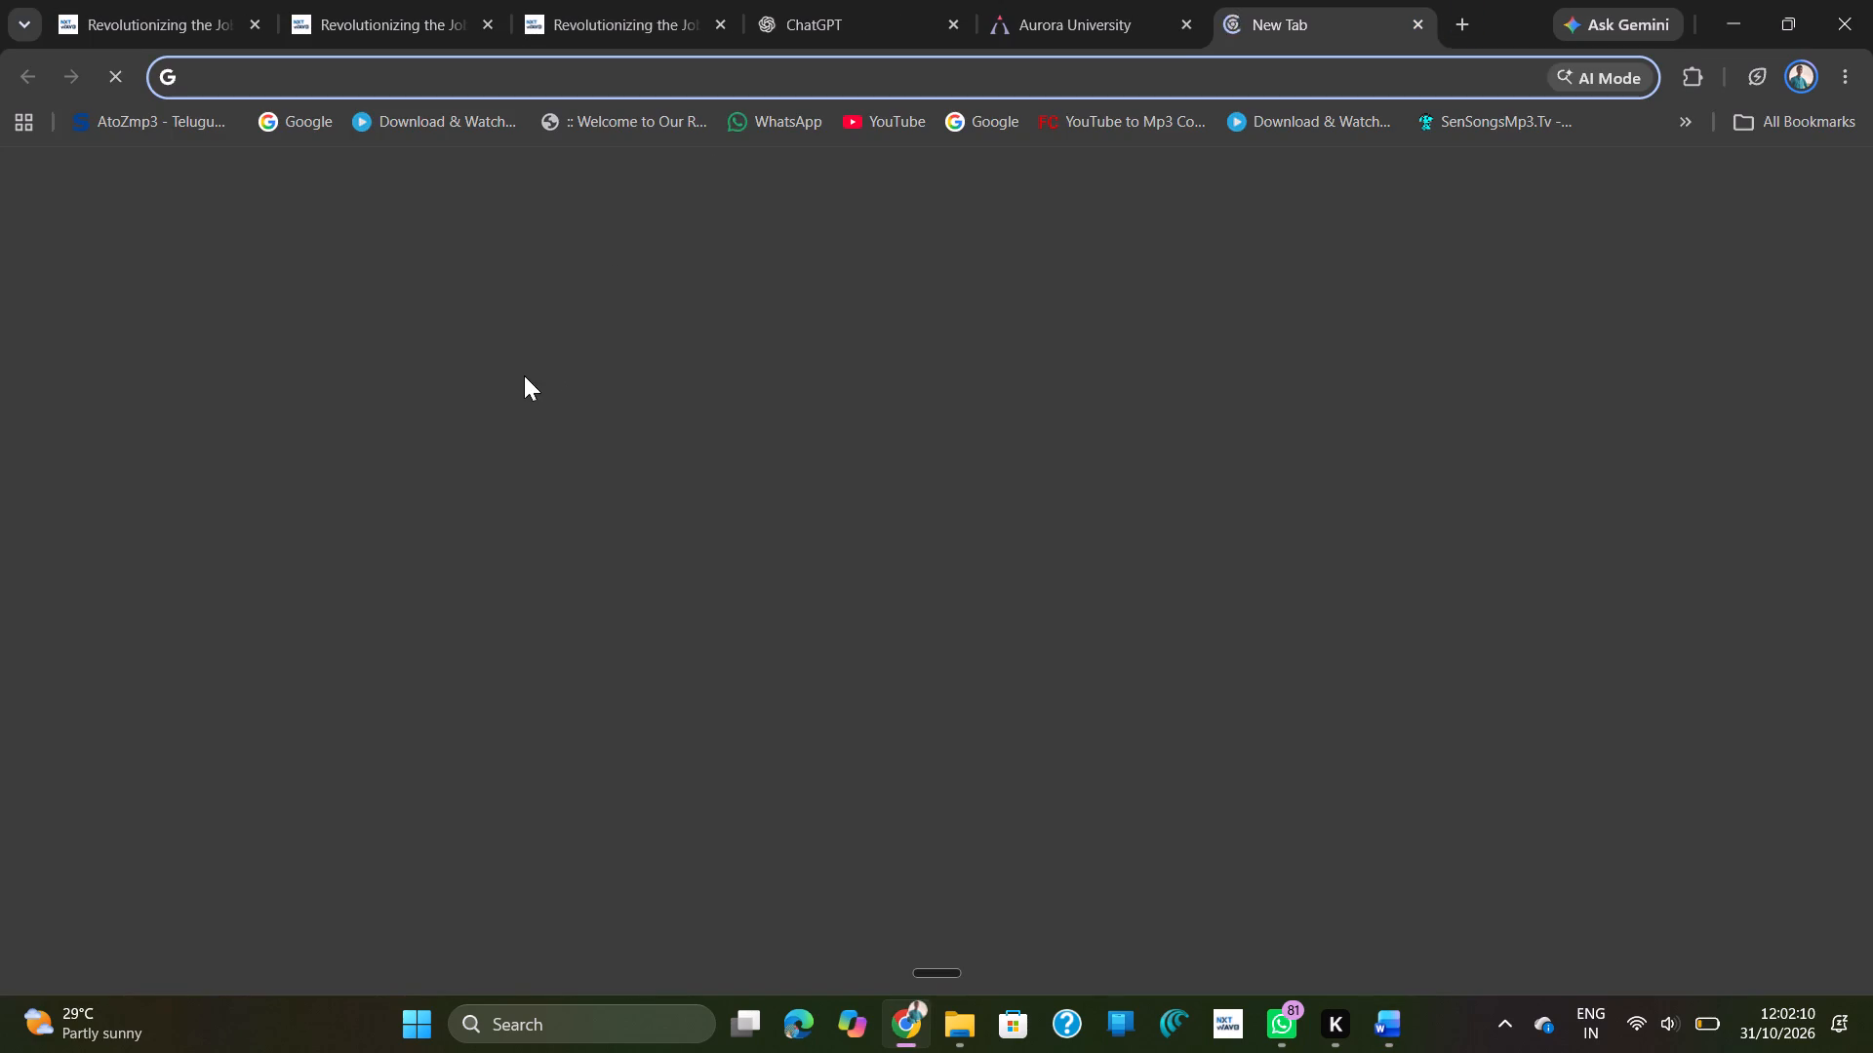
click(586, 495)
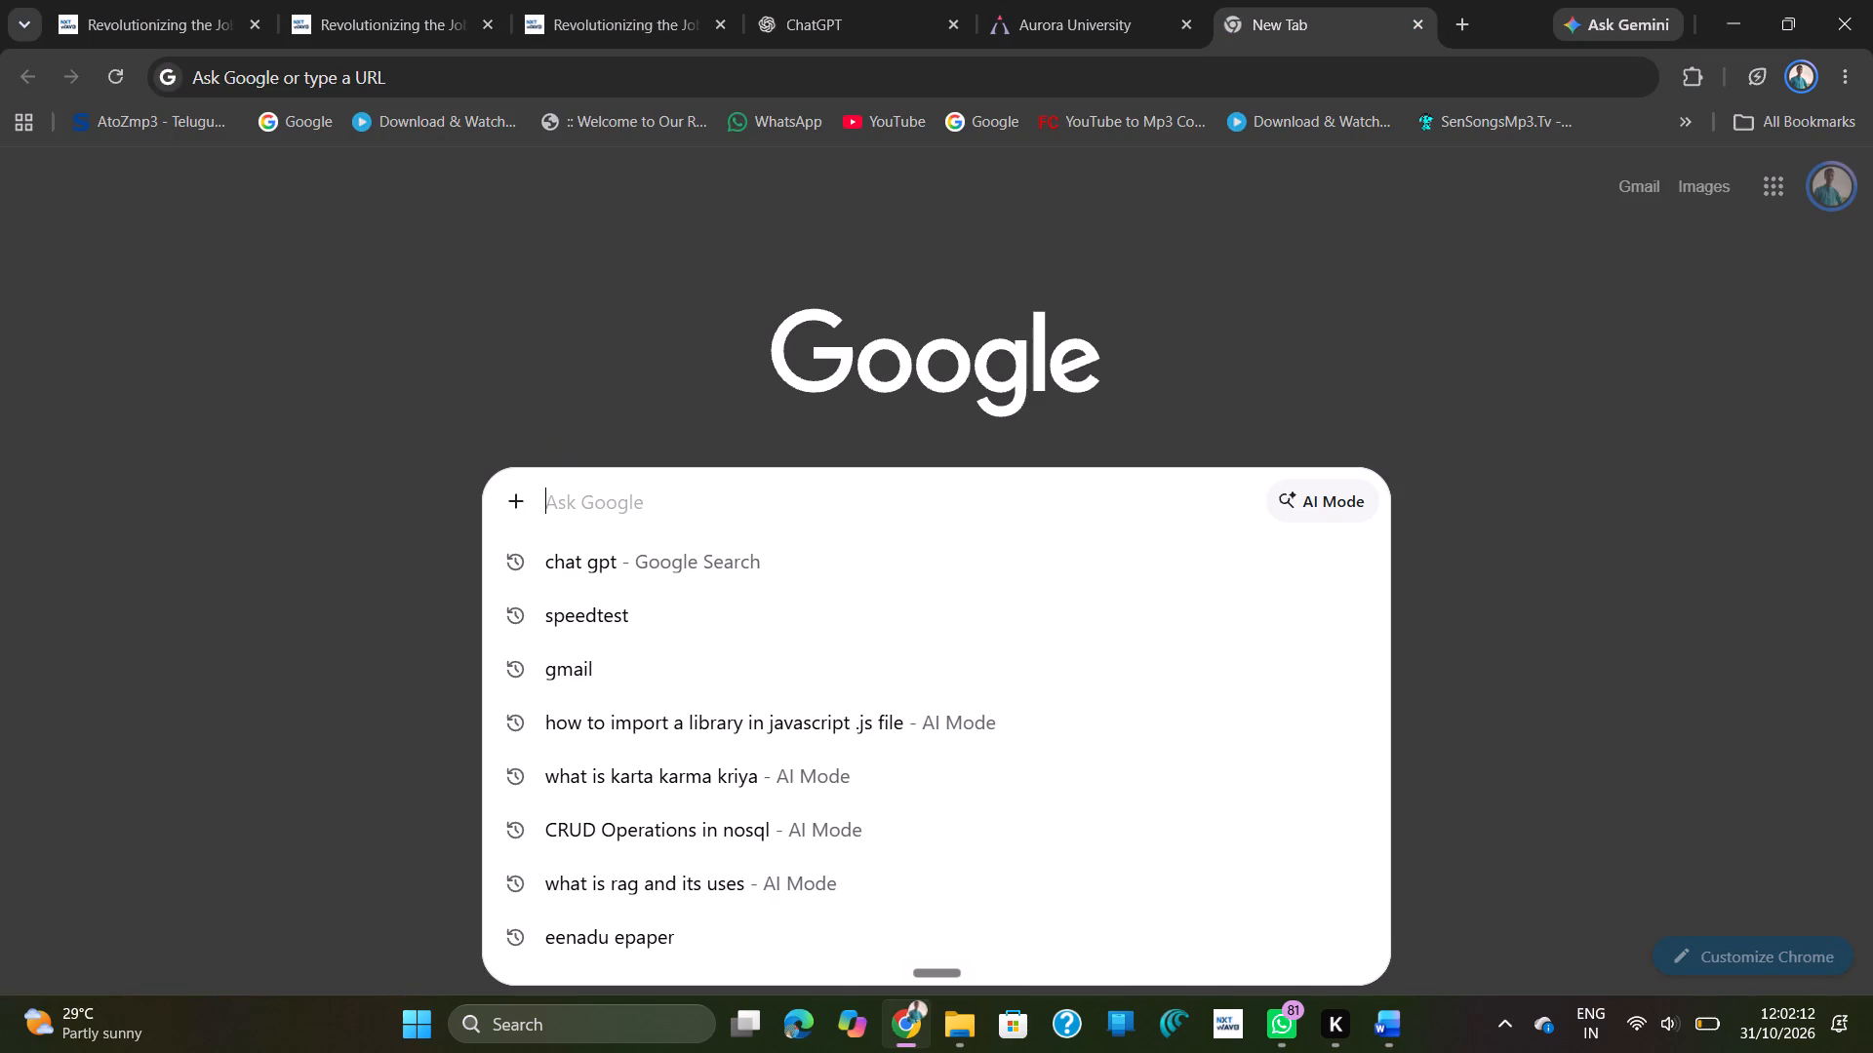
text(65 PERCENT)
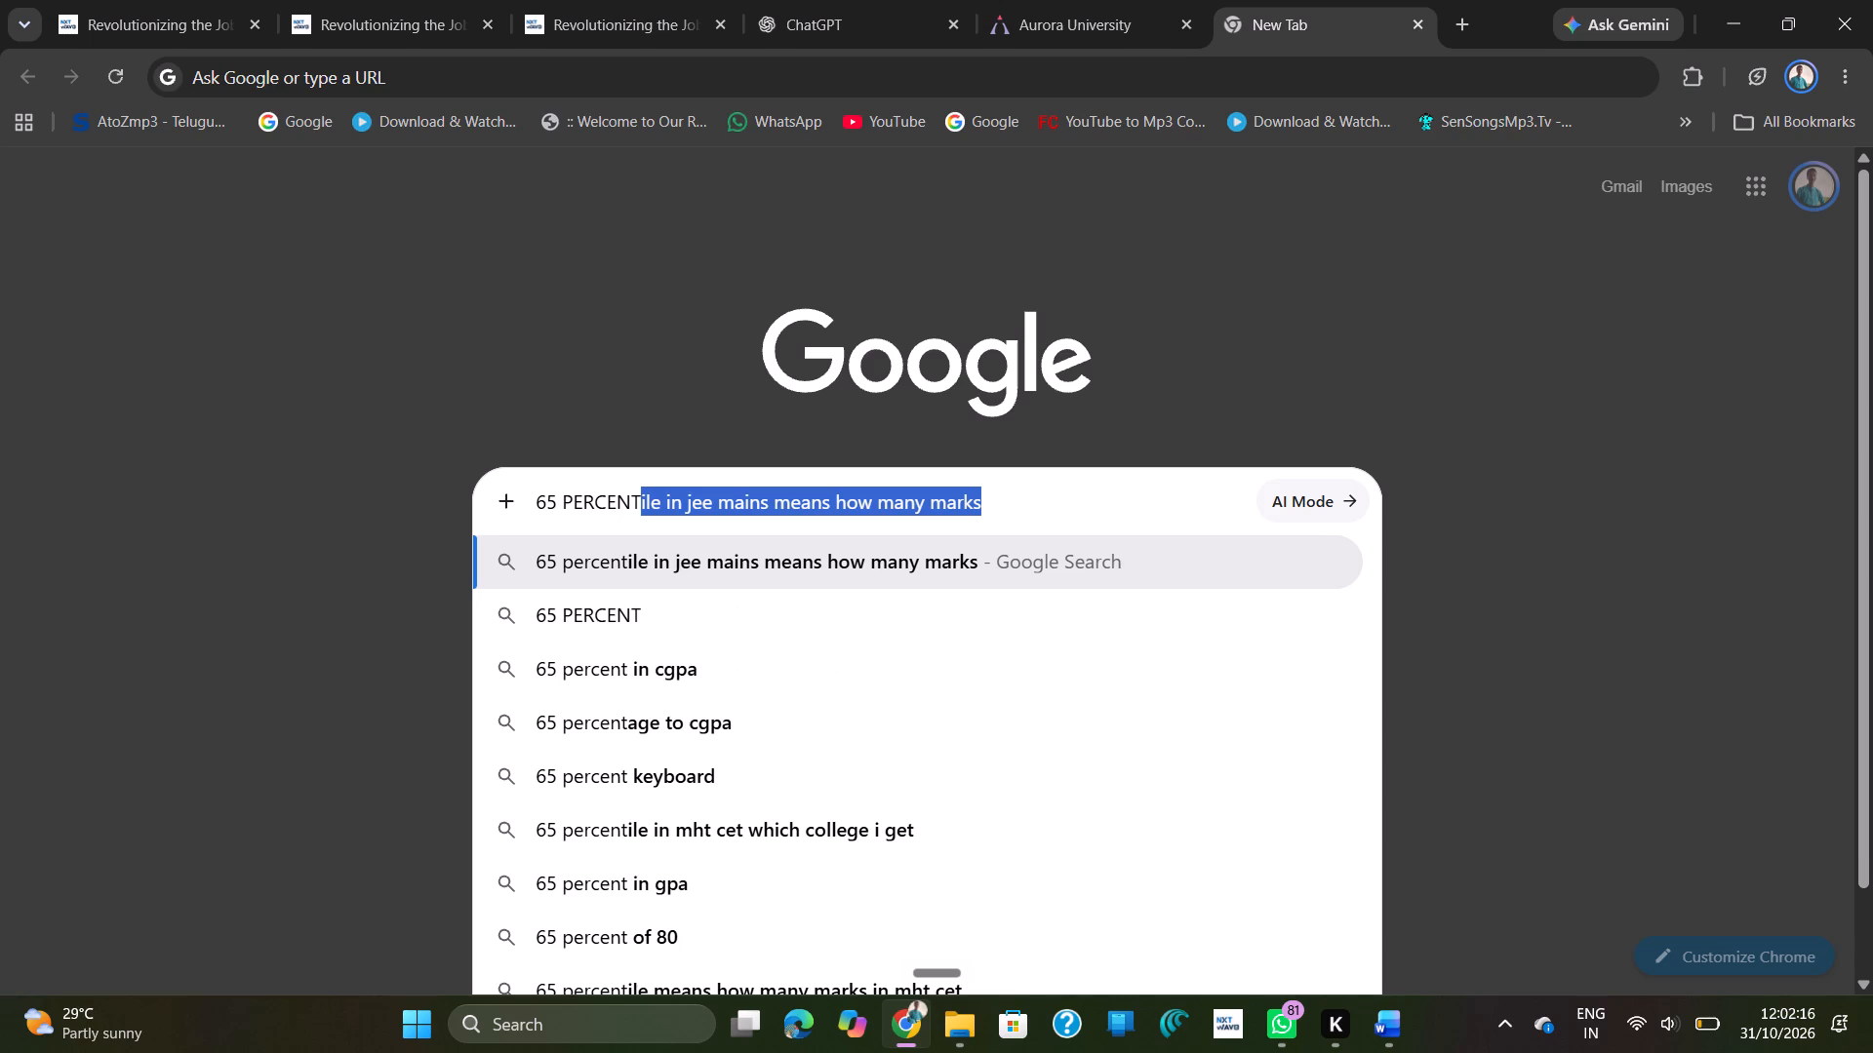
key(space)
text(OF)
key(space)
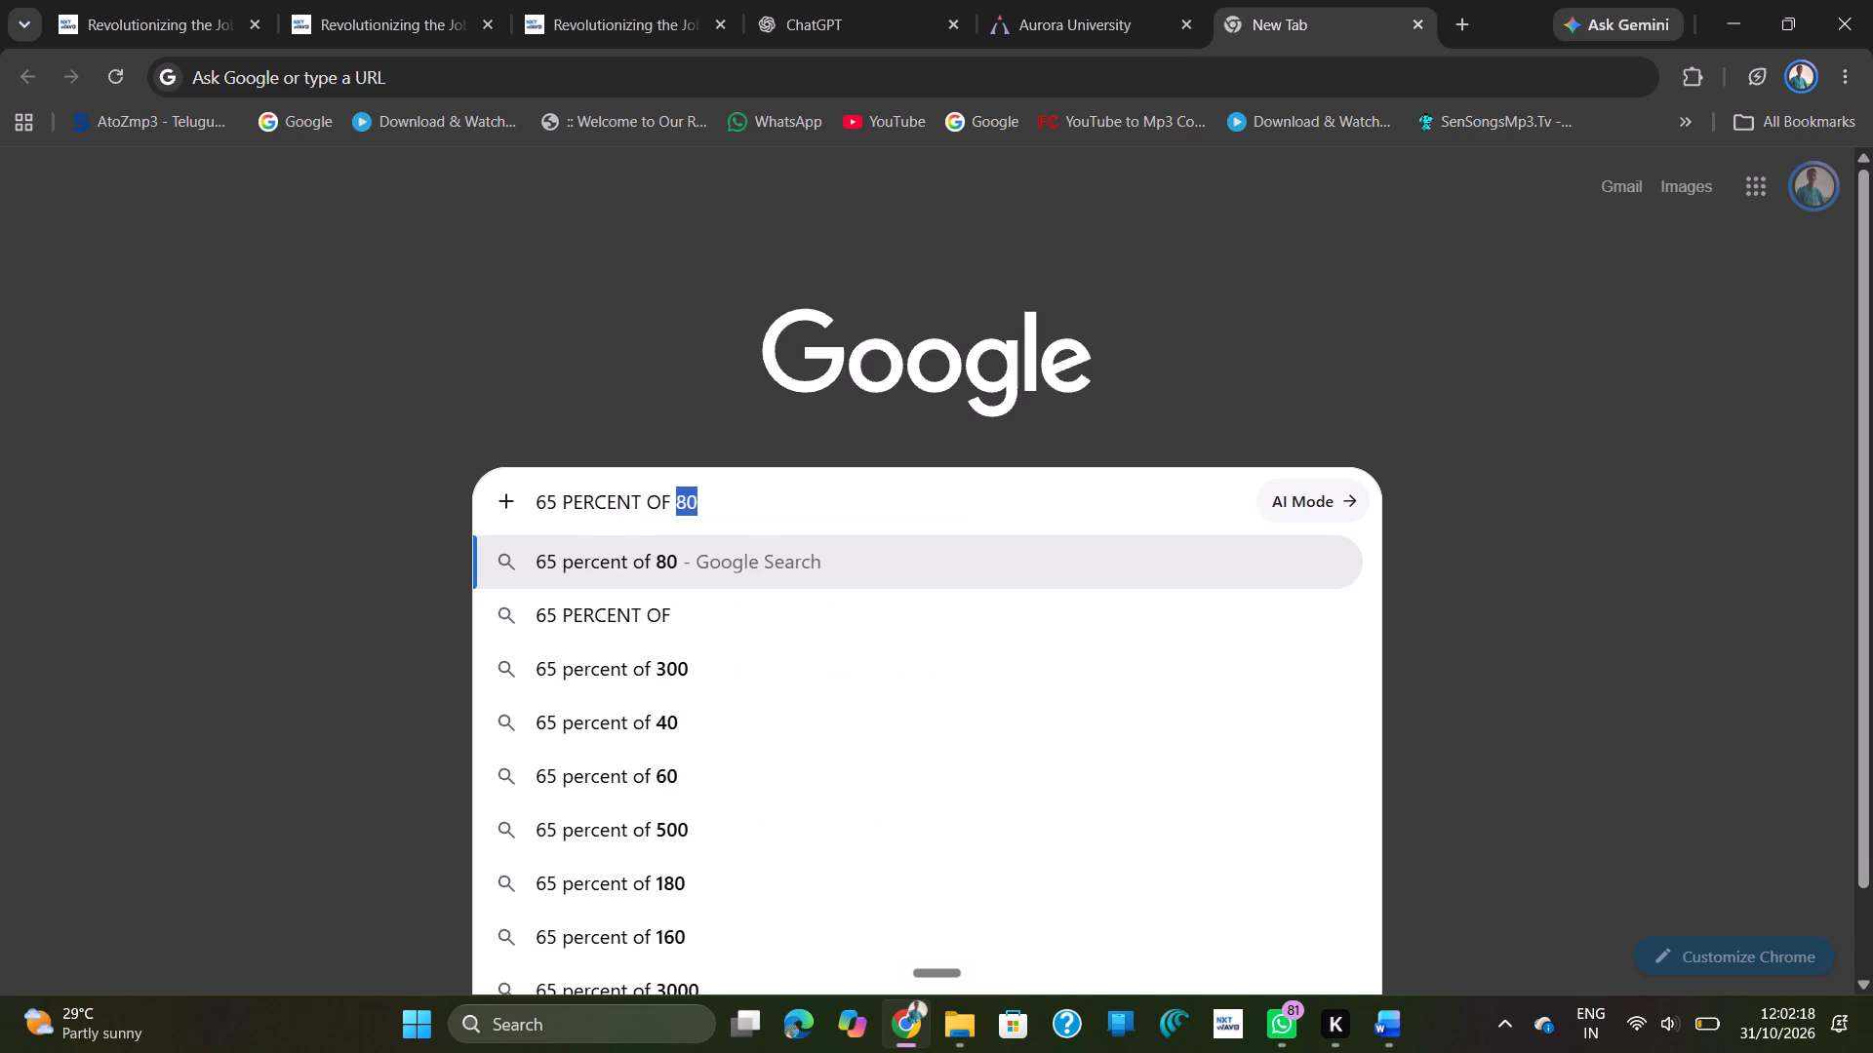
key(5)
key(Return)
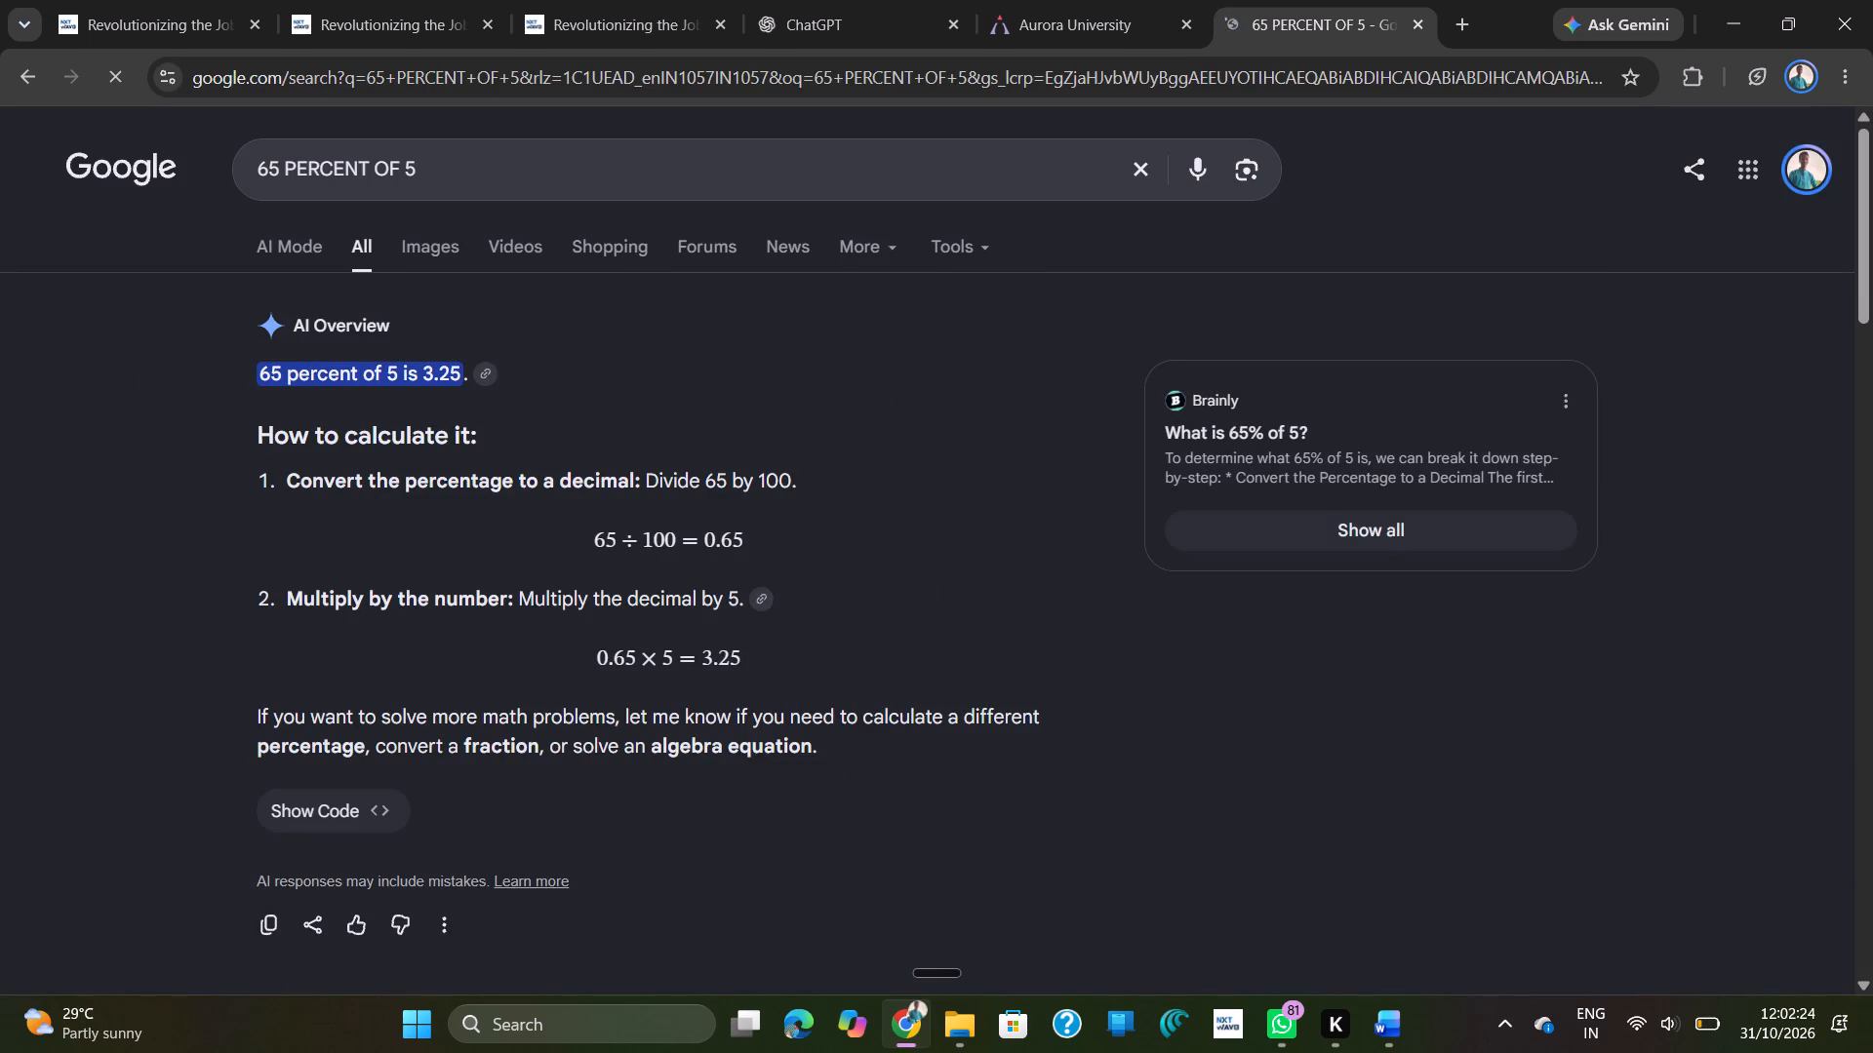
drag(459, 371, 255, 370)
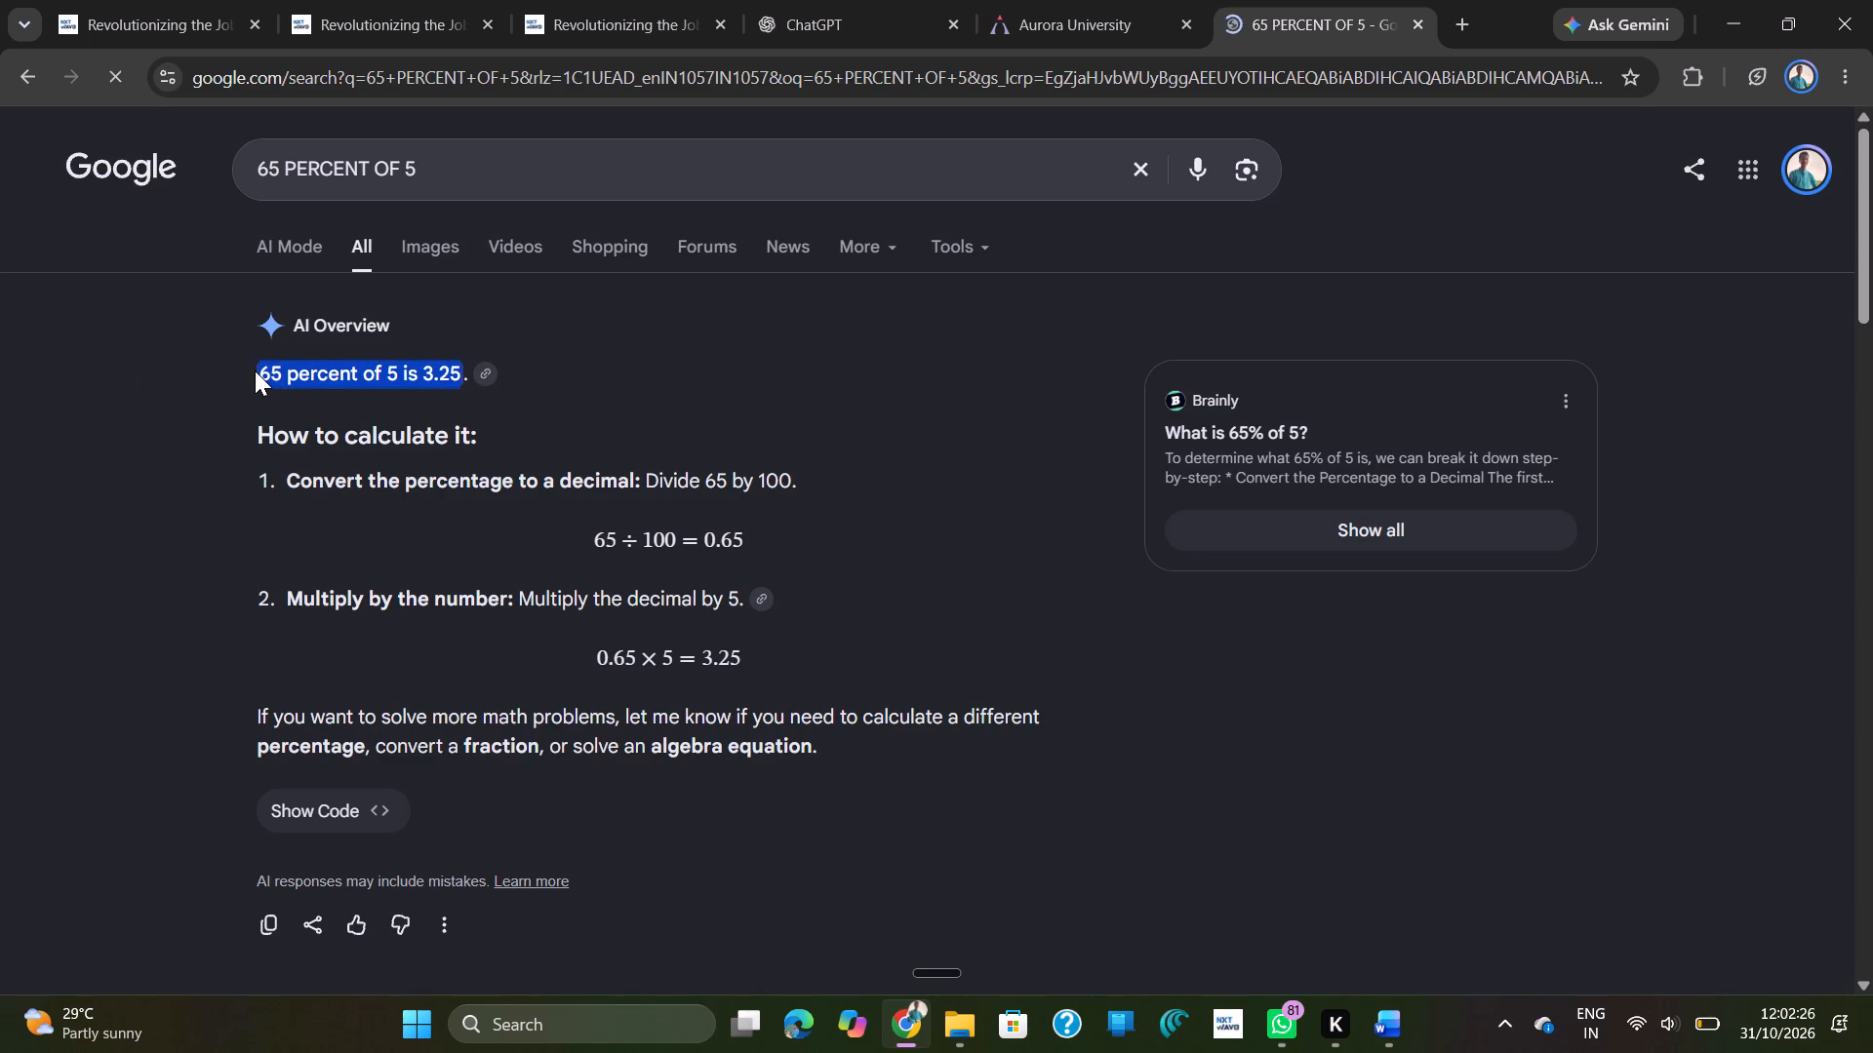
drag(255, 370, 255, 370)
click(255, 370)
drag(255, 370, 448, 364)
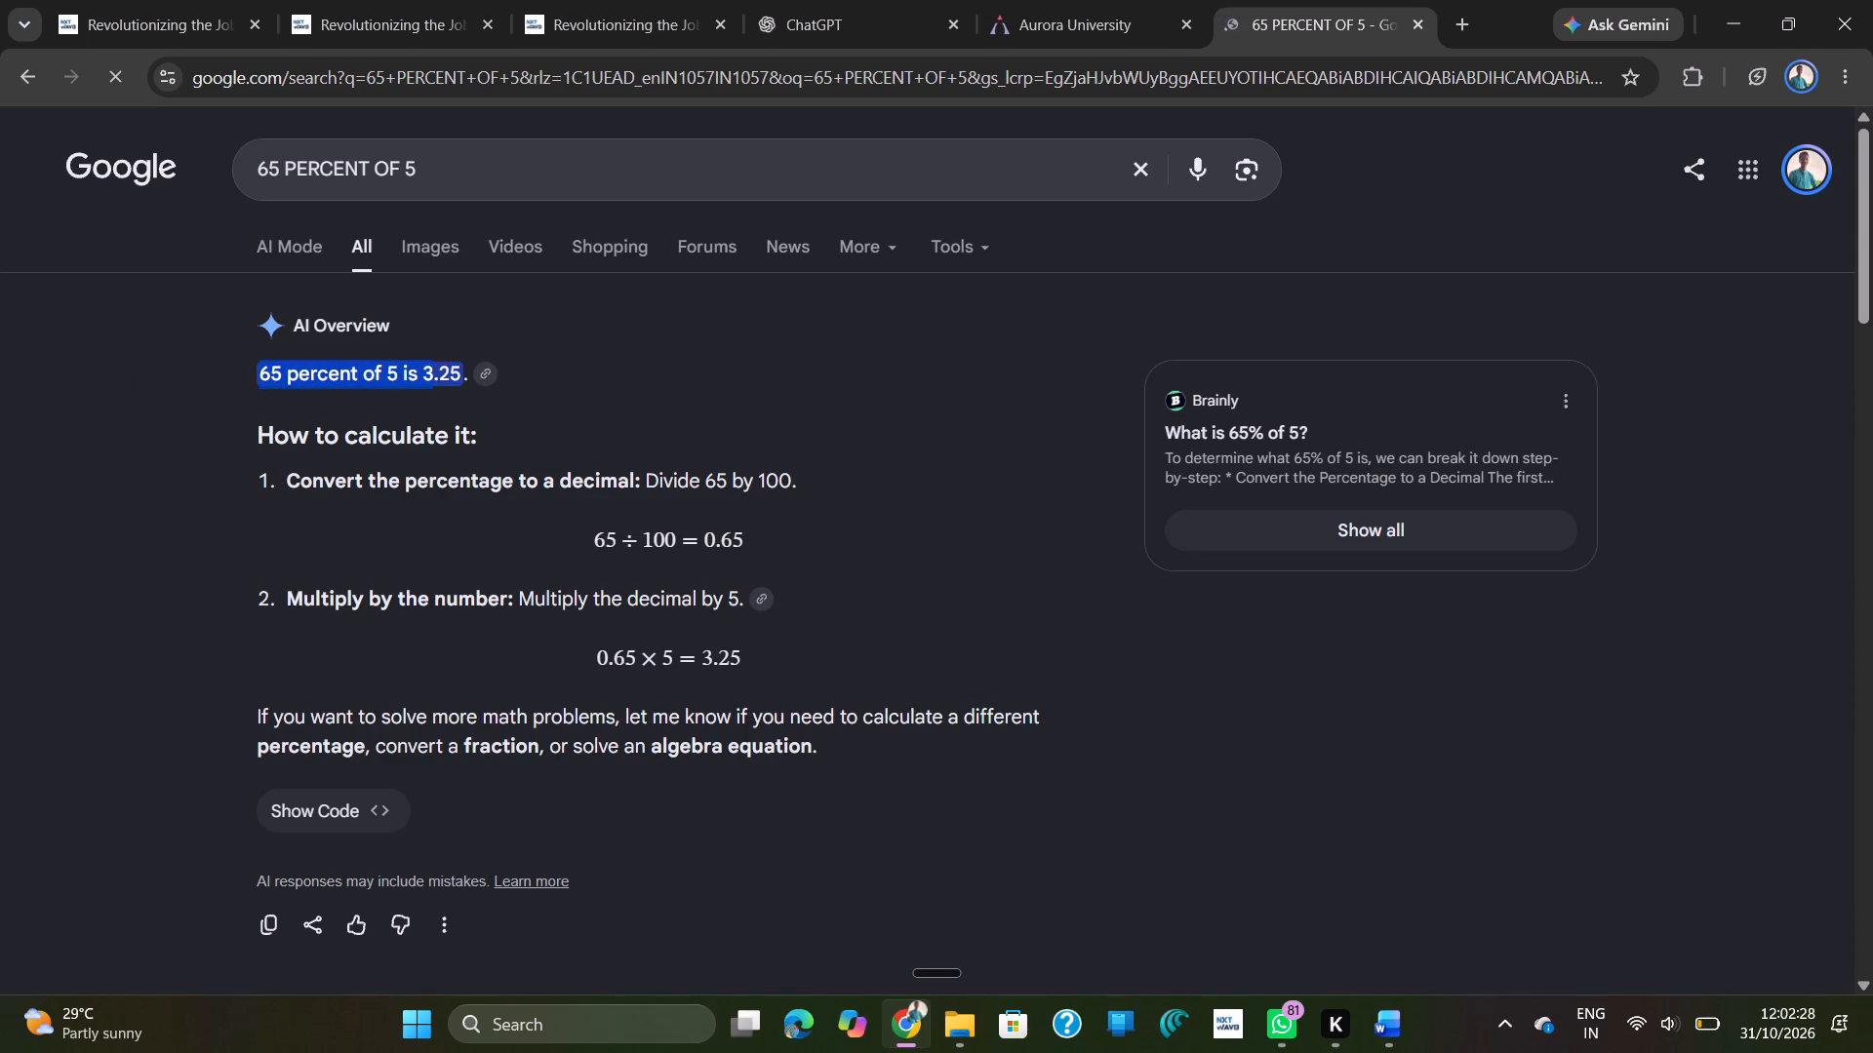
drag(448, 364, 458, 372)
click(458, 372)
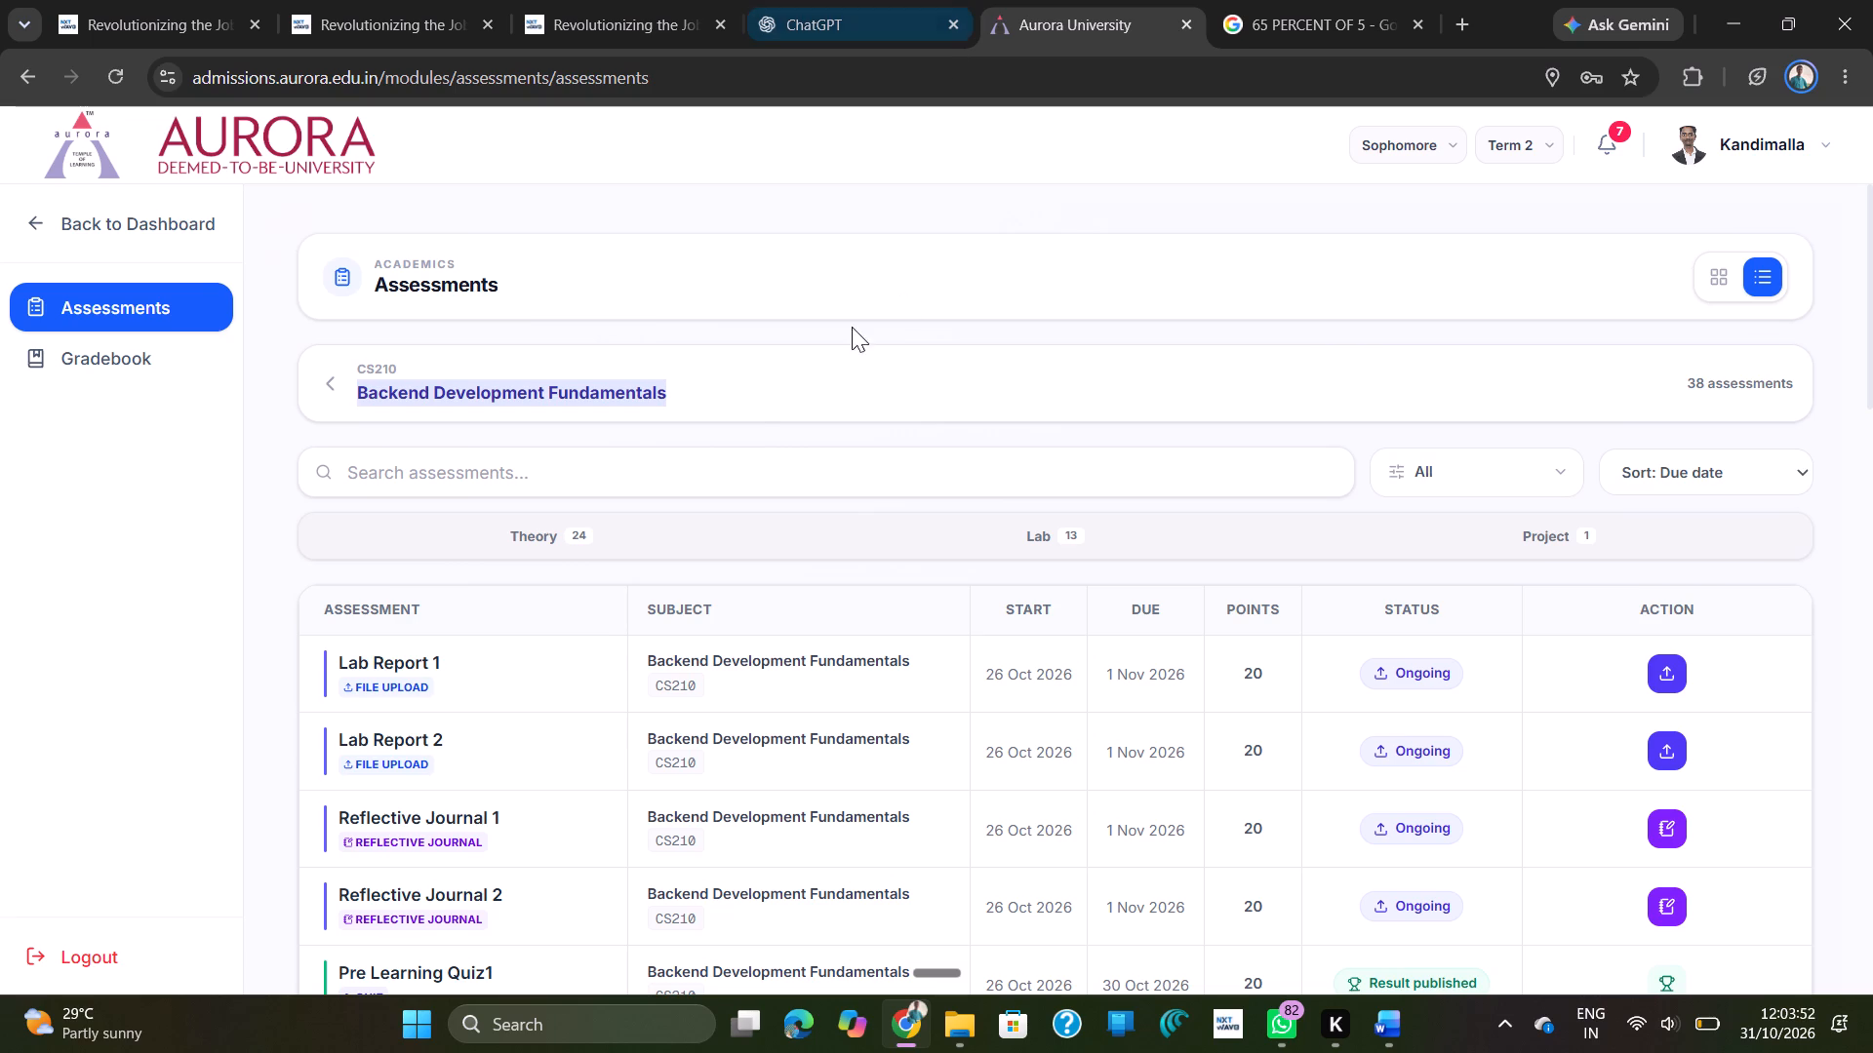
click(736, 405)
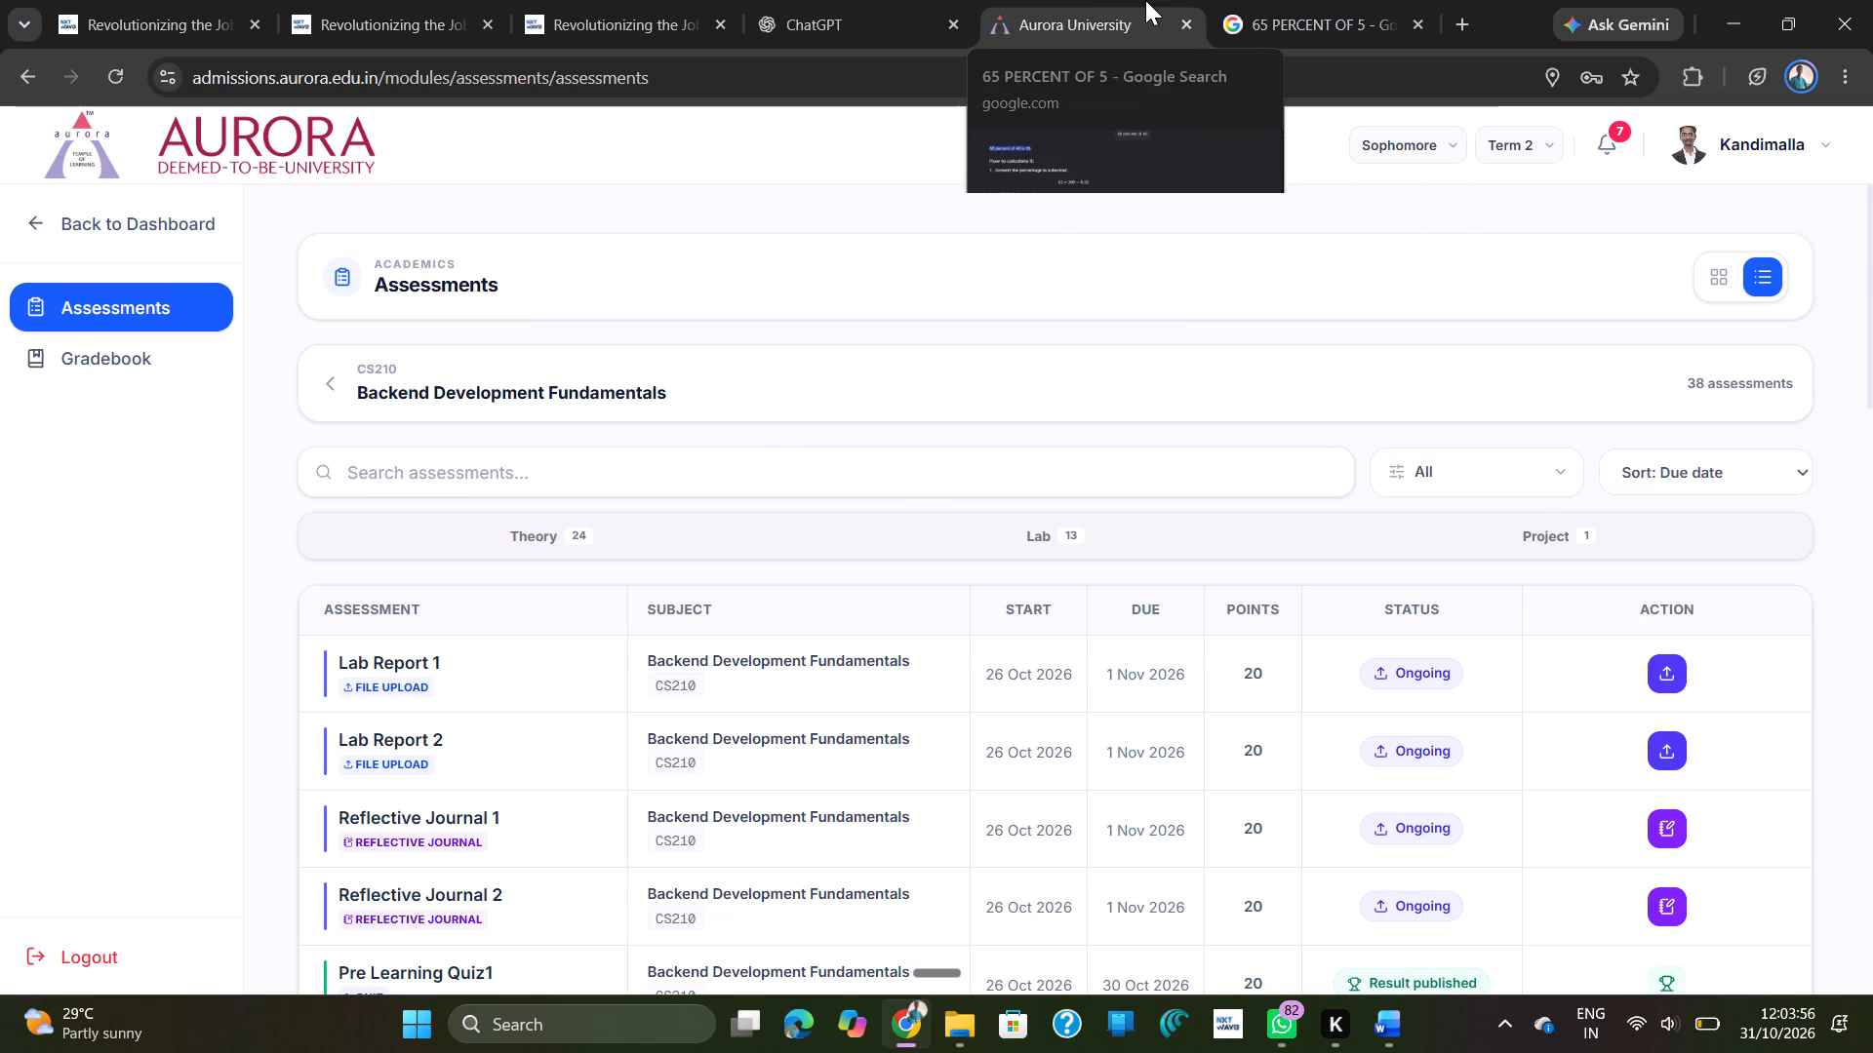
Switch to File Explorer and open the Lab Report 2 Word document from the Express JS Y2 T2 folder.
click(971, 1047)
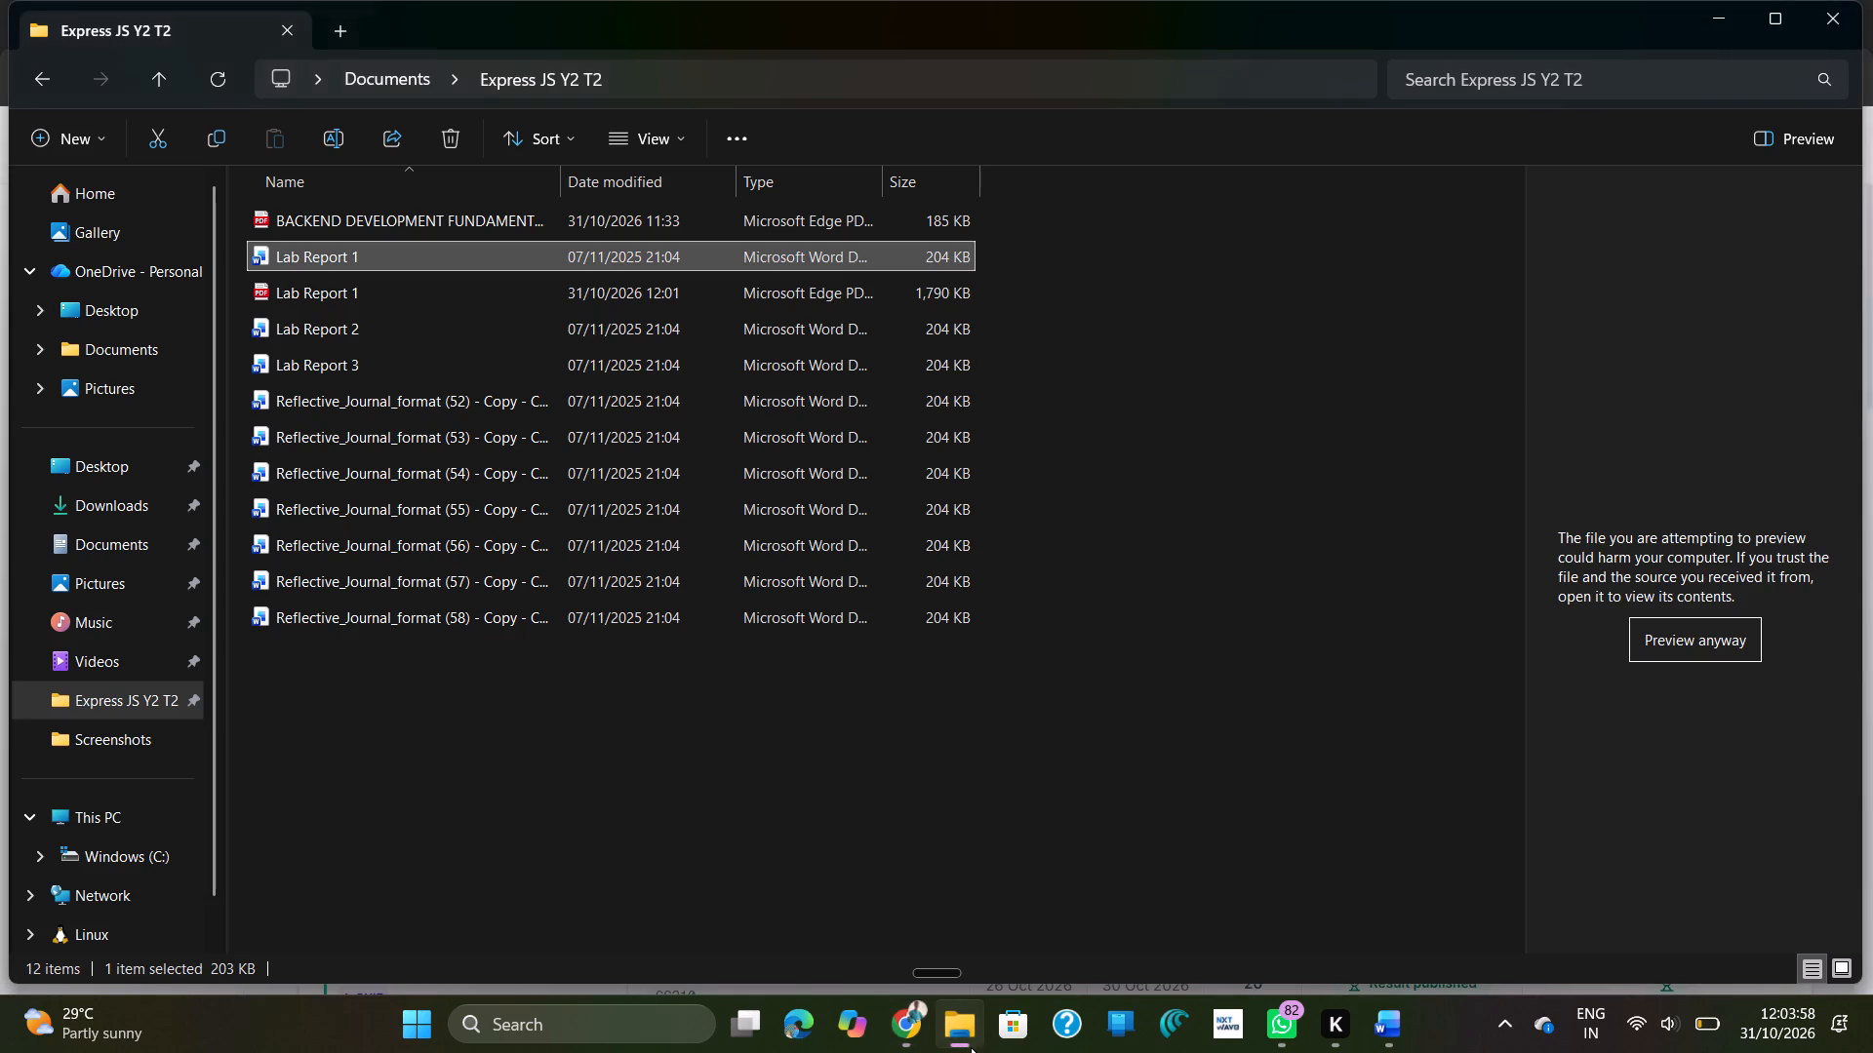
double_click(375, 322)
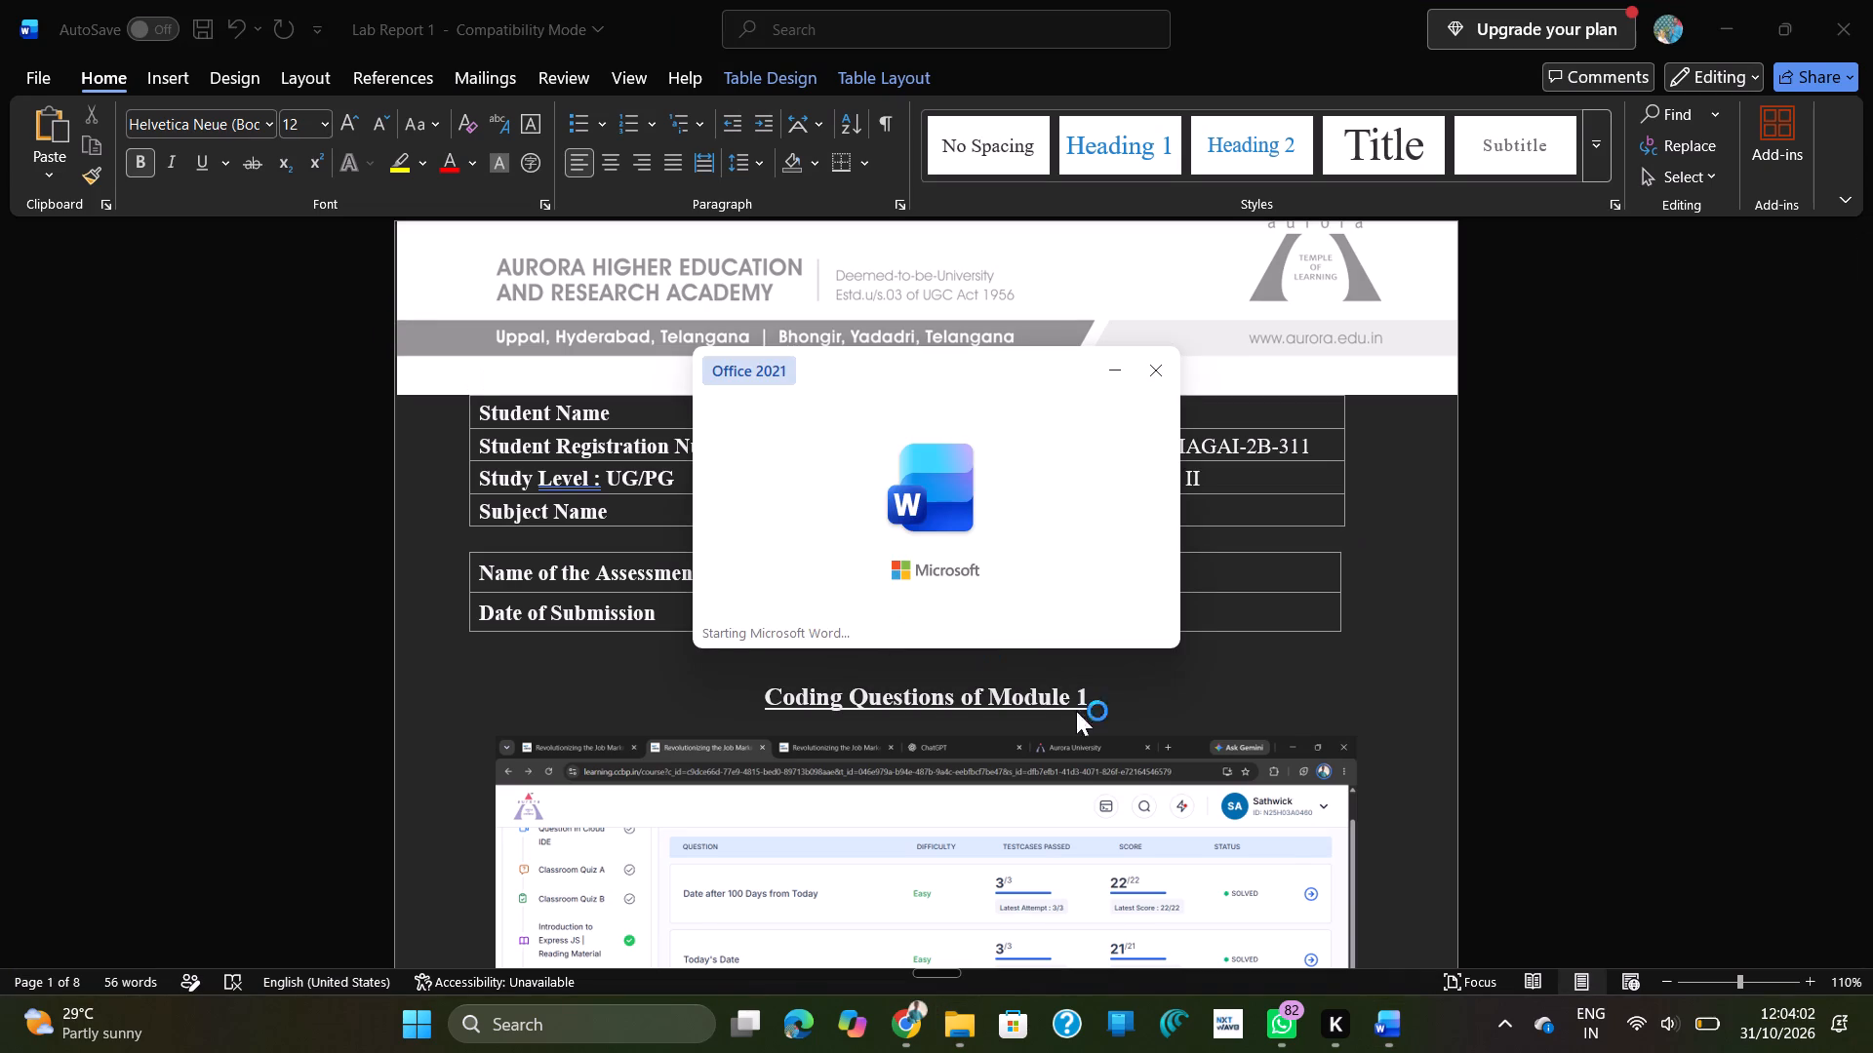
click(1387, 1033)
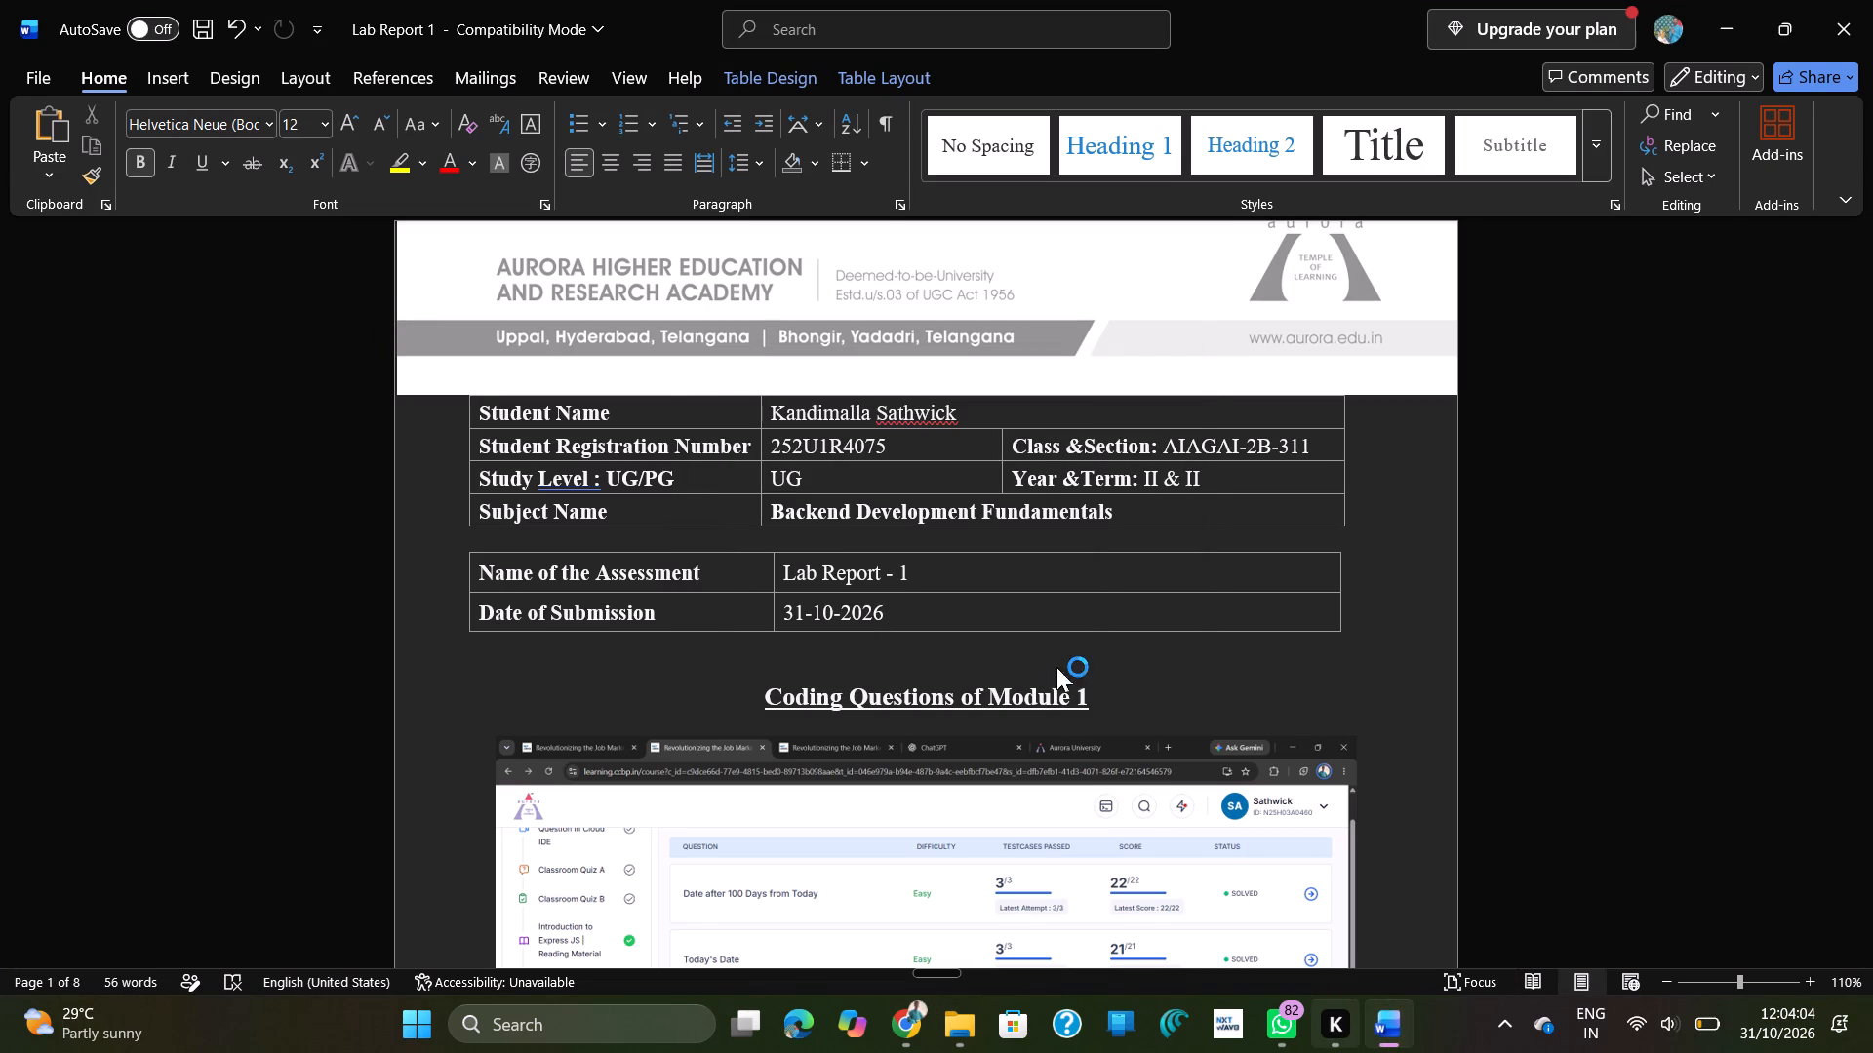
drag(448, 412, 476, 526)
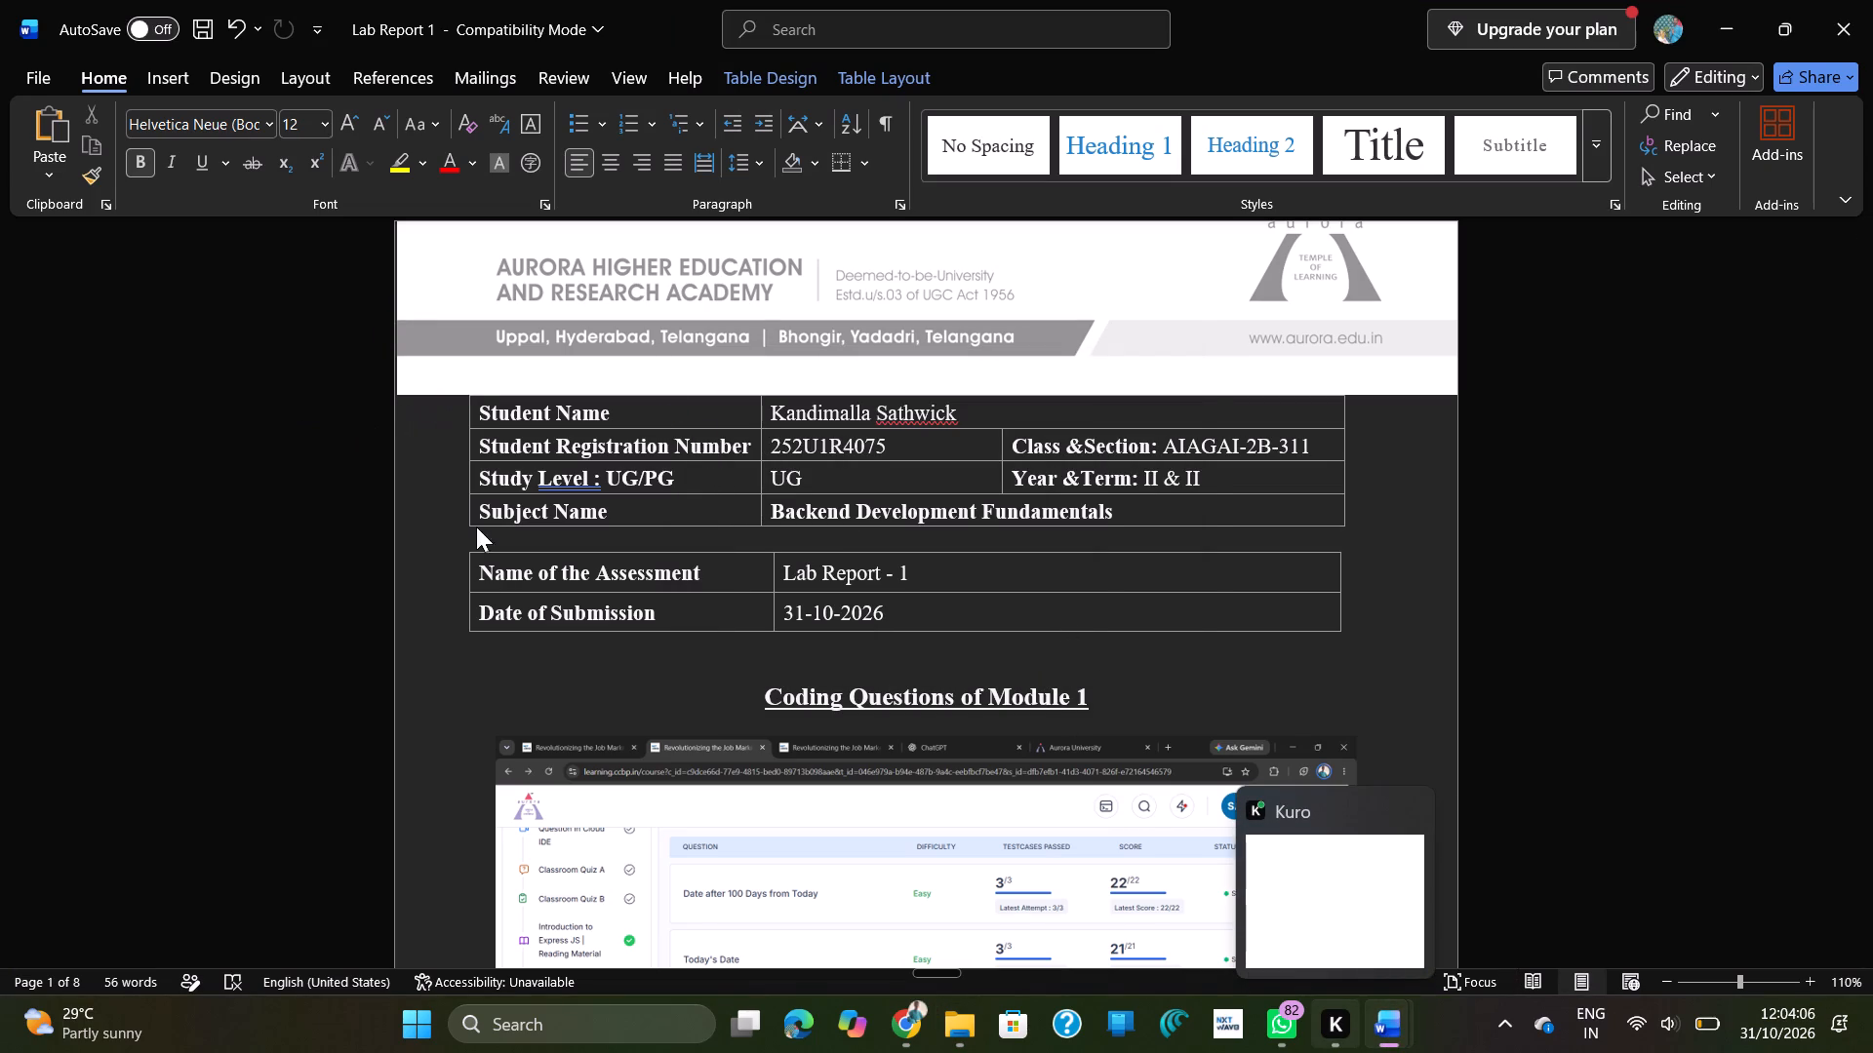
drag(476, 526, 478, 608)
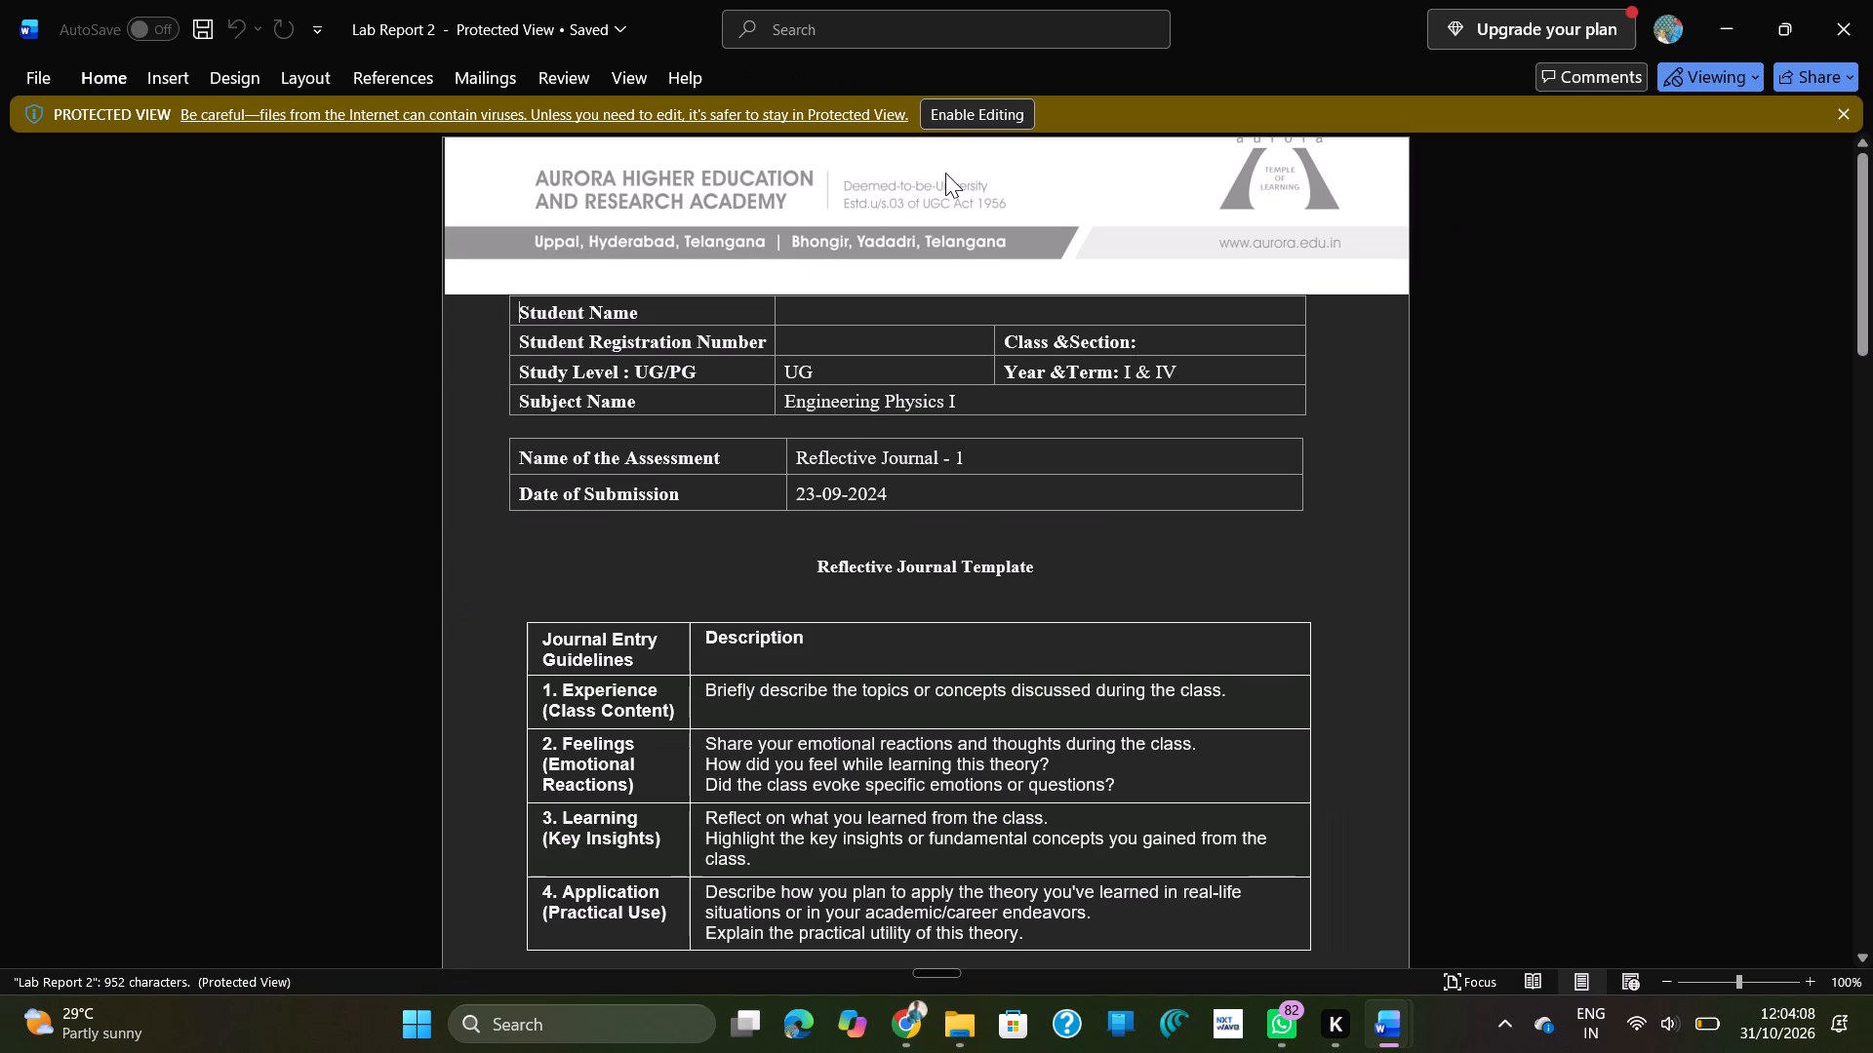
Enable editing in Lab Report 2 and replace its student and assessment detail tables with the filled-in ones copied from Lab Report 1.
click(976, 116)
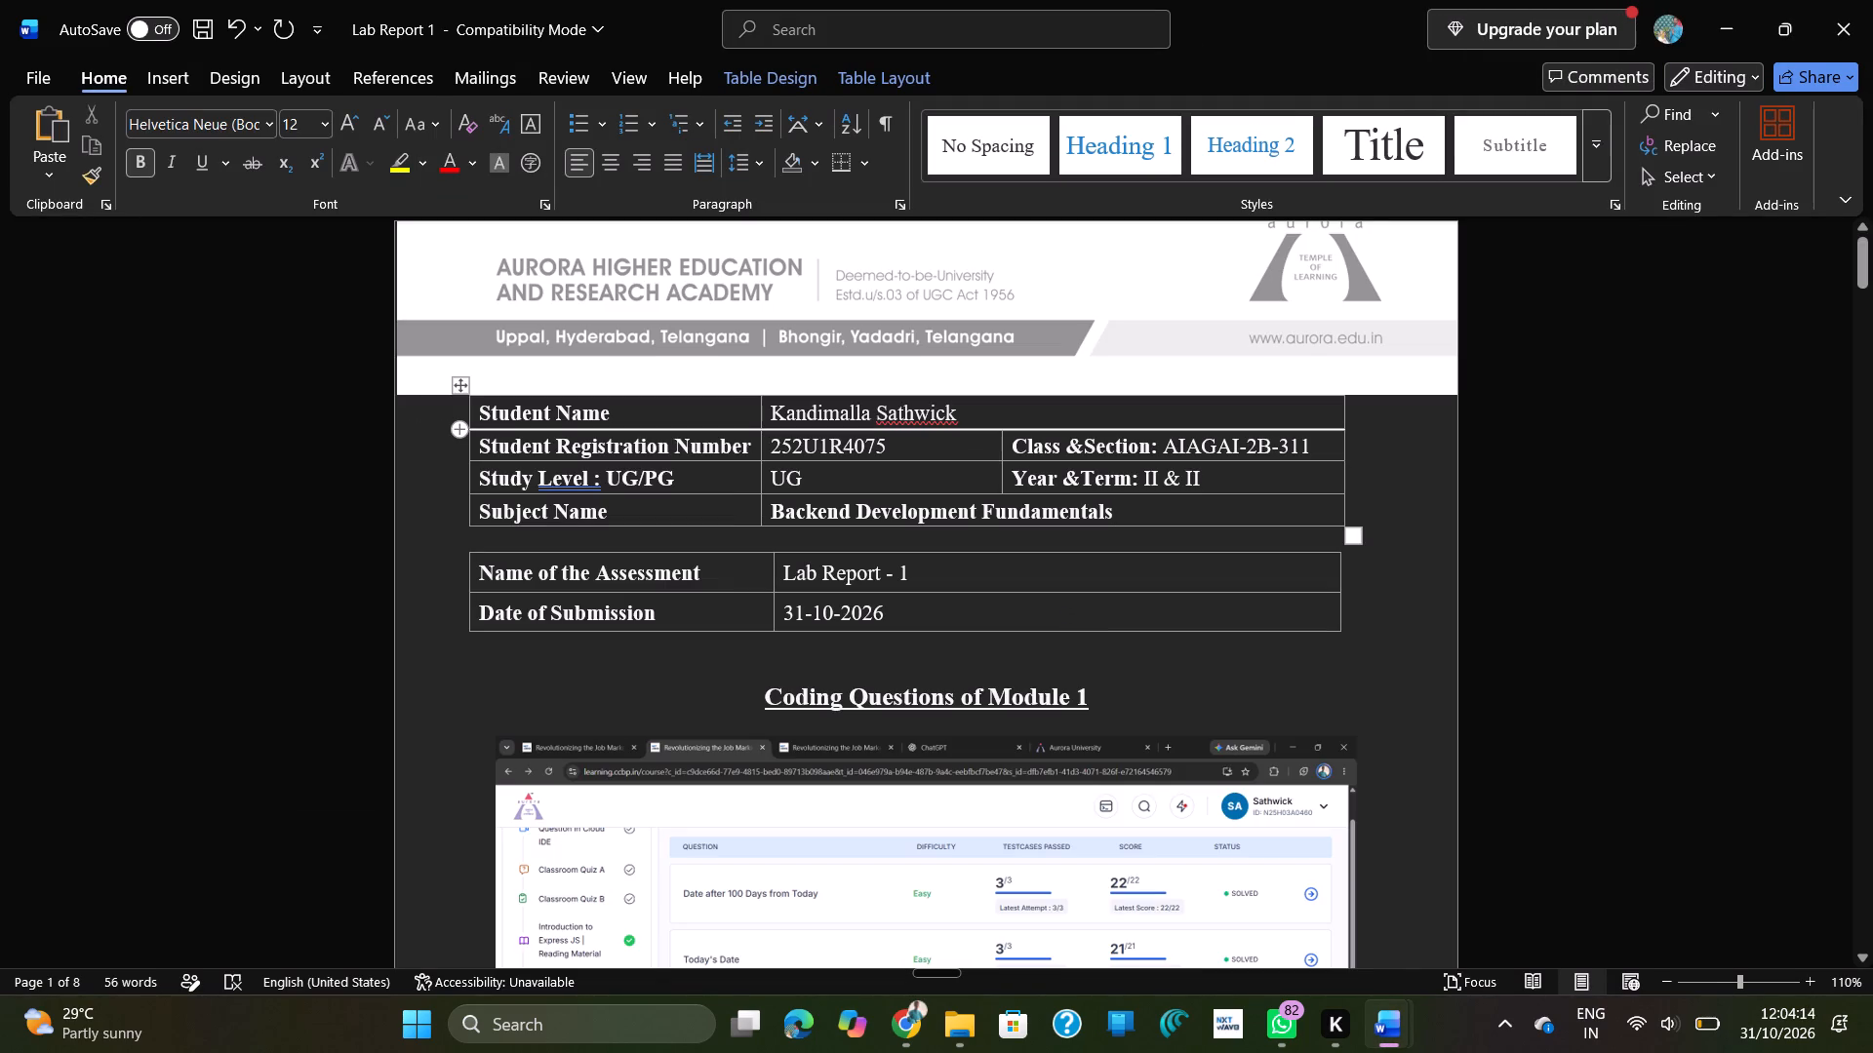
drag(446, 411, 465, 623)
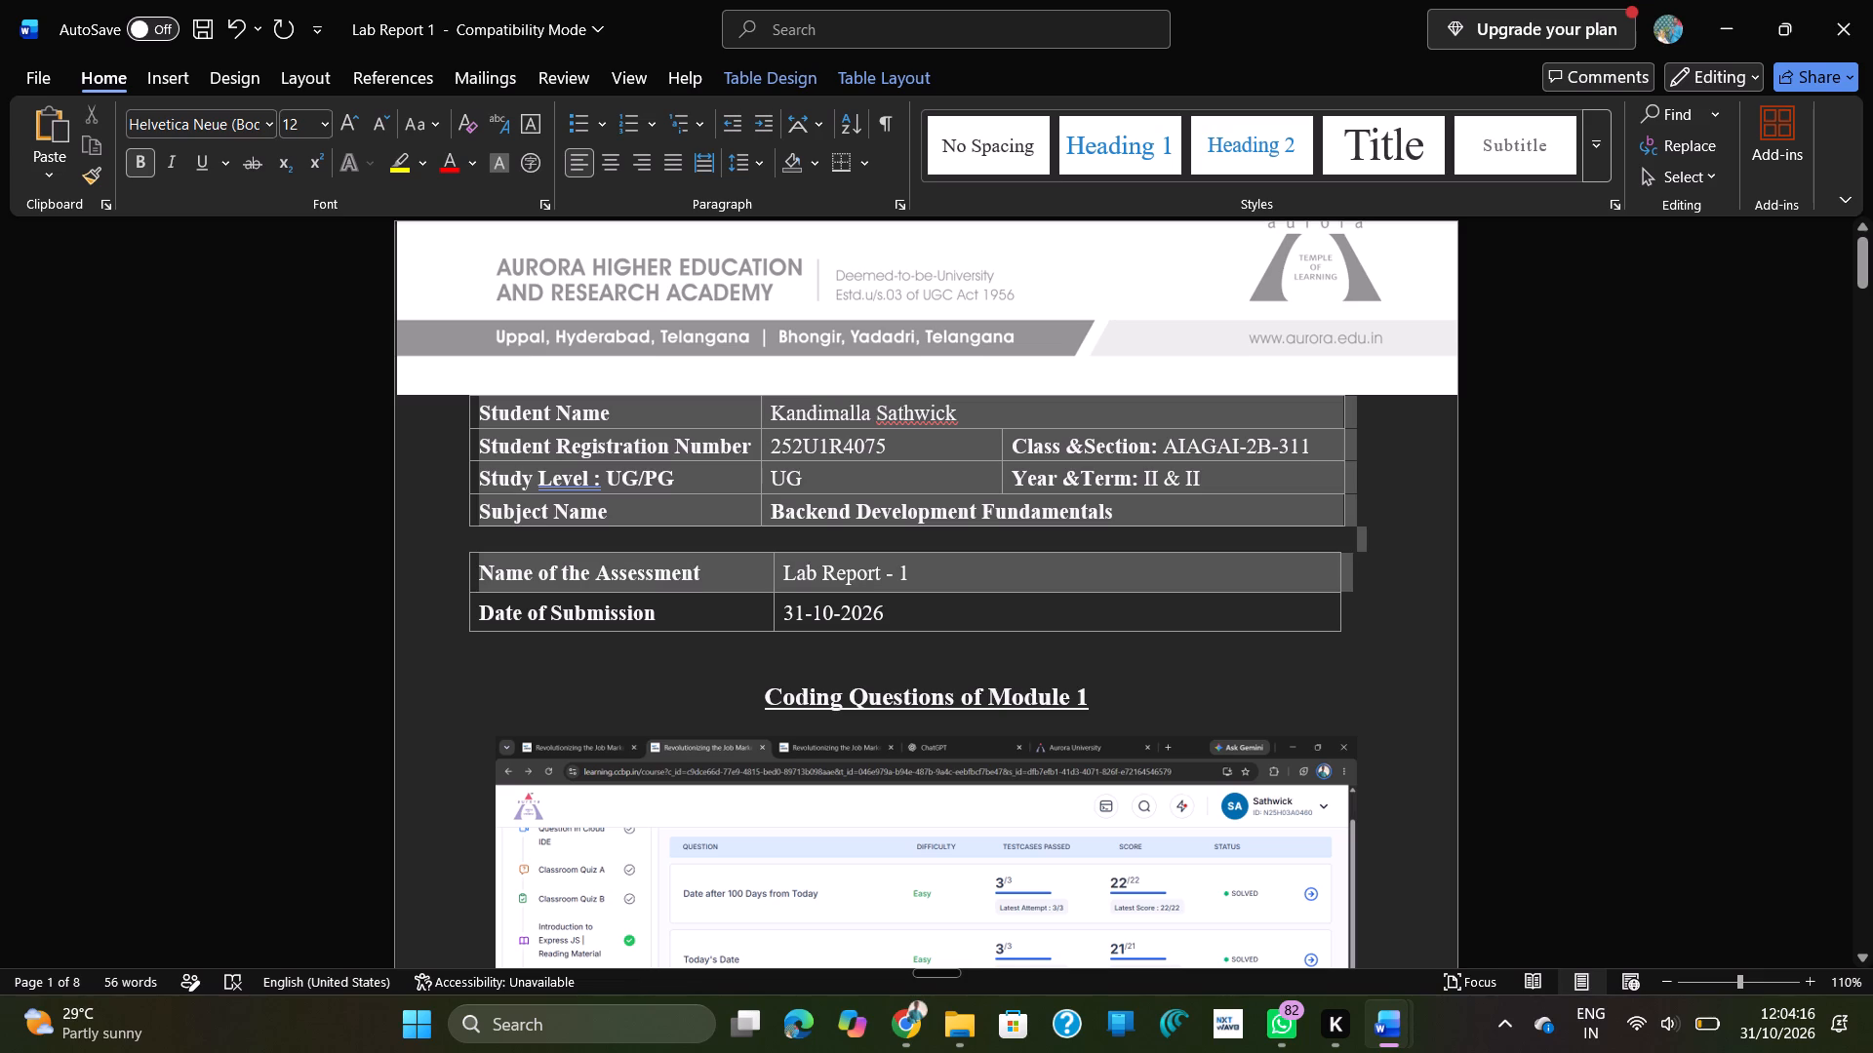
drag(465, 623, 468, 638)
key(ctrl+c)
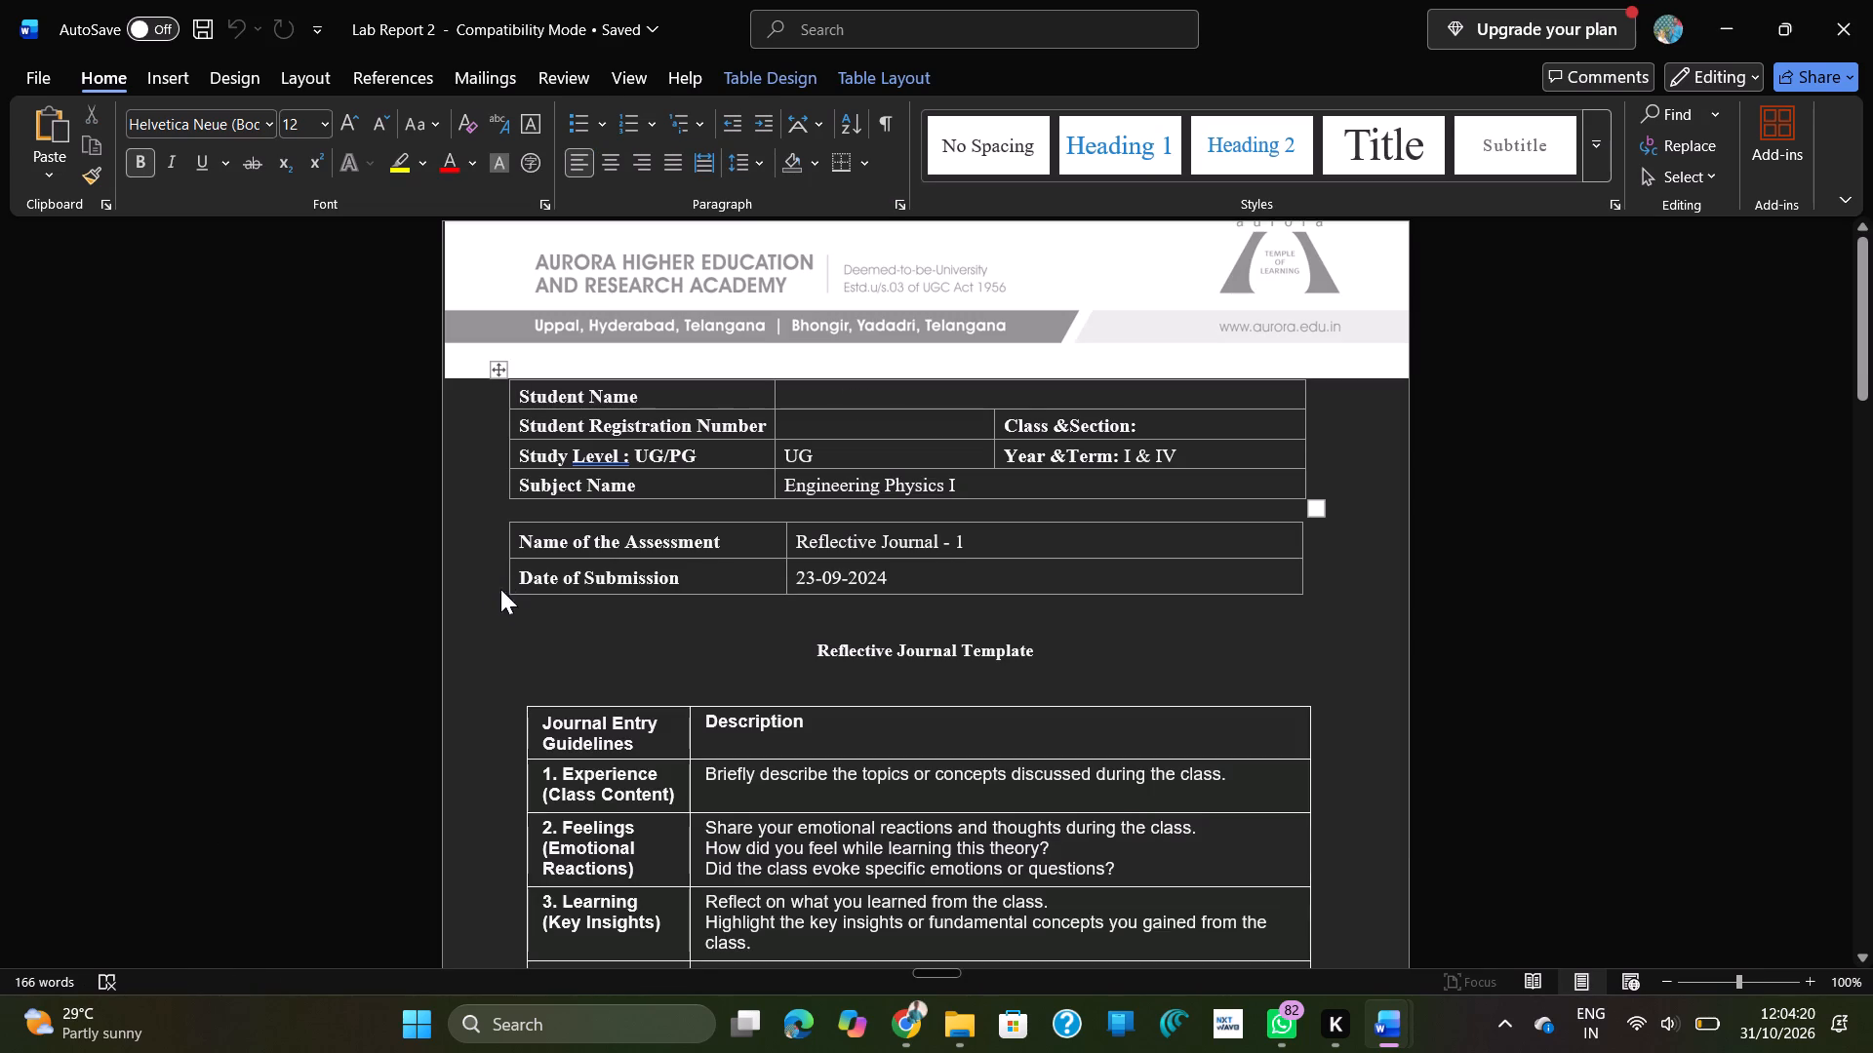
drag(493, 590, 479, 409)
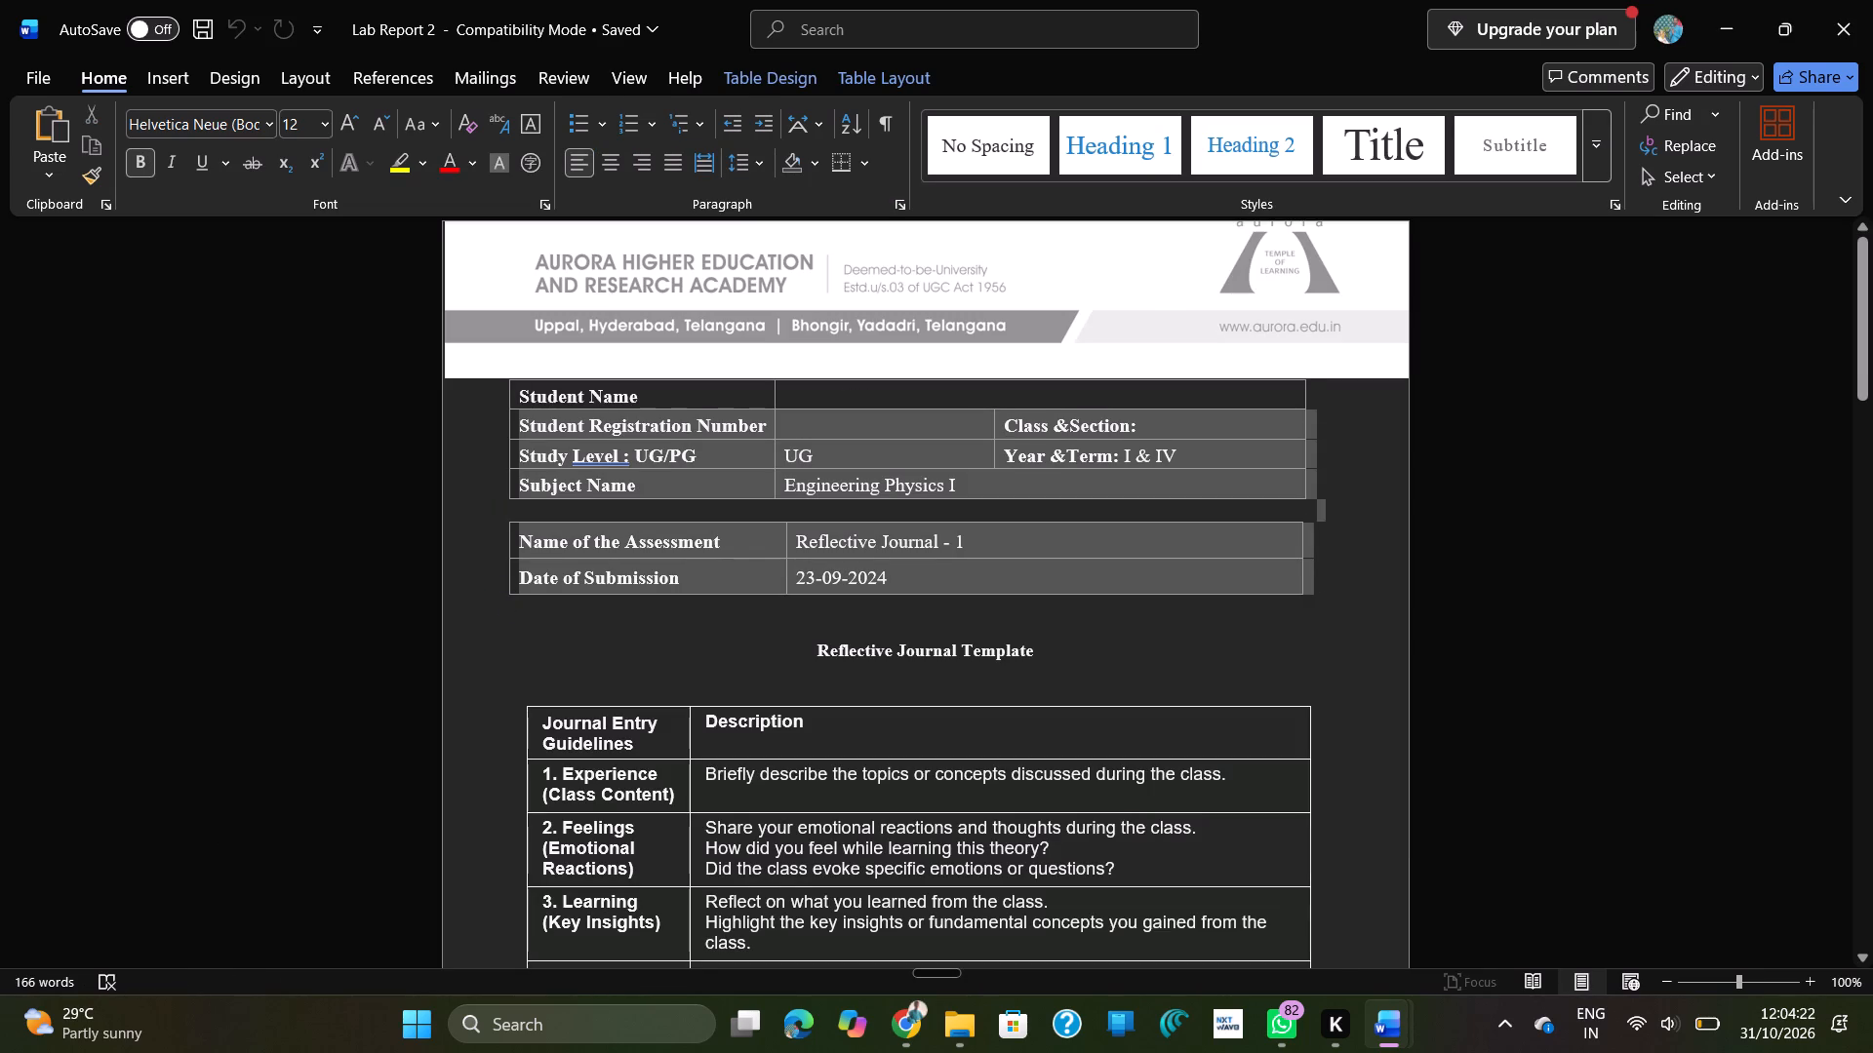
drag(479, 409, 481, 400)
key(ctrl+v)
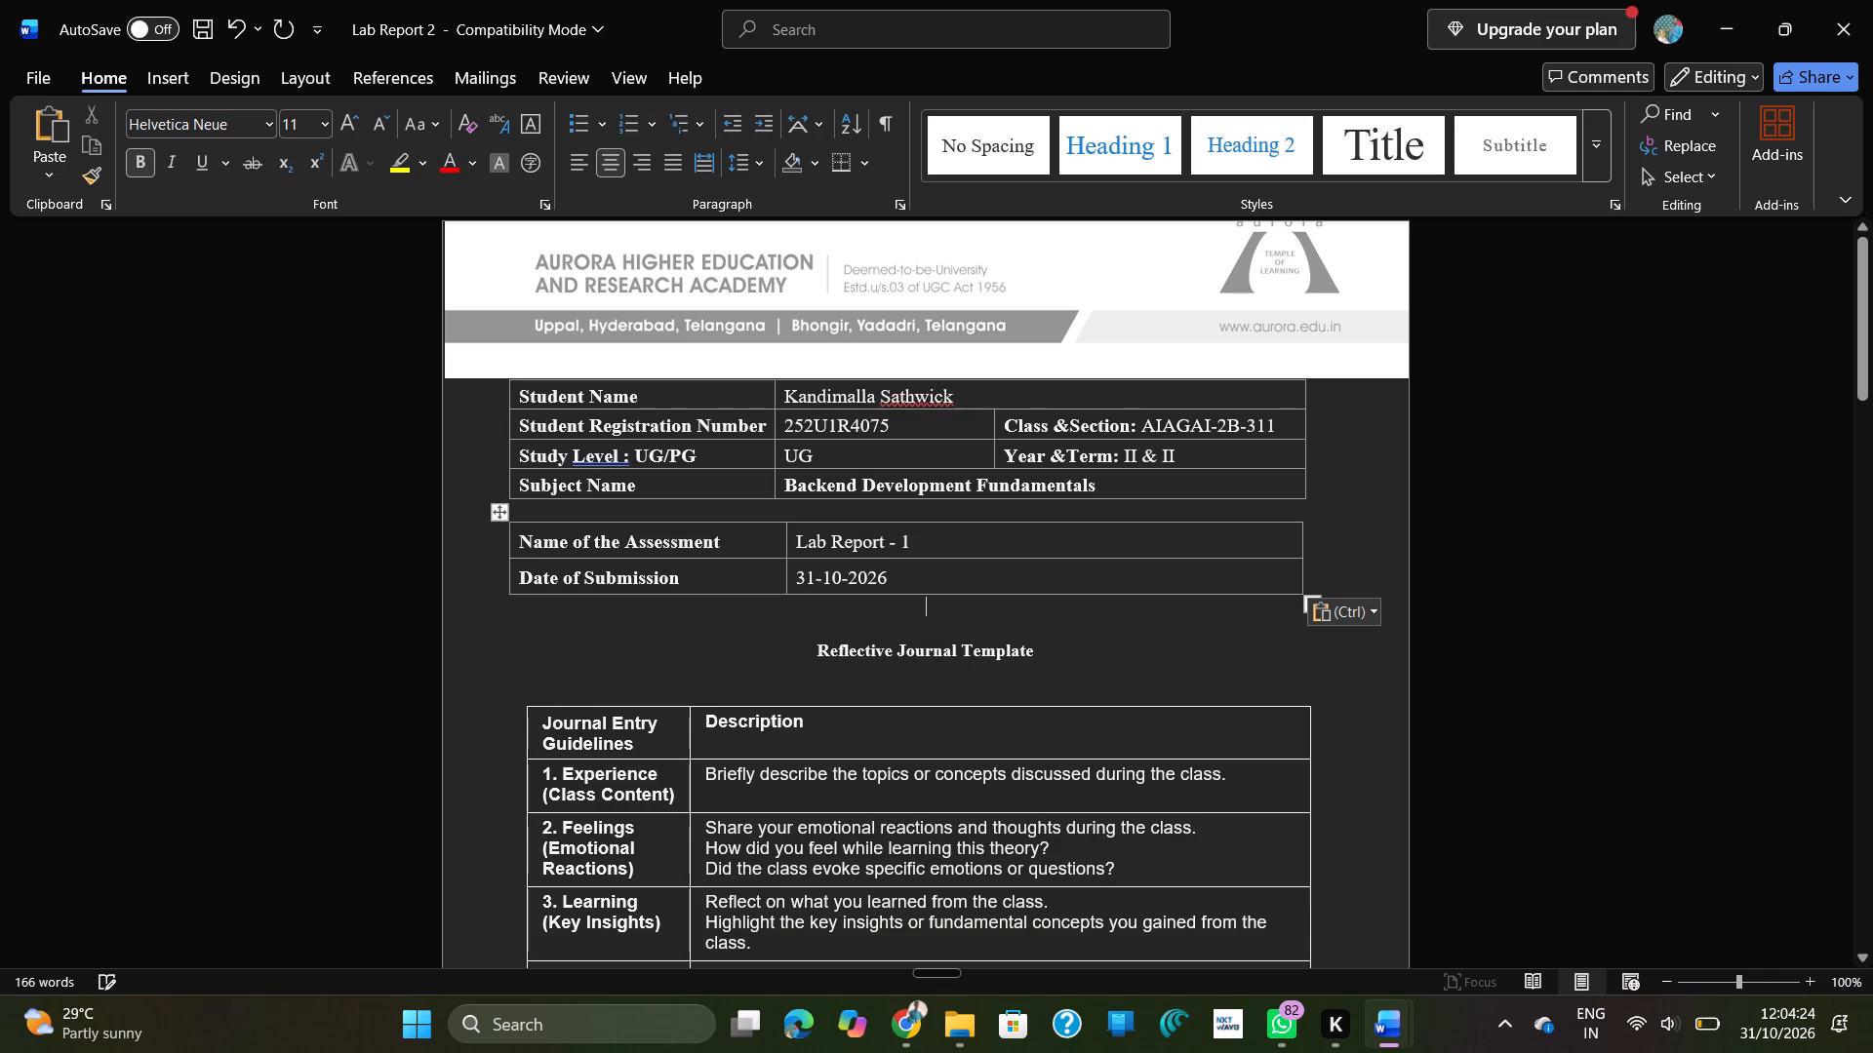
Change the Date of Submission in Lab Report 2 to 01-11-2026.
click(840, 572)
key(BackSpace)
key(1)
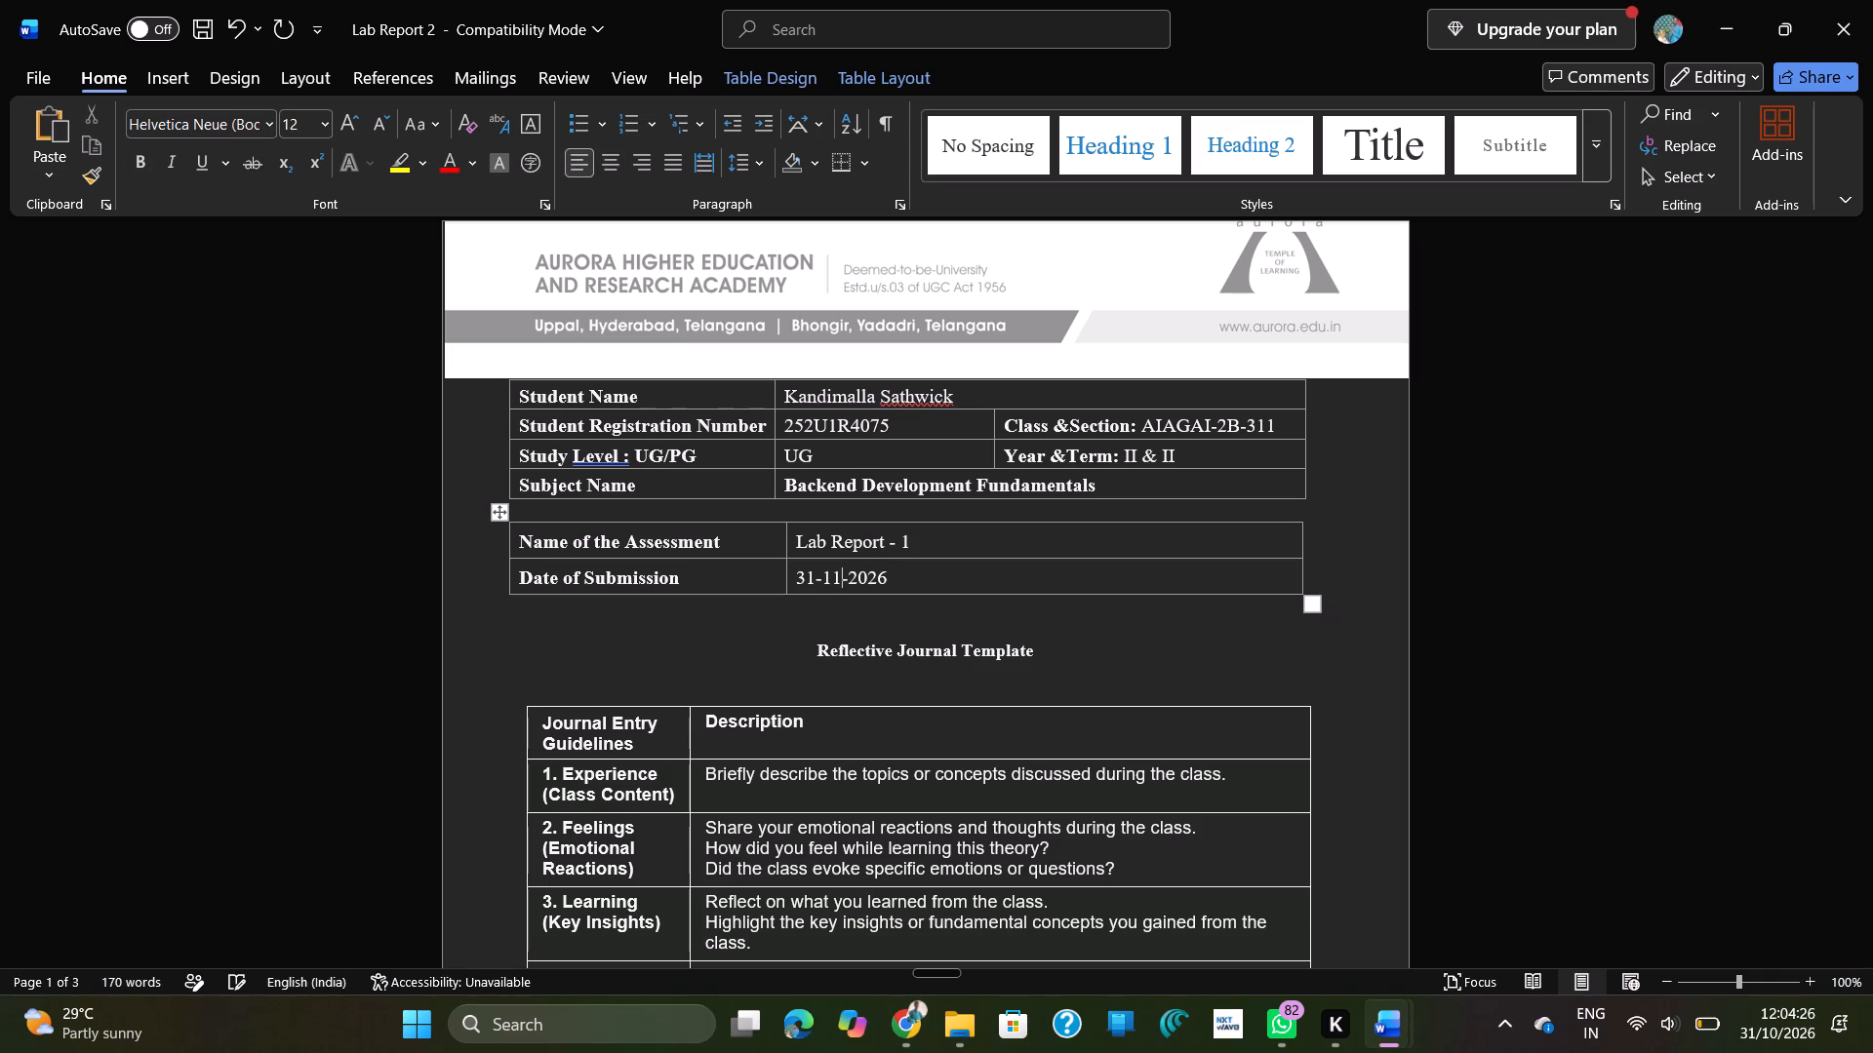
key(Left)
key(Left)
key(Left)
key(Left)
key(BackSpace)
key(0)
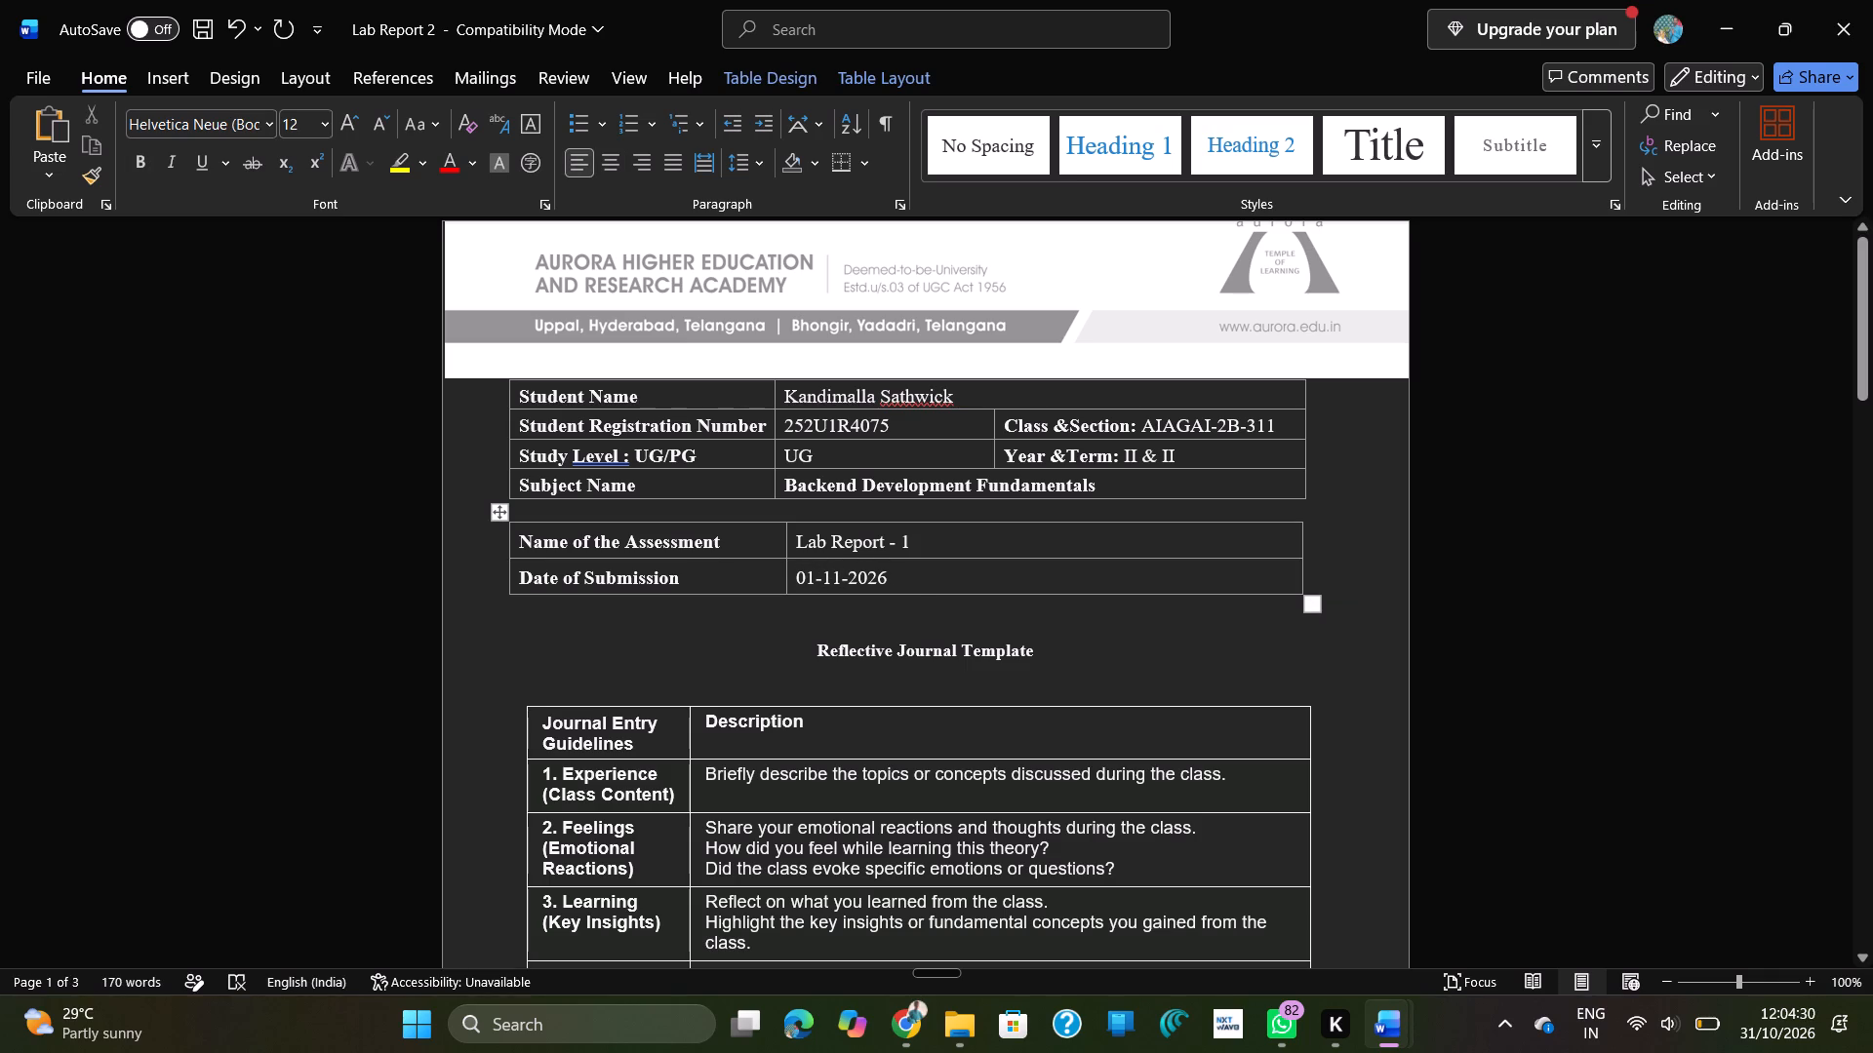
Change the Name of the Assessment to Lab Report - 2.
click(930, 533)
key(BackSpace)
key(3)
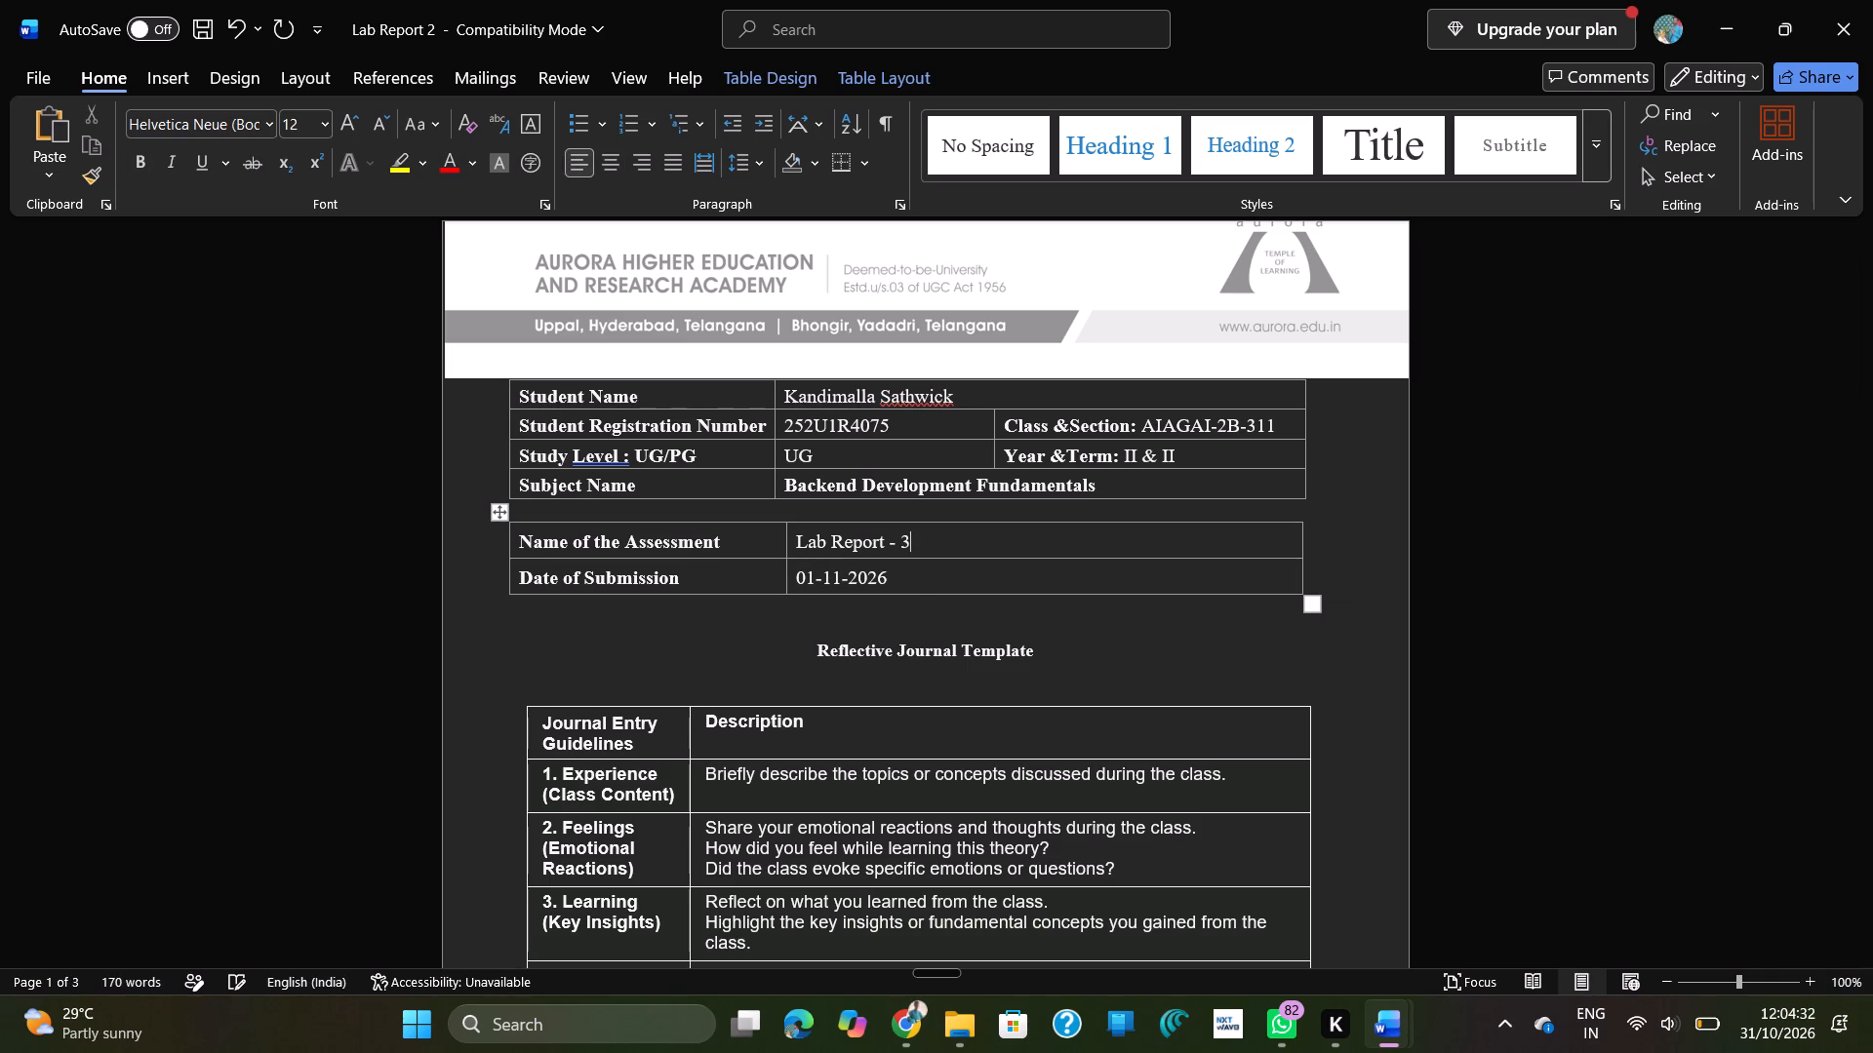
key(BackSpace)
key(2)
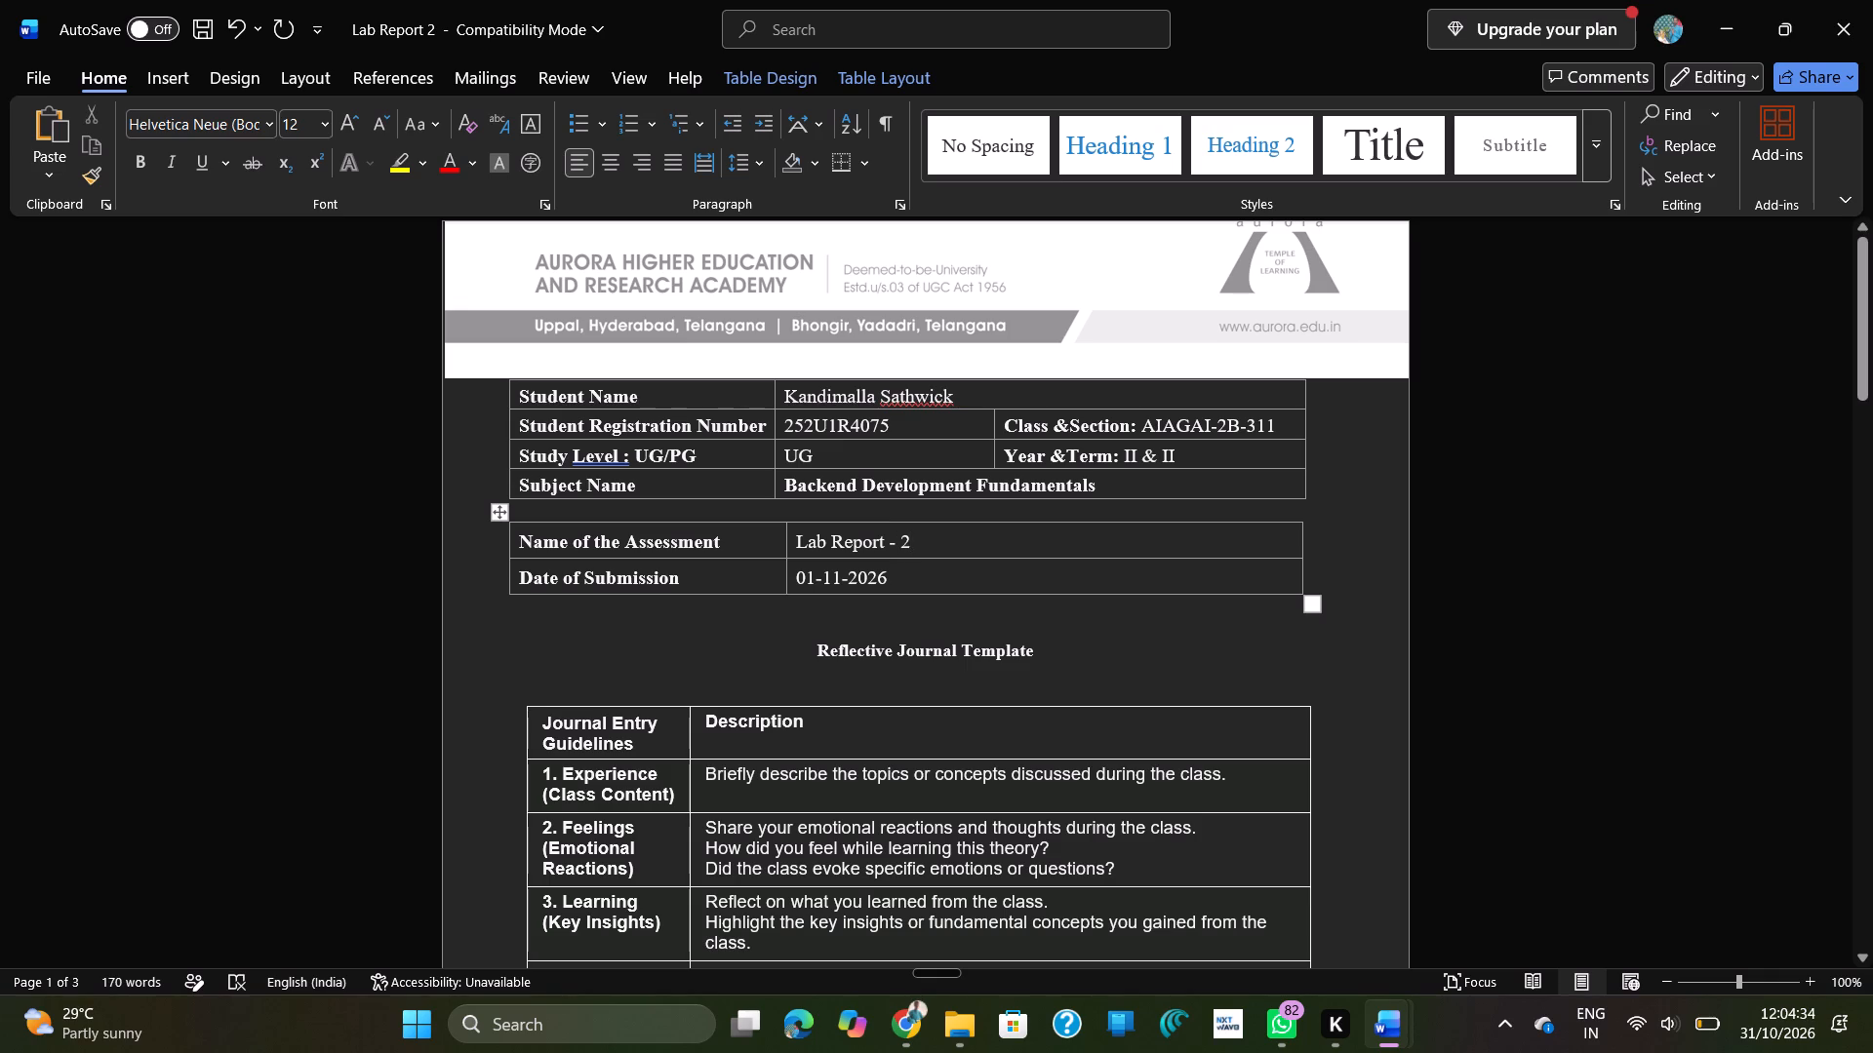
Delete the Reflective Journal Template title and all template content below it.
drag(808, 645, 931, 1052)
key(Delete)
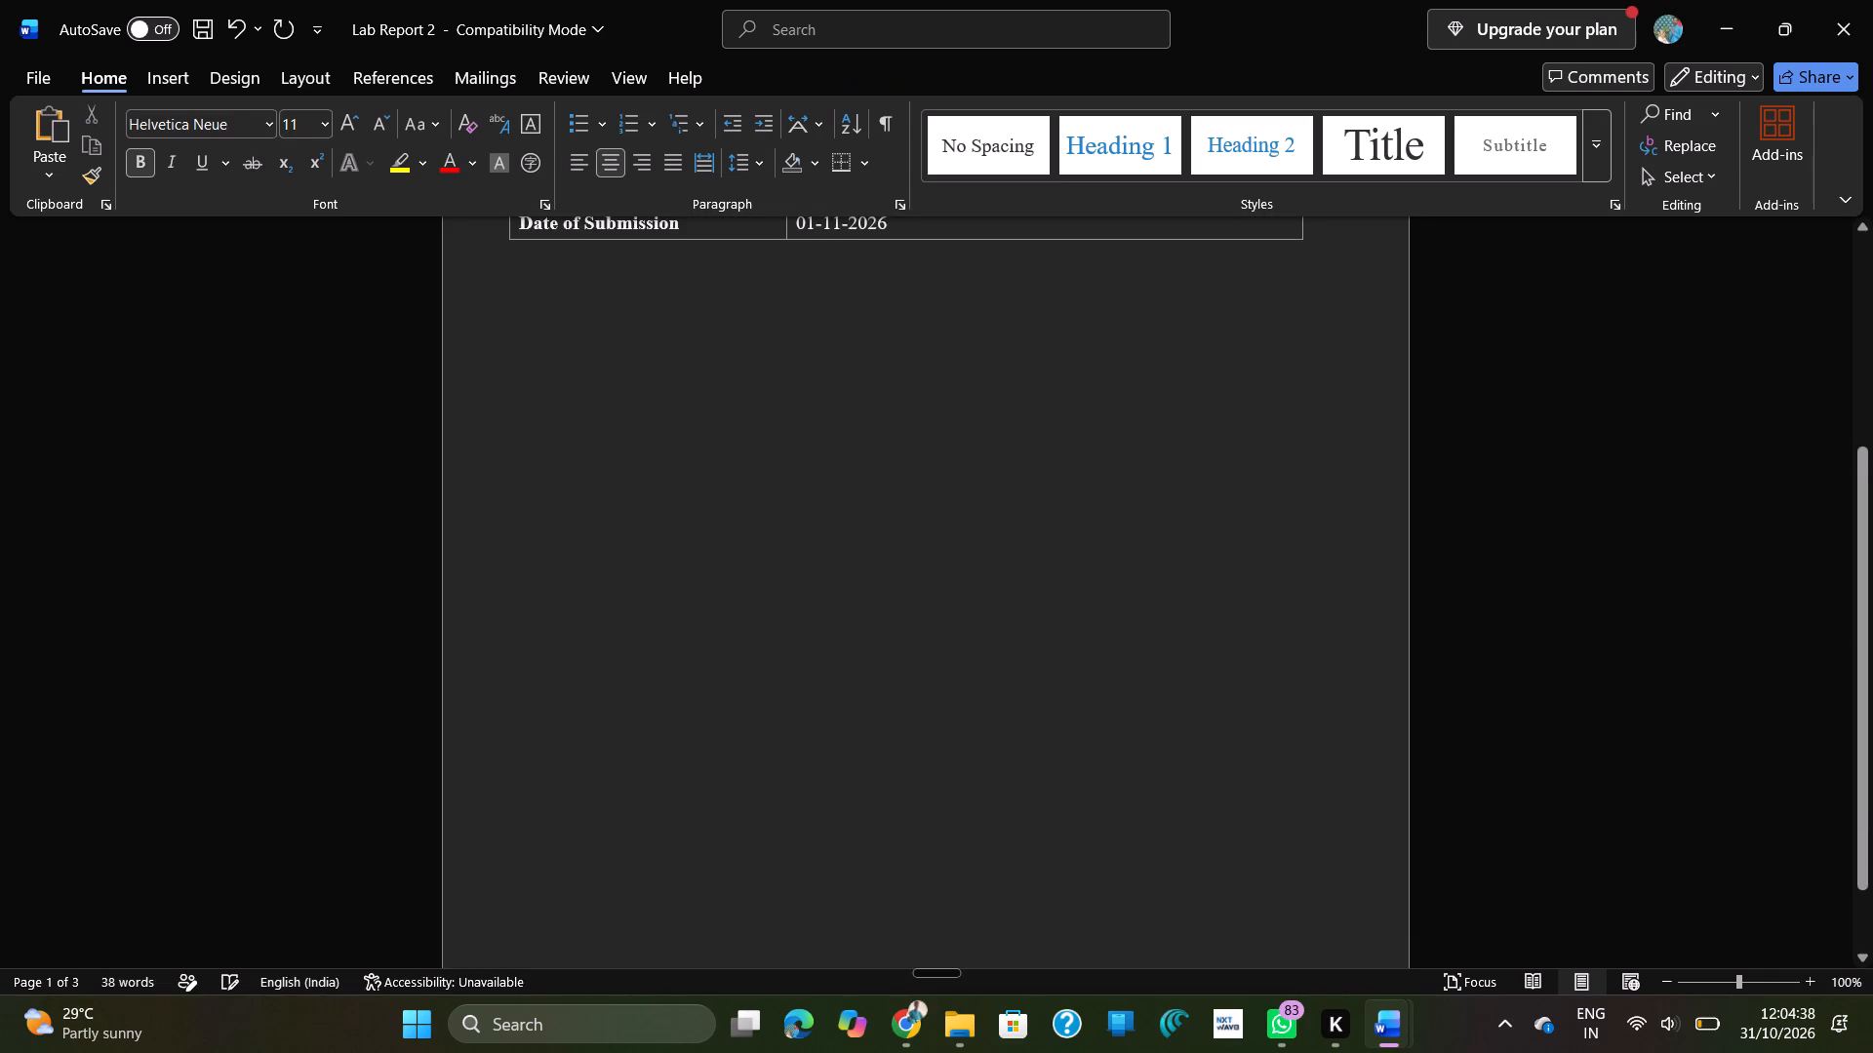
Add the centred bold heading "Coding Practice of Module 2" below the assessment details table, leaving a blank line above it.
scroll(878, 816, up, 1)
key(Return)
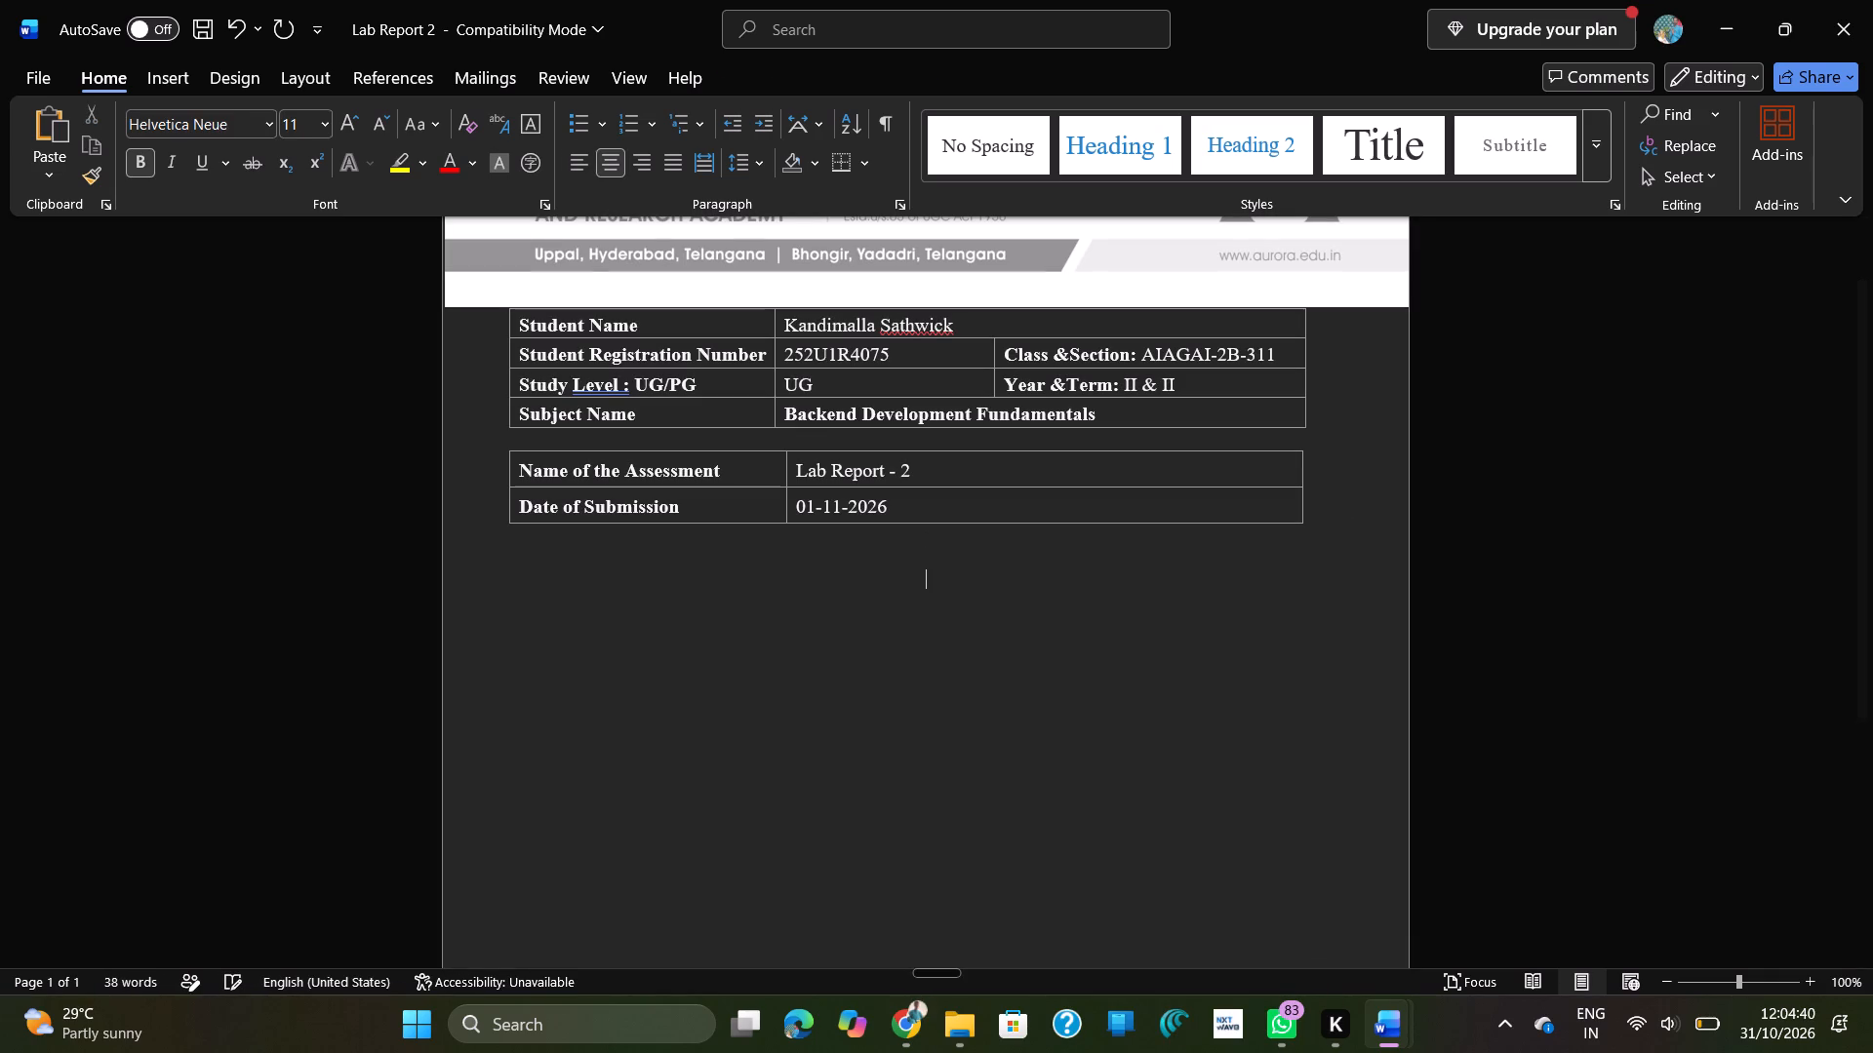
key(BackSpace)
key(Return)
key(c)
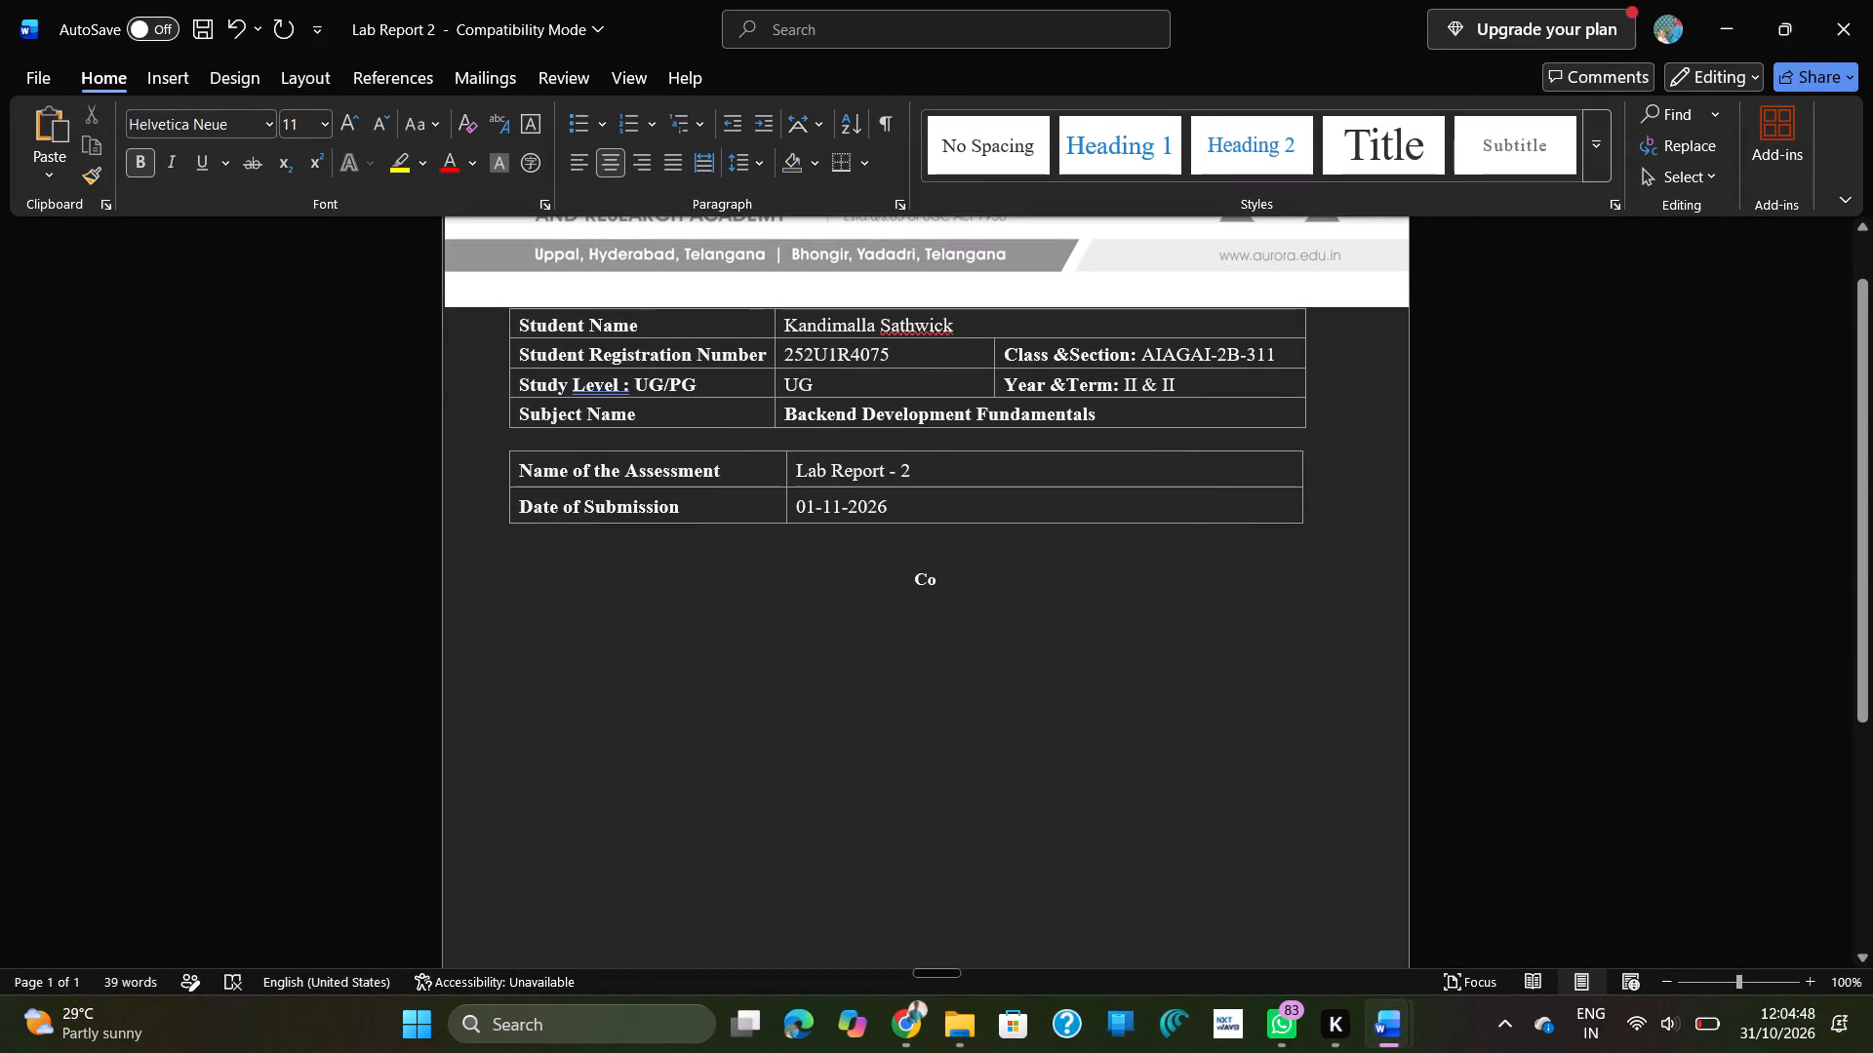
text(ding)
key(space)
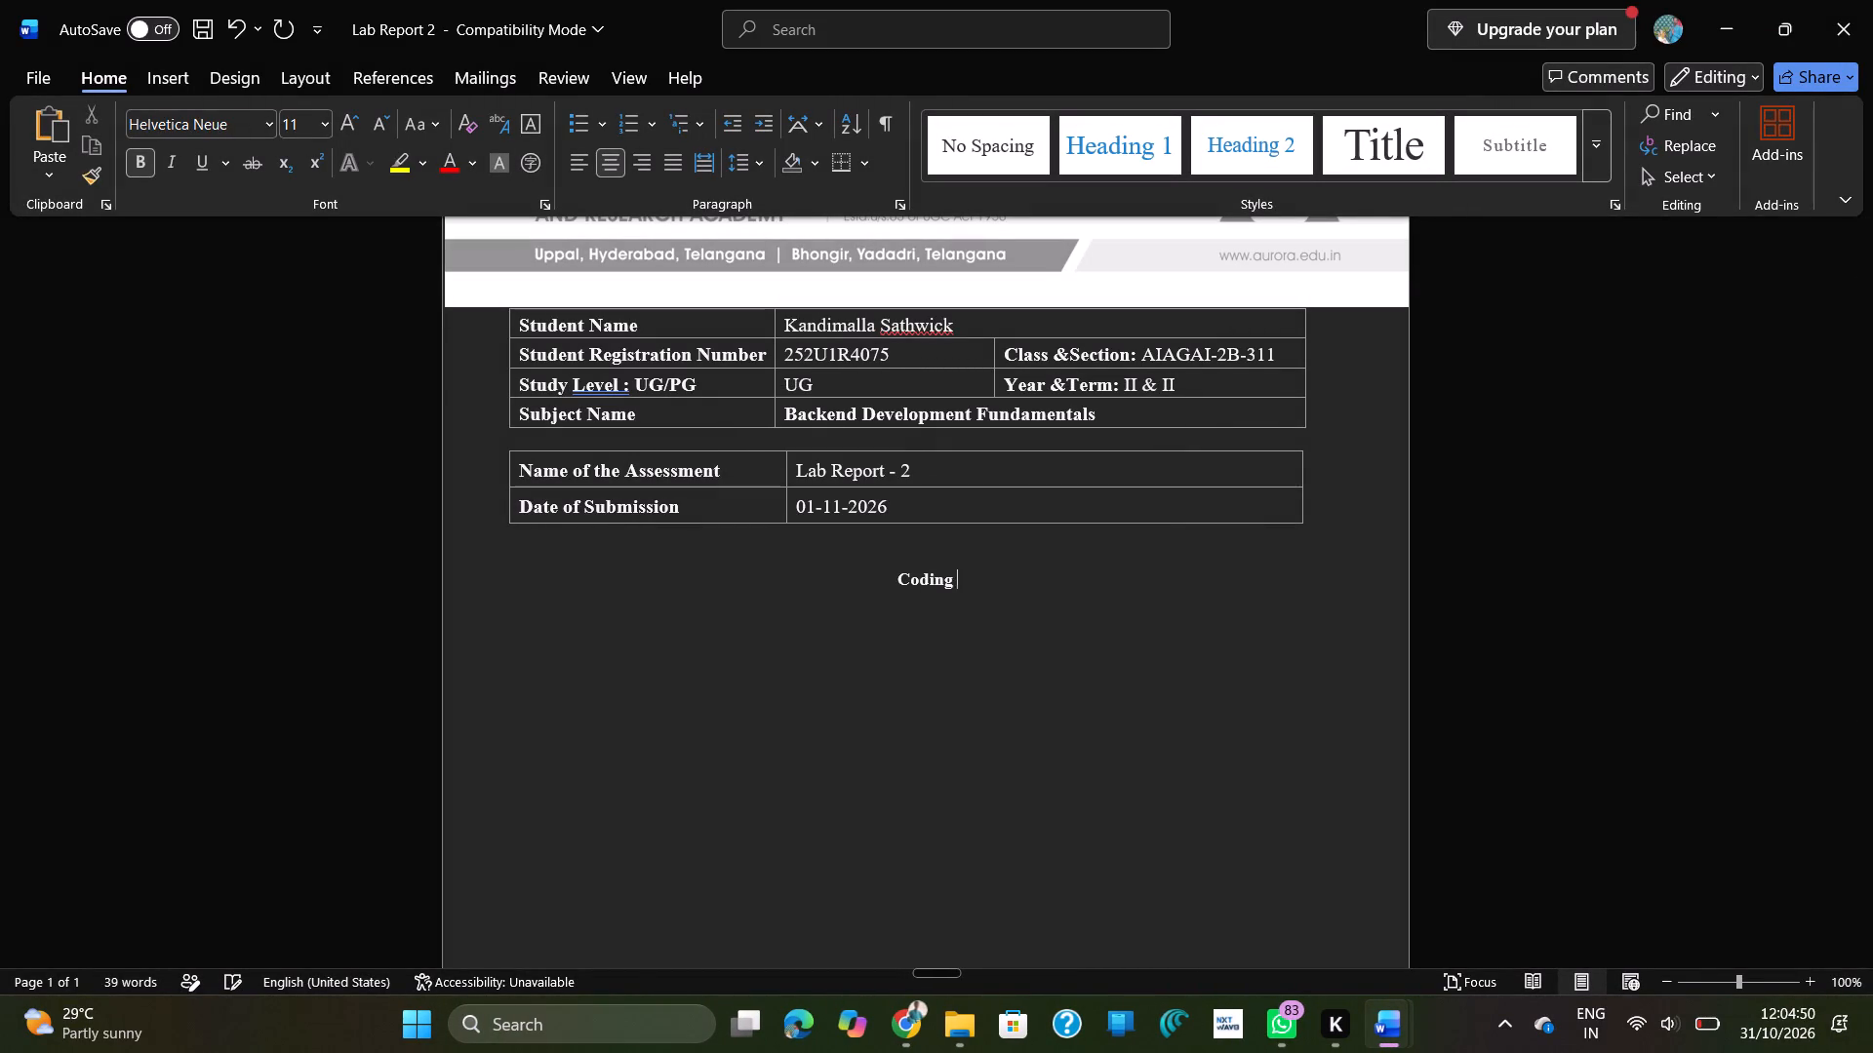
text(ractice of)
key(space)
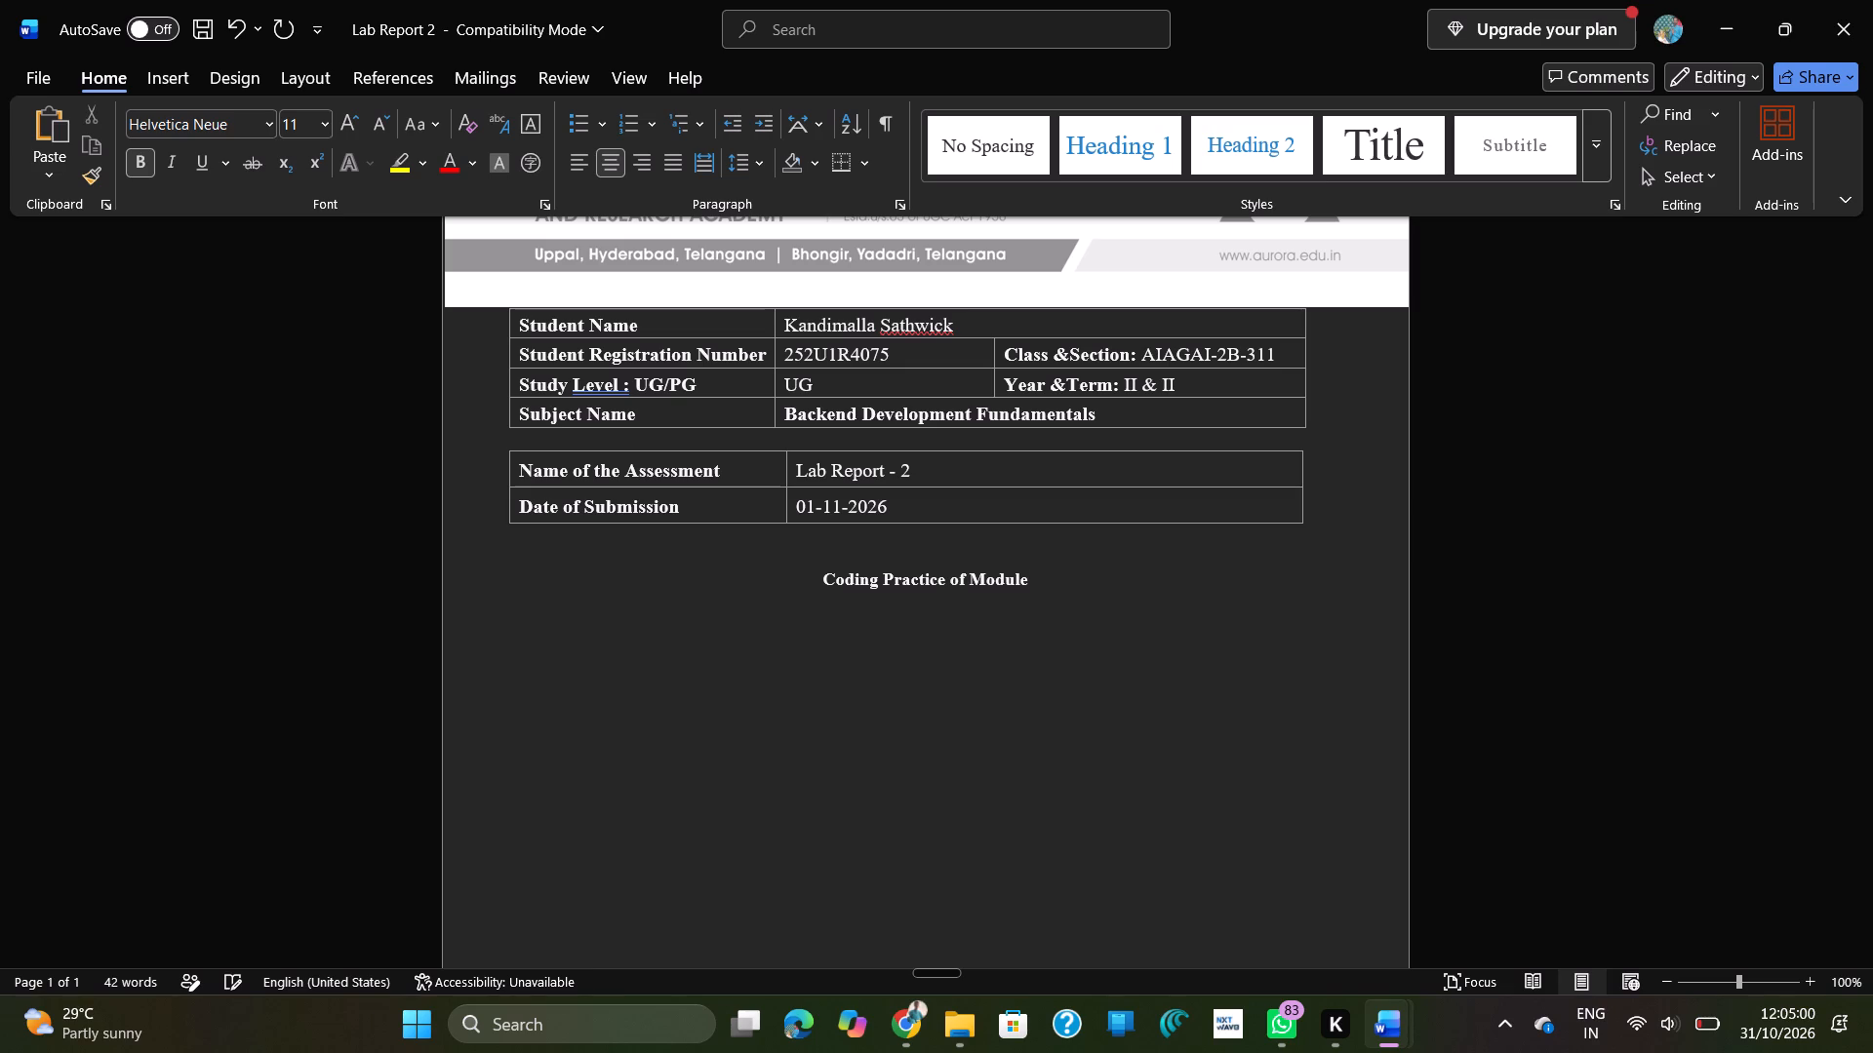
key(2)
Enlarge the "Coding Practice of Module 2" heading to font size 16.
drag(1051, 568, 789, 568)
double_click(344, 128)
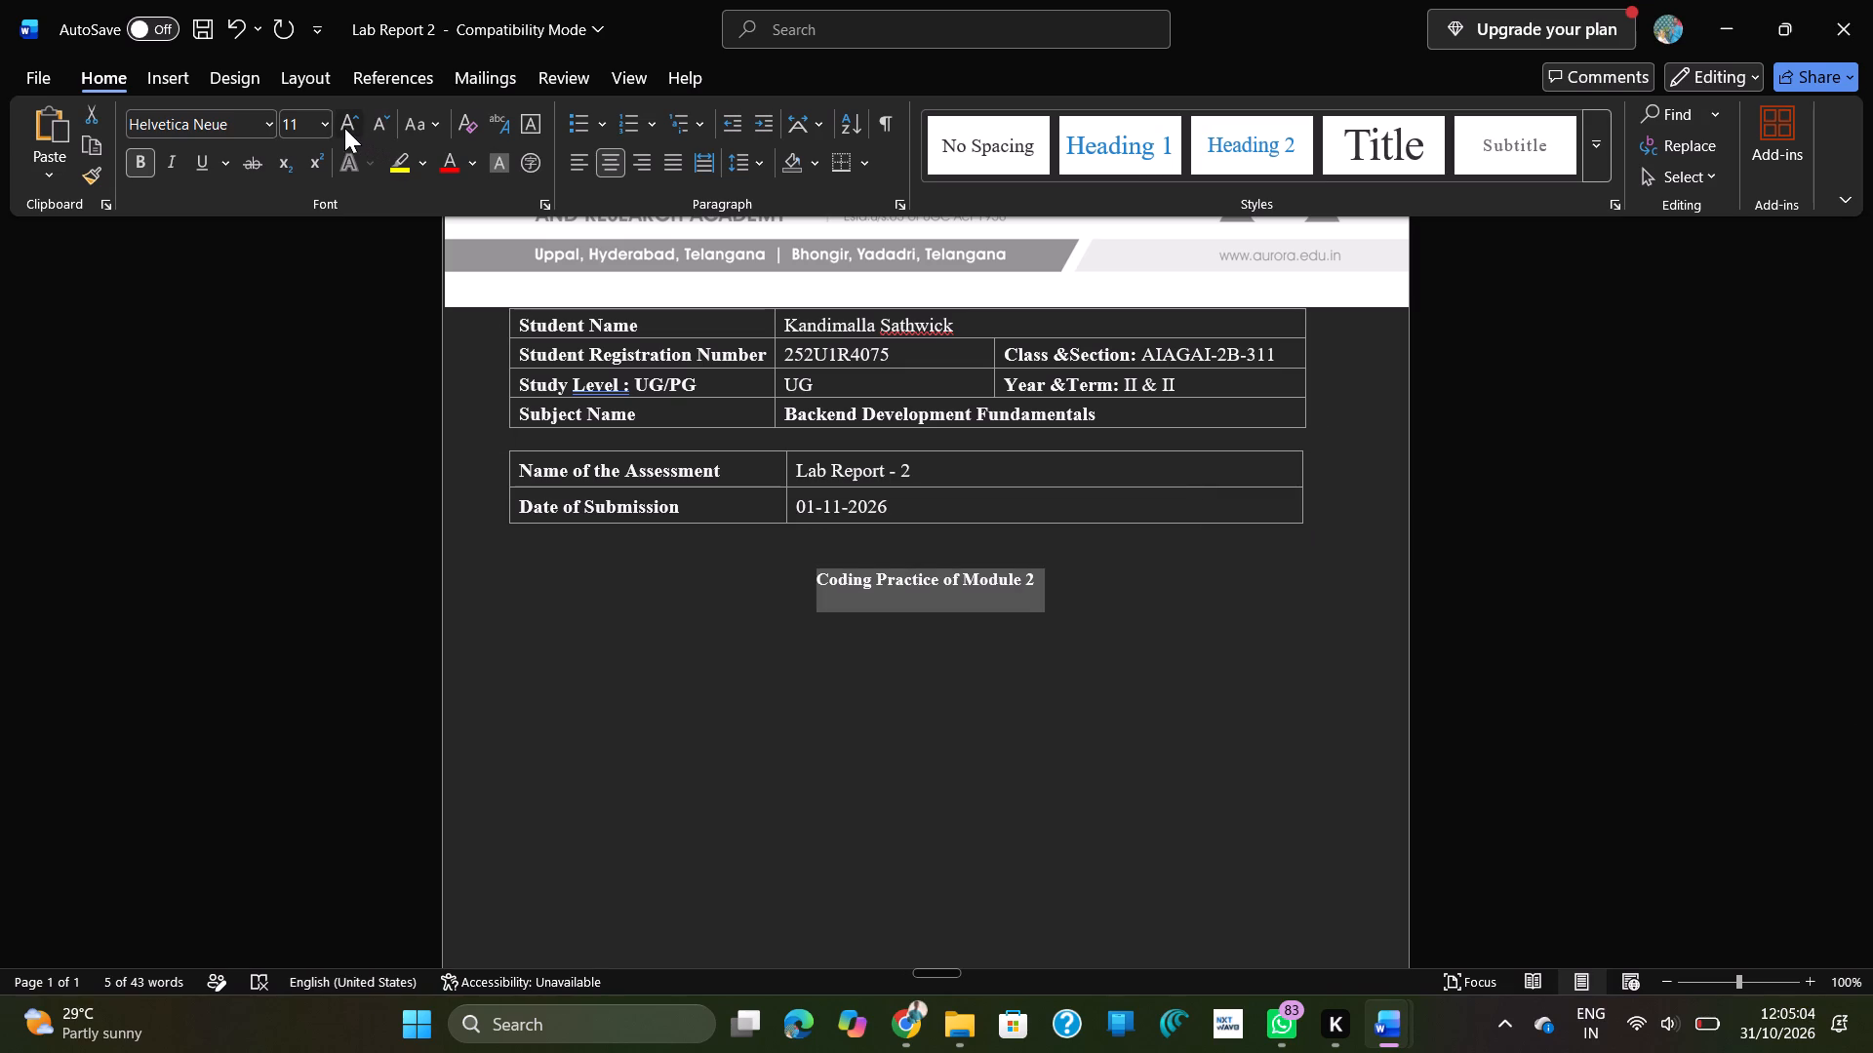
click(344, 128)
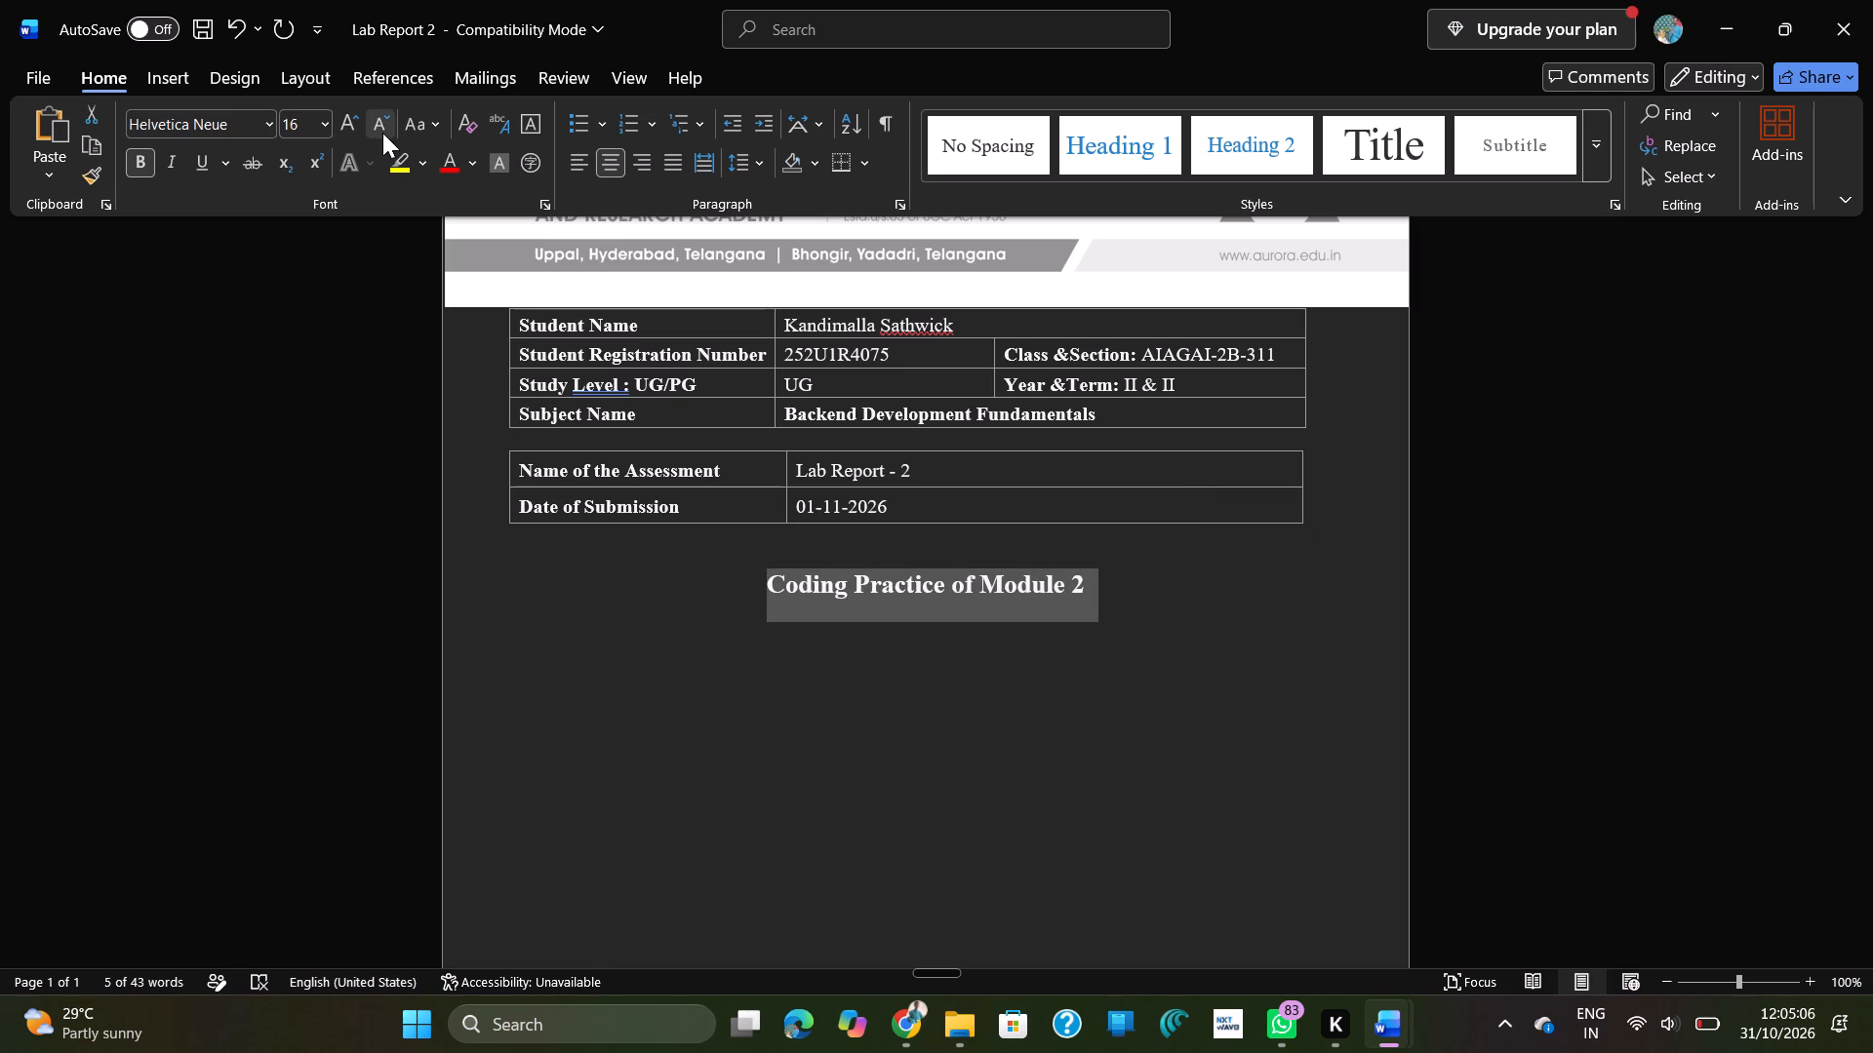
click(382, 133)
click(339, 129)
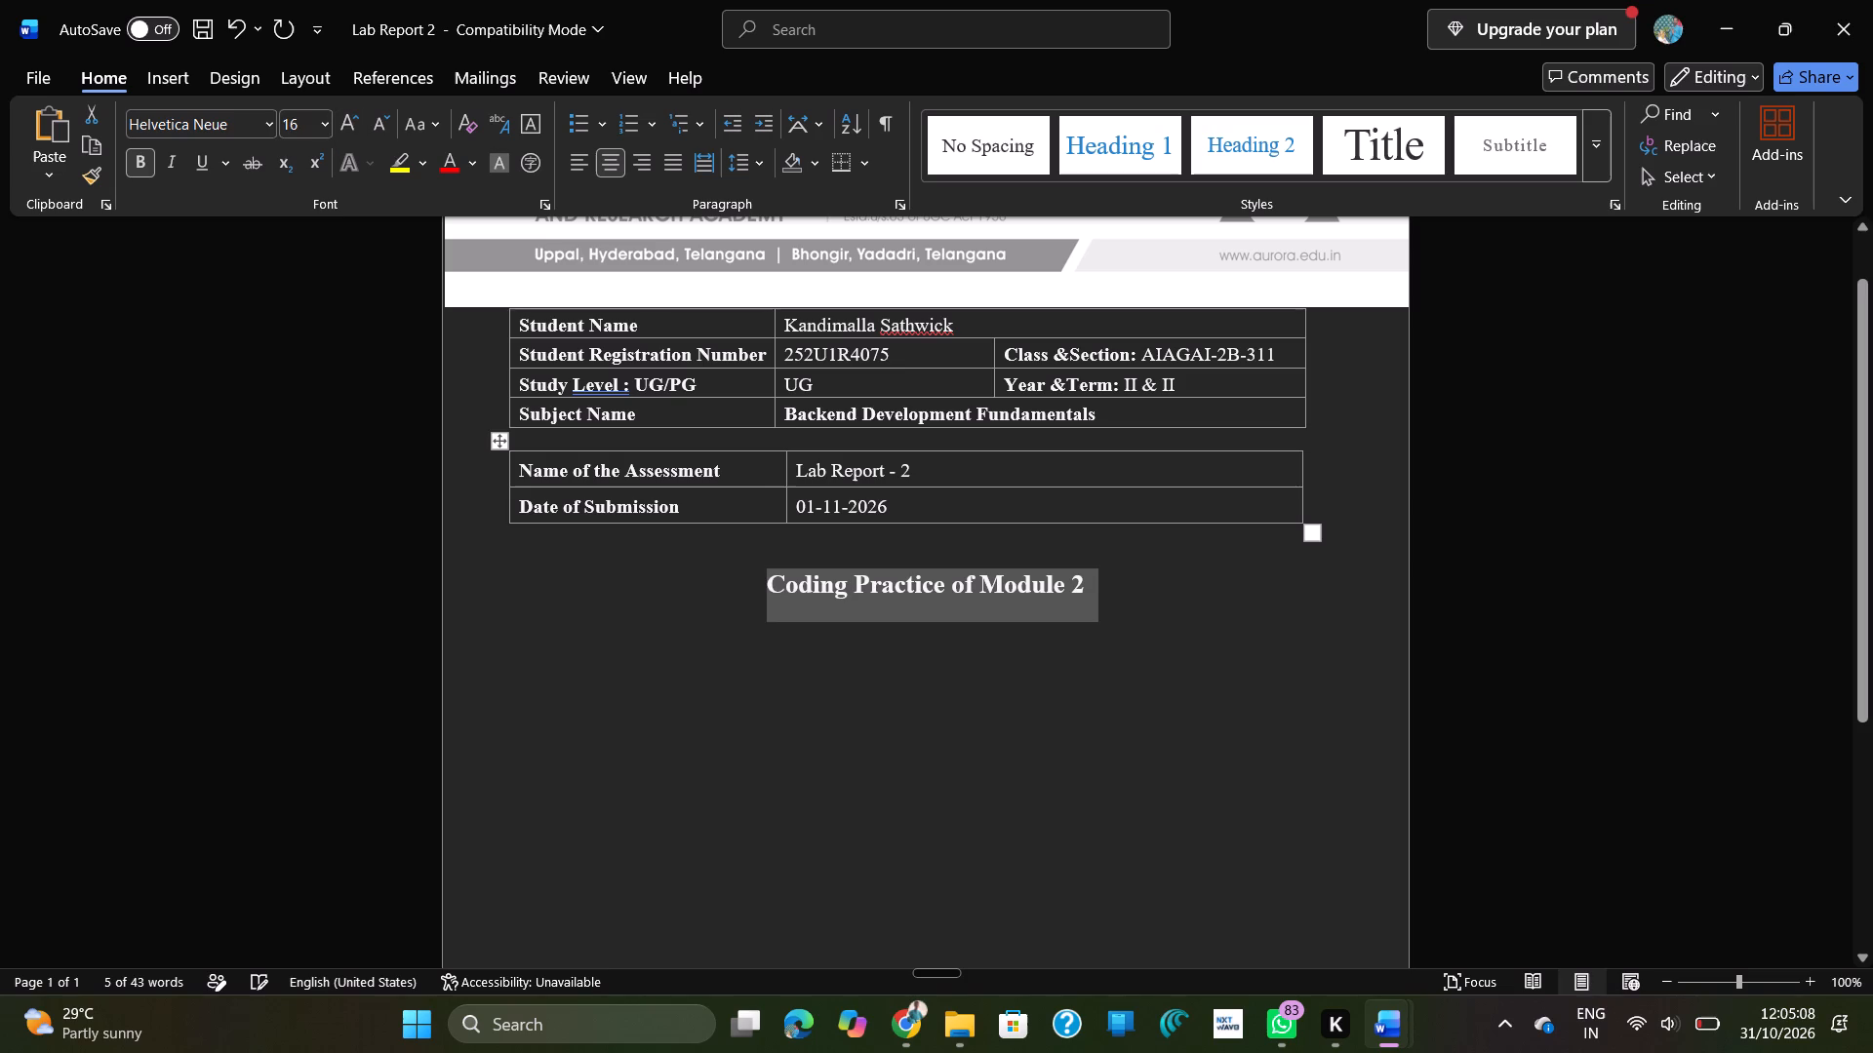
click(1110, 608)
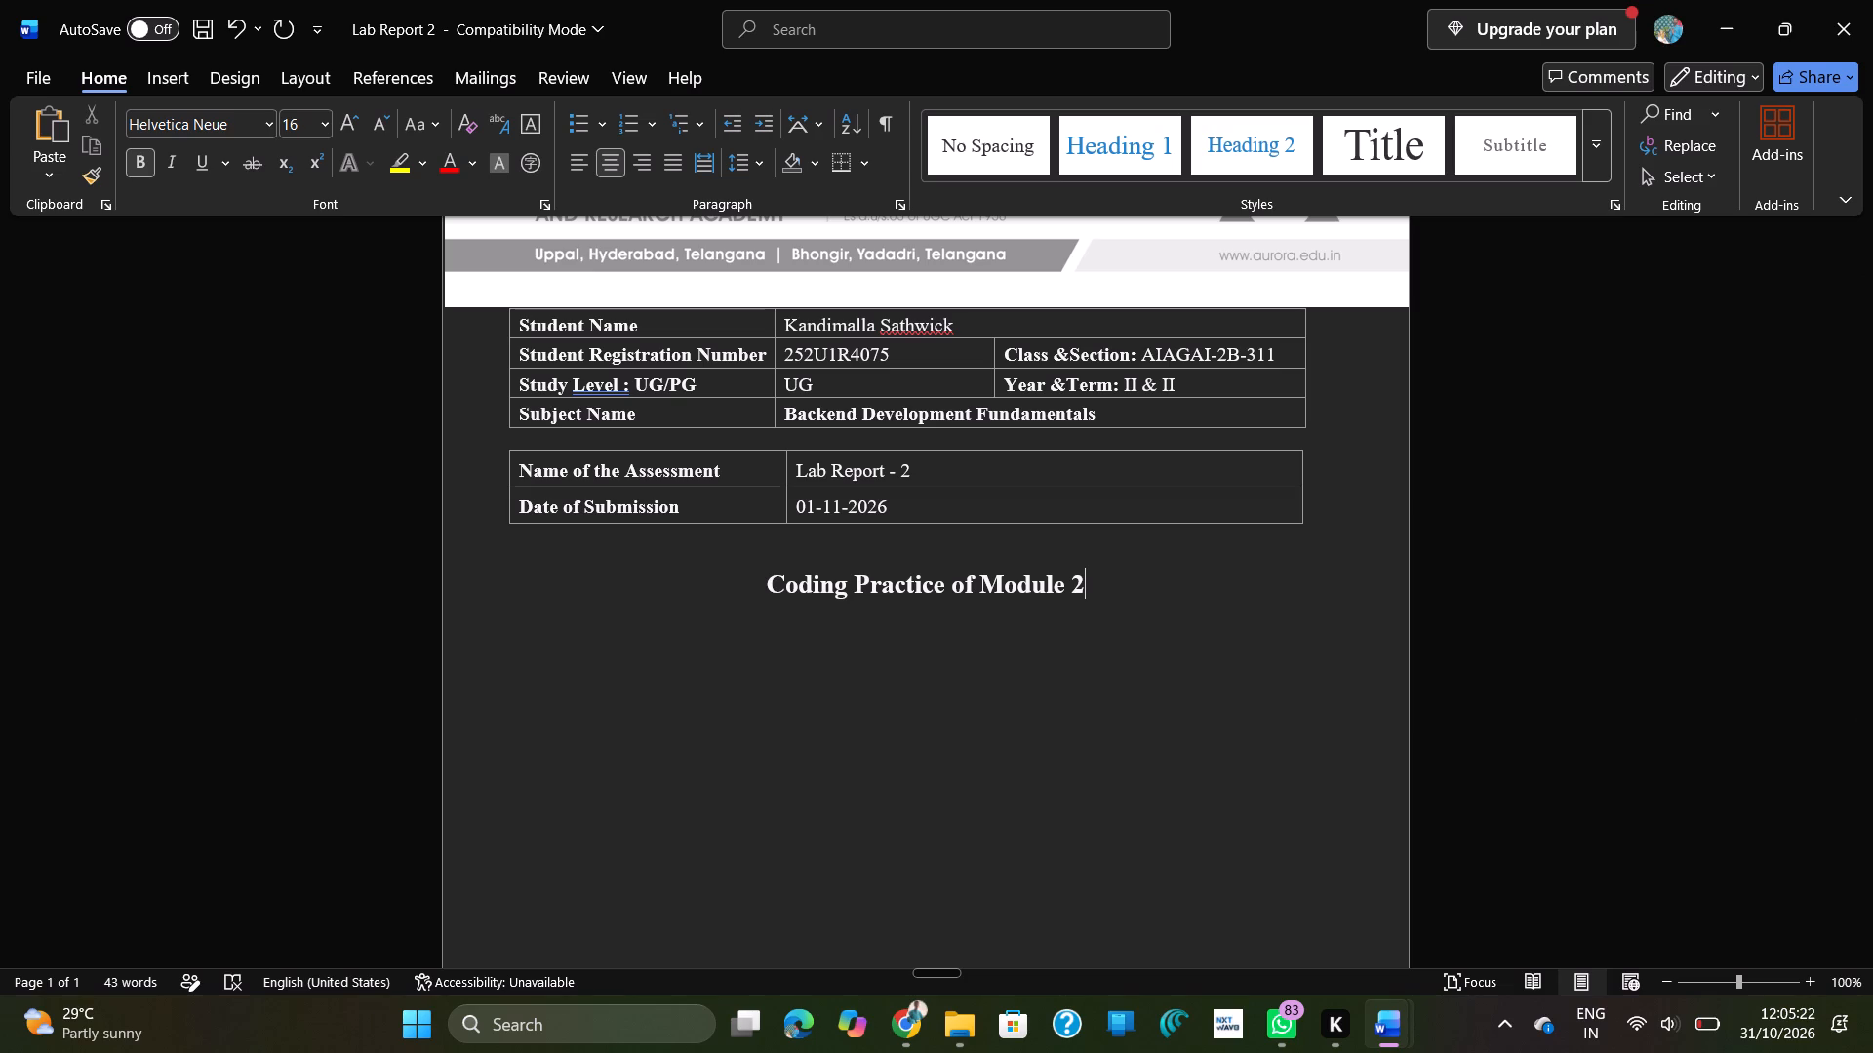
Start a left-aligned line below the Module 2 heading and set its font size to 14.
key(Return)
key(BackSpace)
double_click(382, 130)
click(344, 128)
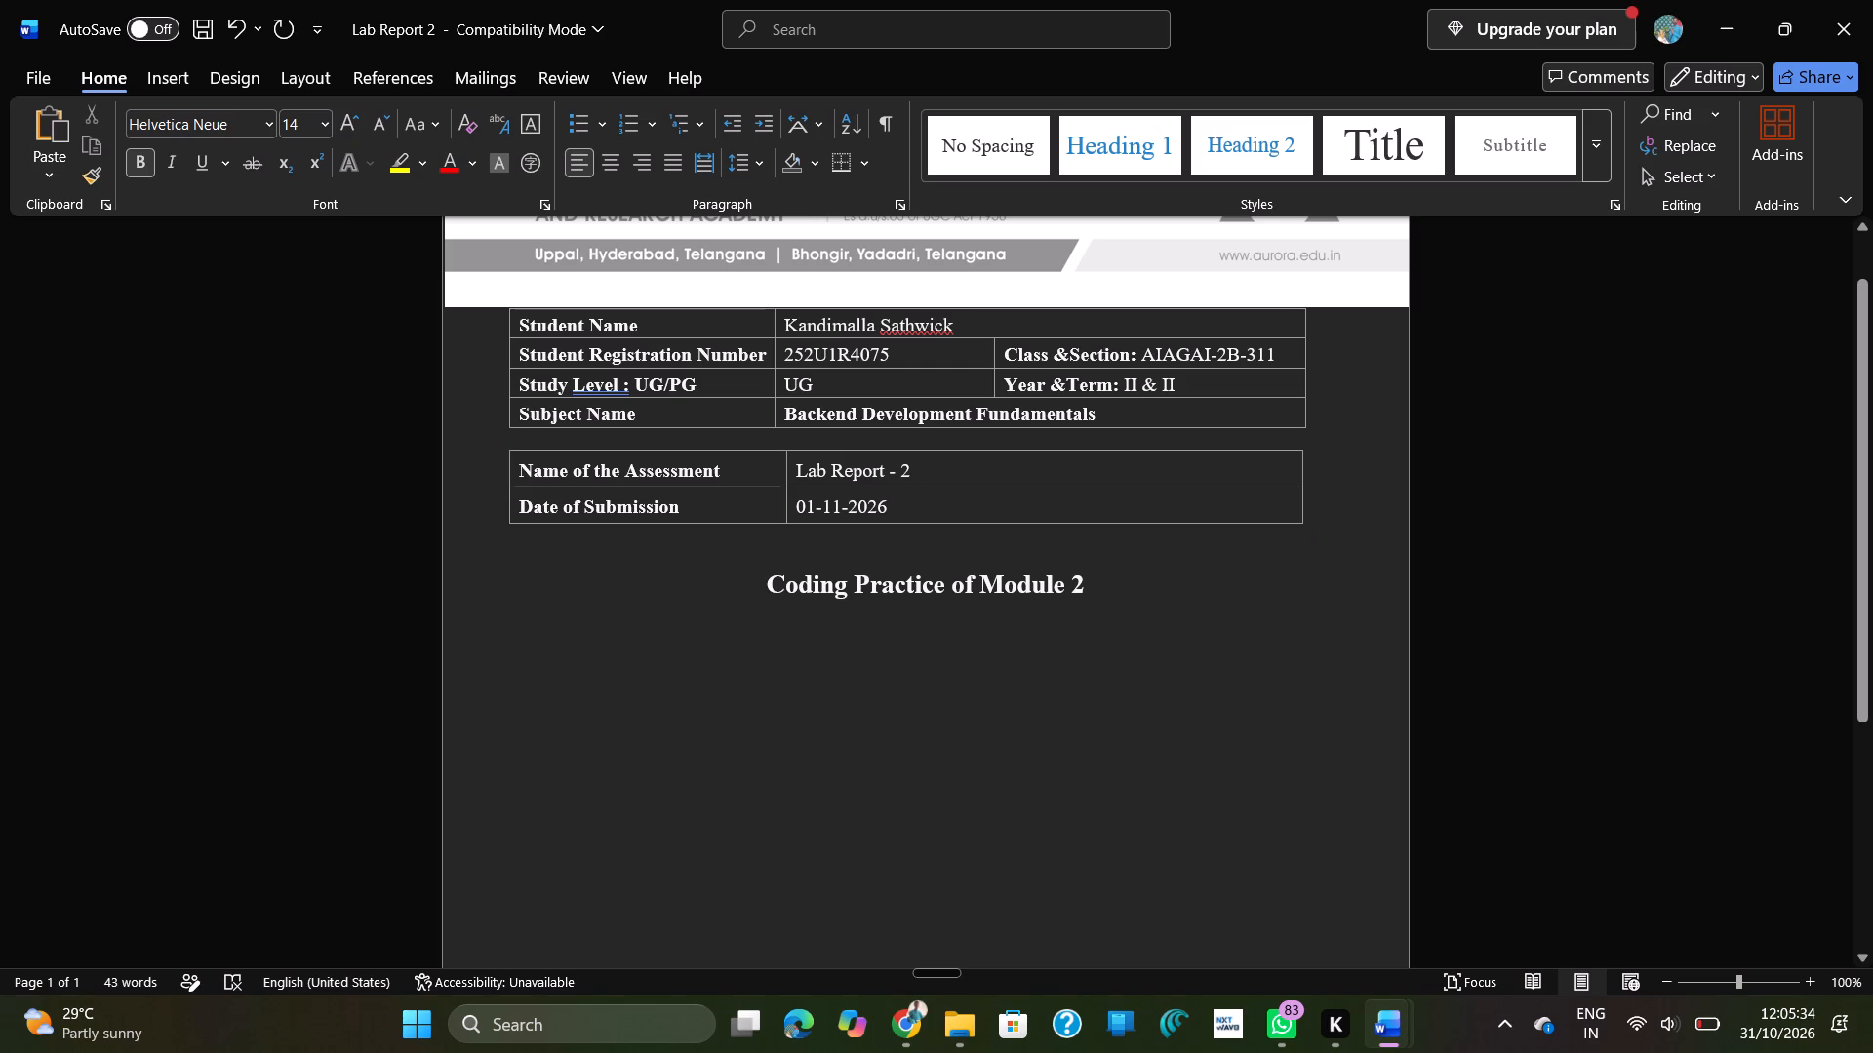
drag(550, 636, 551, 616)
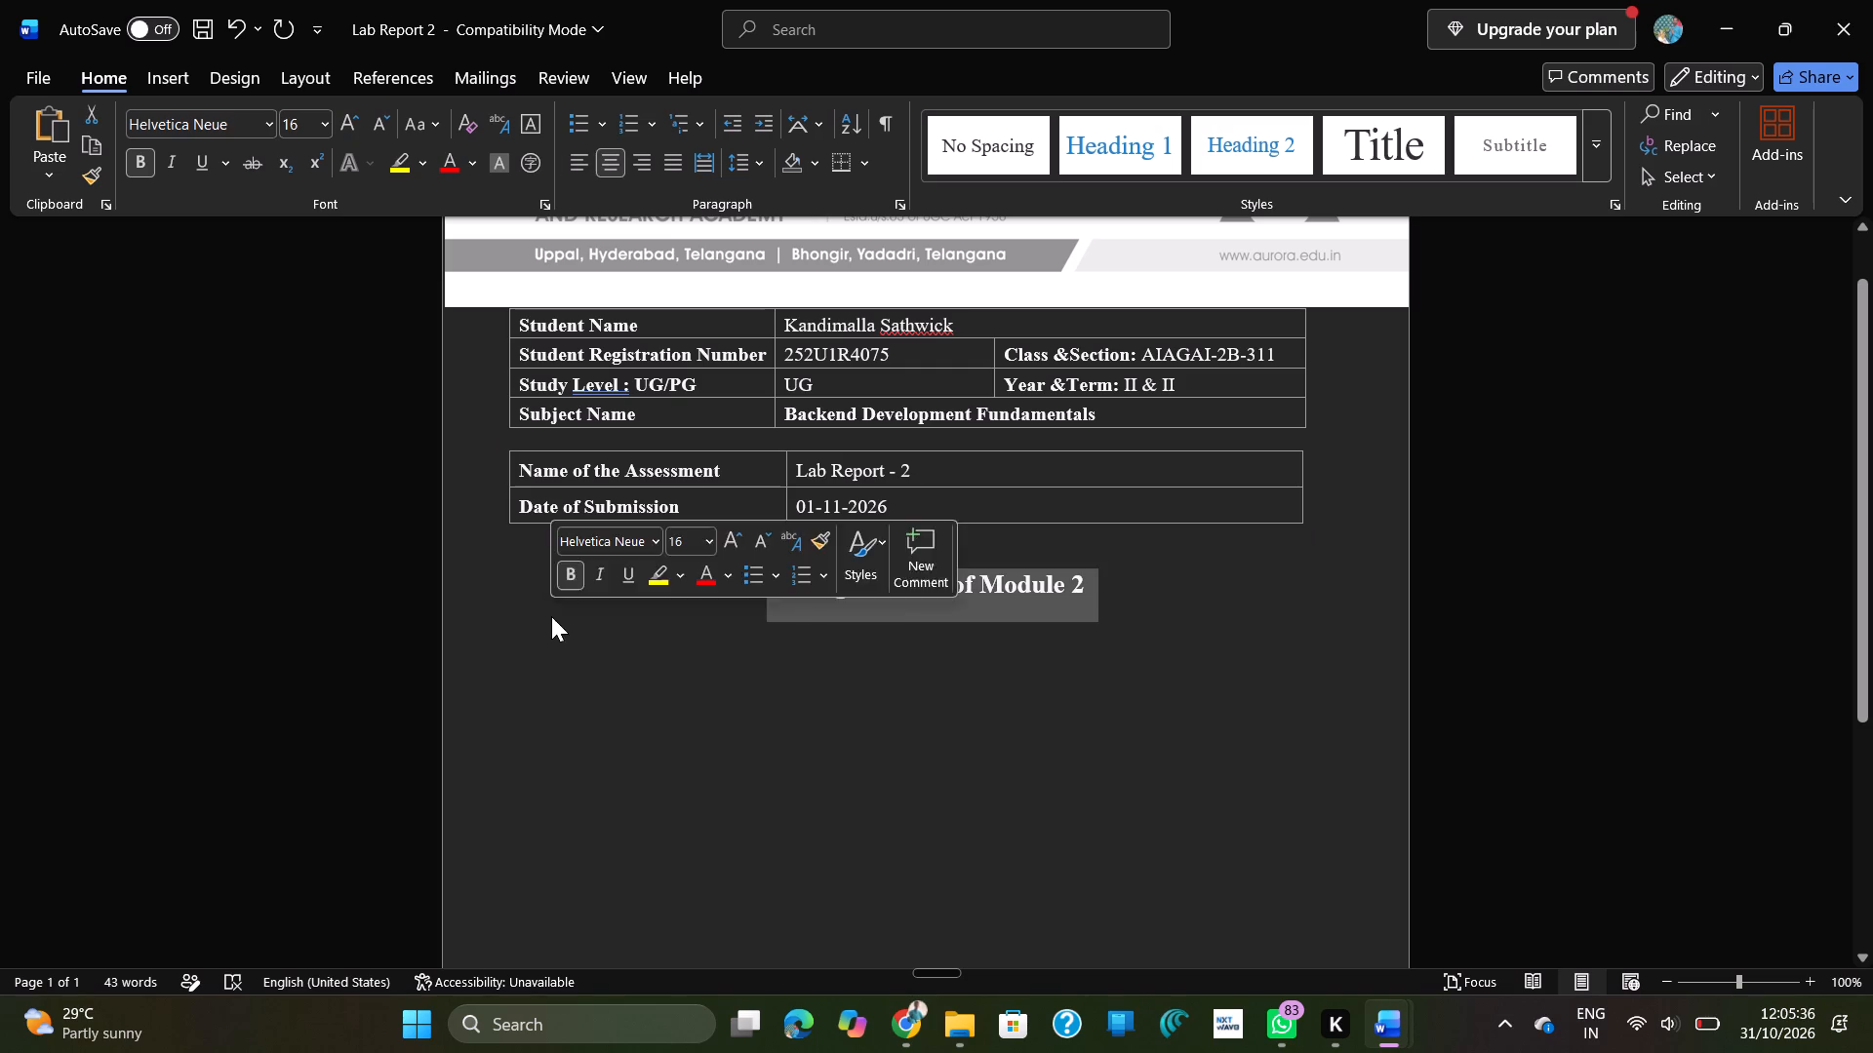
click(551, 640)
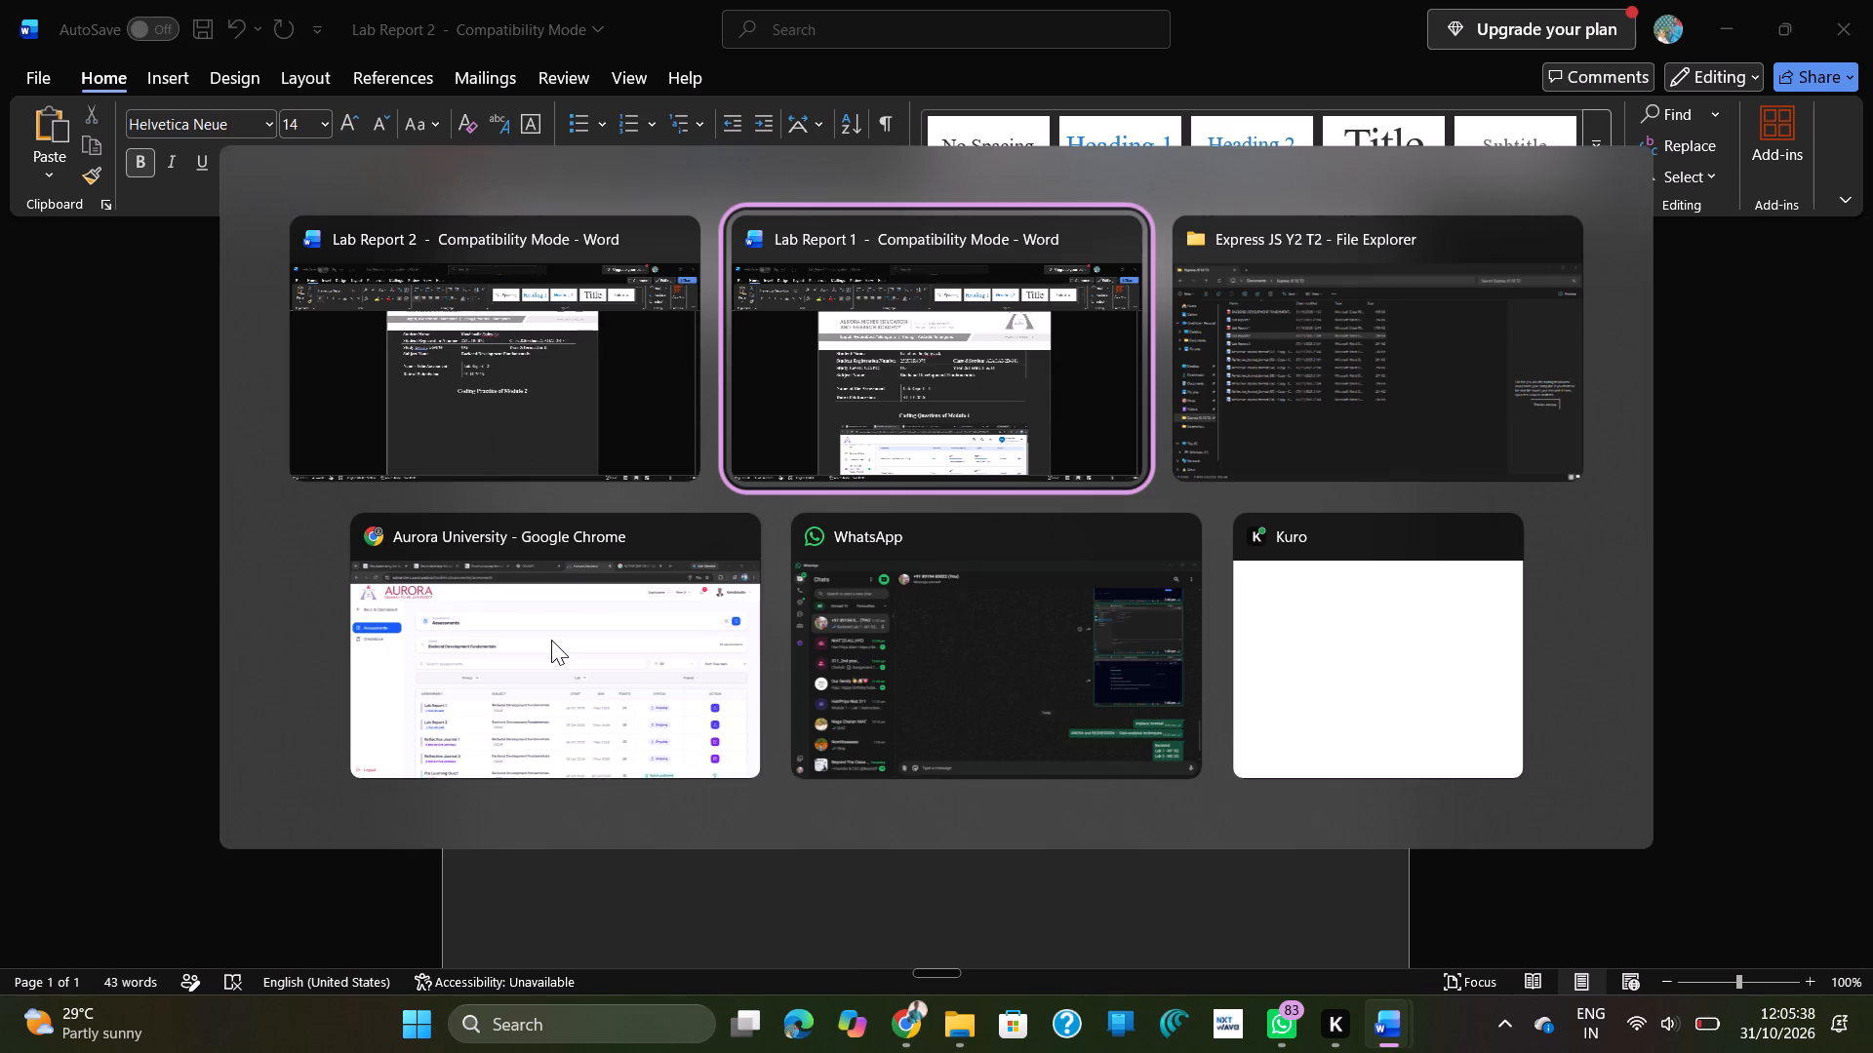
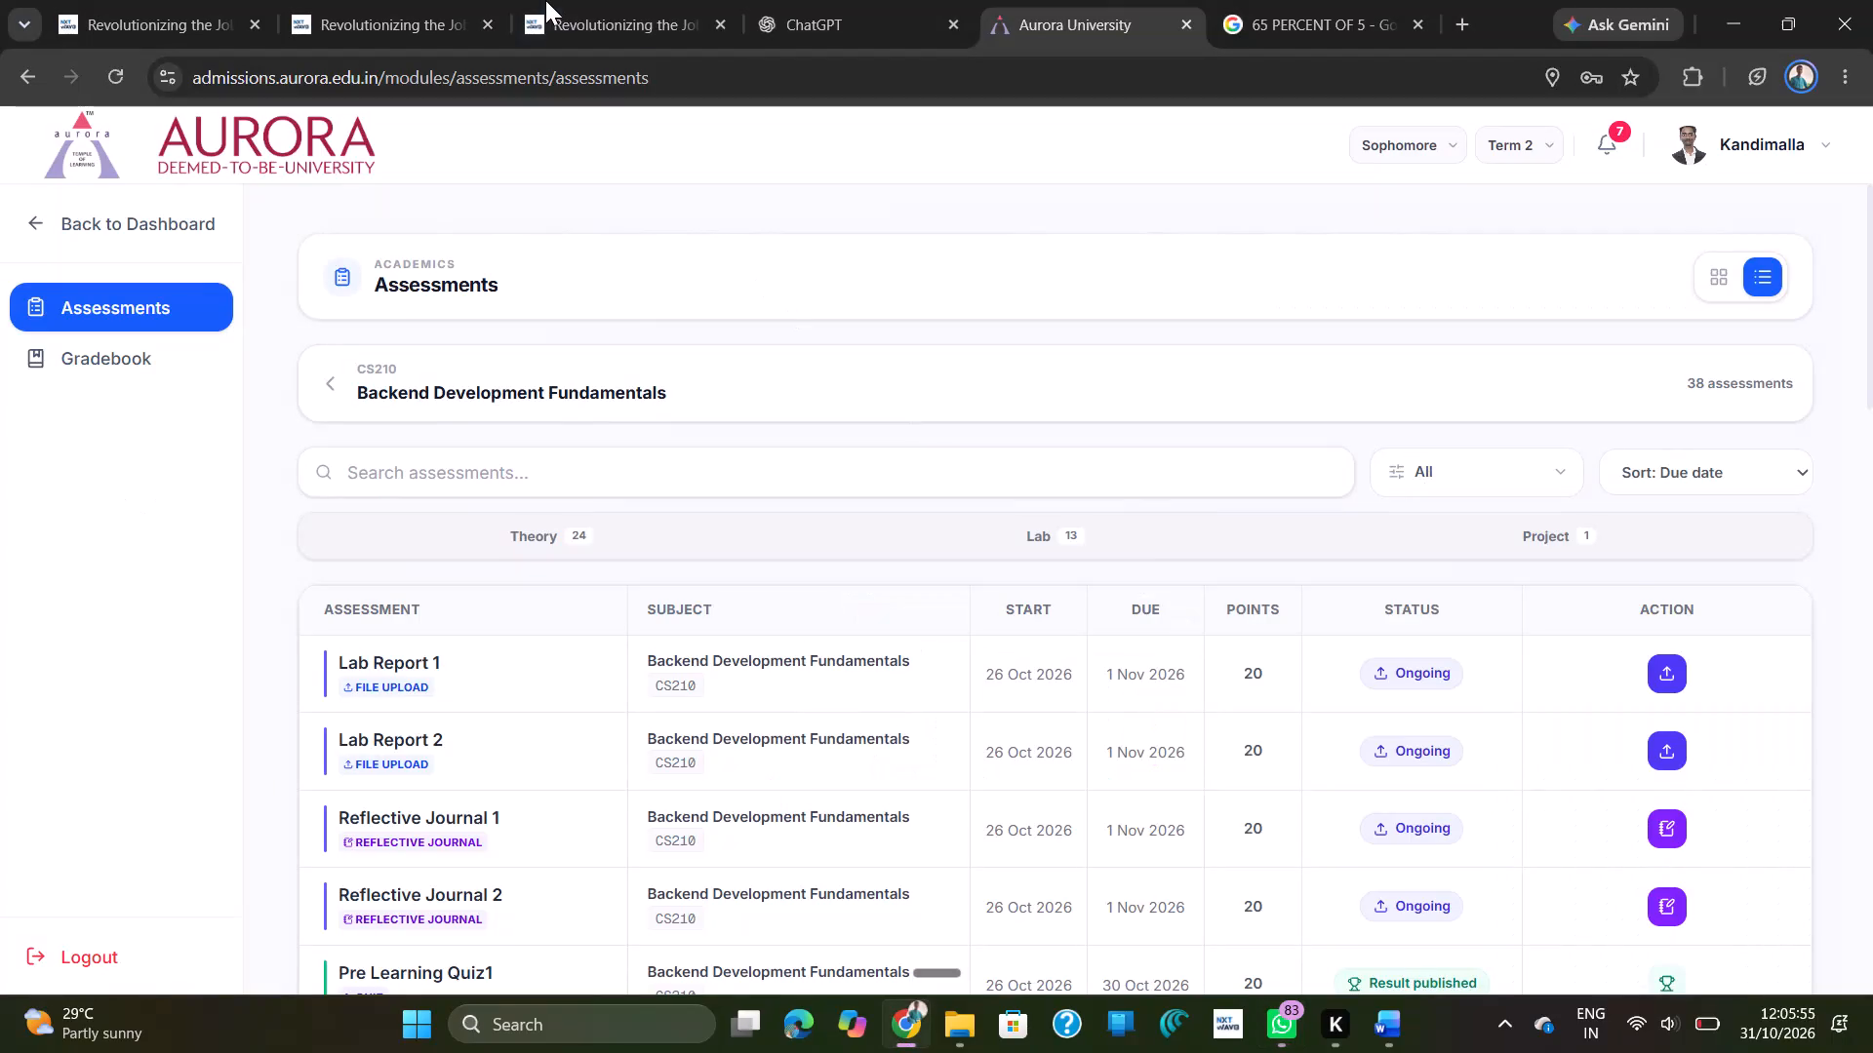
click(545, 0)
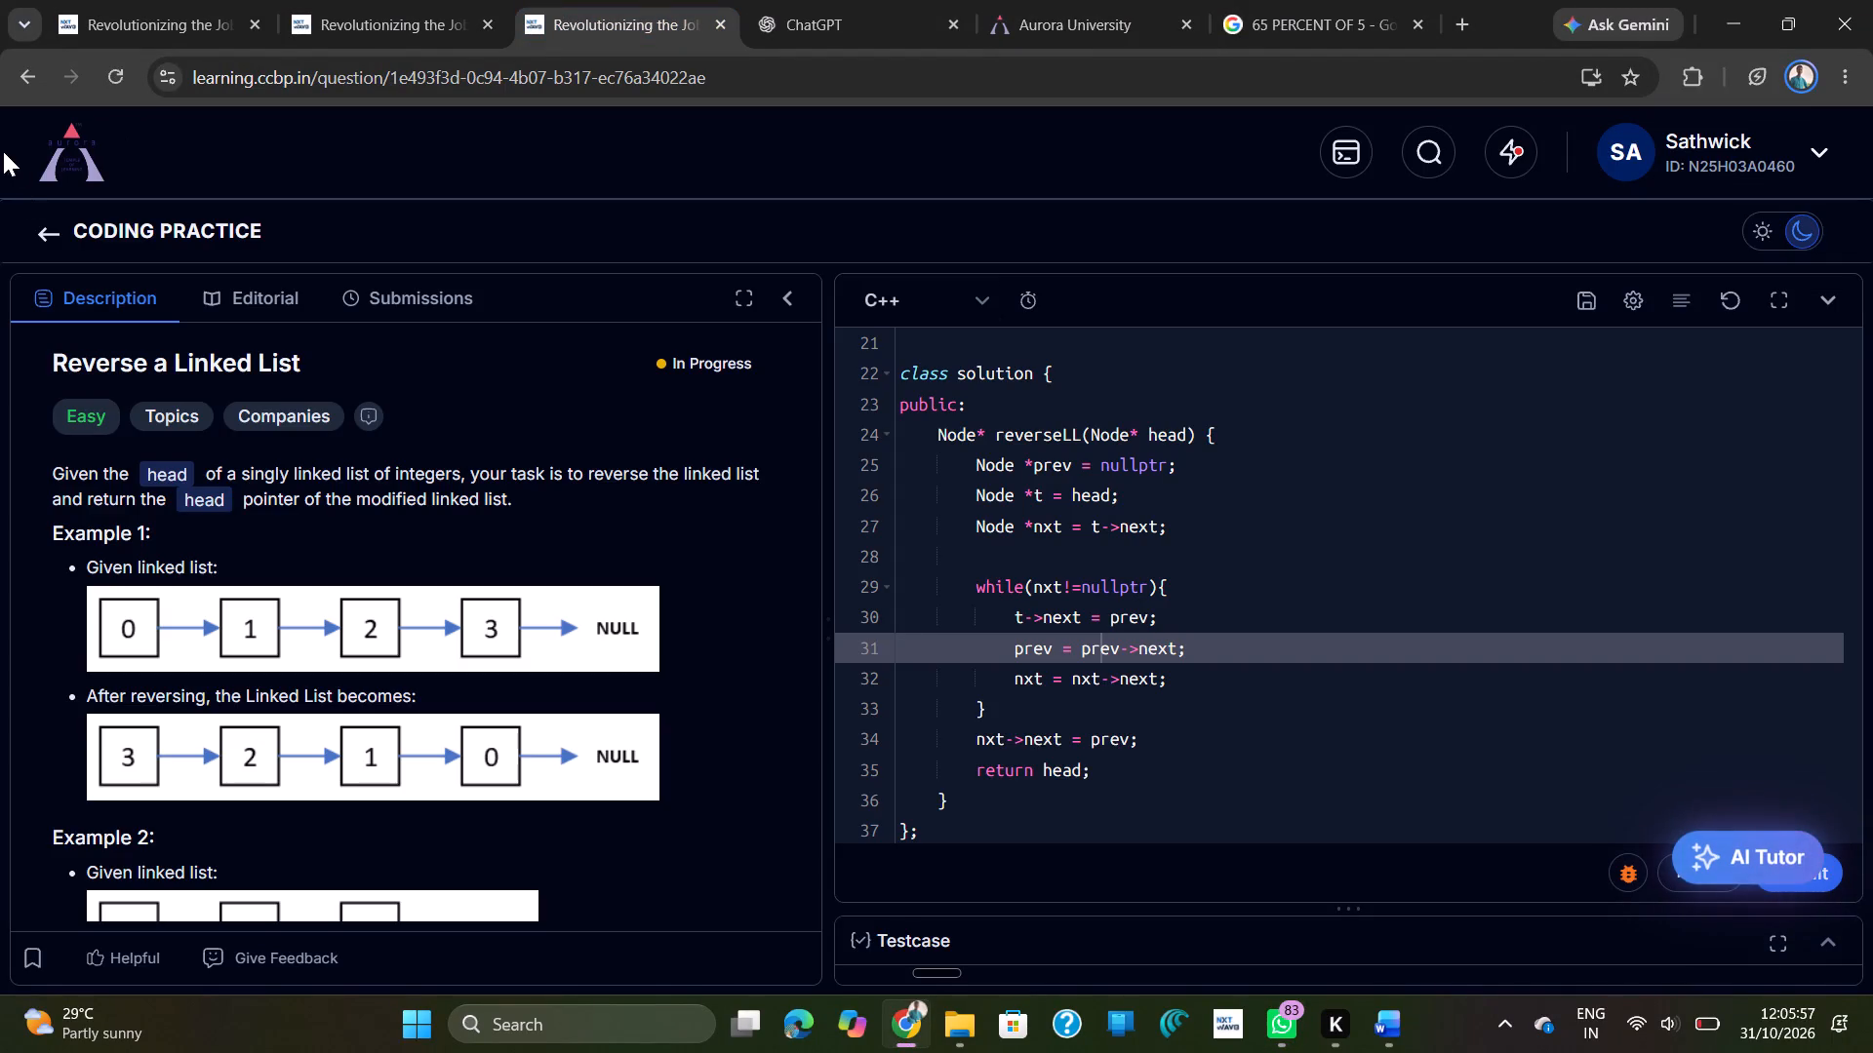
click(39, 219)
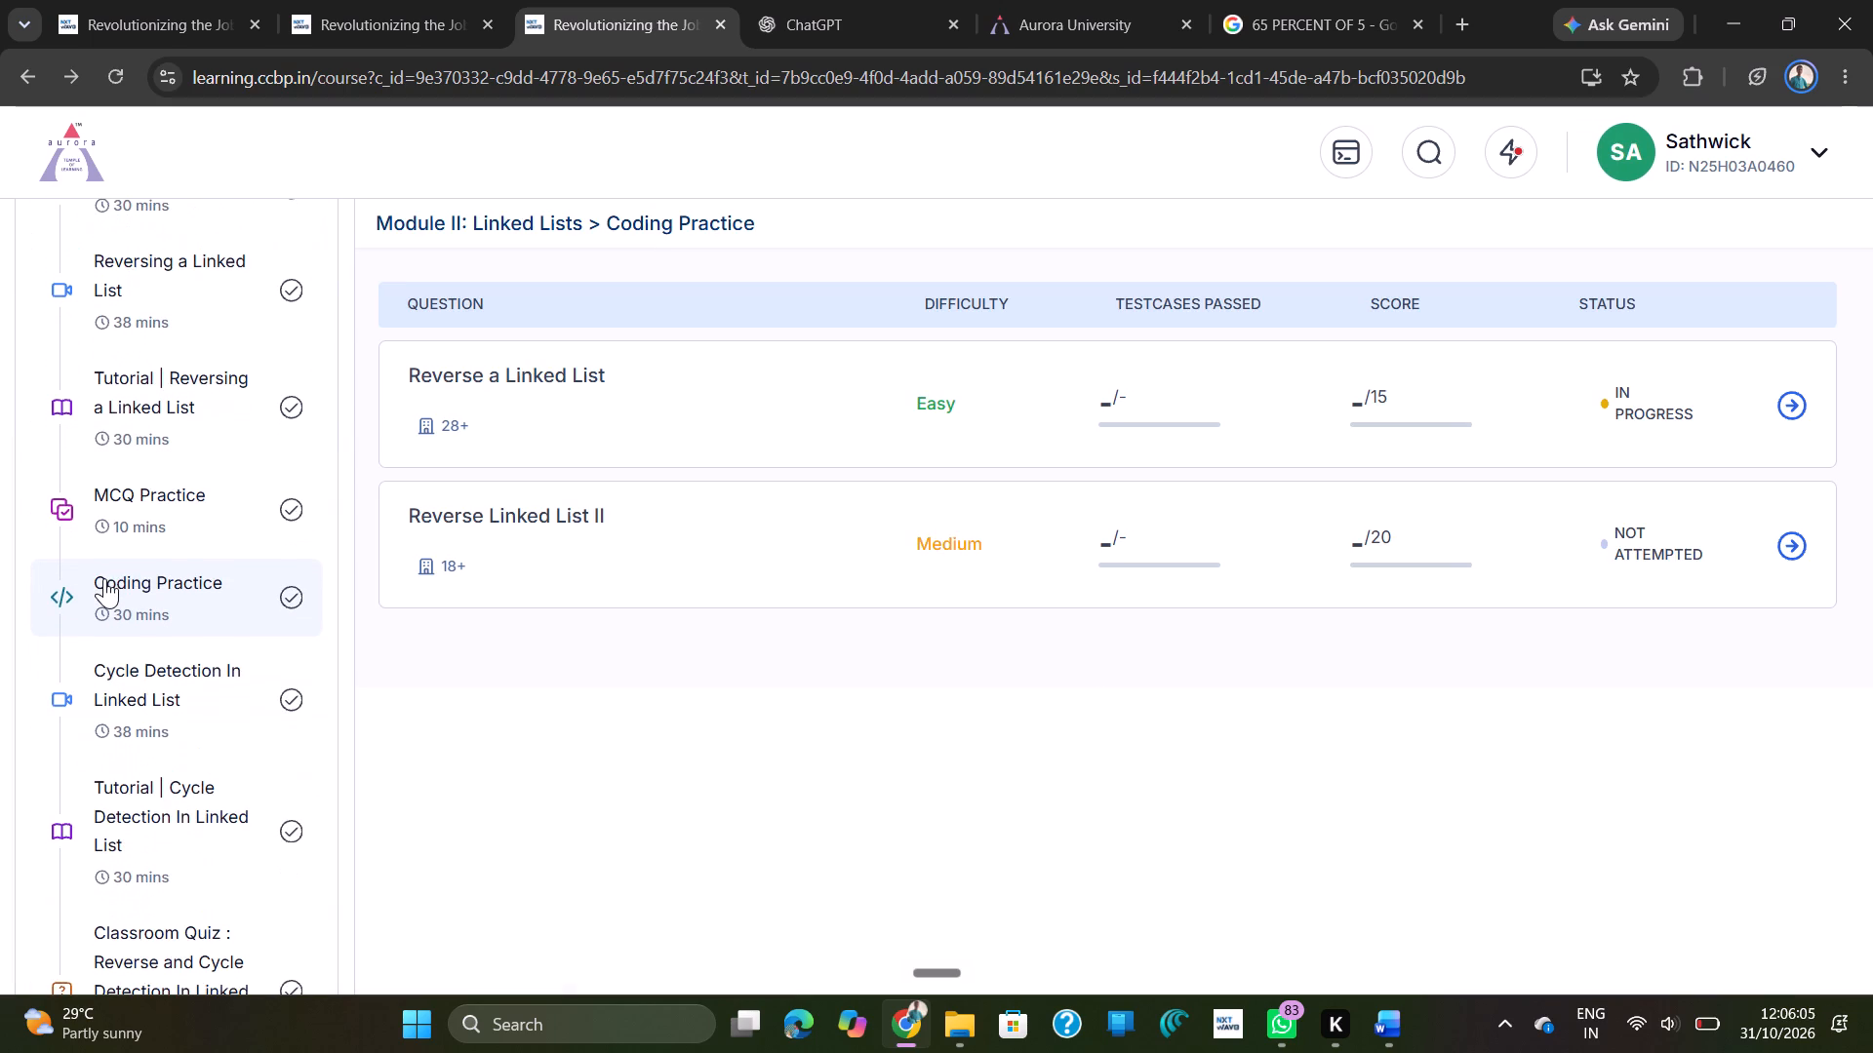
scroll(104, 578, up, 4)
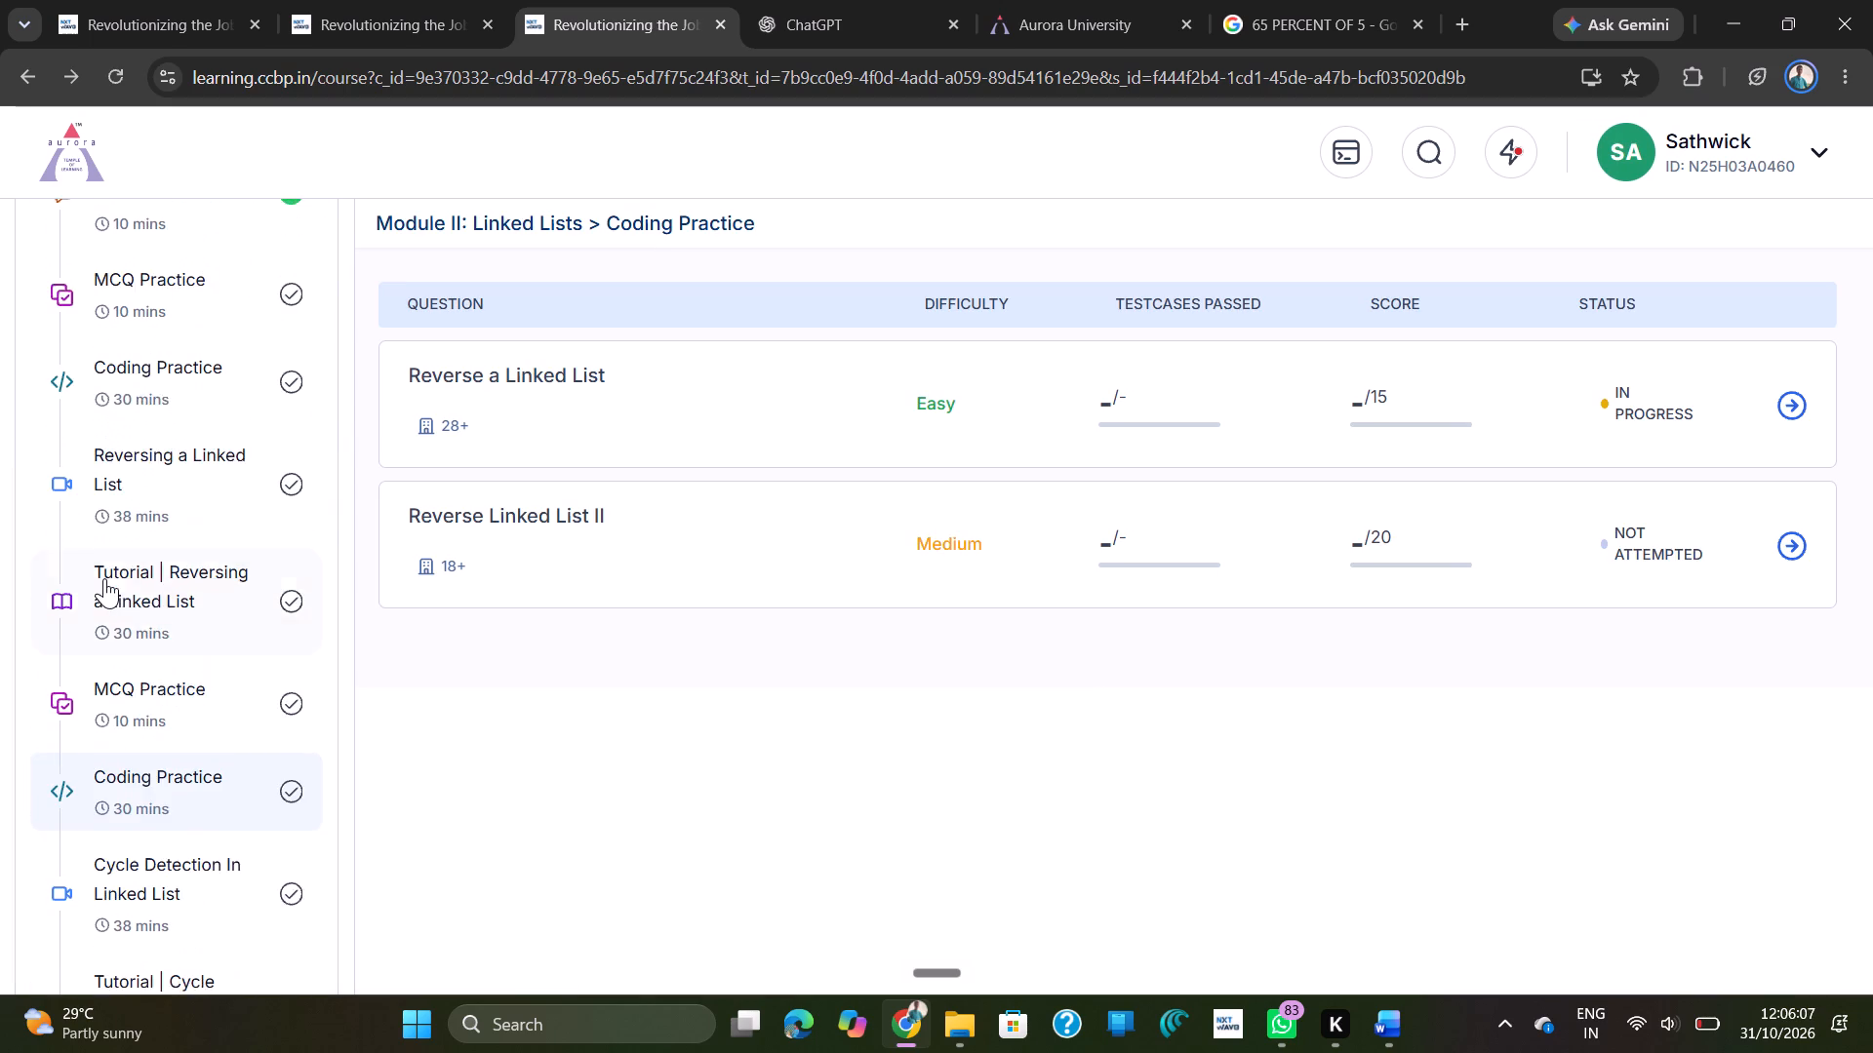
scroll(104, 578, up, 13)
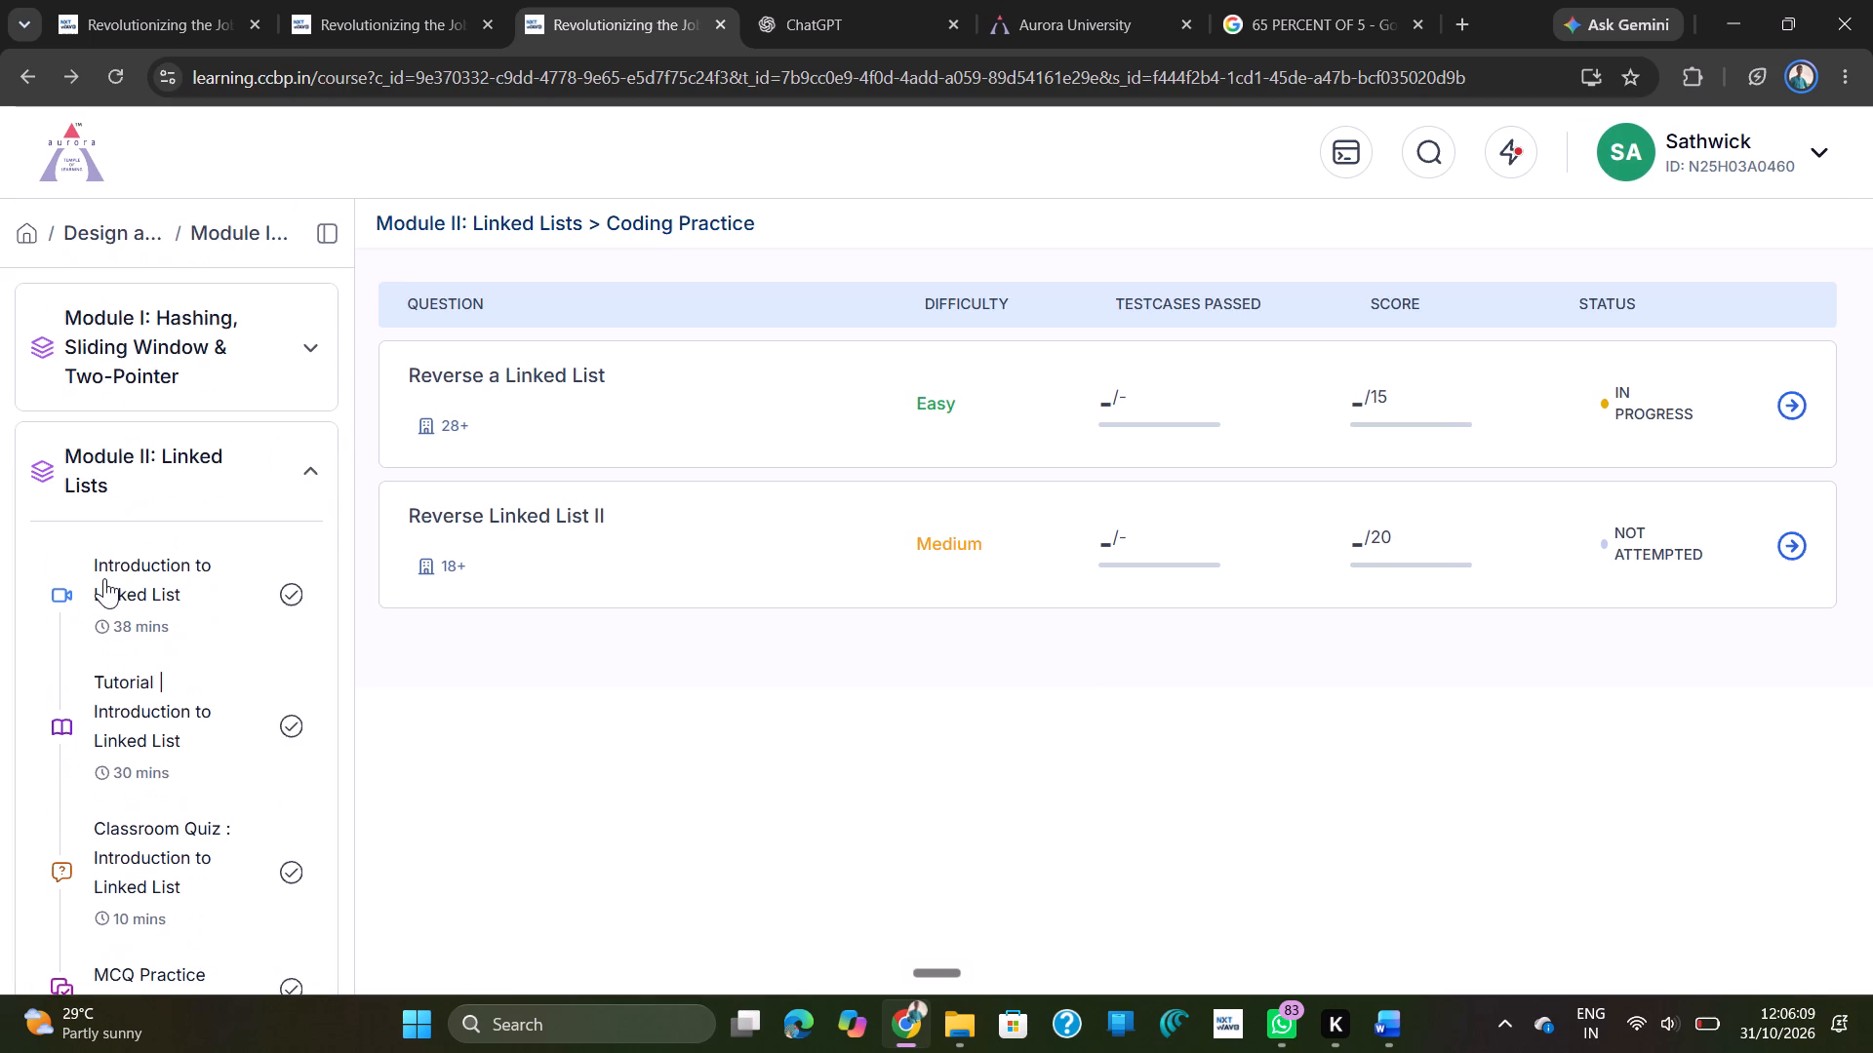
In the backend course, open the completed Coding Practice set of the SQLite and Database Operations module, containing Cricket Team and Movies.
click(440, 24)
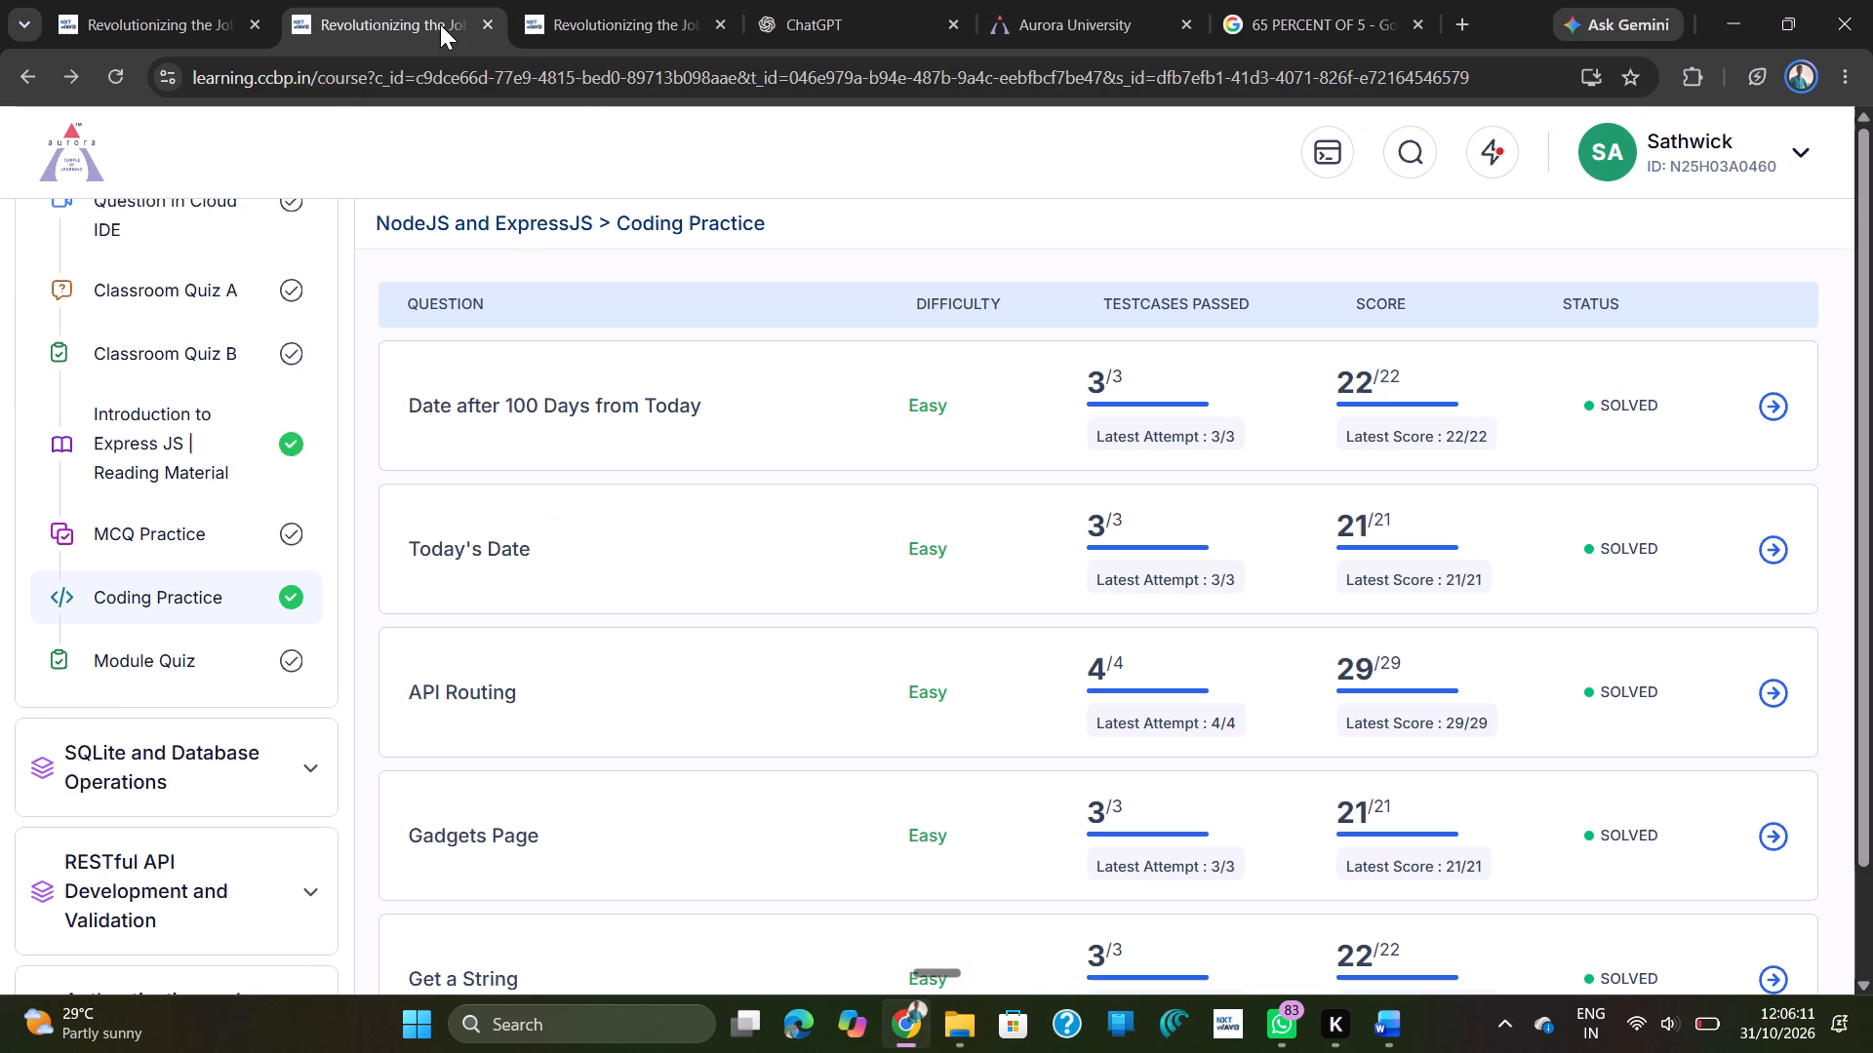
scroll(459, 519, down, 3)
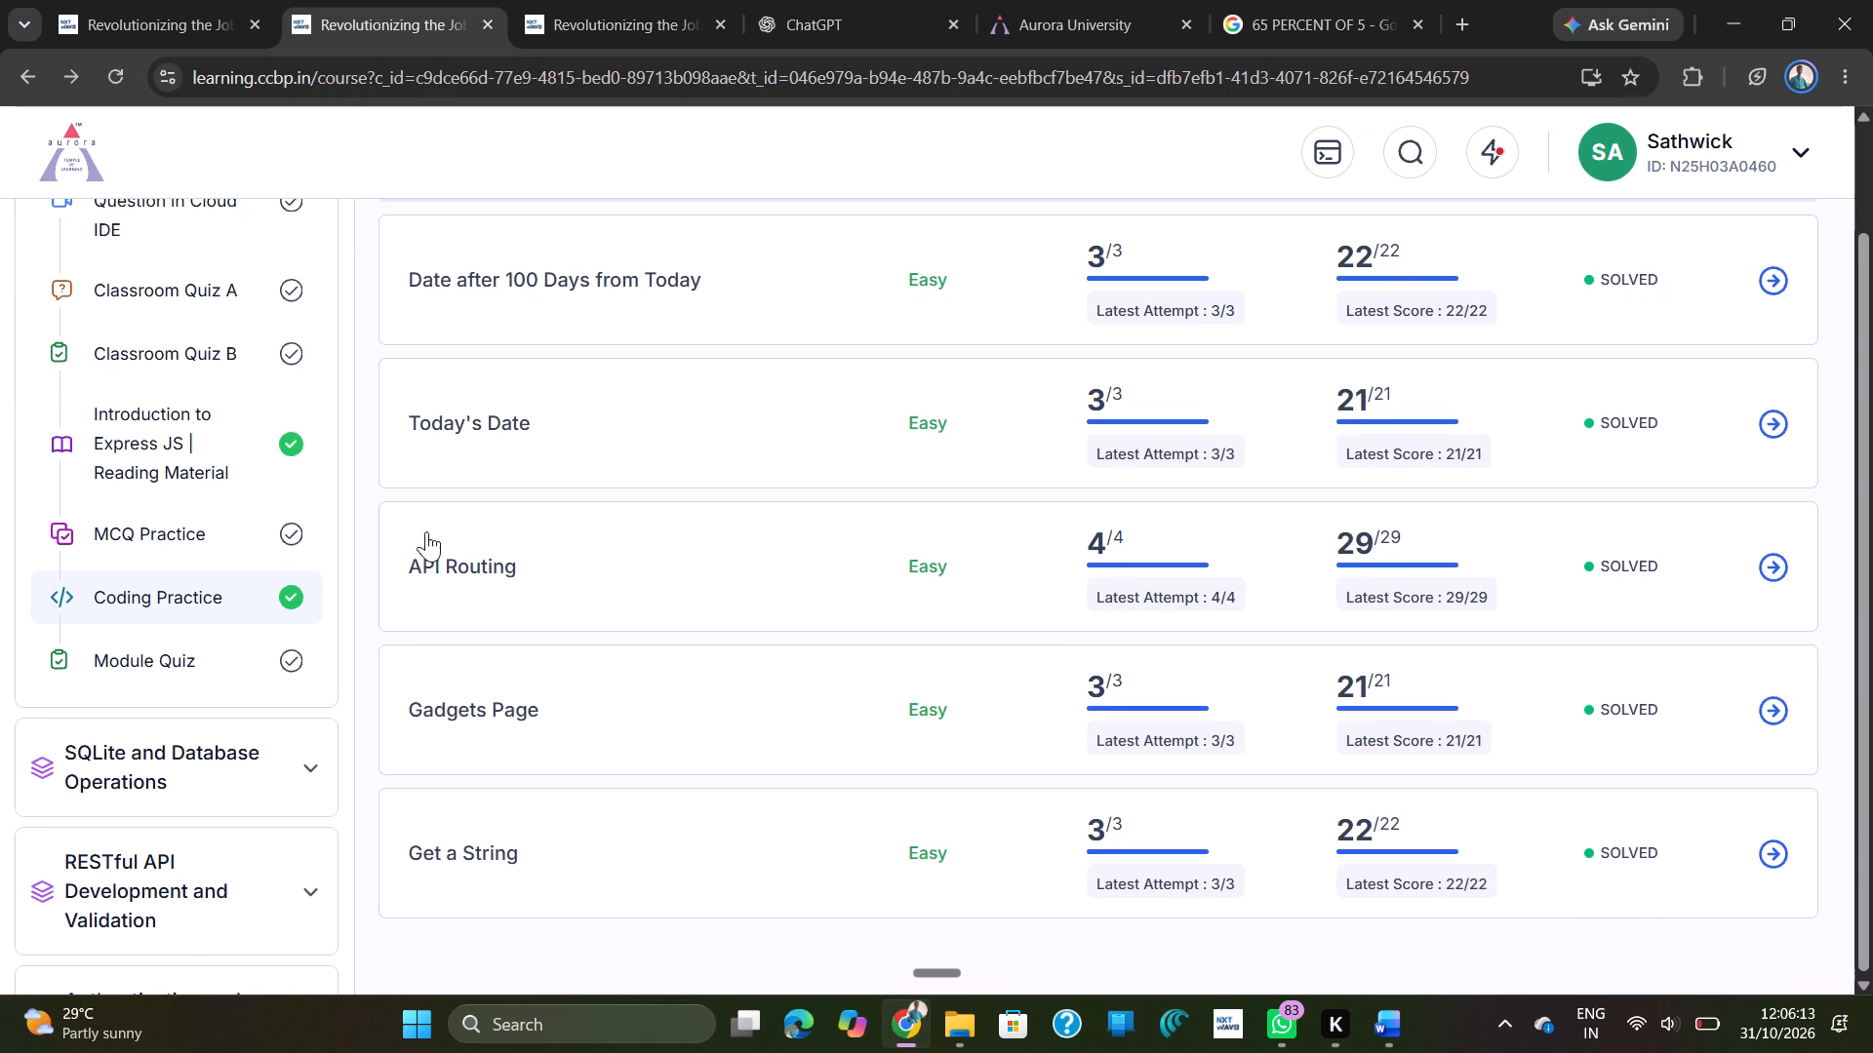
scroll(136, 616, down, 1)
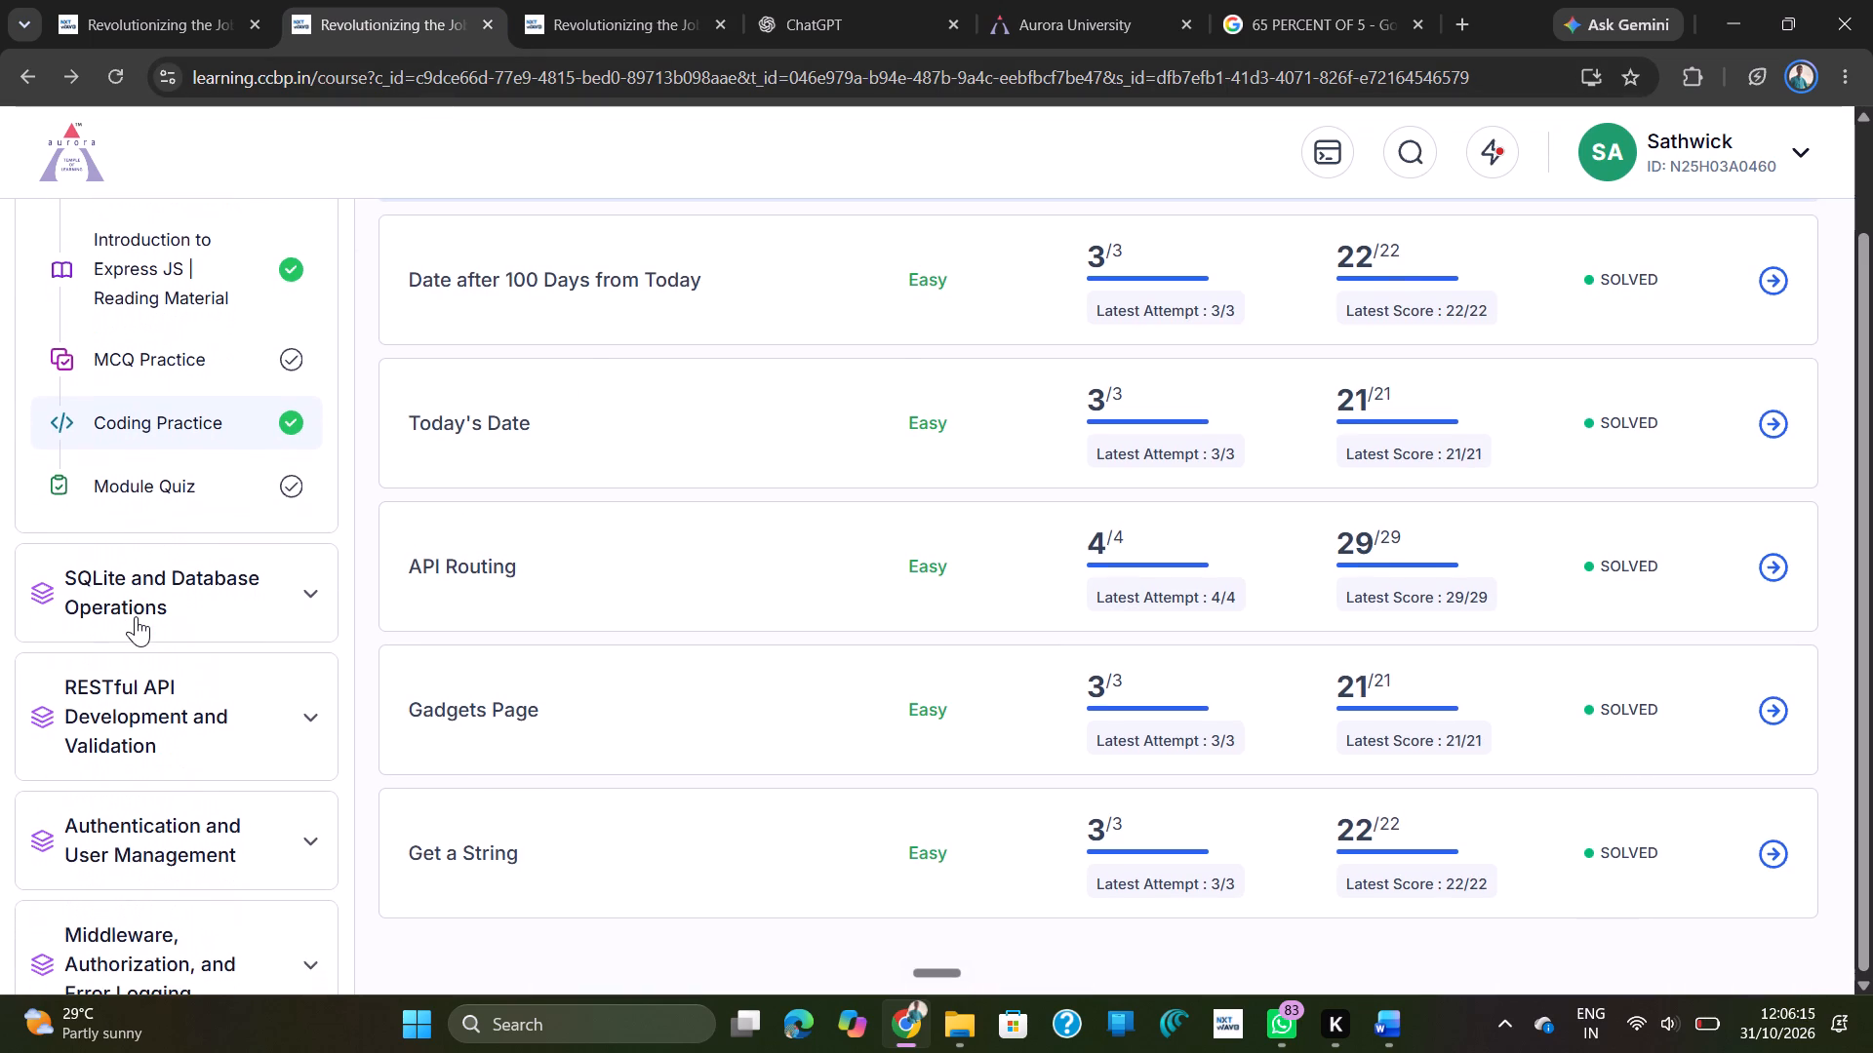
scroll(136, 616, down, 1)
click(139, 604)
scroll(139, 604, up, 2)
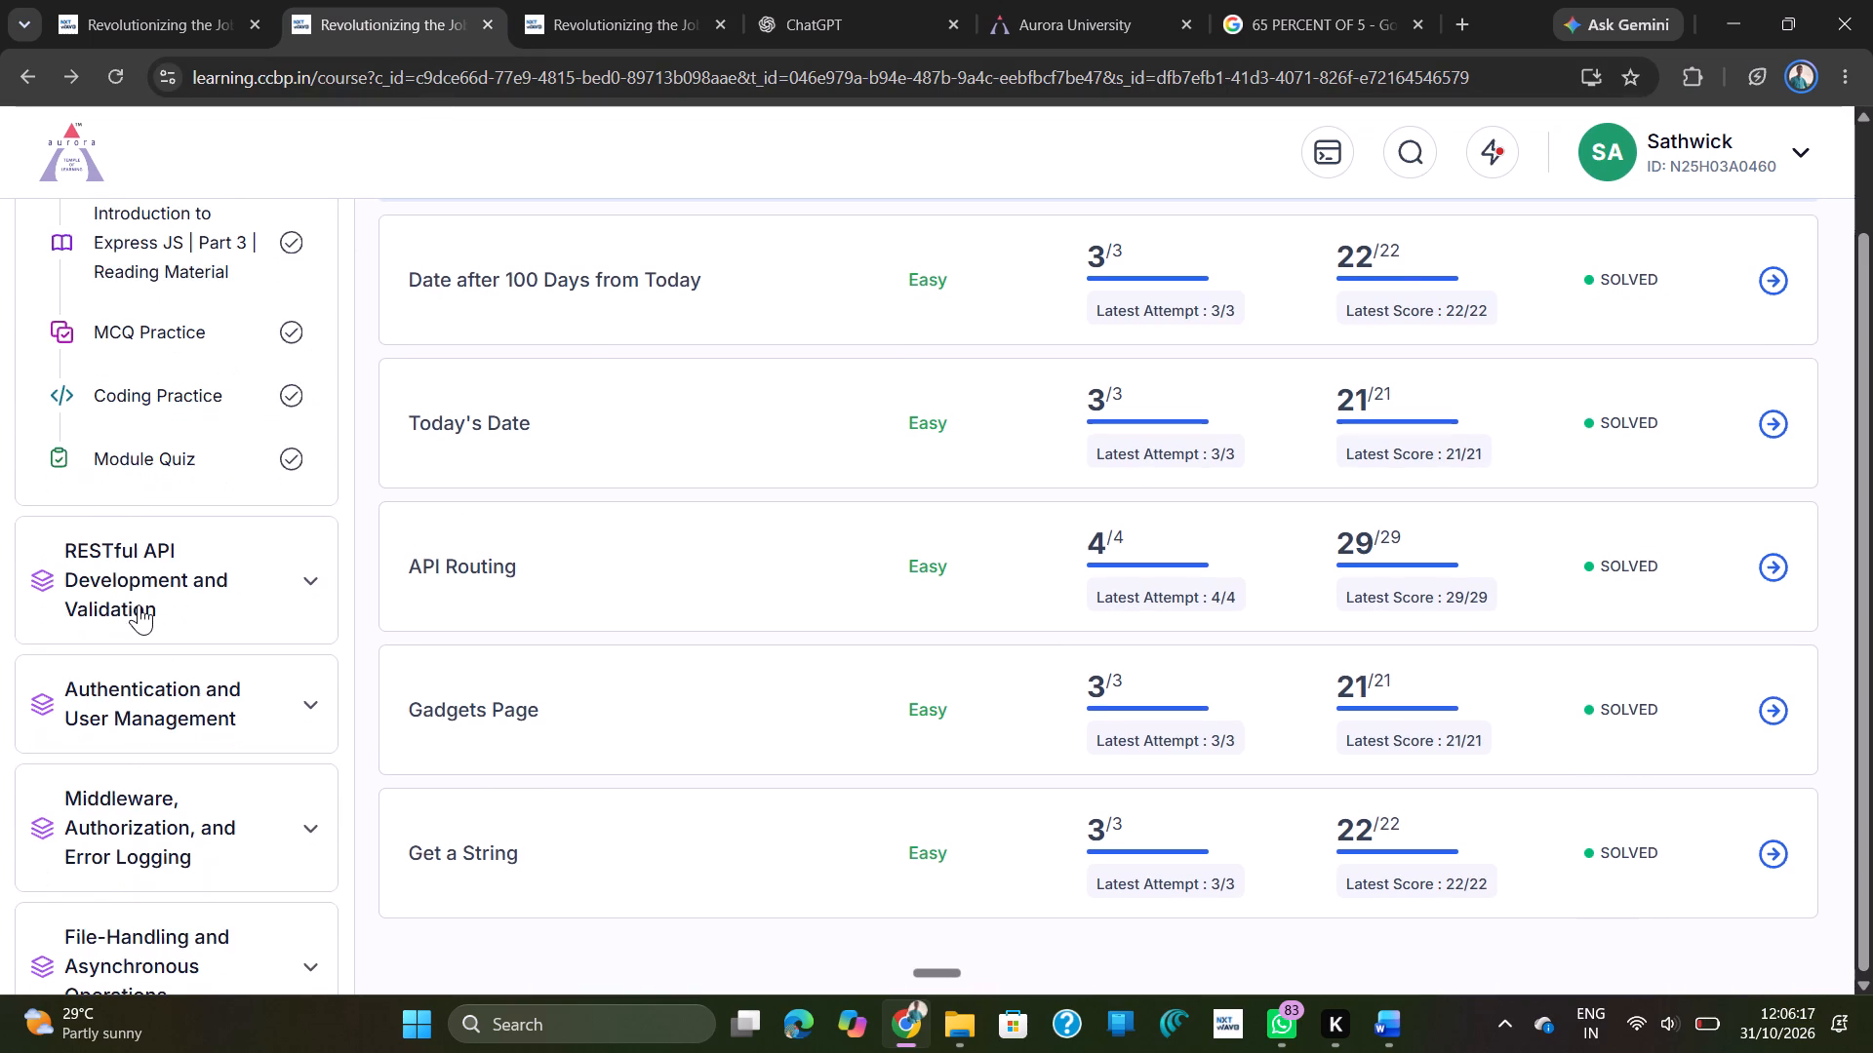
scroll(139, 604, up, 2)
click(141, 579)
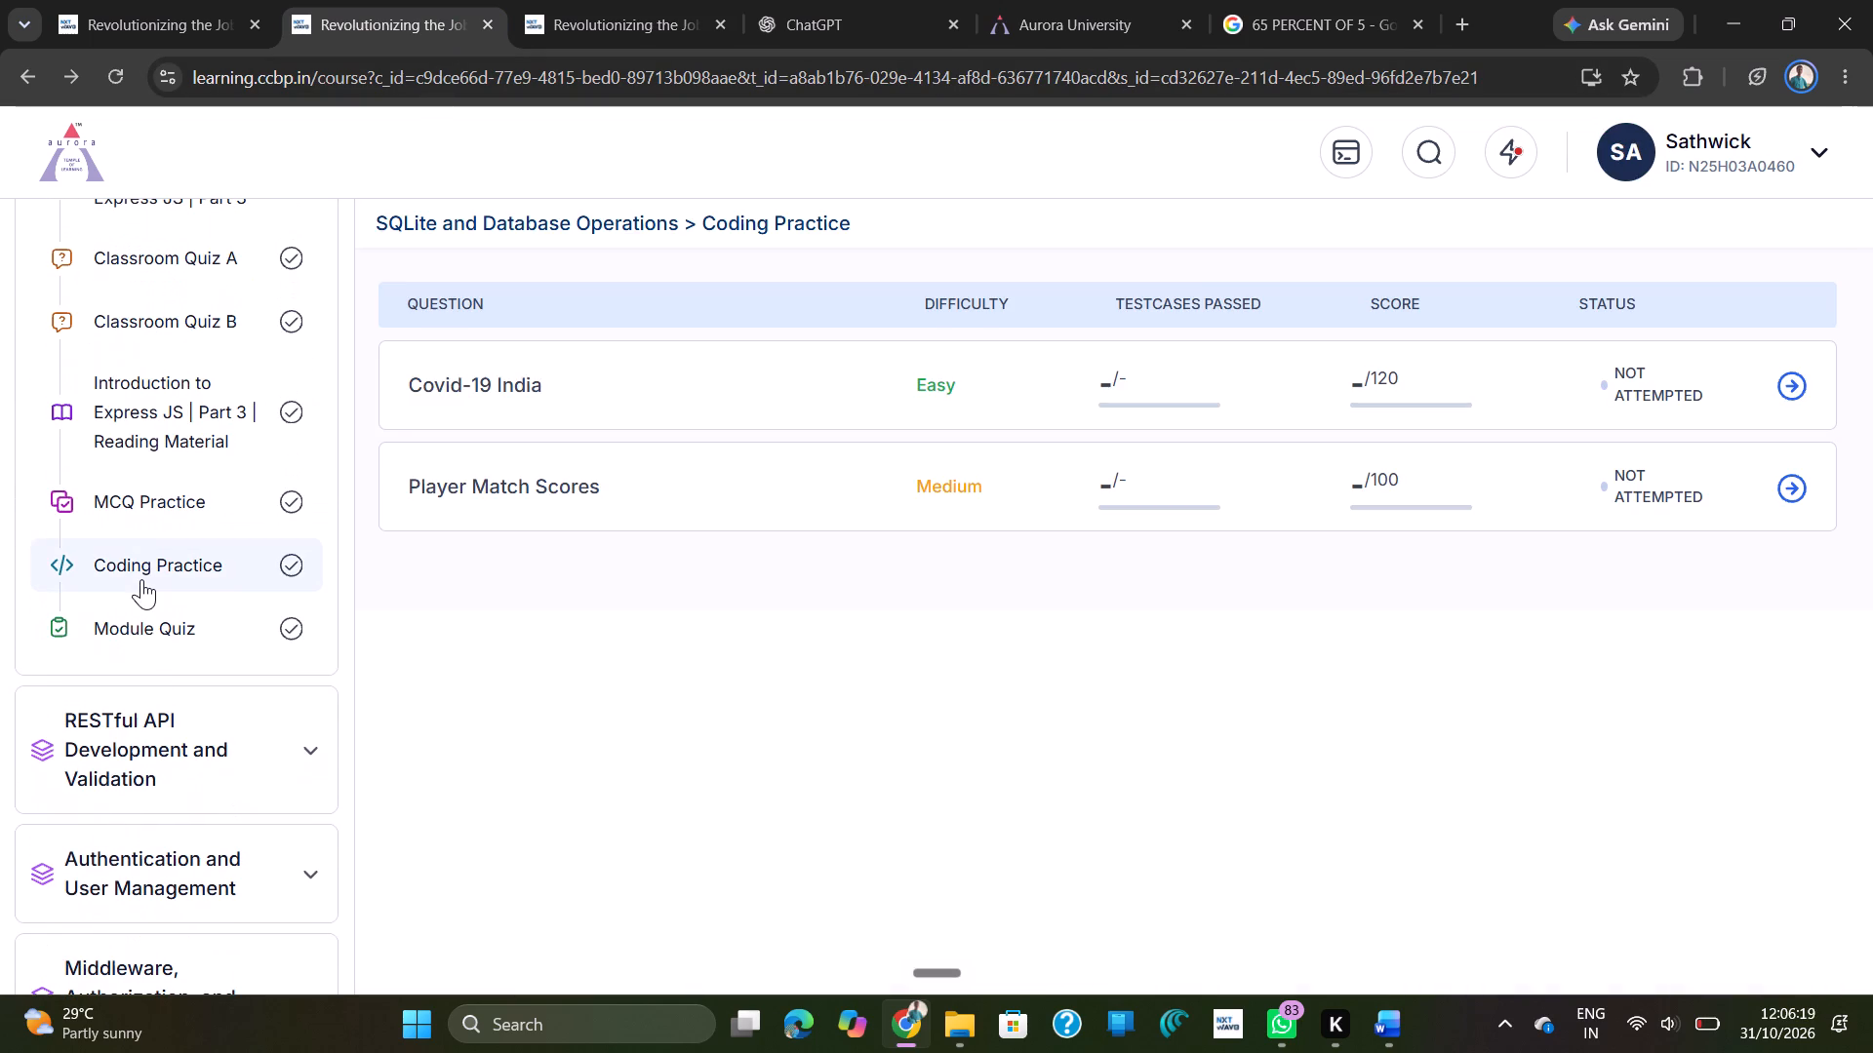
scroll(195, 492, up, 2)
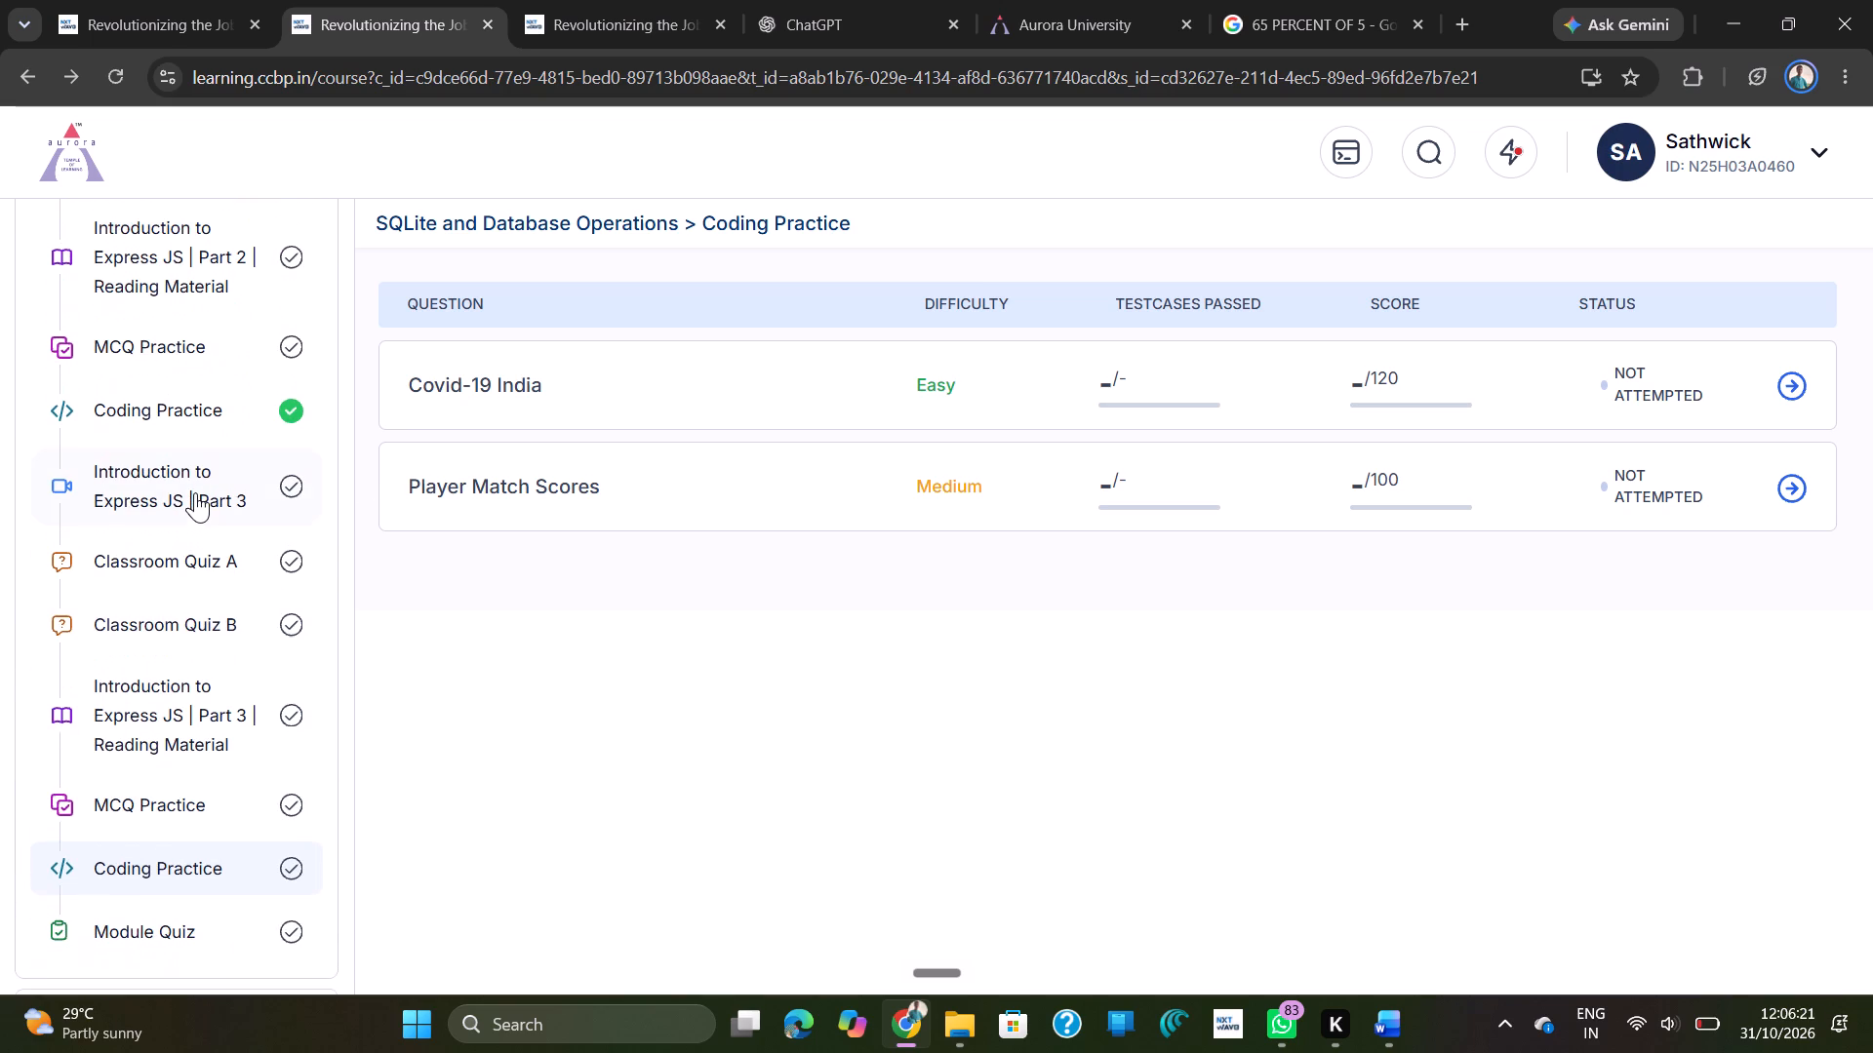
click(159, 405)
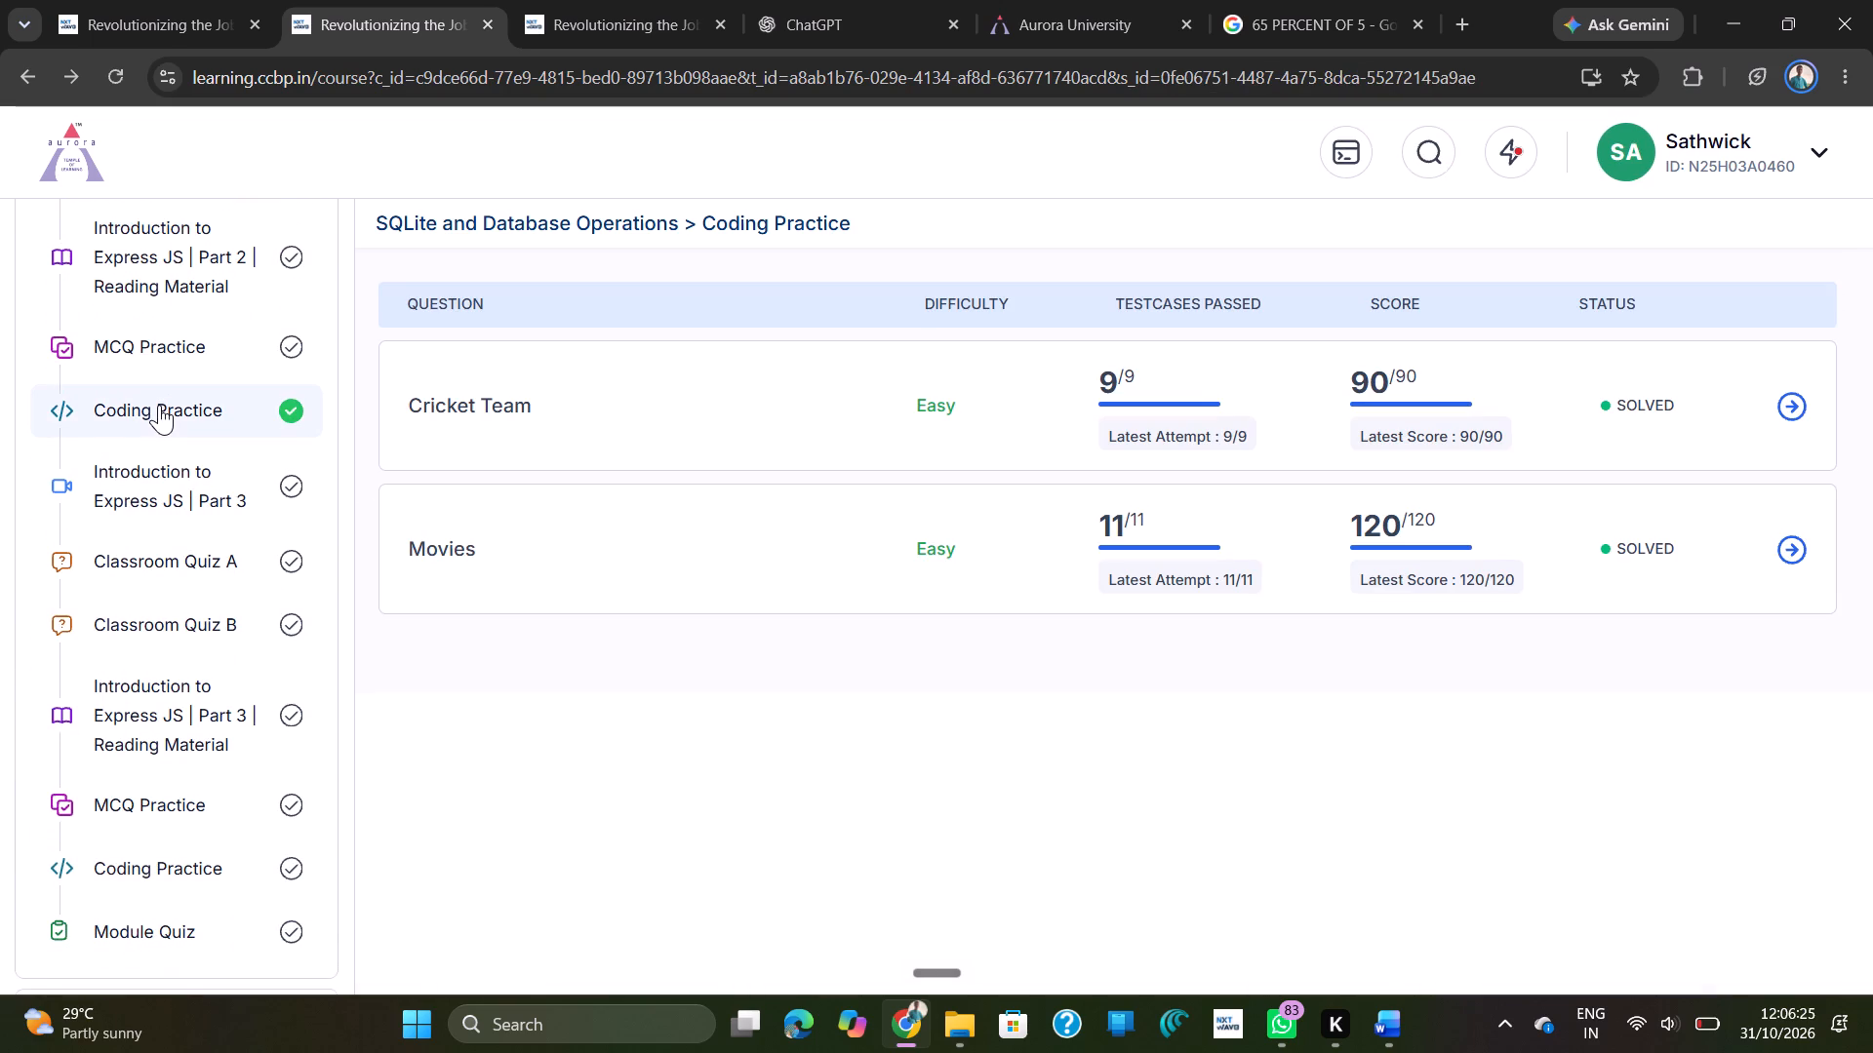
click(617, 373)
click(20, 84)
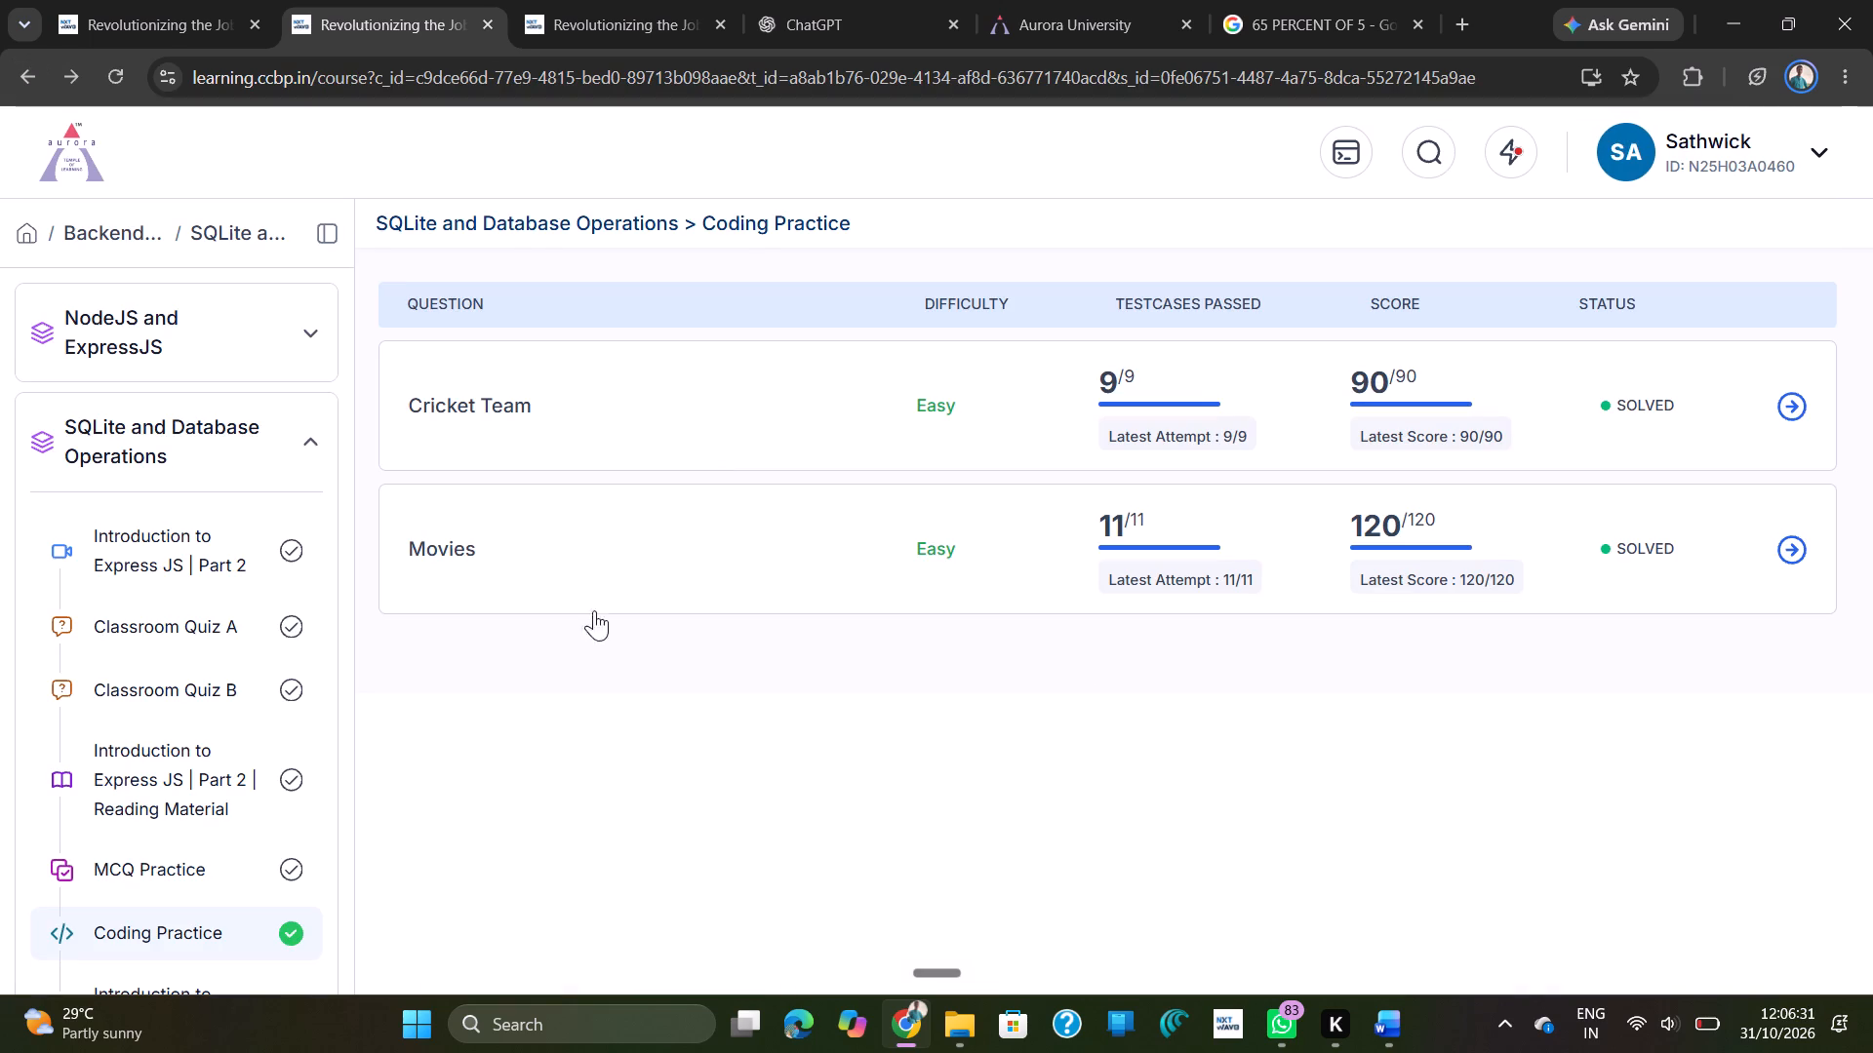
Capture the SQLite and Database Operations question list and paste the screenshot below the Module 2 heading in Lab Report 2 in Word.
key(super+Print)
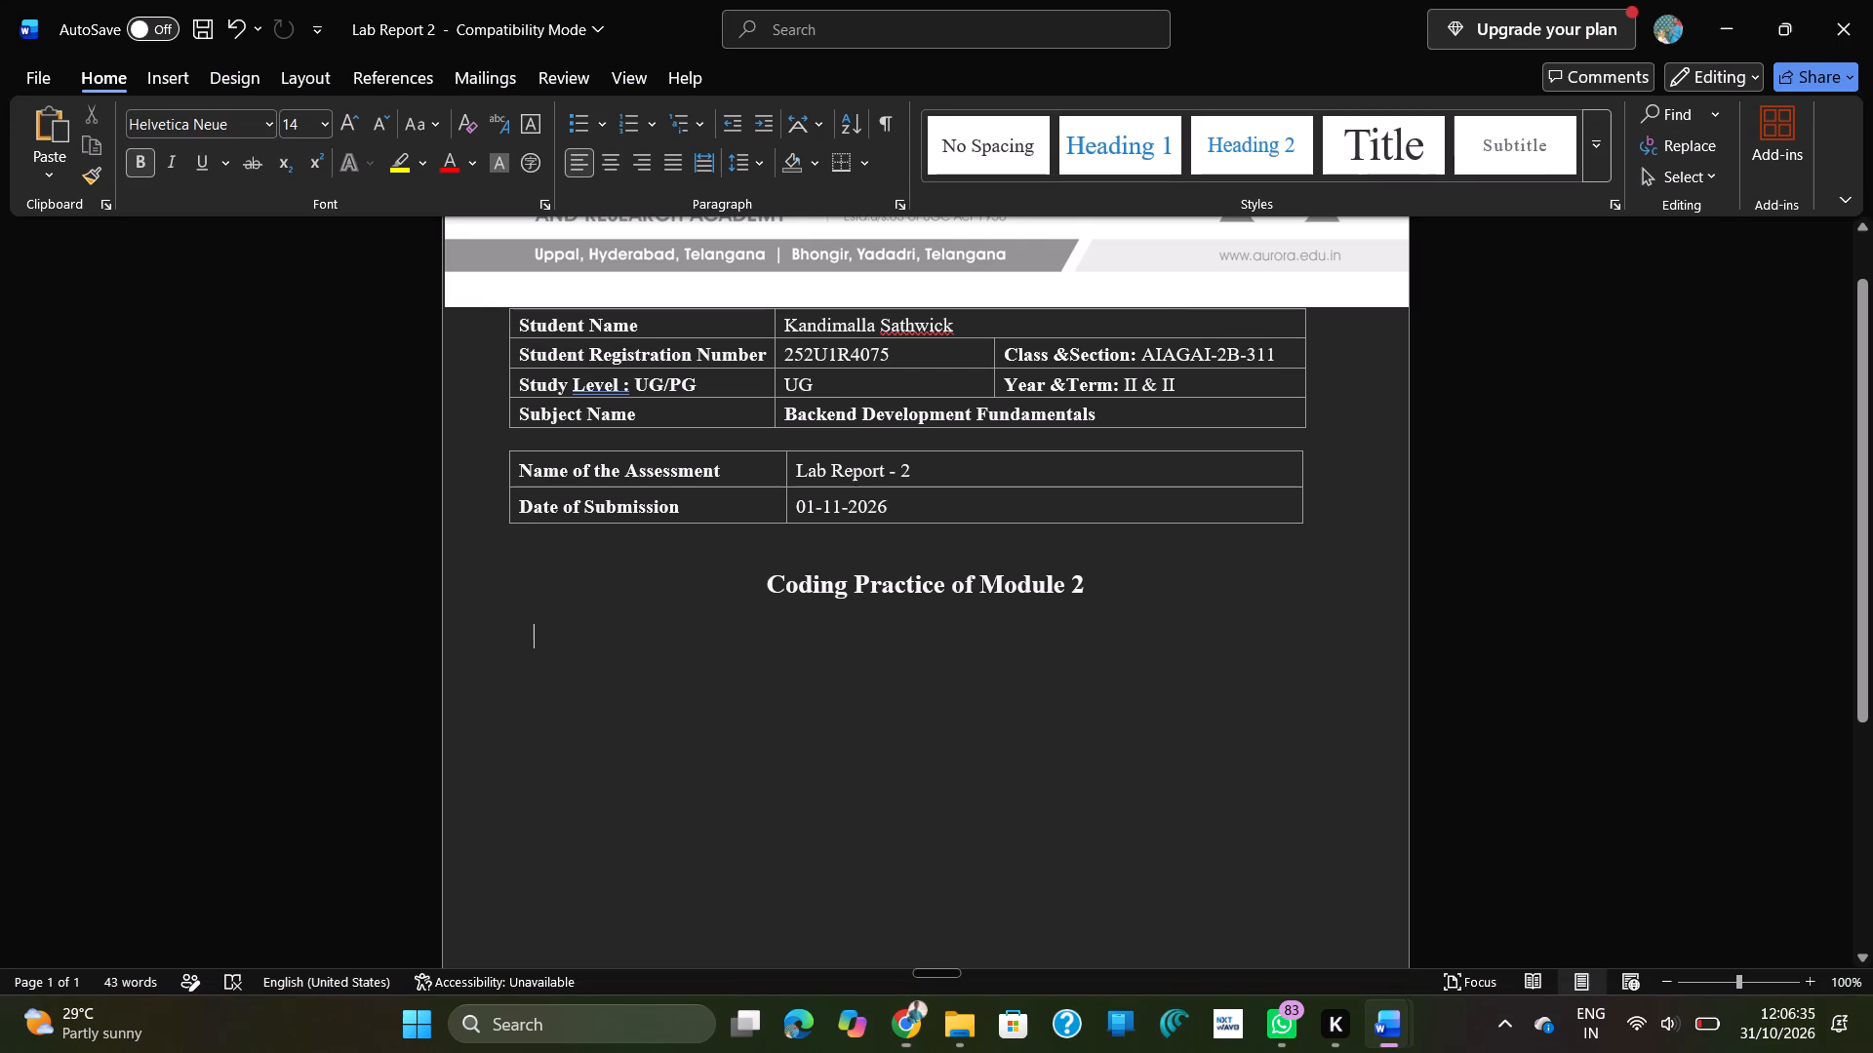
key(ctrl+v)
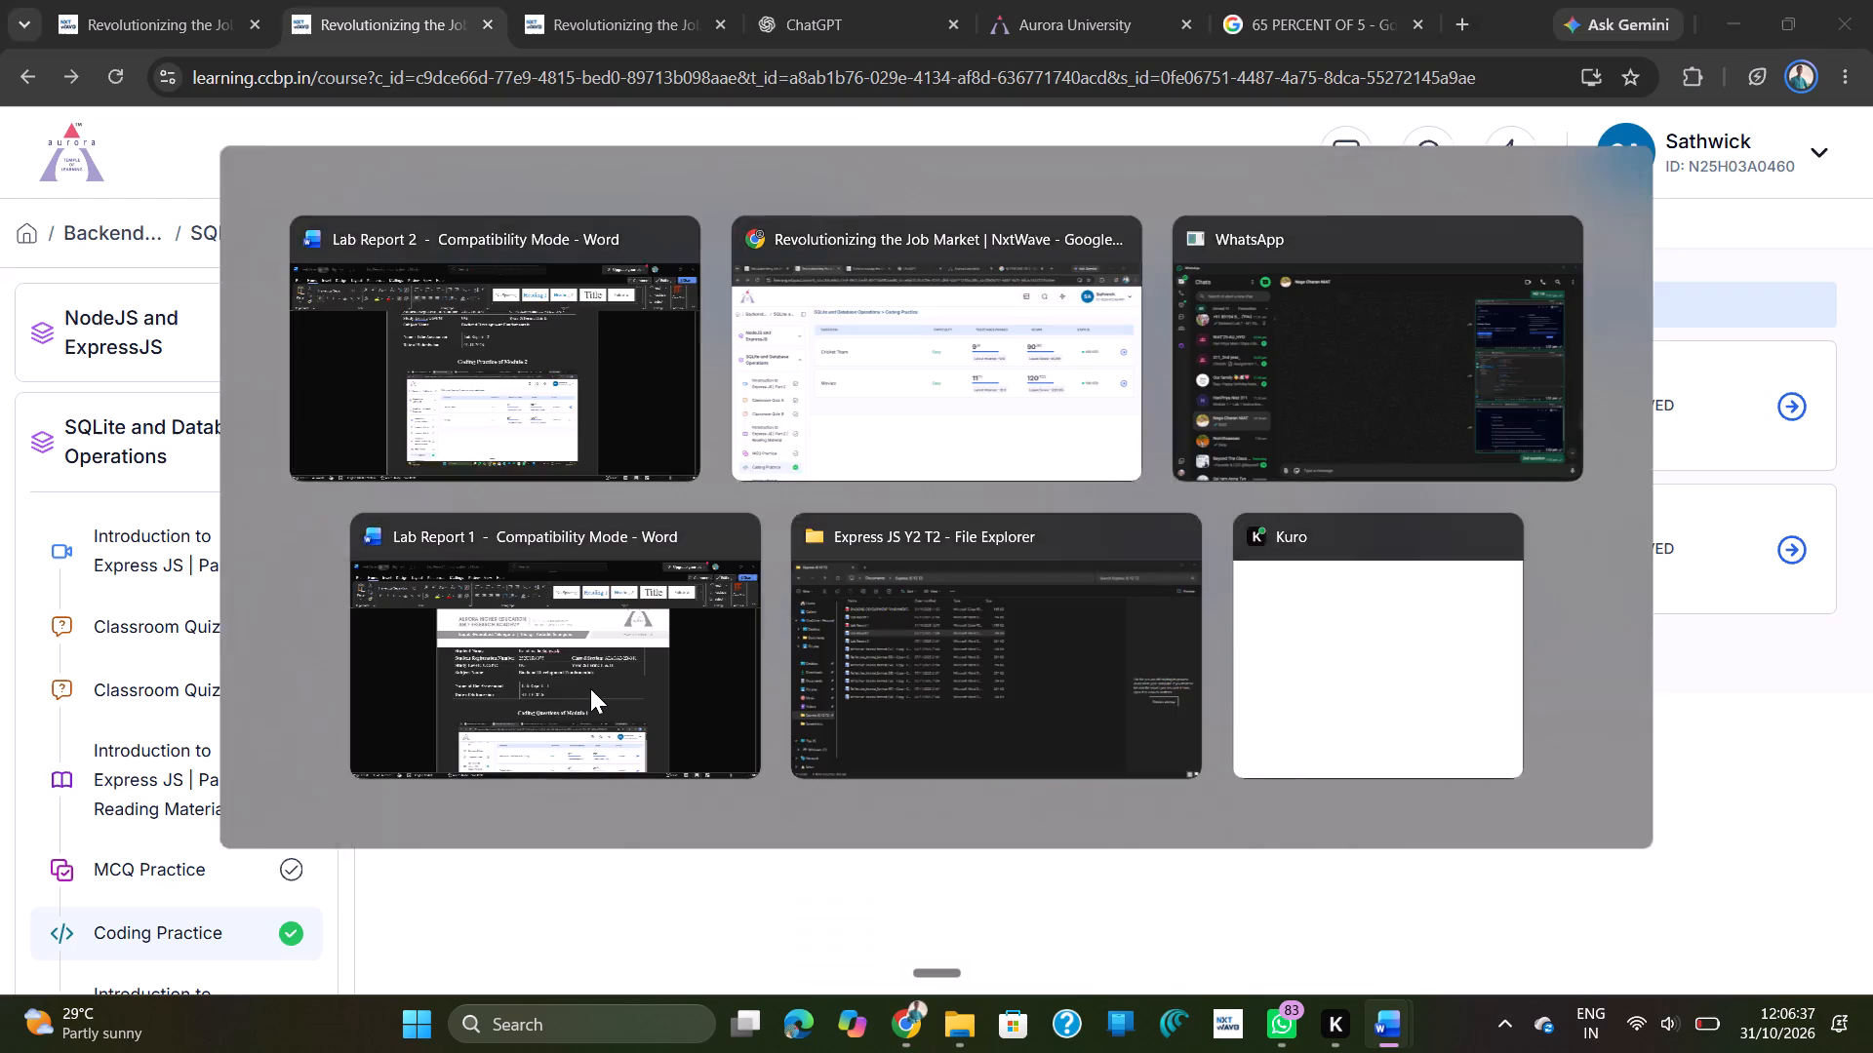
Open the Cricket Team question in the browser and capture a screenshot of its page.
click(416, 406)
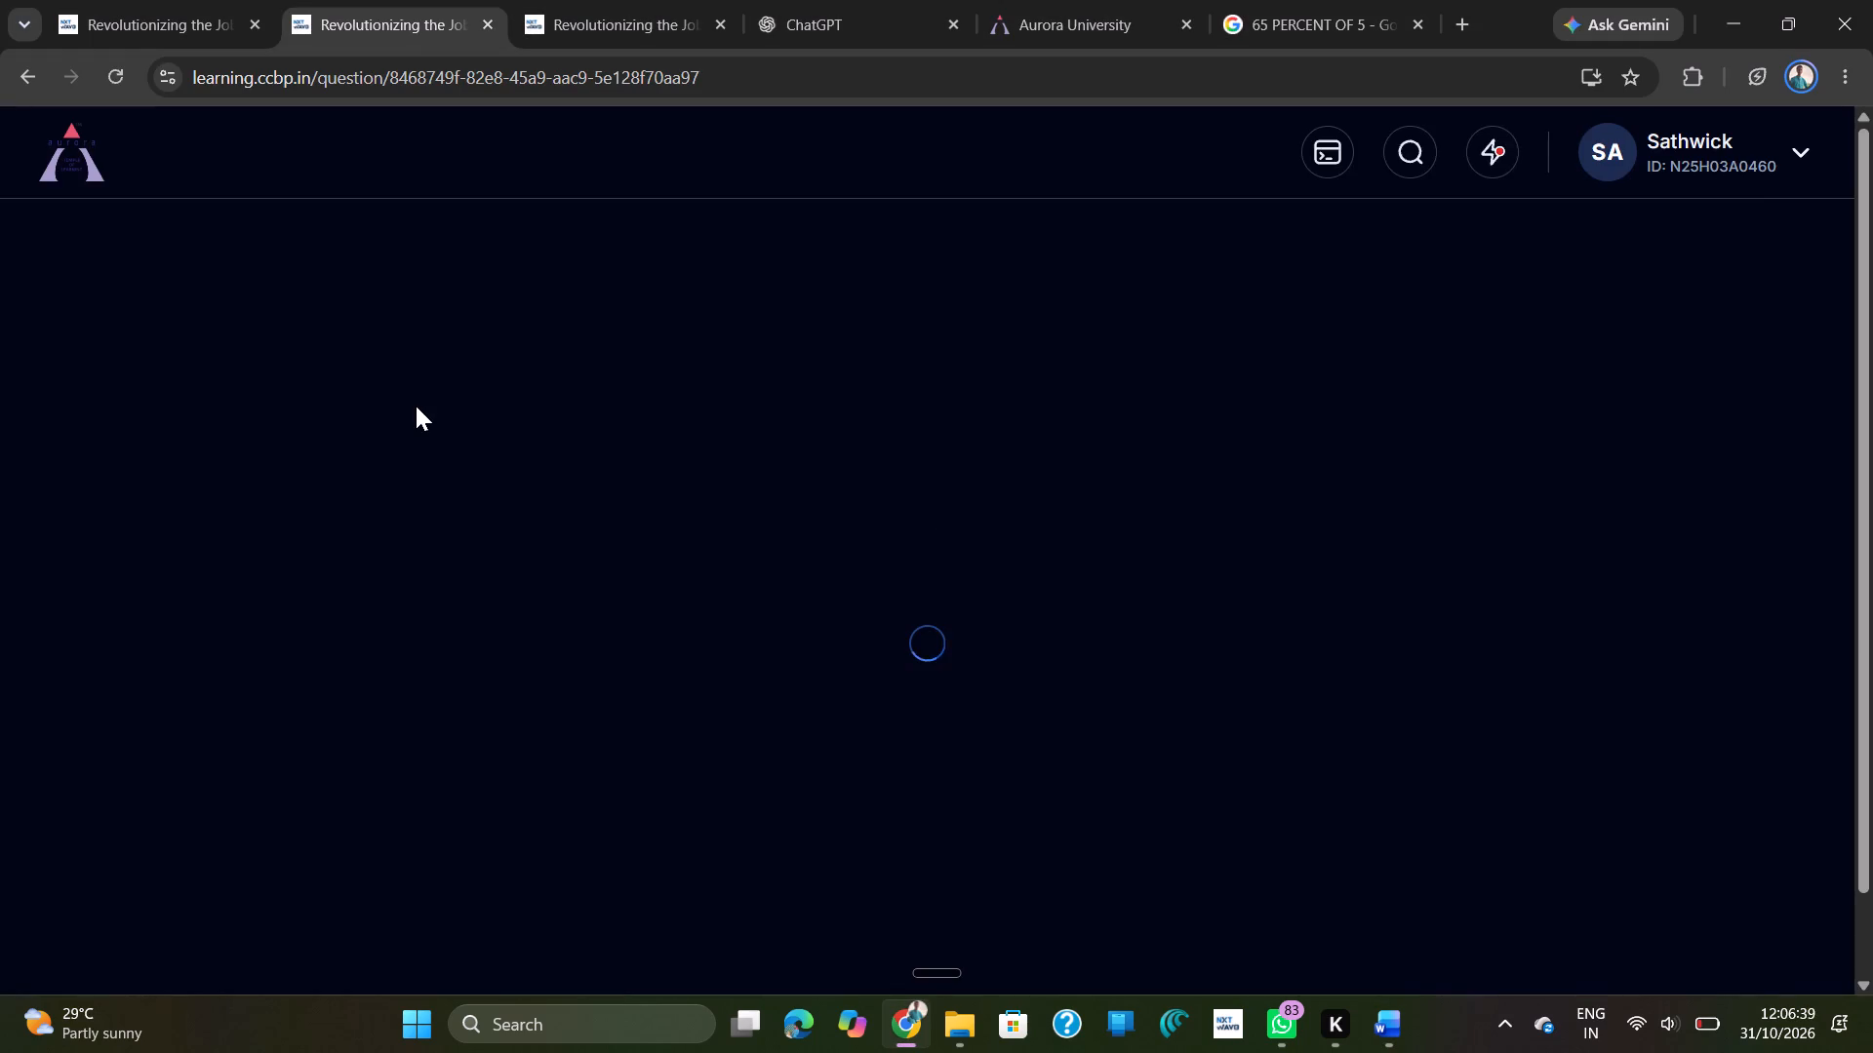
key(super+Print)
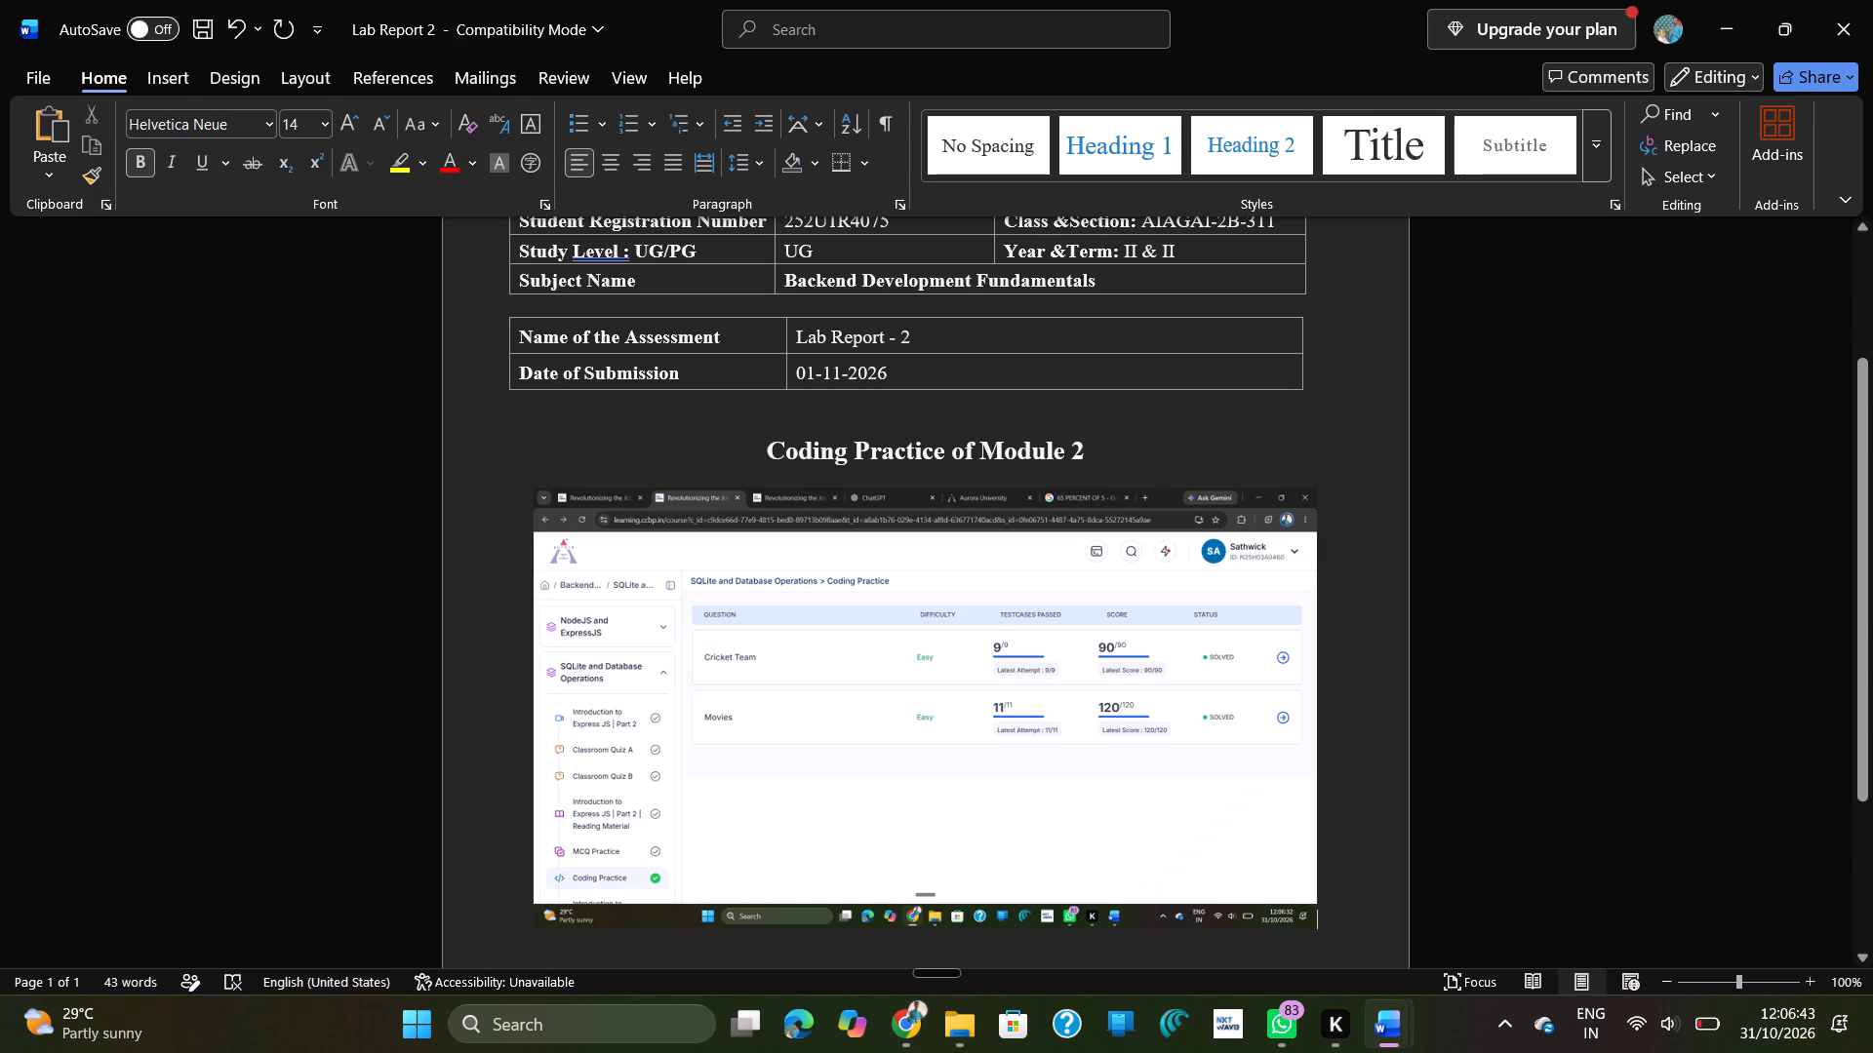
In Lab Report 2, continue onto a second page after the question-list screenshot and add the label "Question 1 :" at its top.
key(Return)
key(Return)
key(Return)
key(Return)
key(Return)
key(Return)
key(Return)
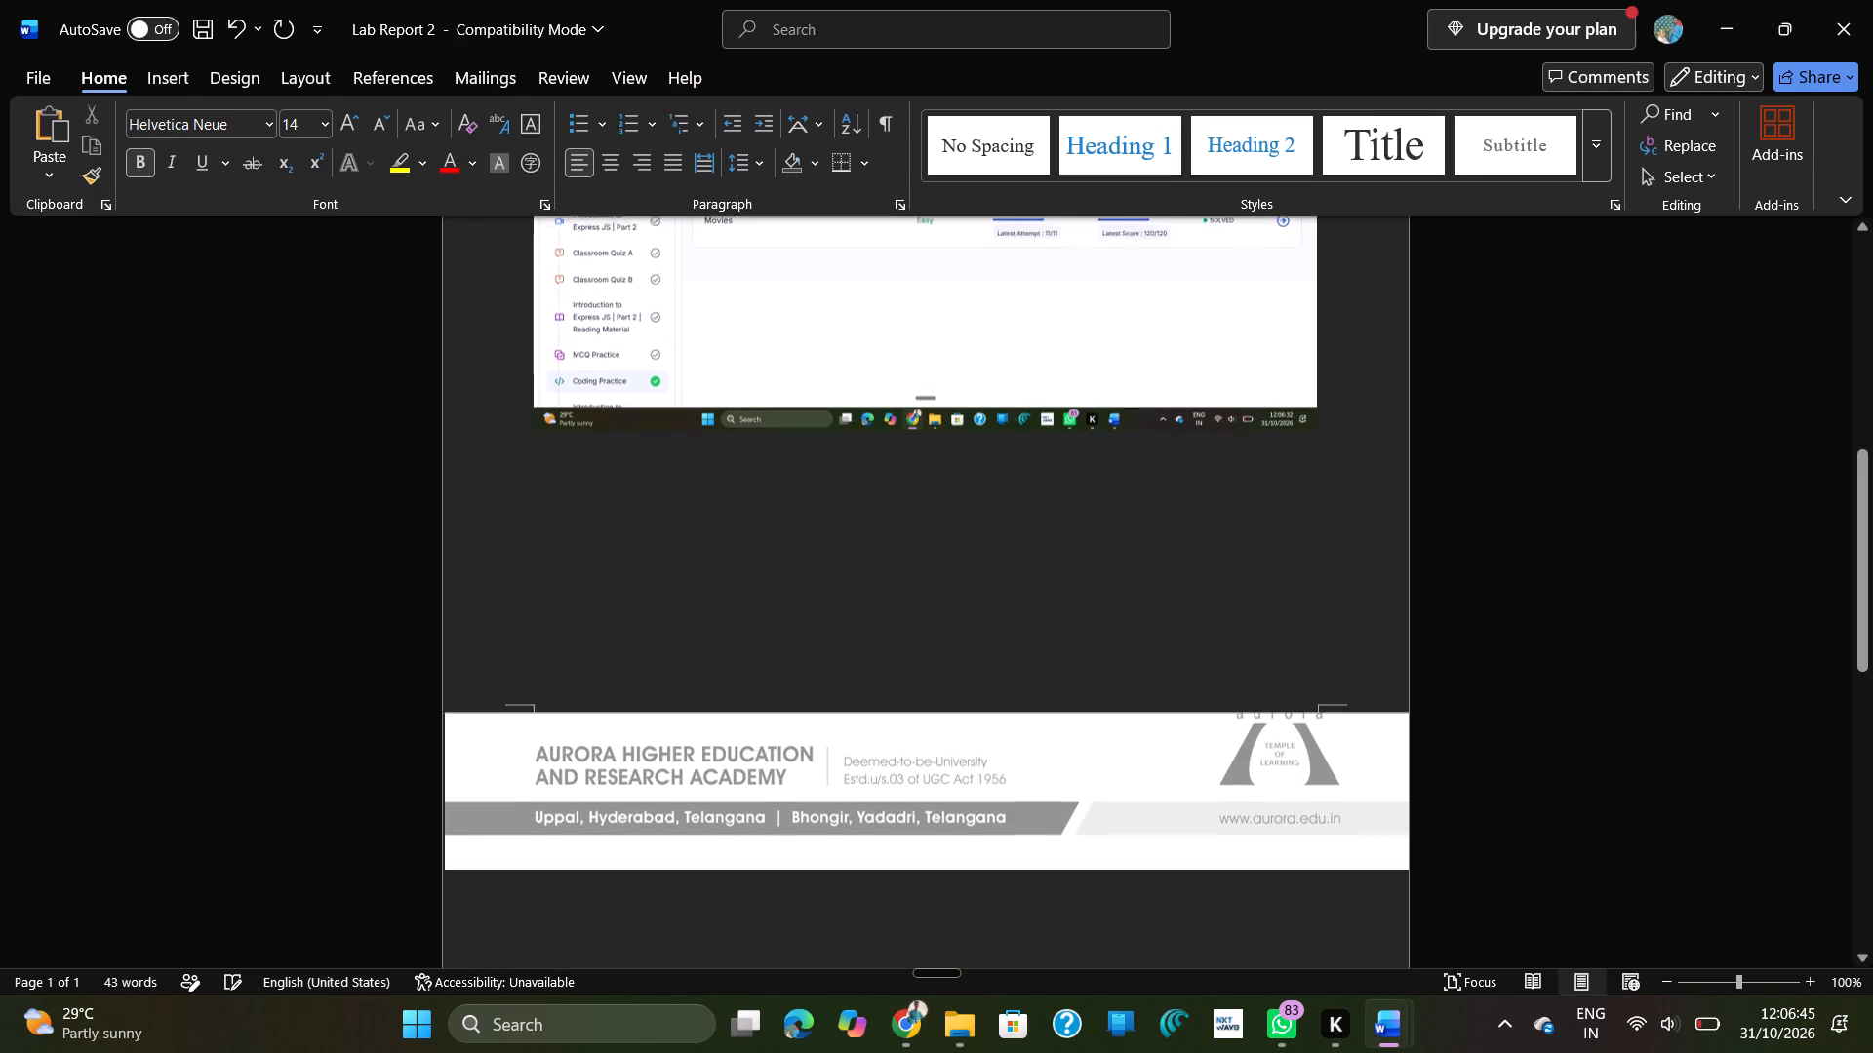
key(BackSpace)
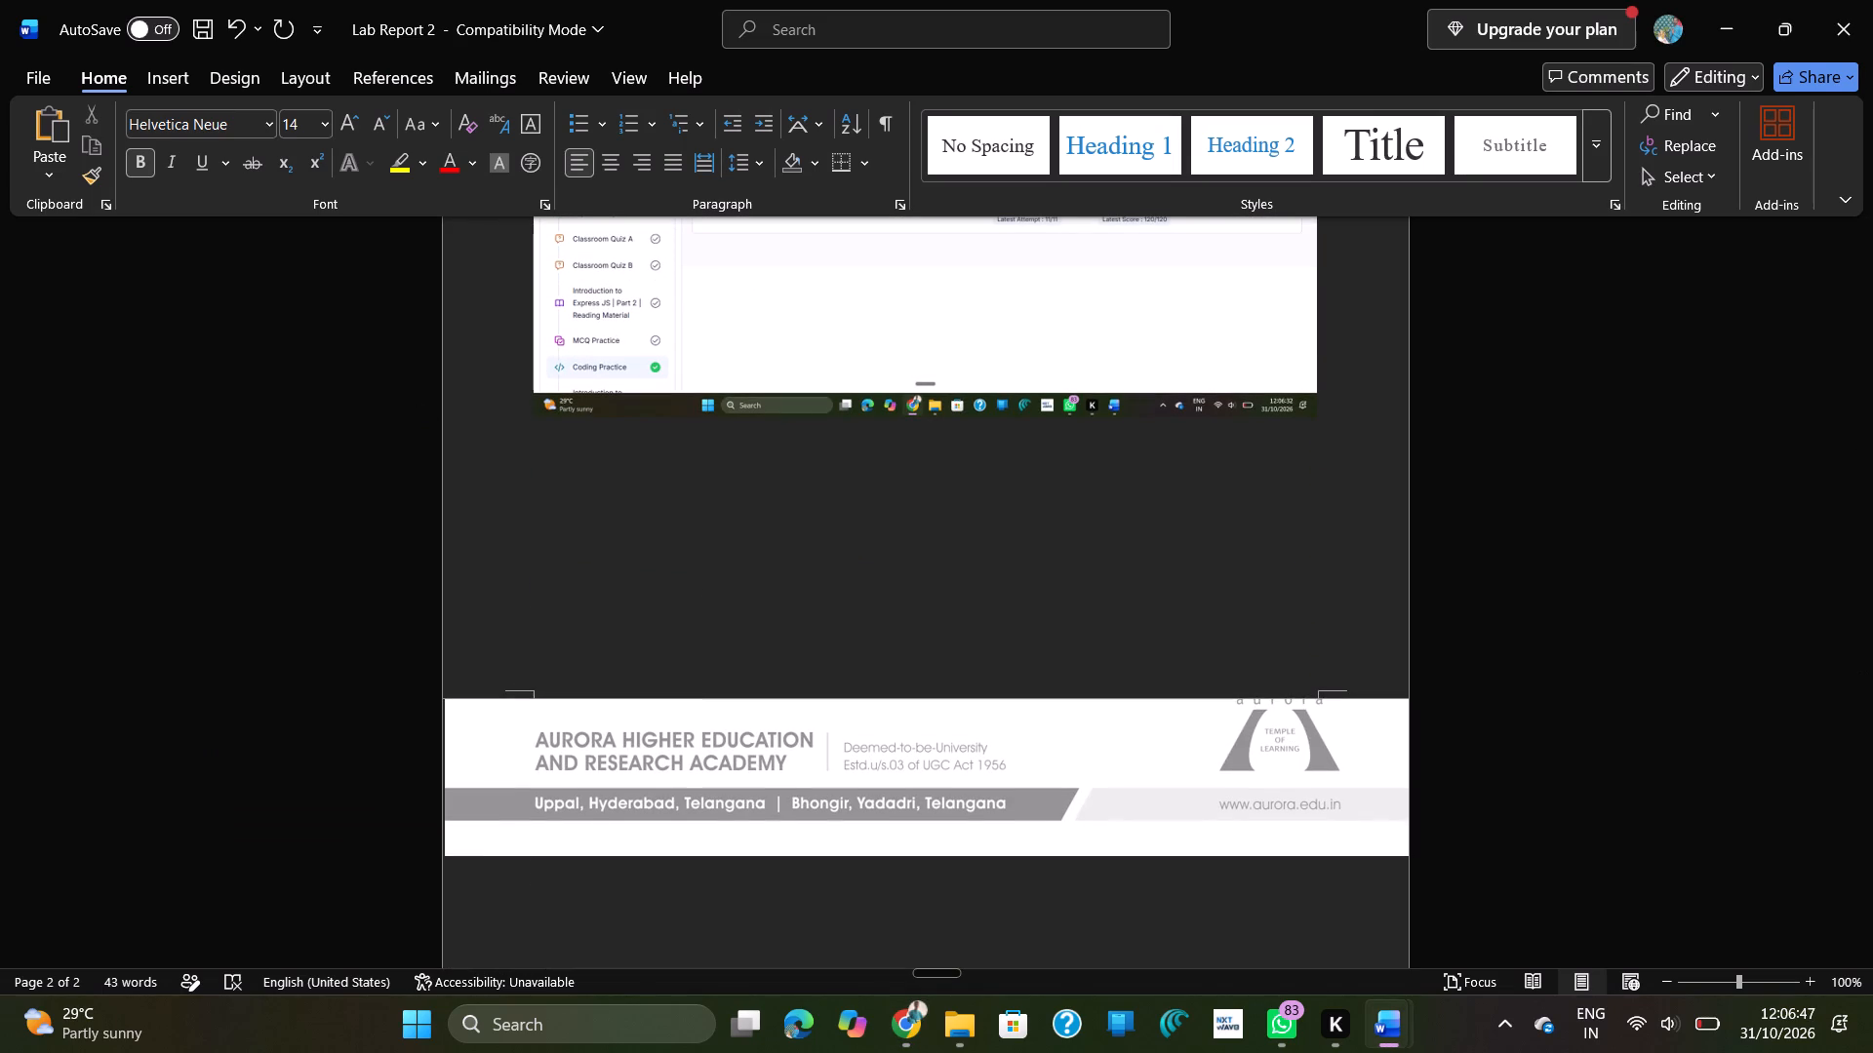
key(o)
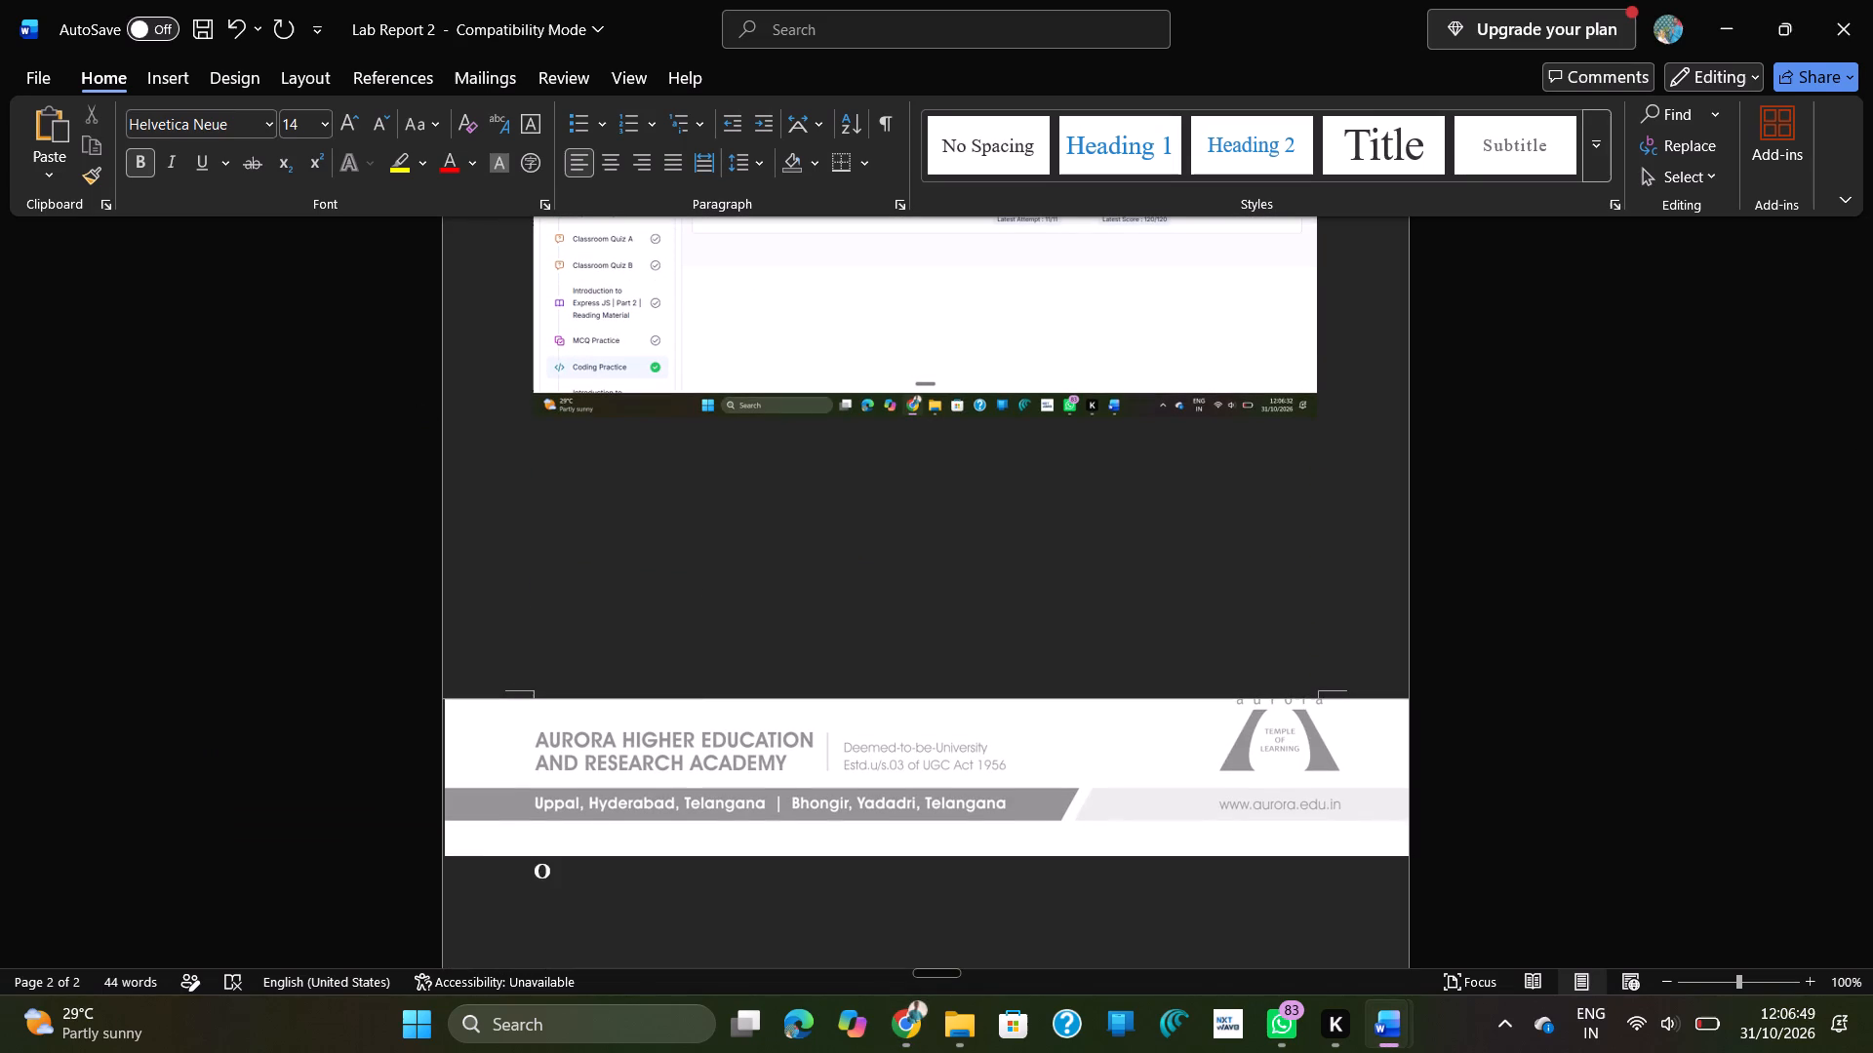
key(BackSpace)
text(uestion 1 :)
Paste the Cricket Team question screenshot on a new line below the "Question 1 :" label.
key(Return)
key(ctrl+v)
scroll(863, 595, down, 1)
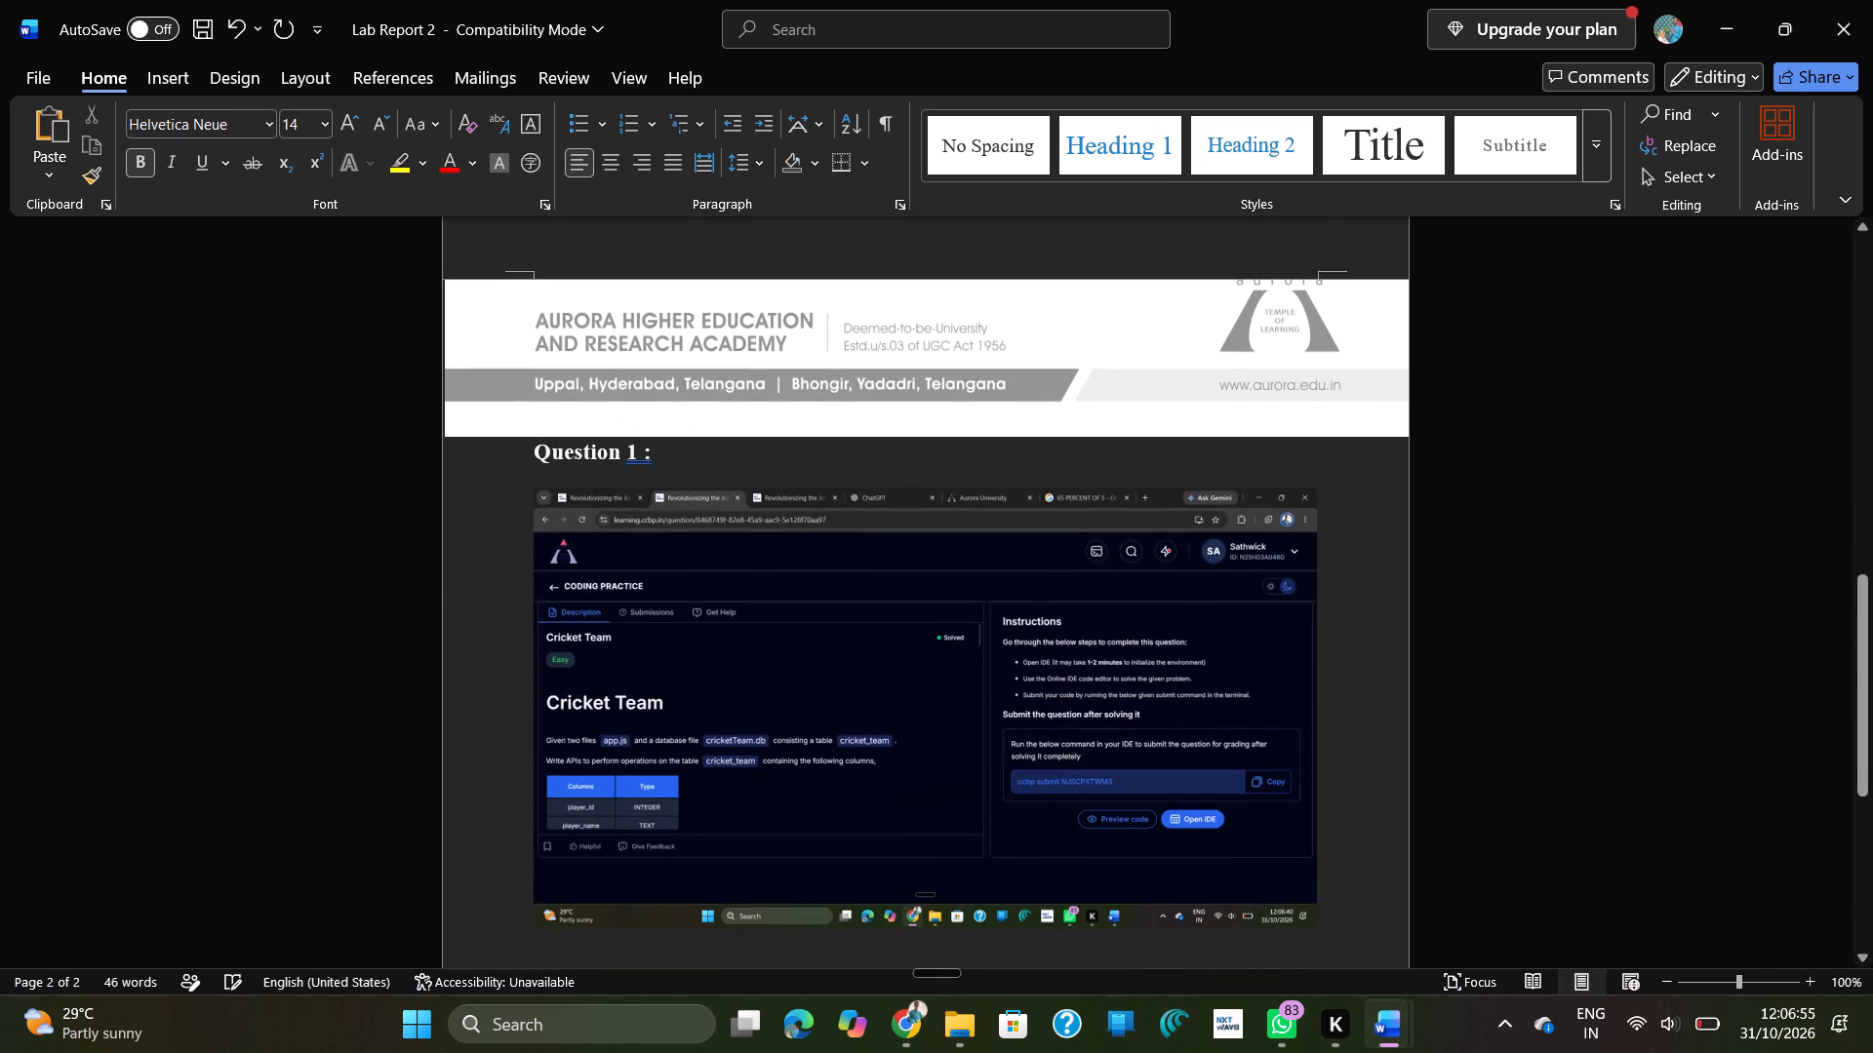
Add a new empty line below the Cricket Team question screenshot on page 2 of Lab Report 2.
scroll(863, 595, down, 1)
key(Return)
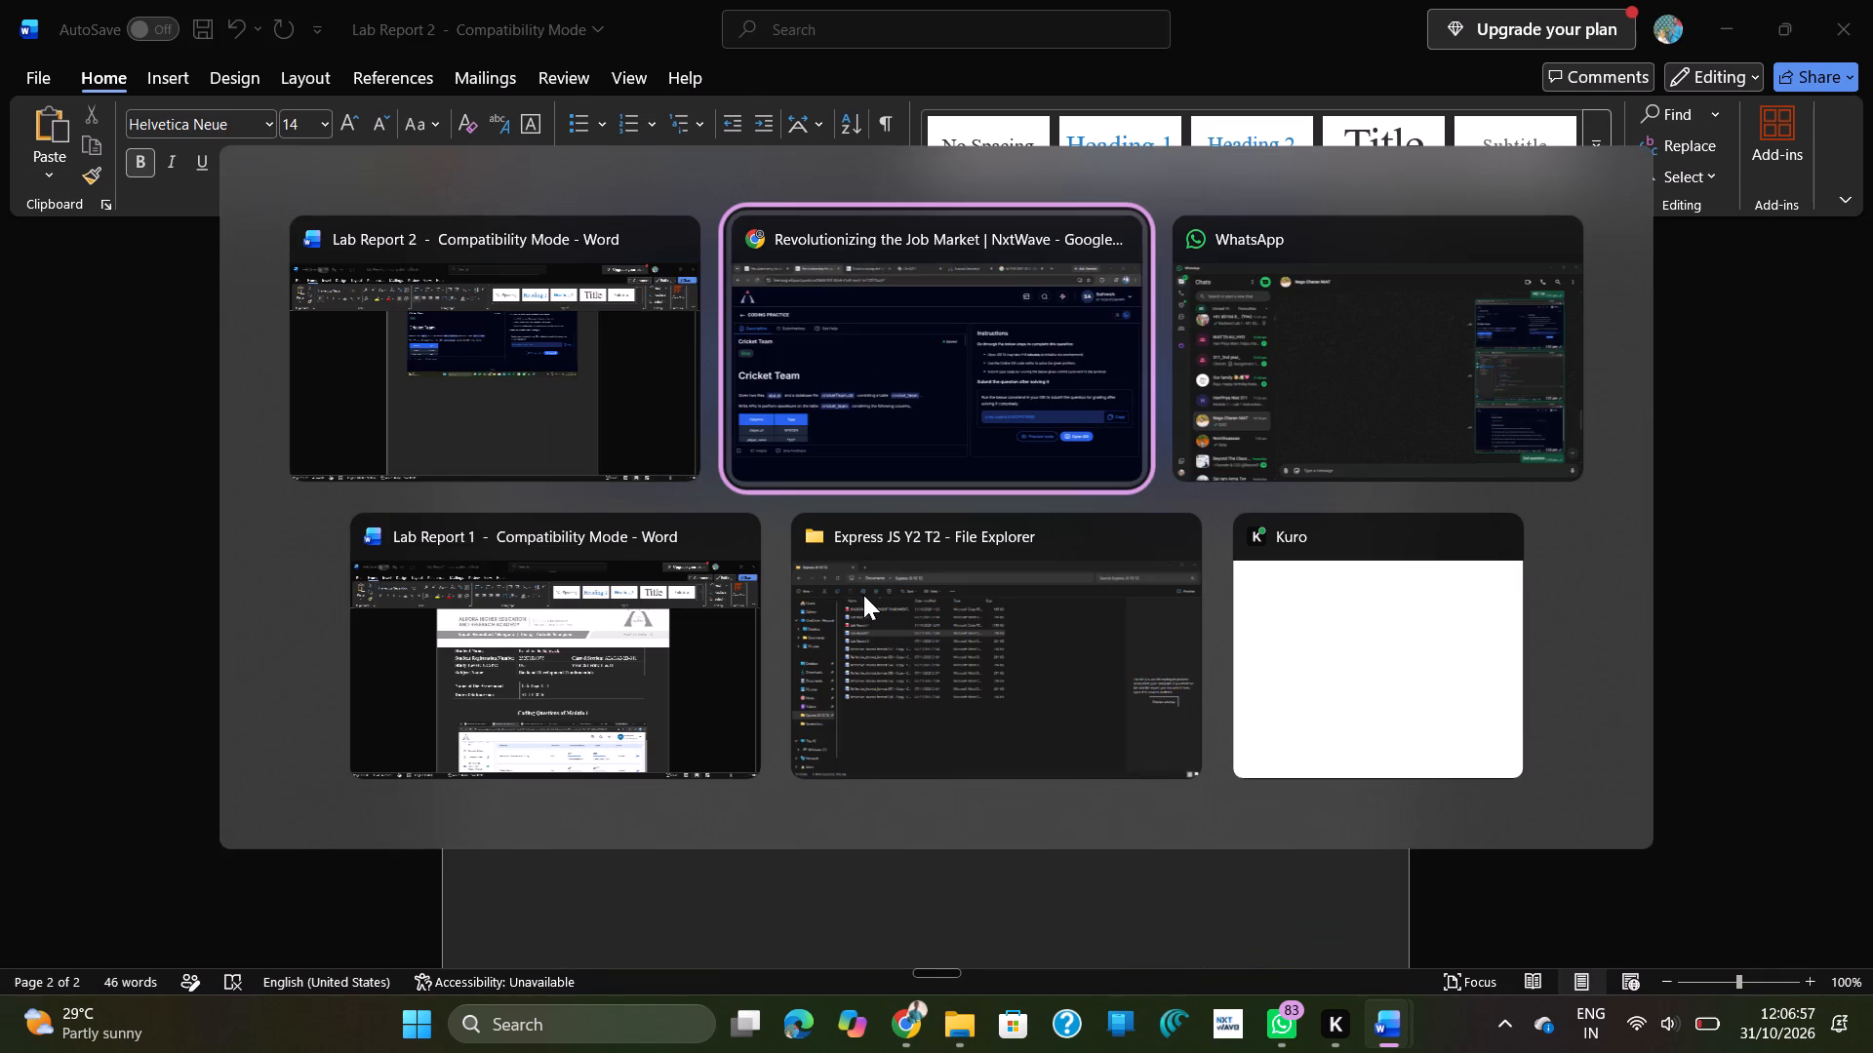
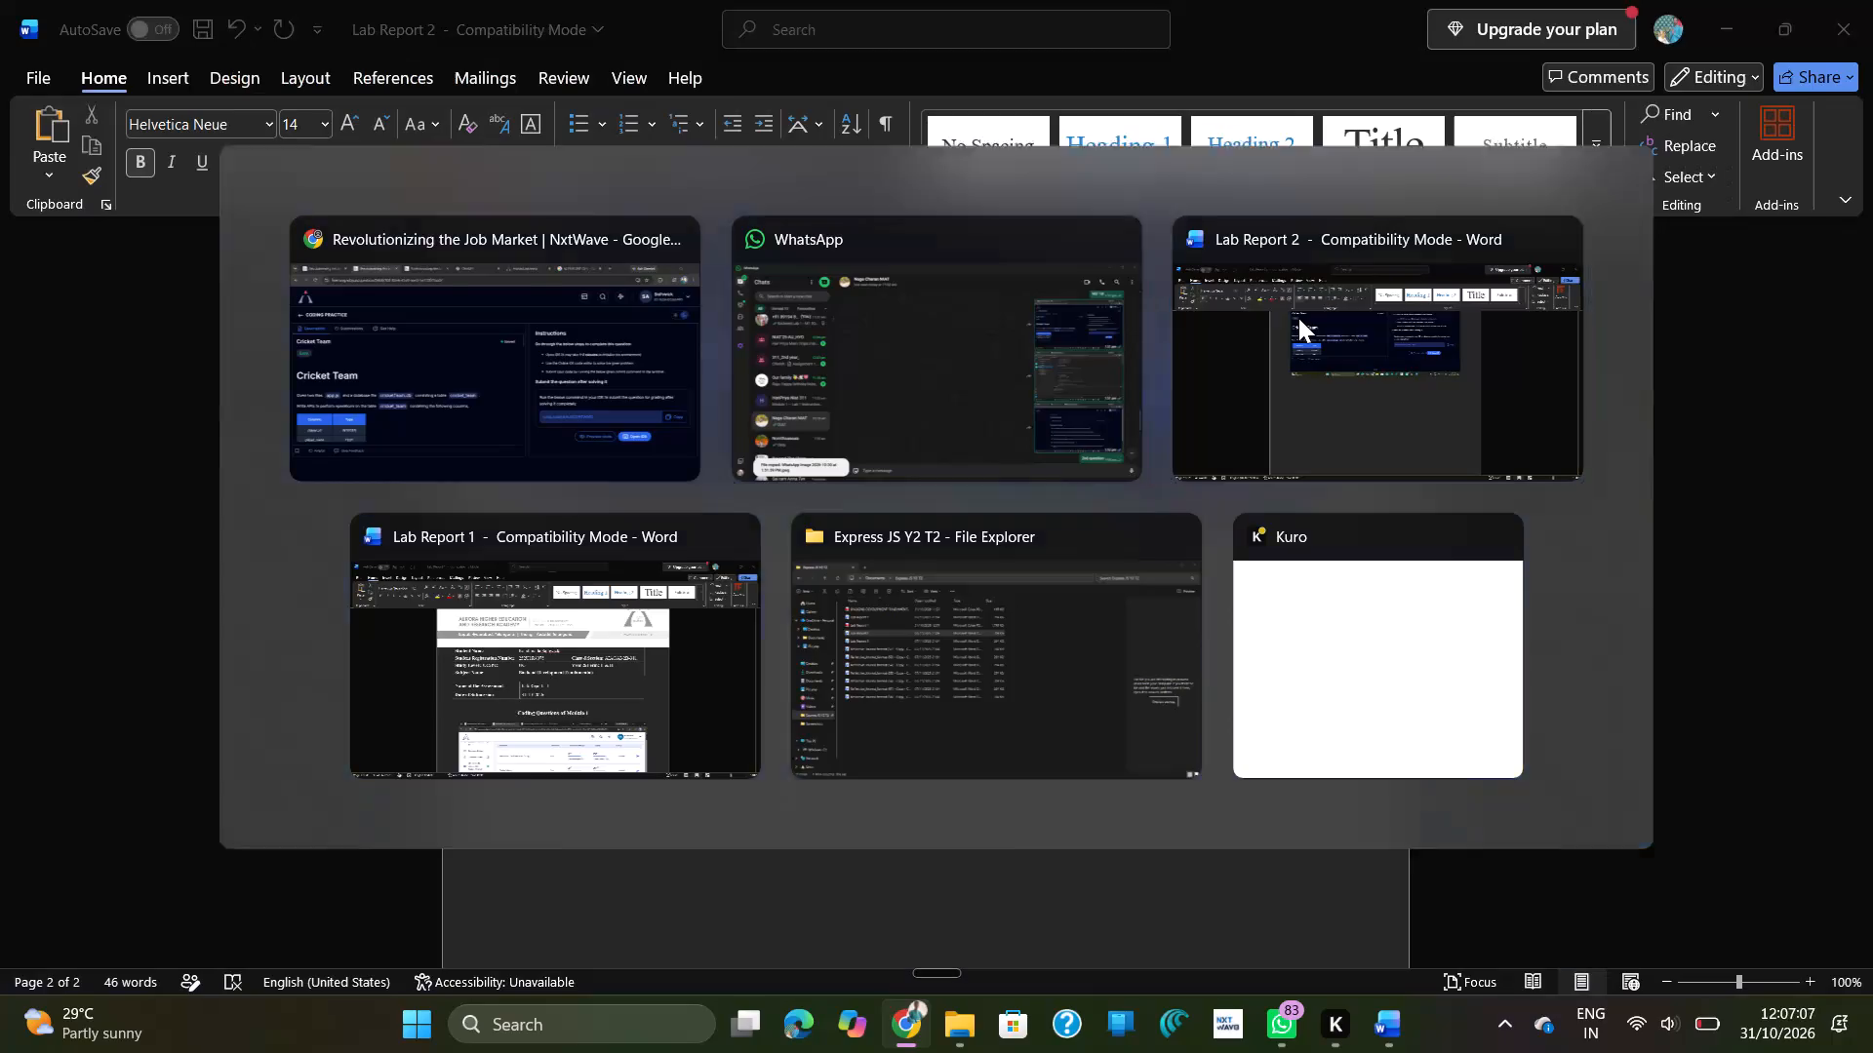
Paste the copied code editor and terminal screenshot below the Cricket Team question screenshot on page 2 of Lab Report 2.
key(ctrl+v)
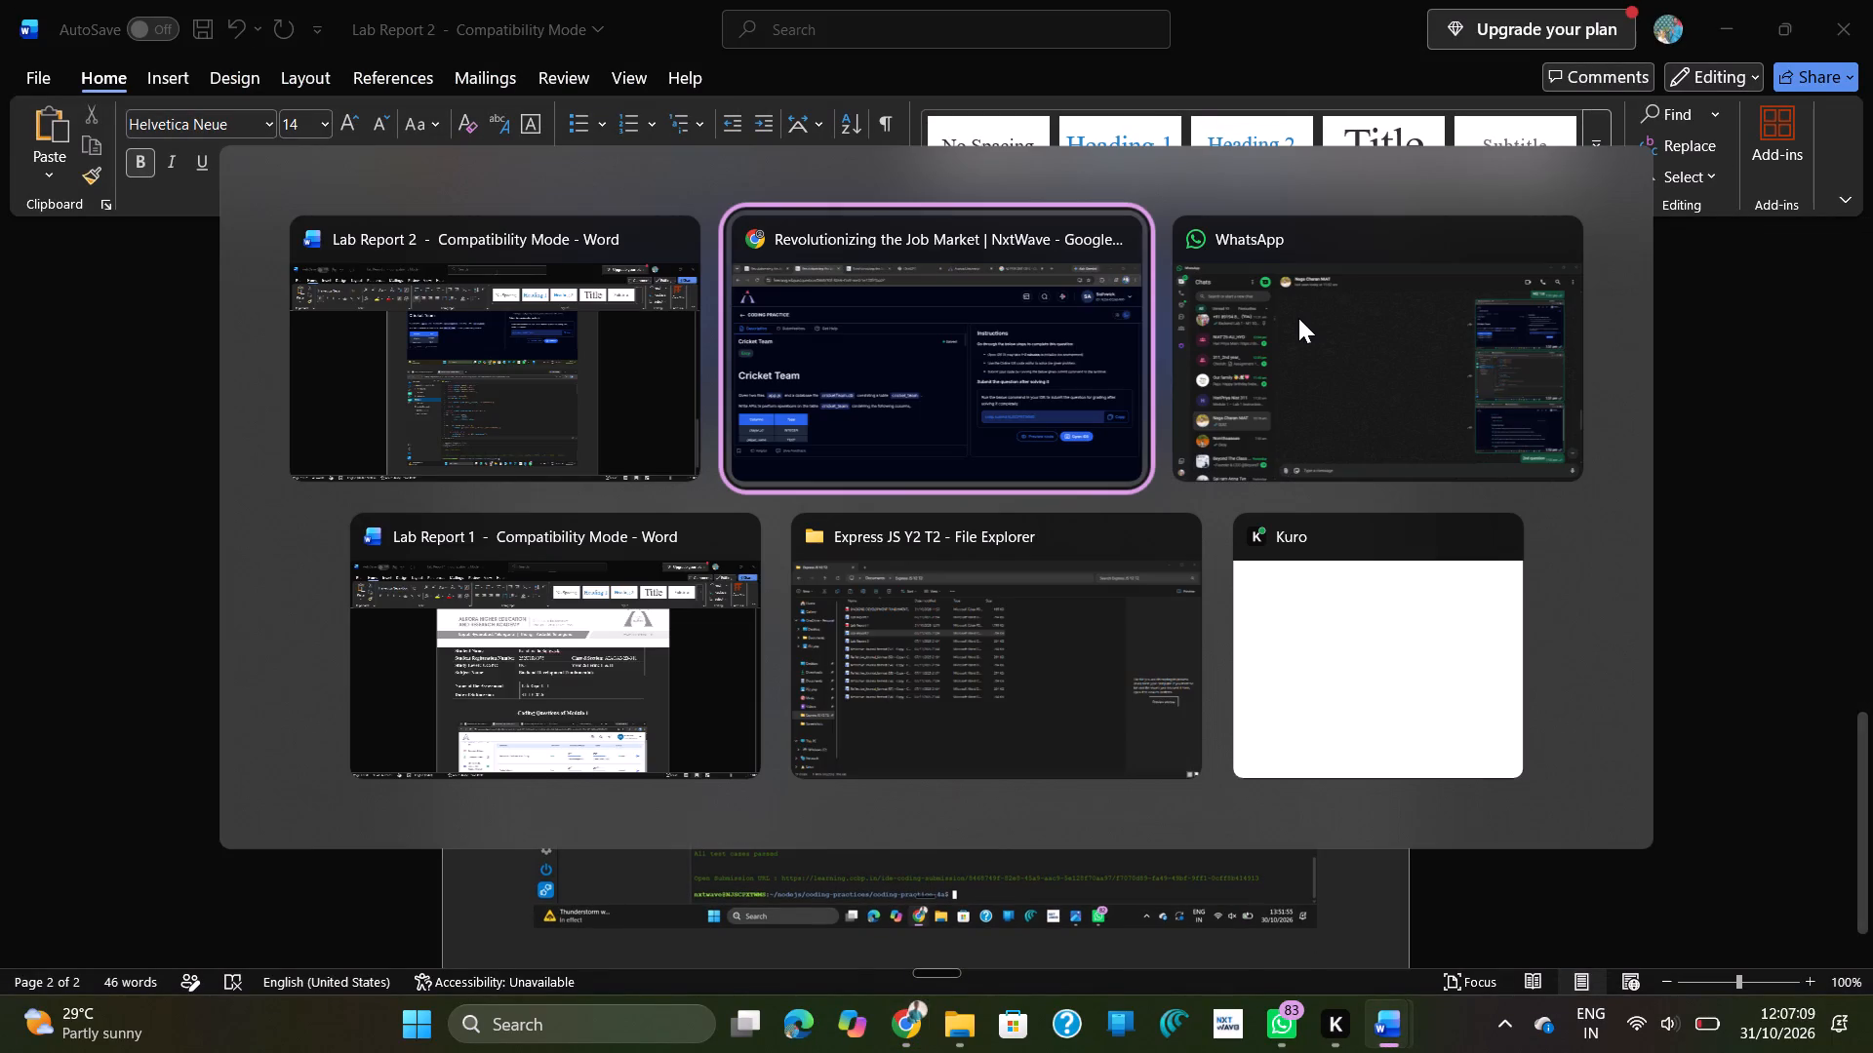
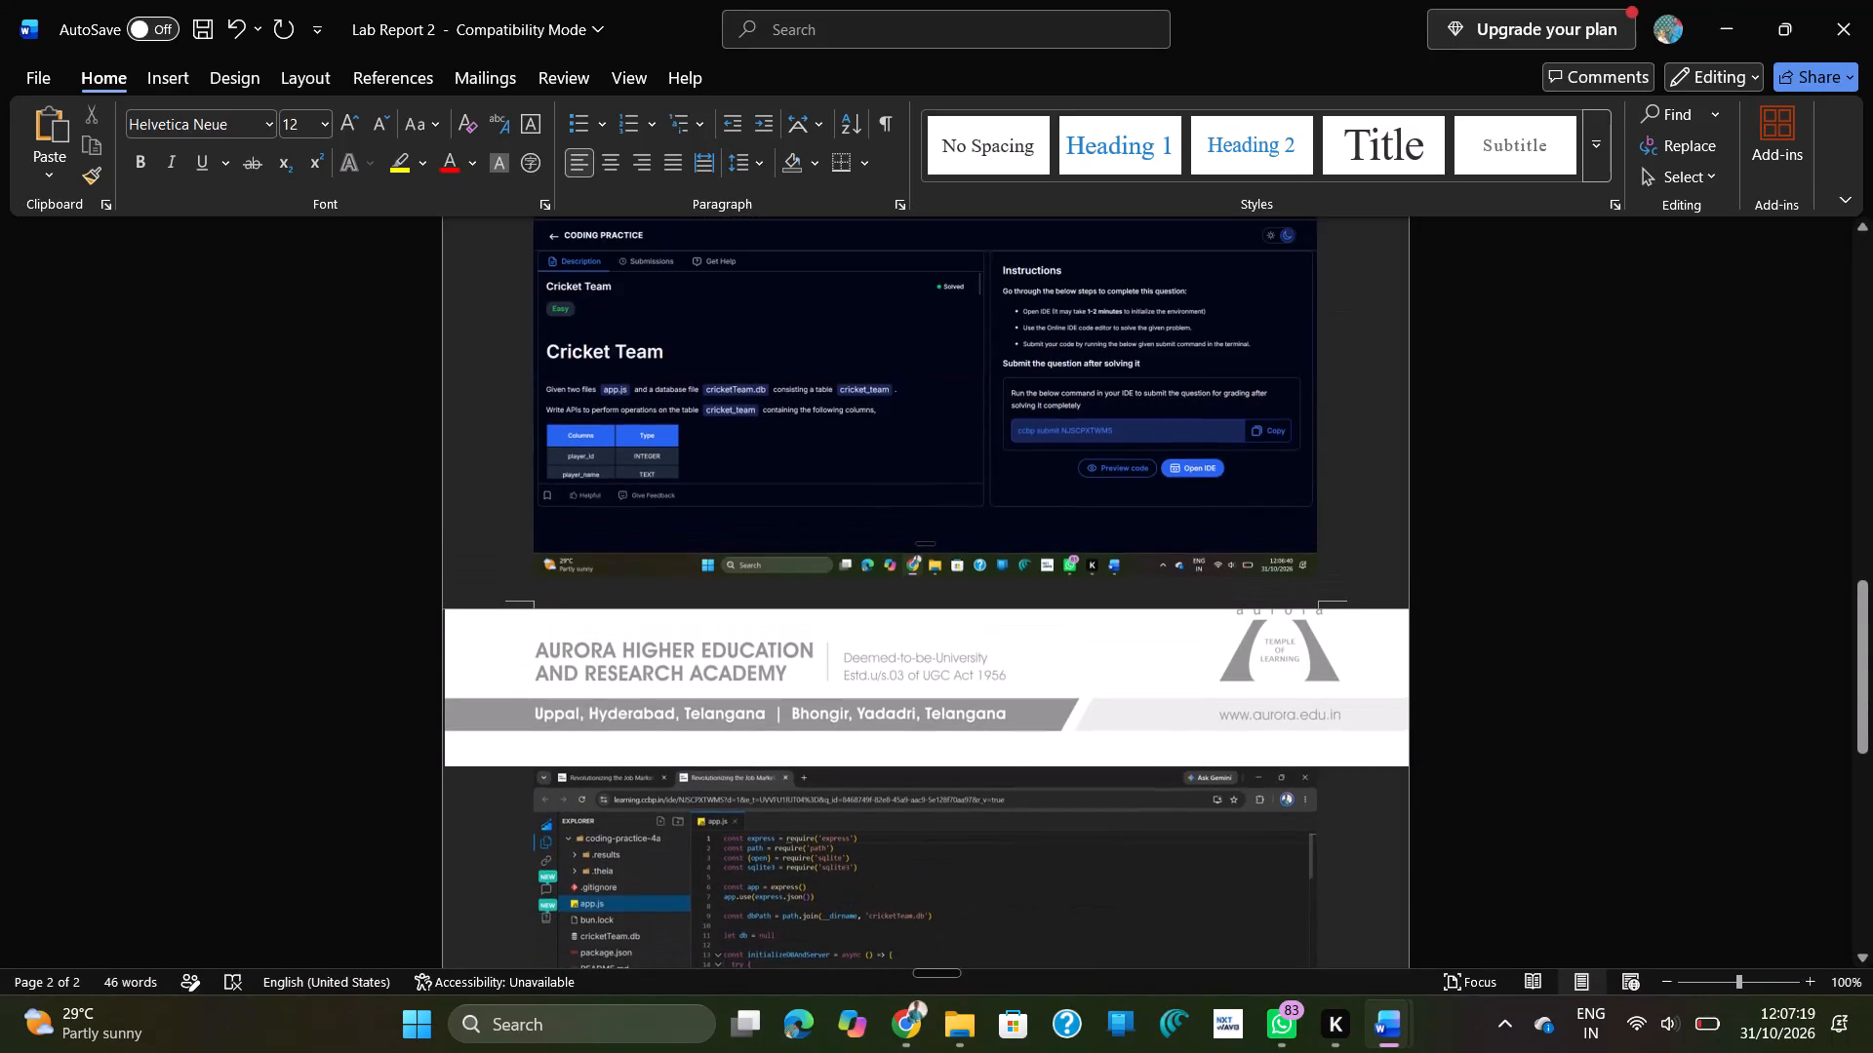
Undo the last edit and paste the Cricket Team Submission Details screenshot on a new line below the app.js code screenshot.
scroll(1497, 473, down, 2)
scroll(1497, 473, up, 4)
scroll(1497, 473, down, 3)
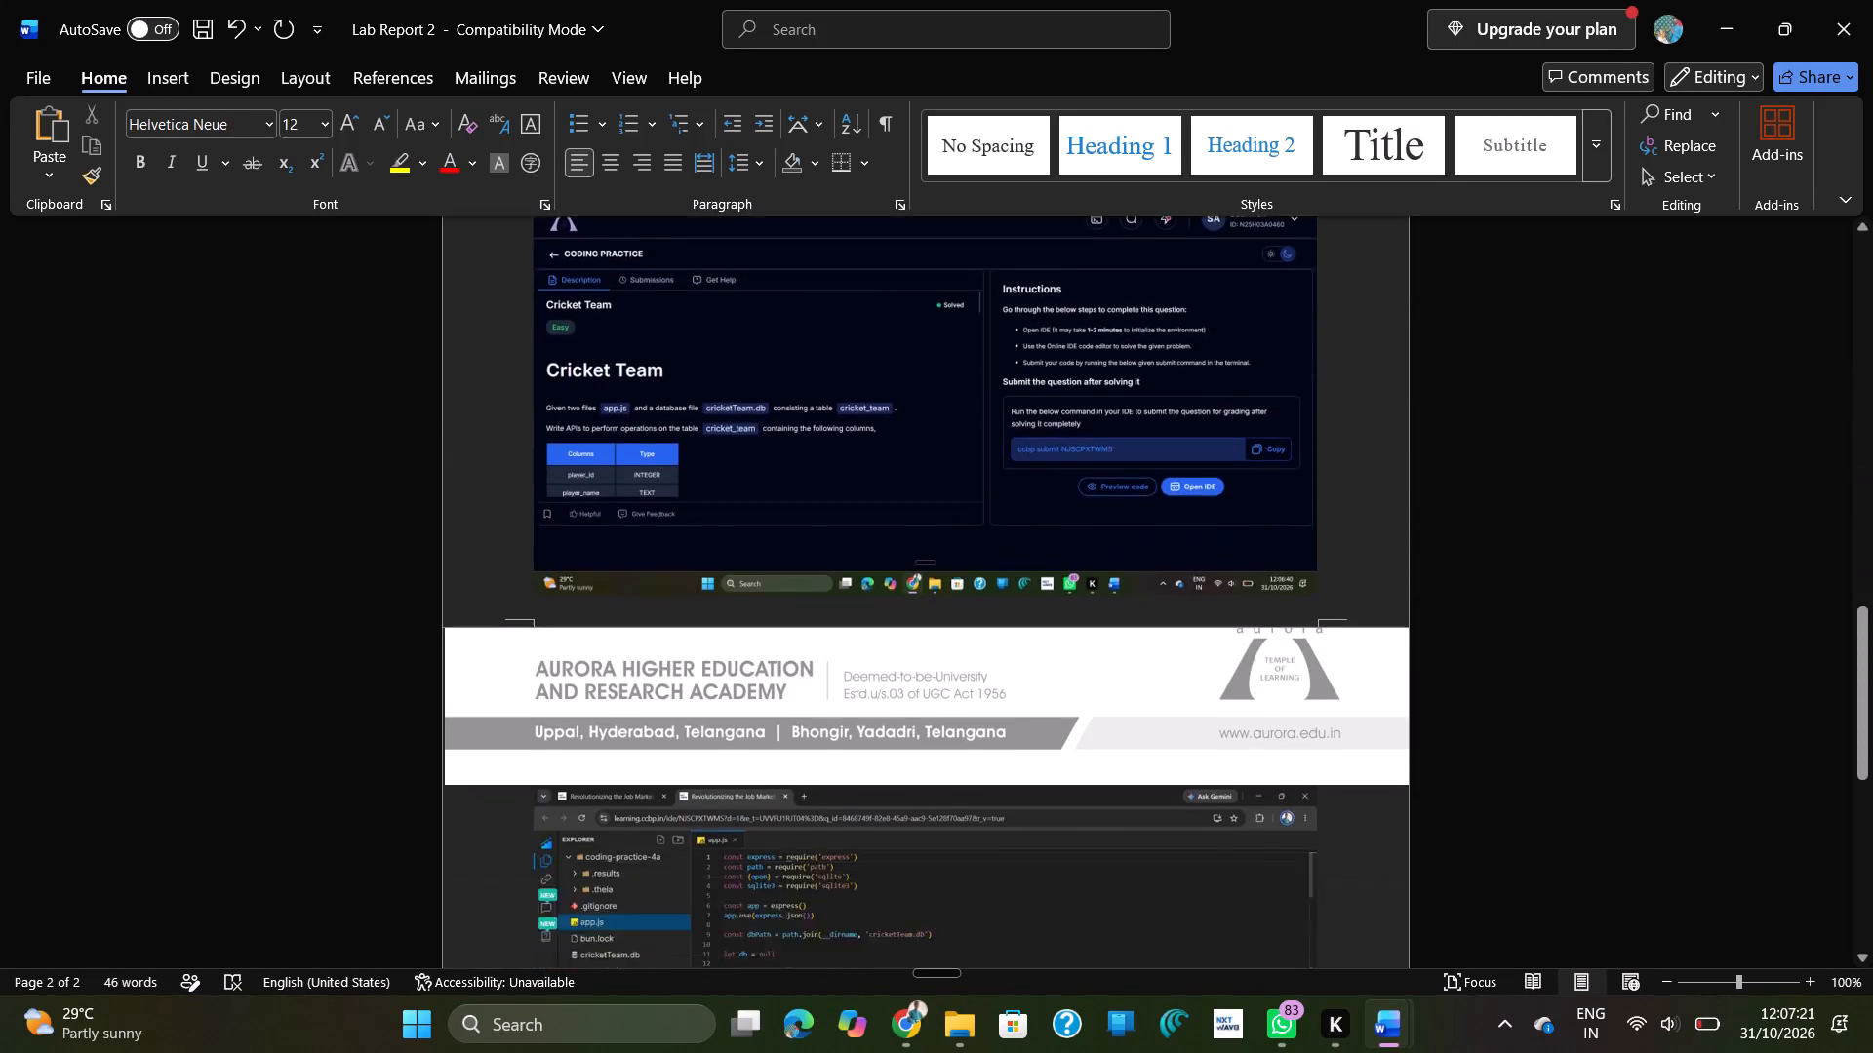
scroll(1497, 473, down, 1)
key(ctrl+z)
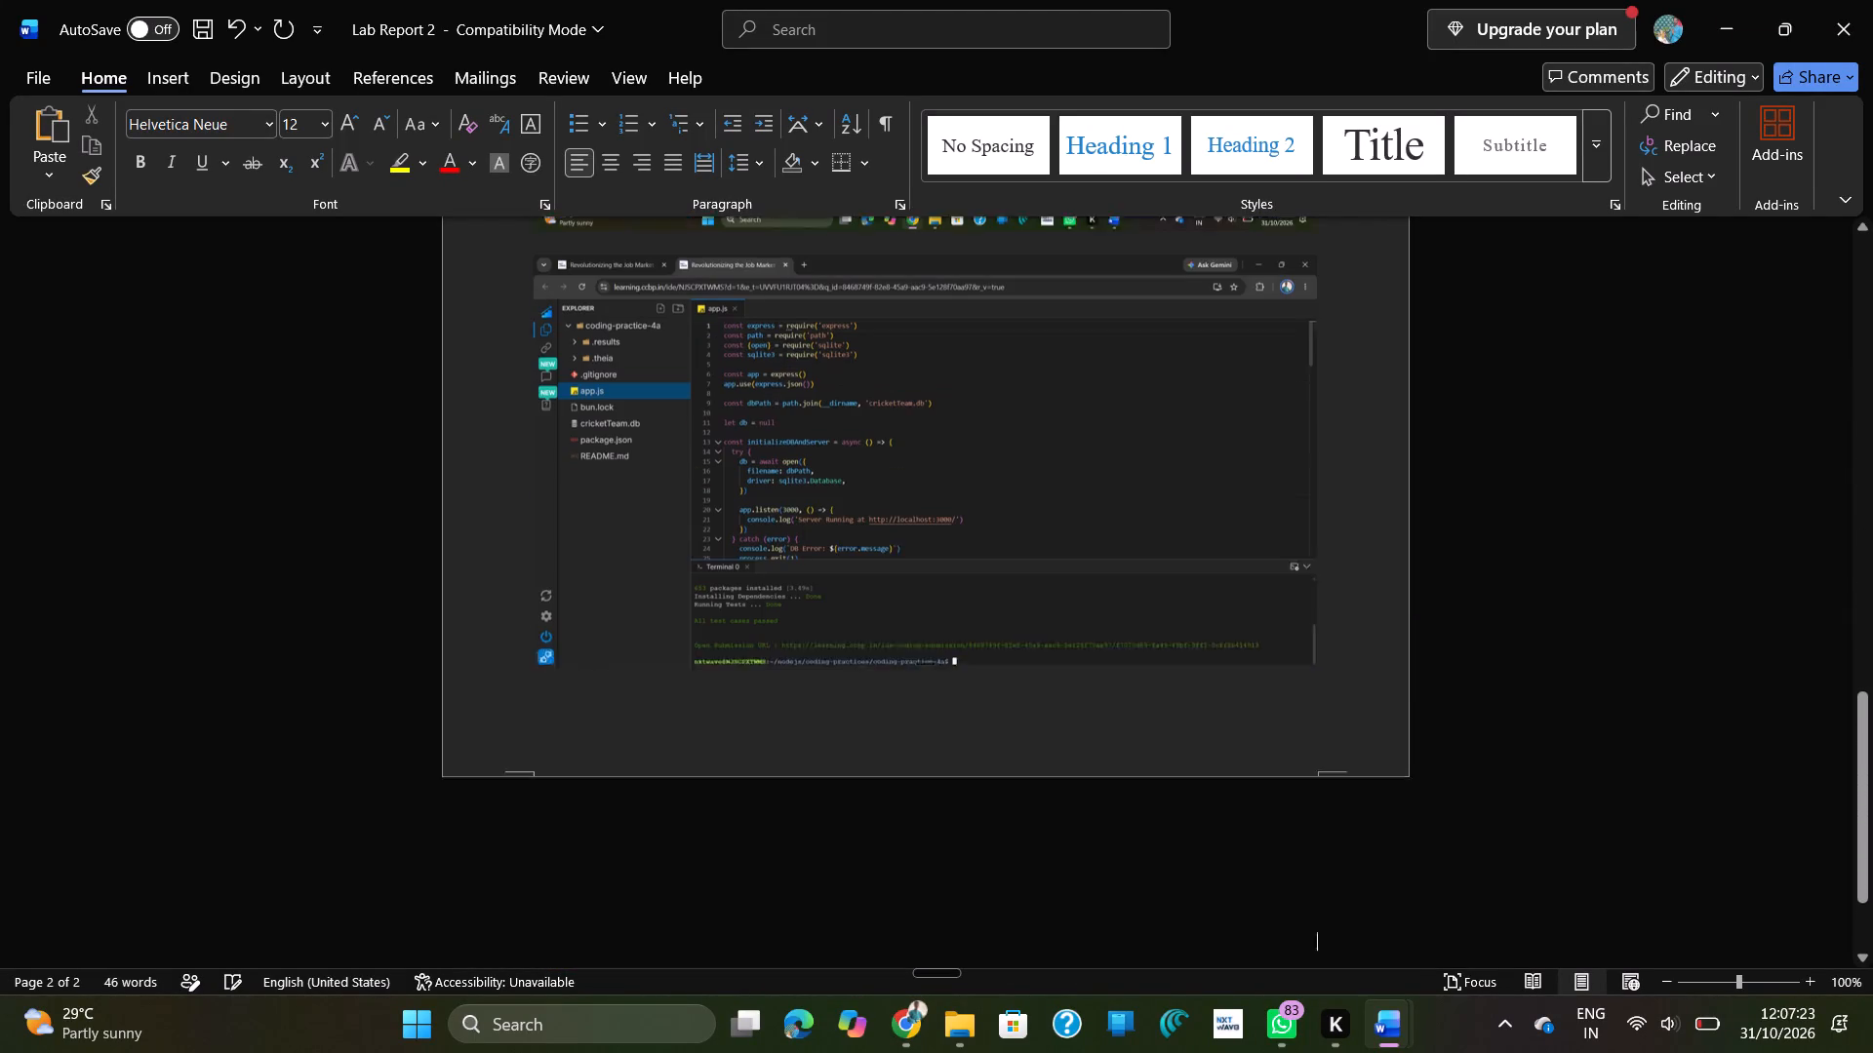
scroll(1351, 685, down, 1)
key(Return)
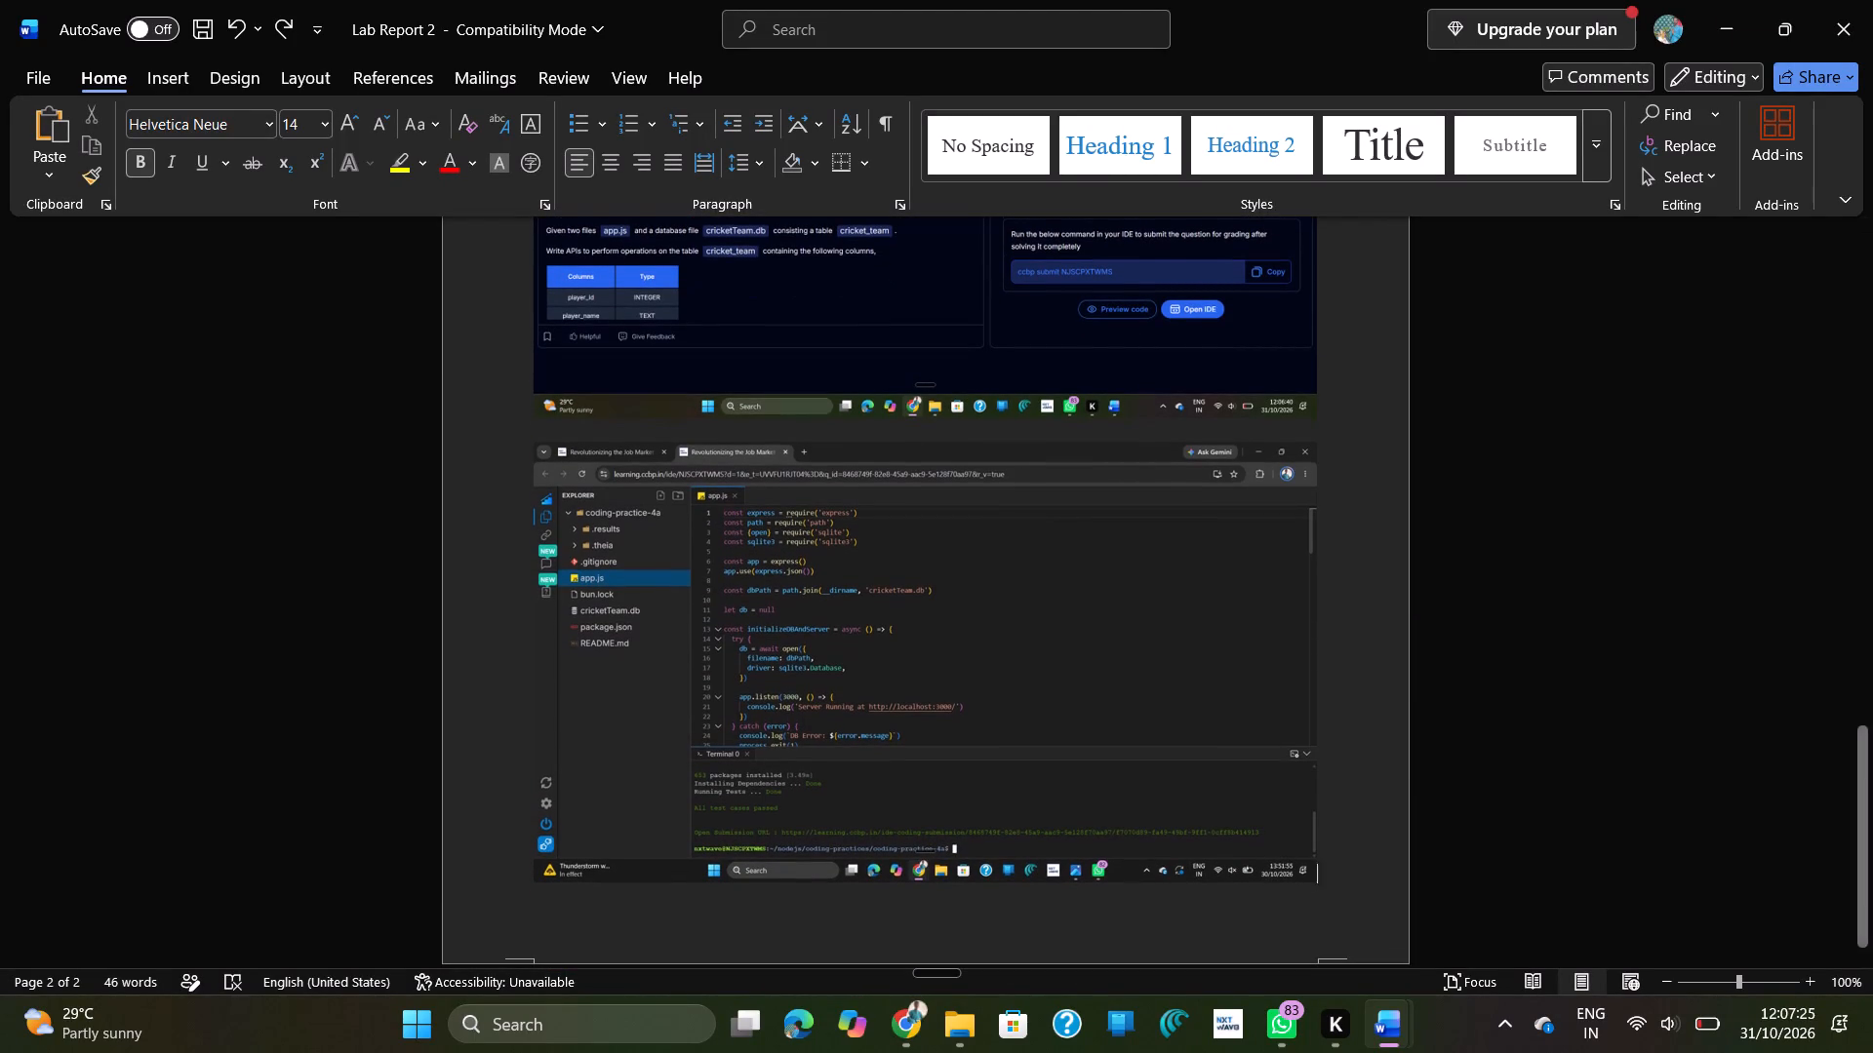
key(ctrl+v)
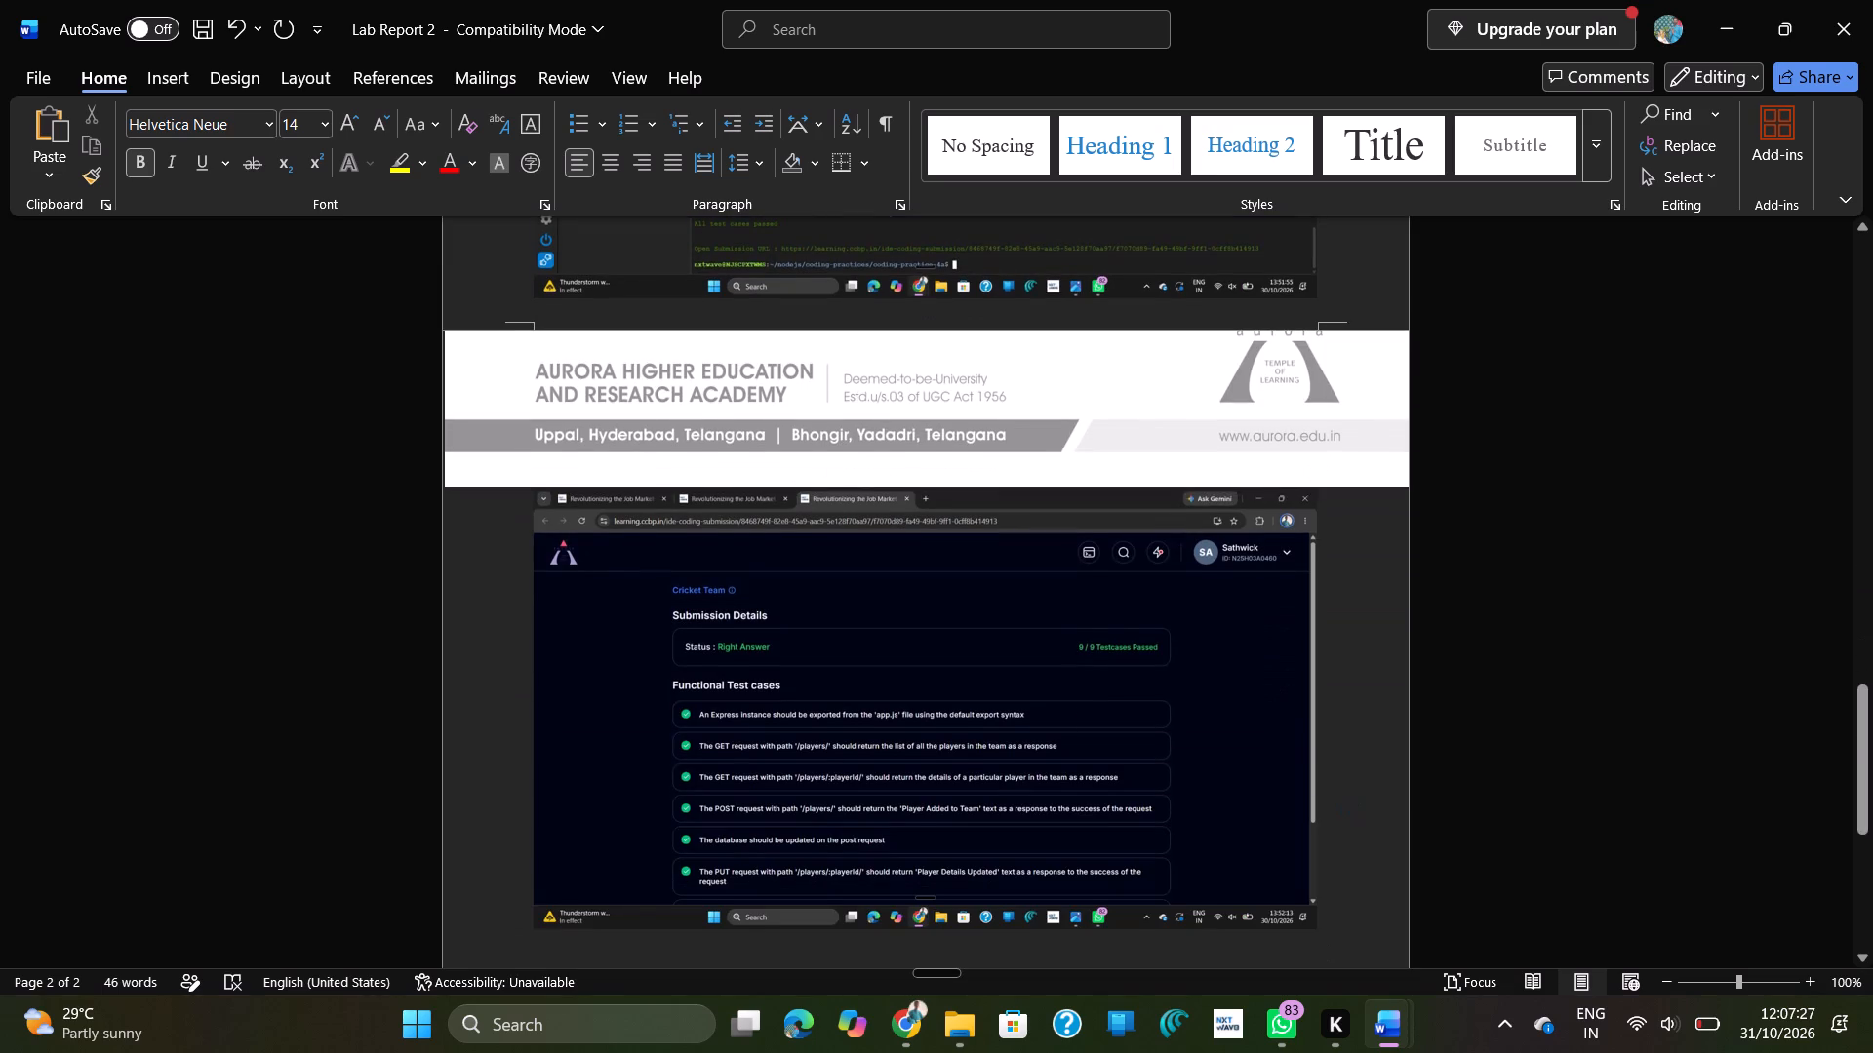
Add the label "Question 2:" on a new line below the Submission Details screenshot and start an empty line under it.
scroll(1116, 783, down, 1)
key(Return)
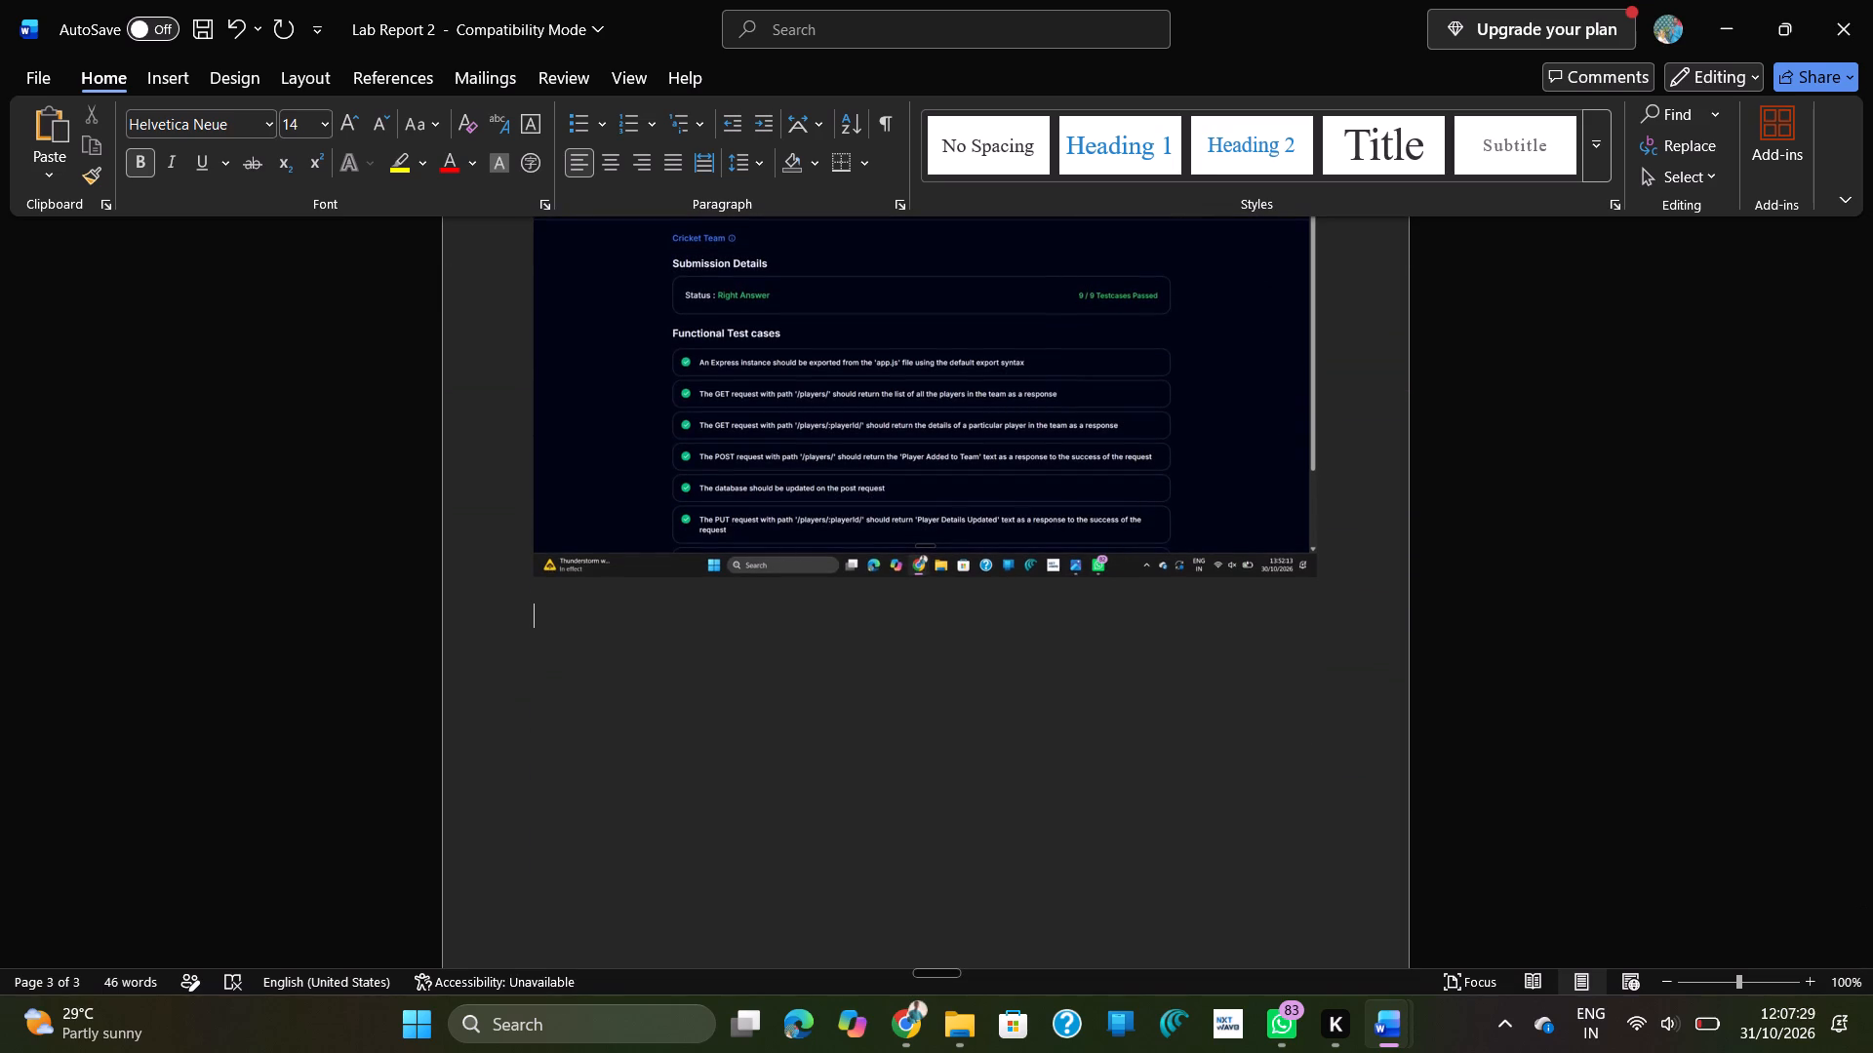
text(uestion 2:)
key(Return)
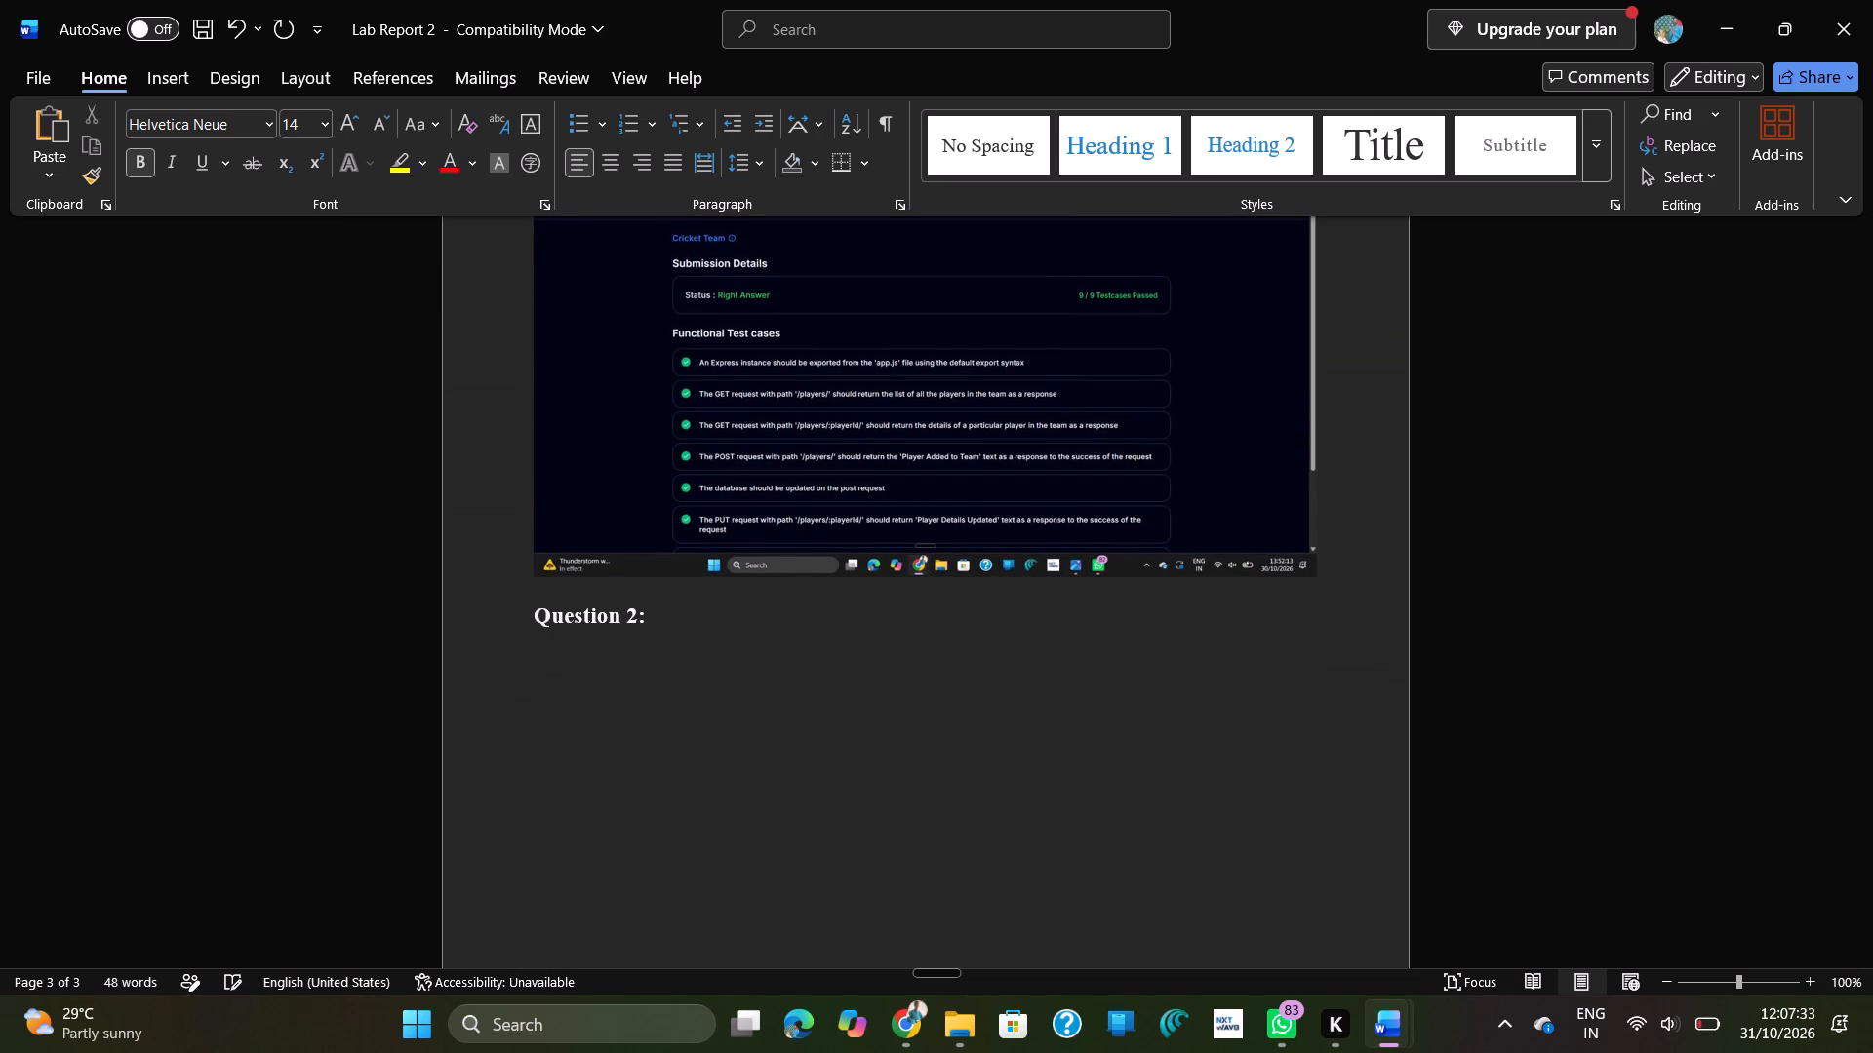
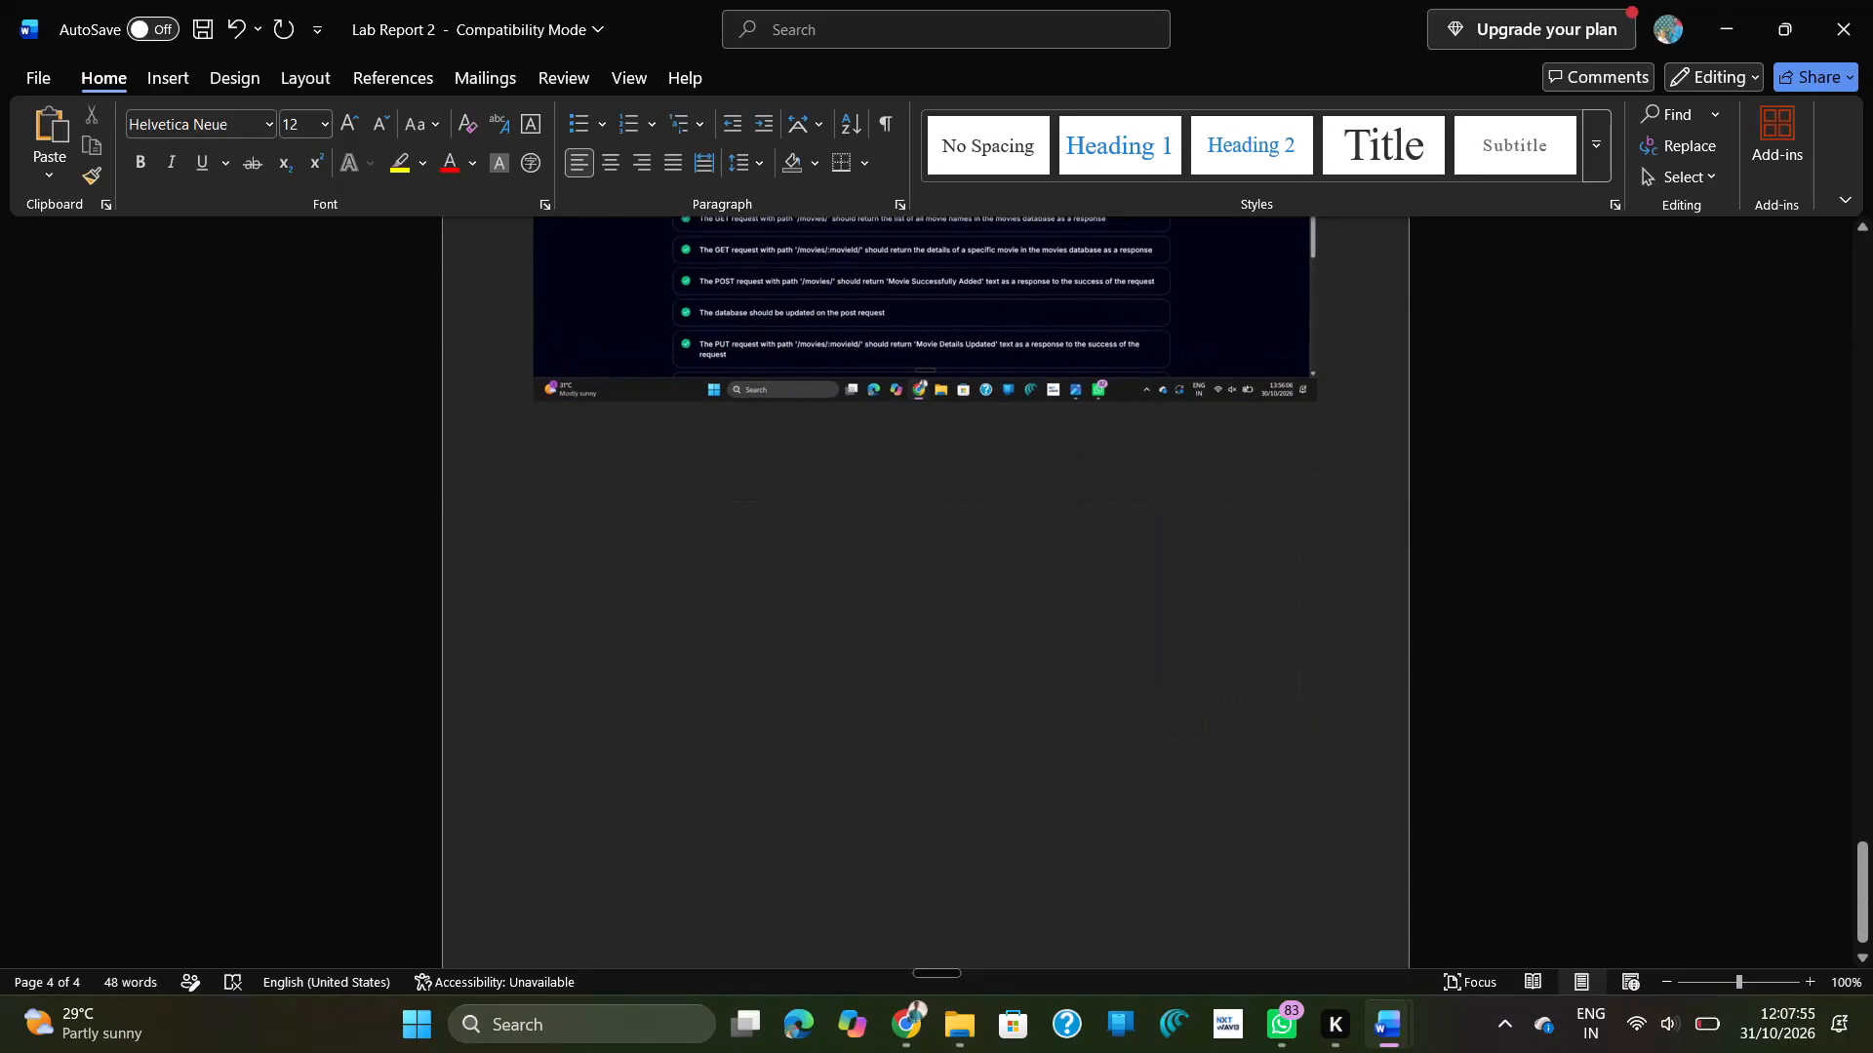
Export Lab Report 2 as a PDF with the same name in the Express JS Y2 T2 folder, using standard optimization.
key(alt+f)
key(alt+r)
key(alt+e)
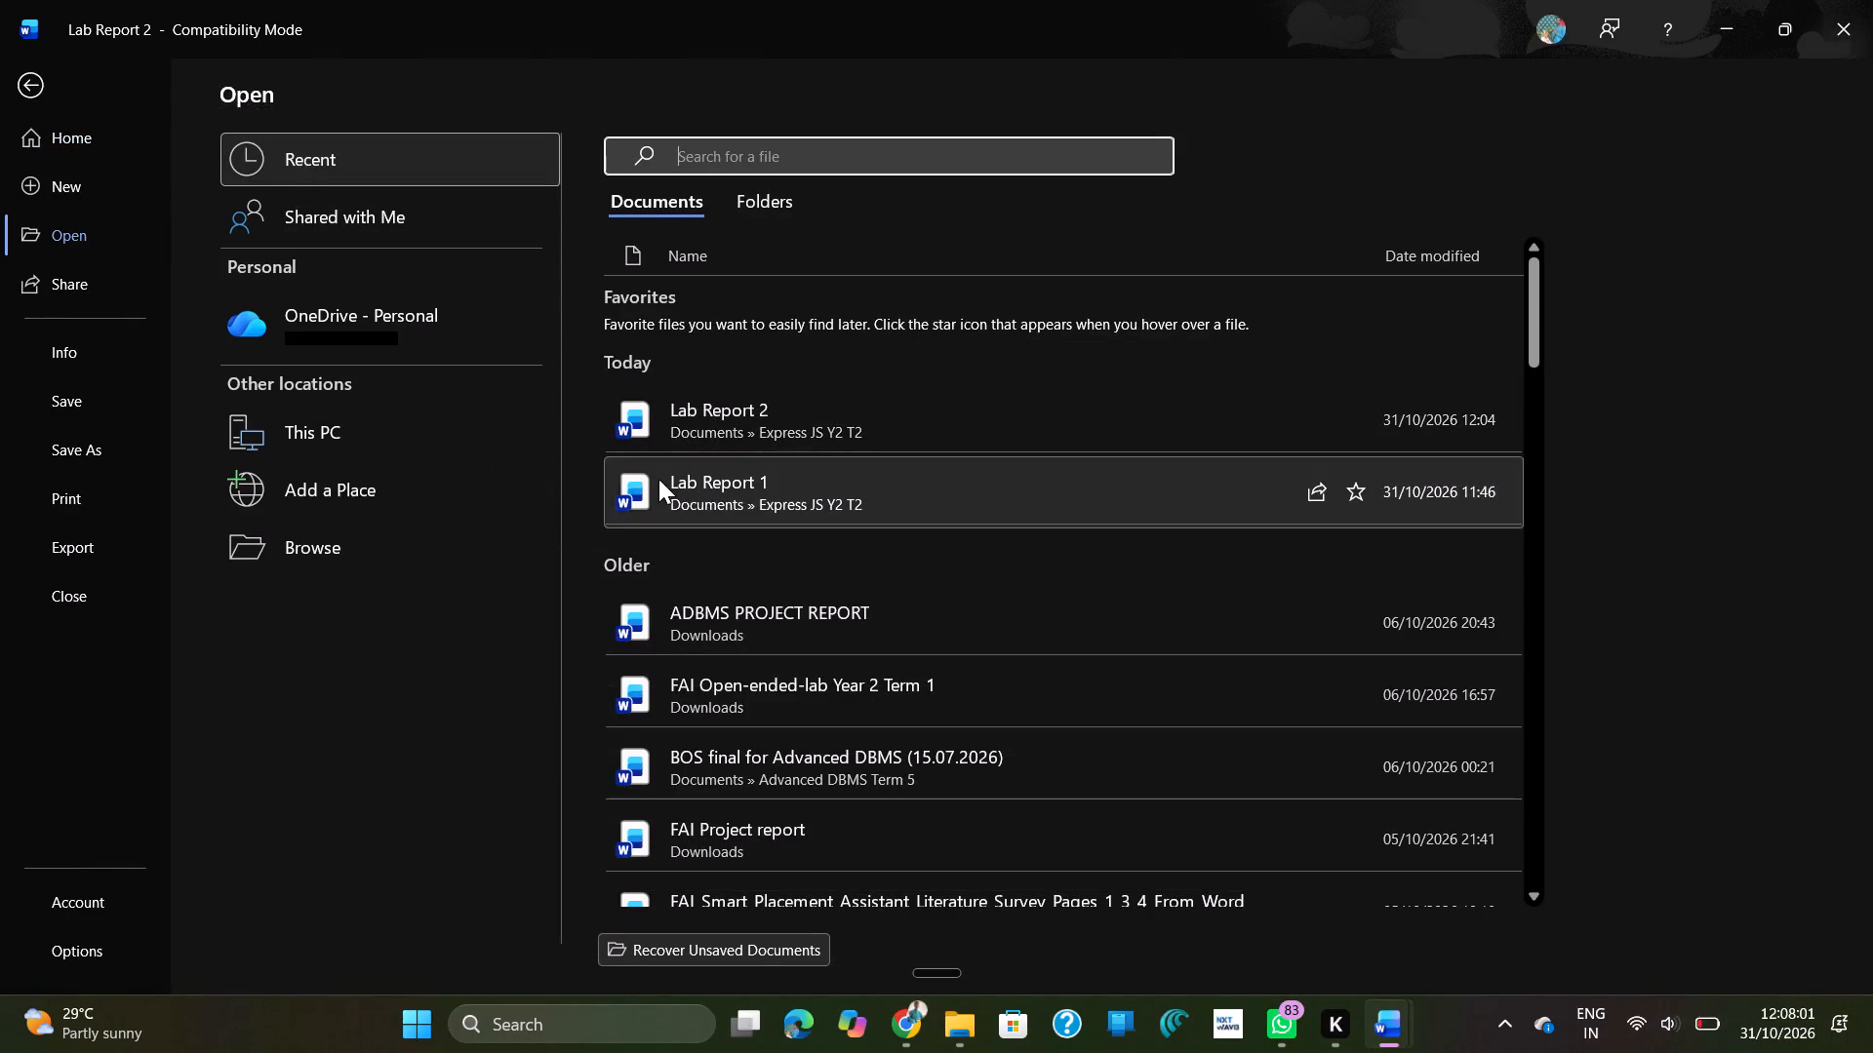
click(93, 533)
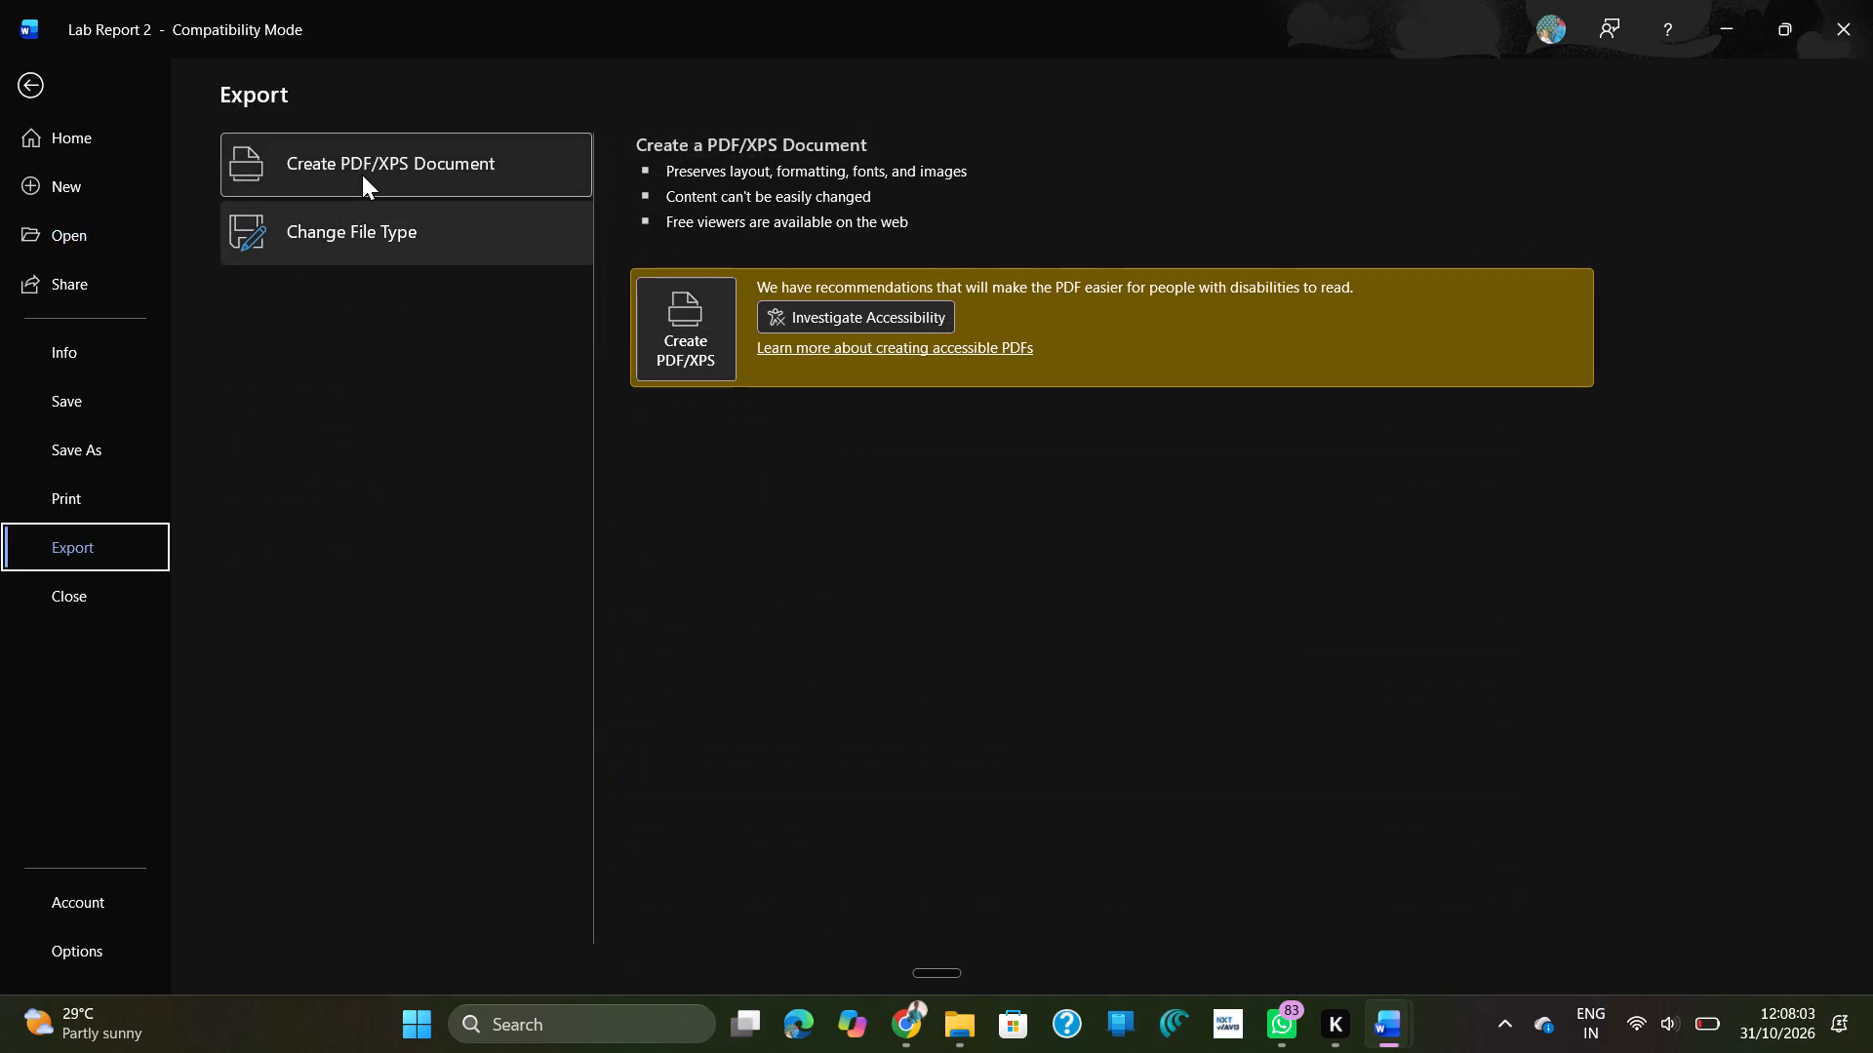
click(362, 175)
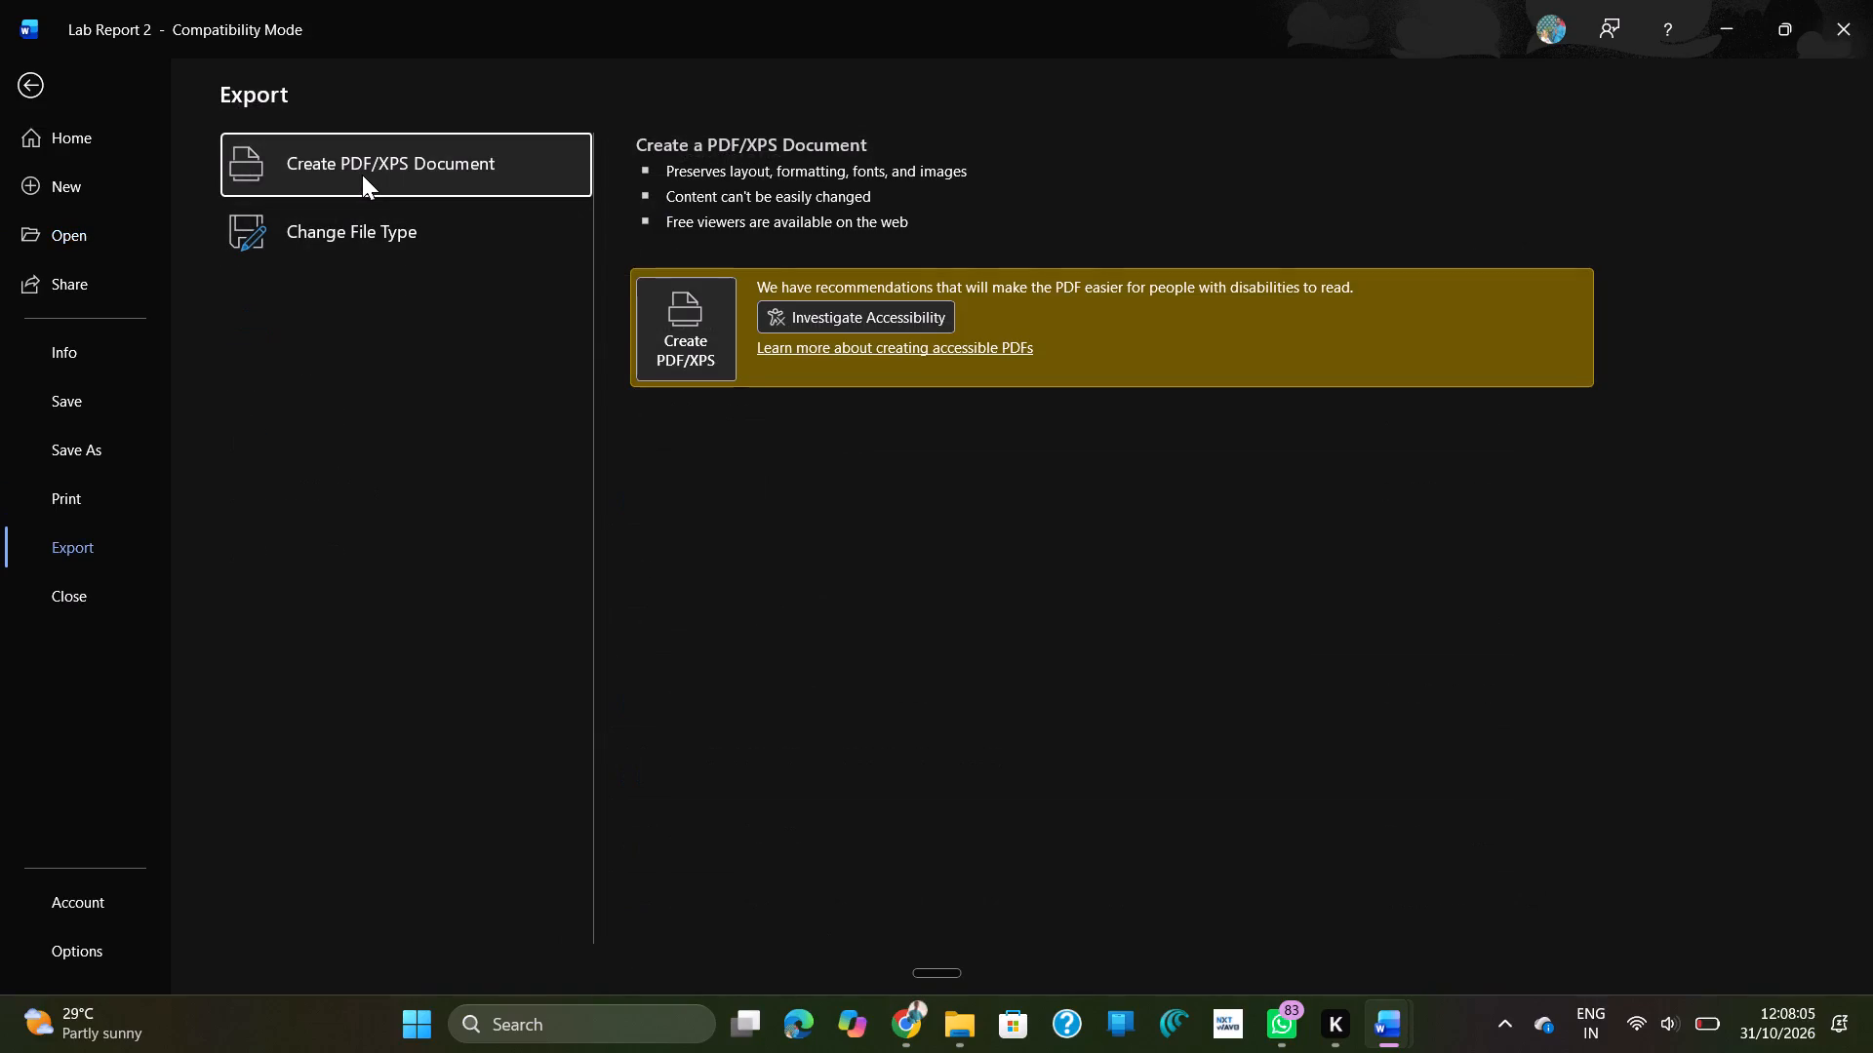
click(692, 327)
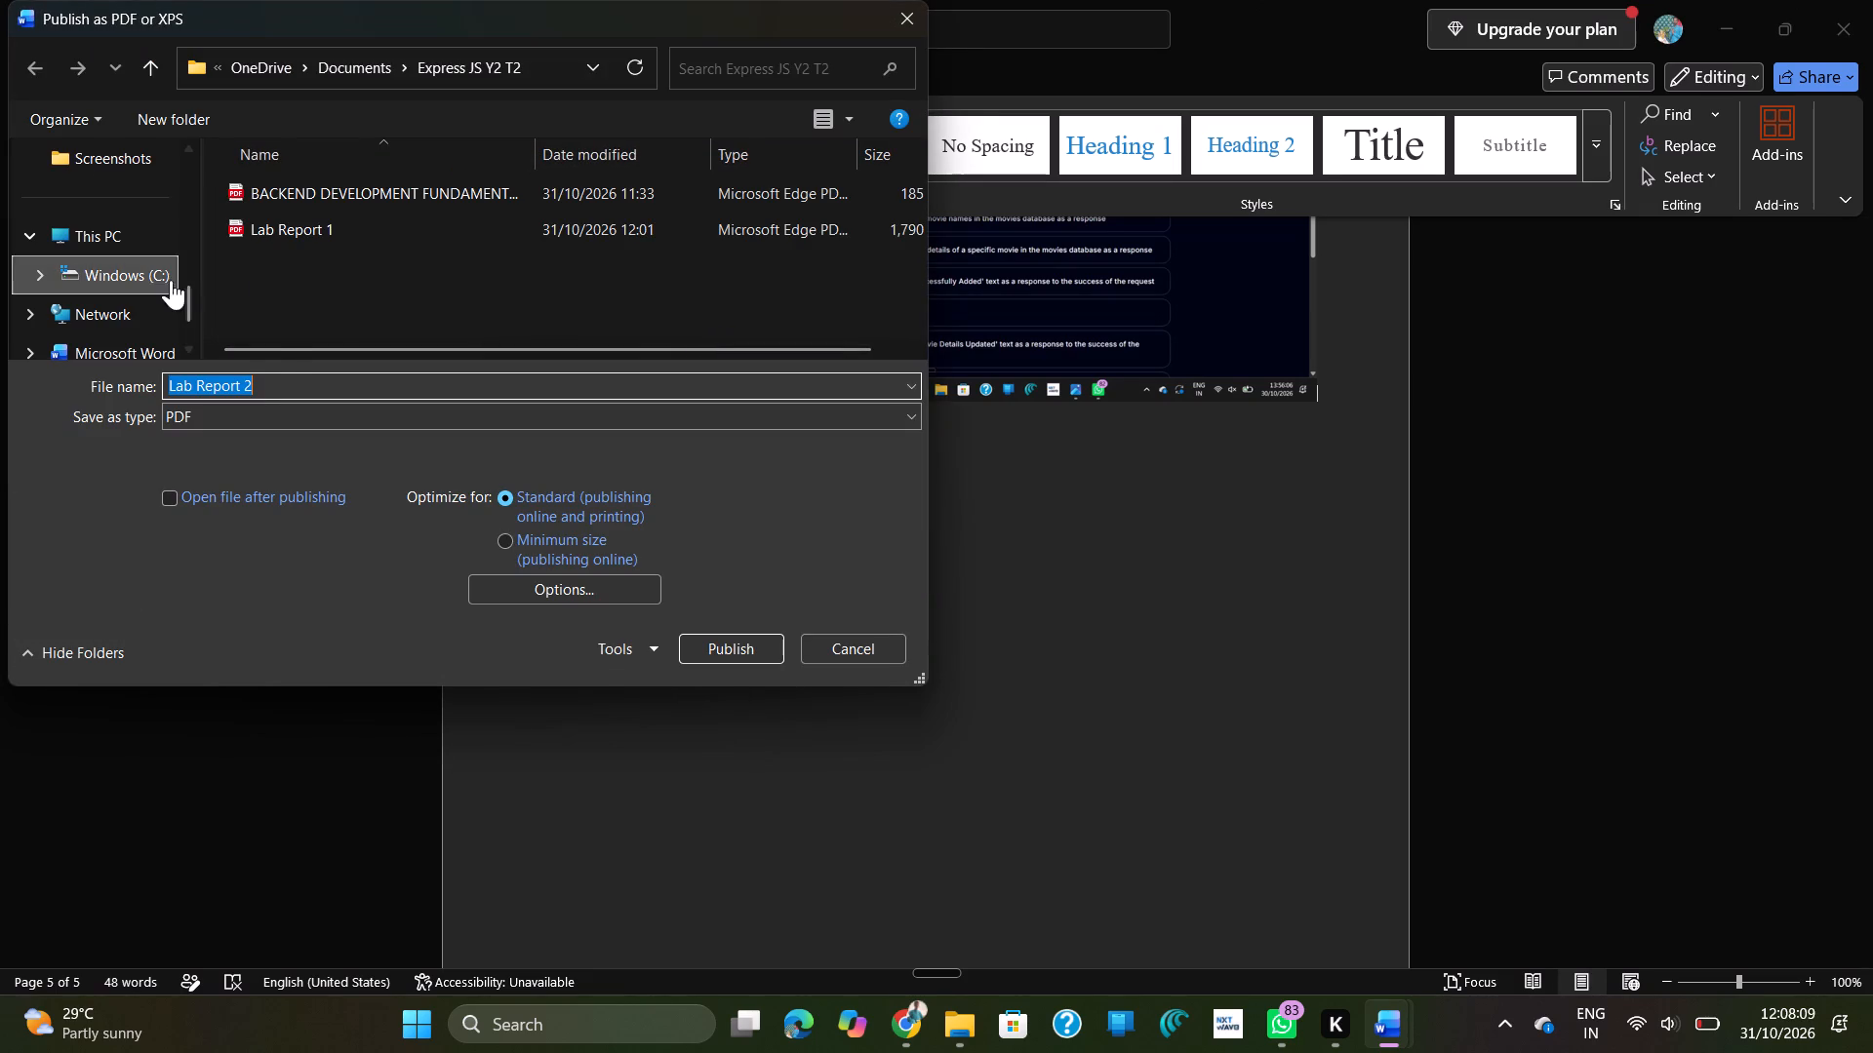
click(730, 643)
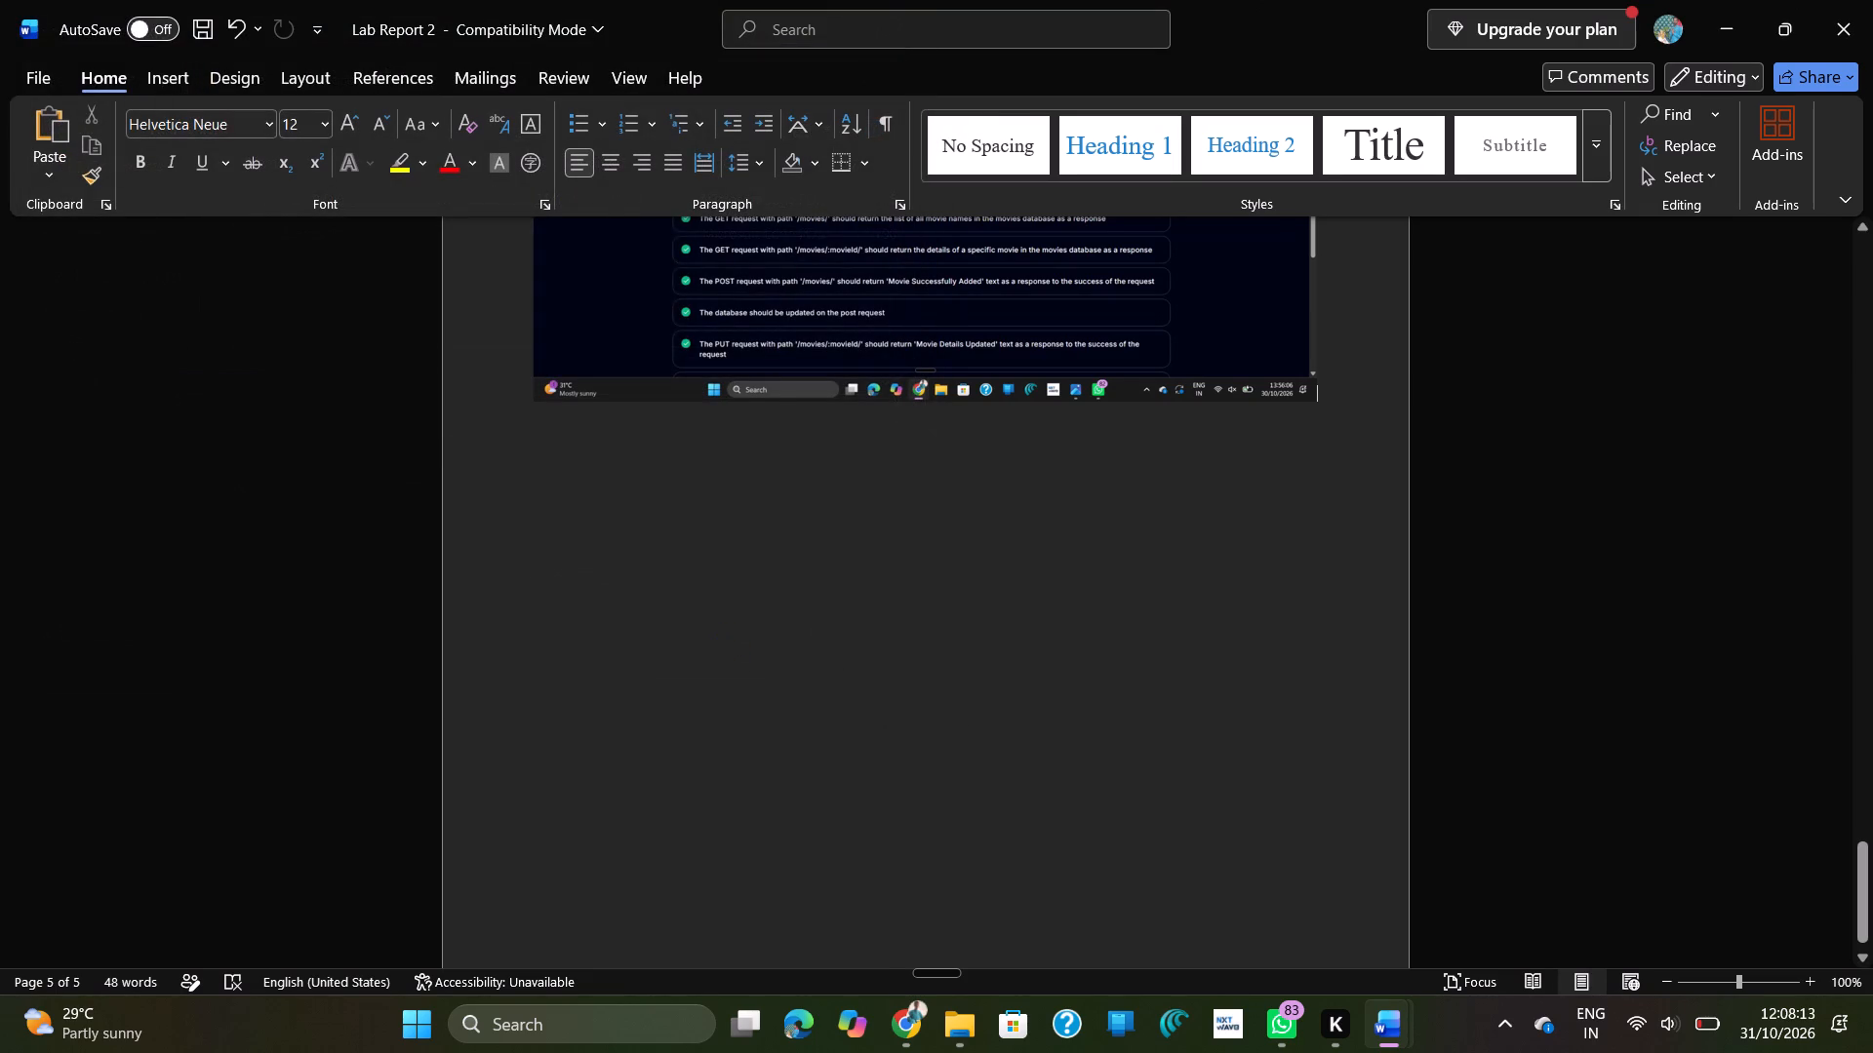
Review Lab Report 2 from the last page back to the first, checking the screenshots, Module 2 heading and student details table.
scroll(730, 643, up, 4)
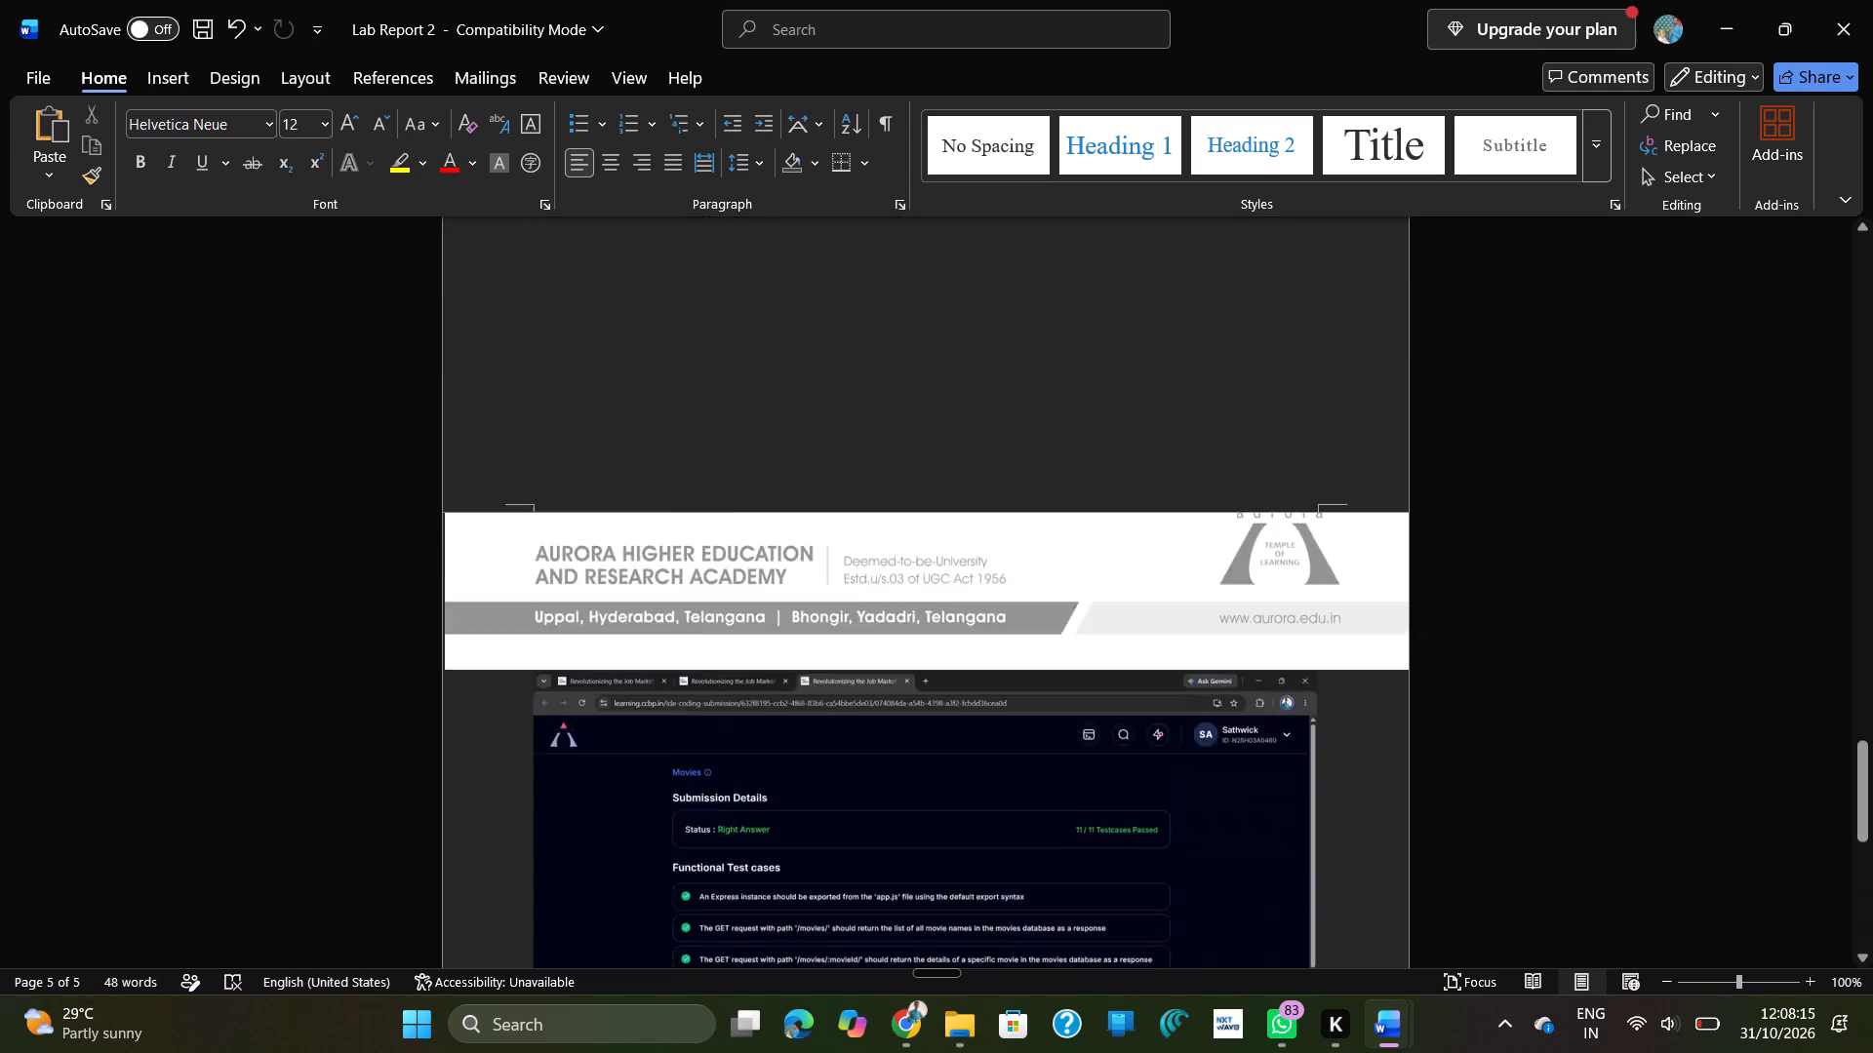
scroll(730, 643, up, 12)
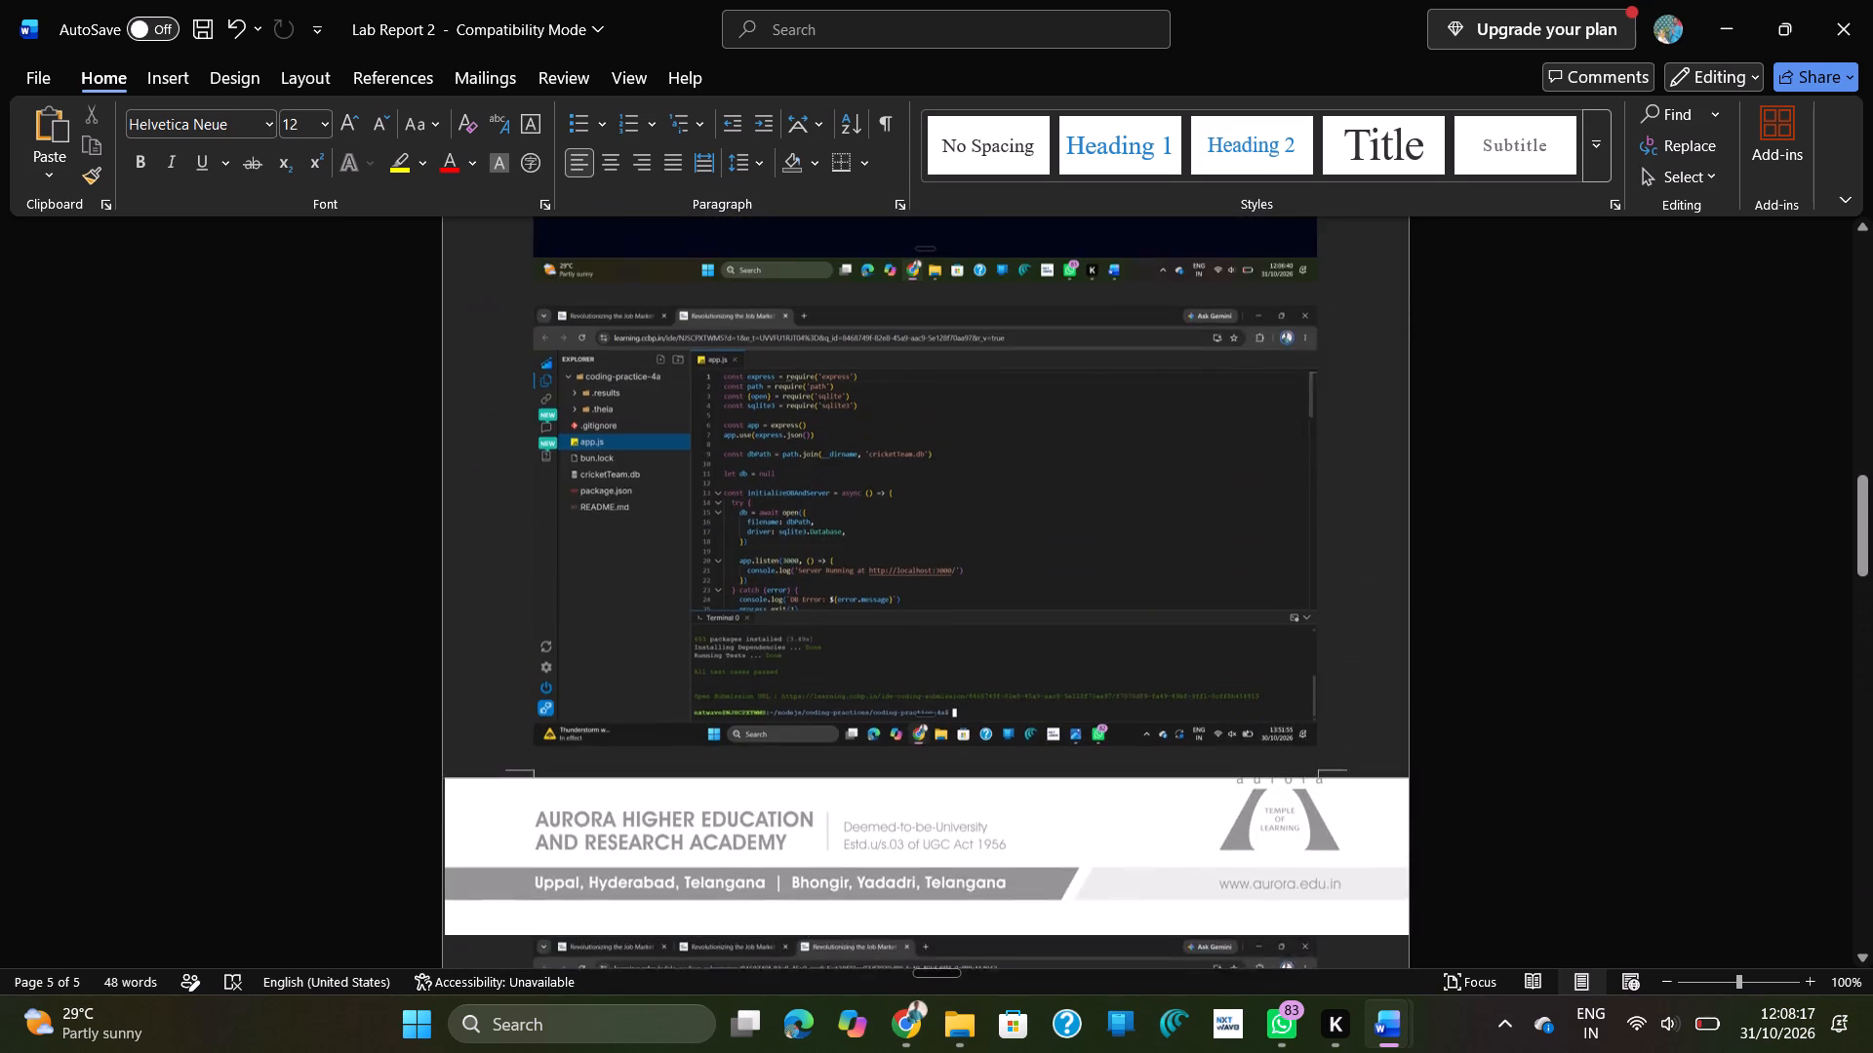
scroll(730, 643, up, 9)
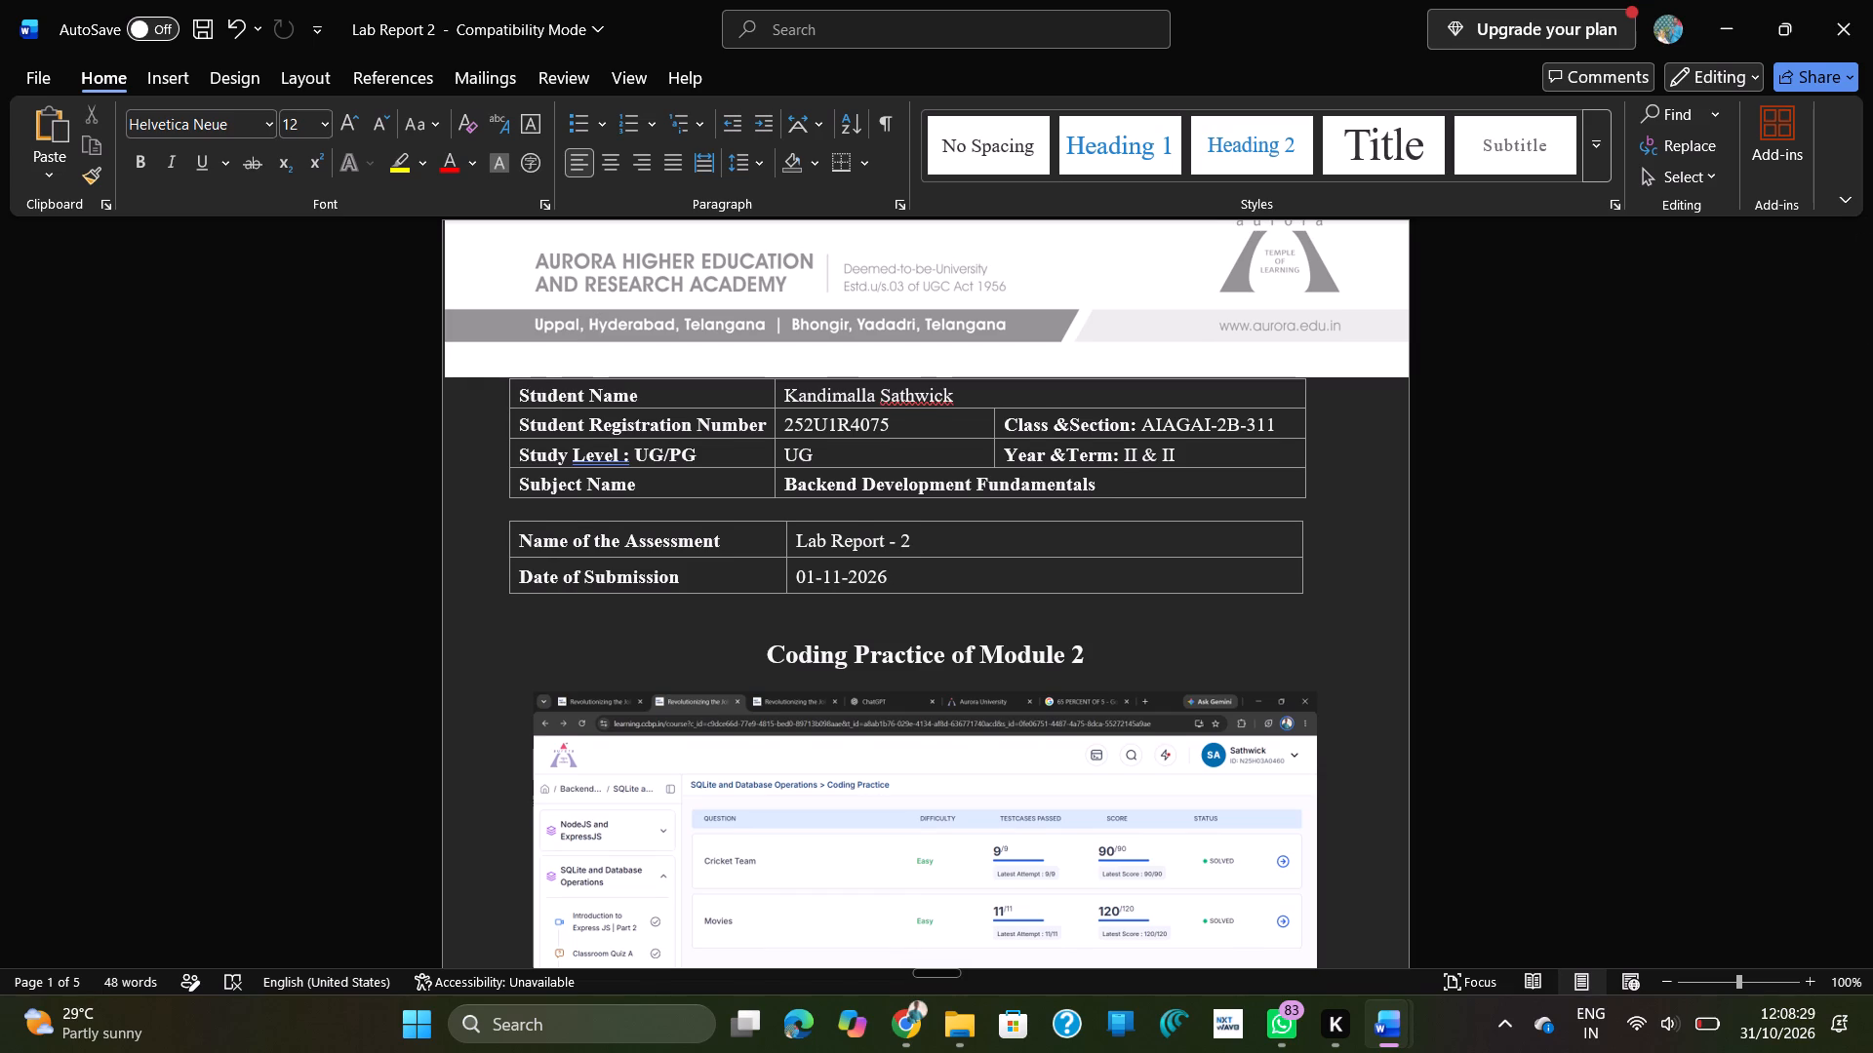
scroll(730, 643, up, 2)
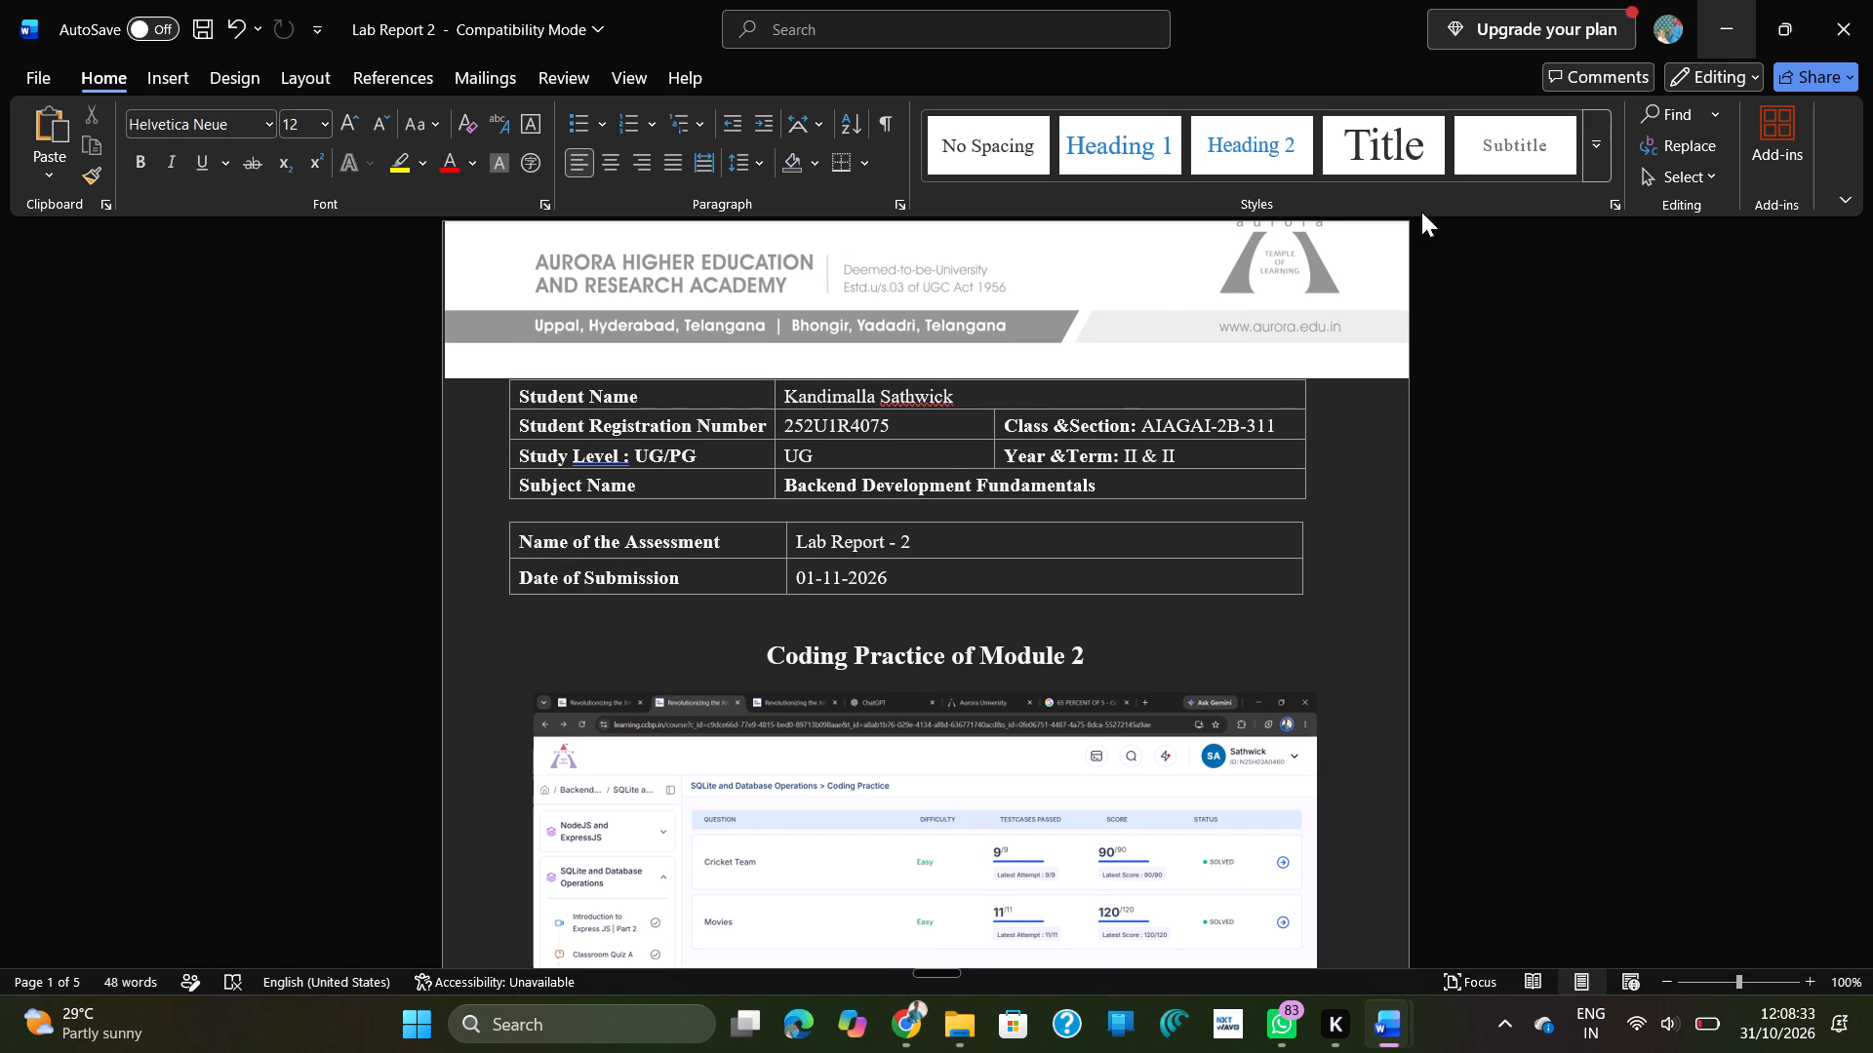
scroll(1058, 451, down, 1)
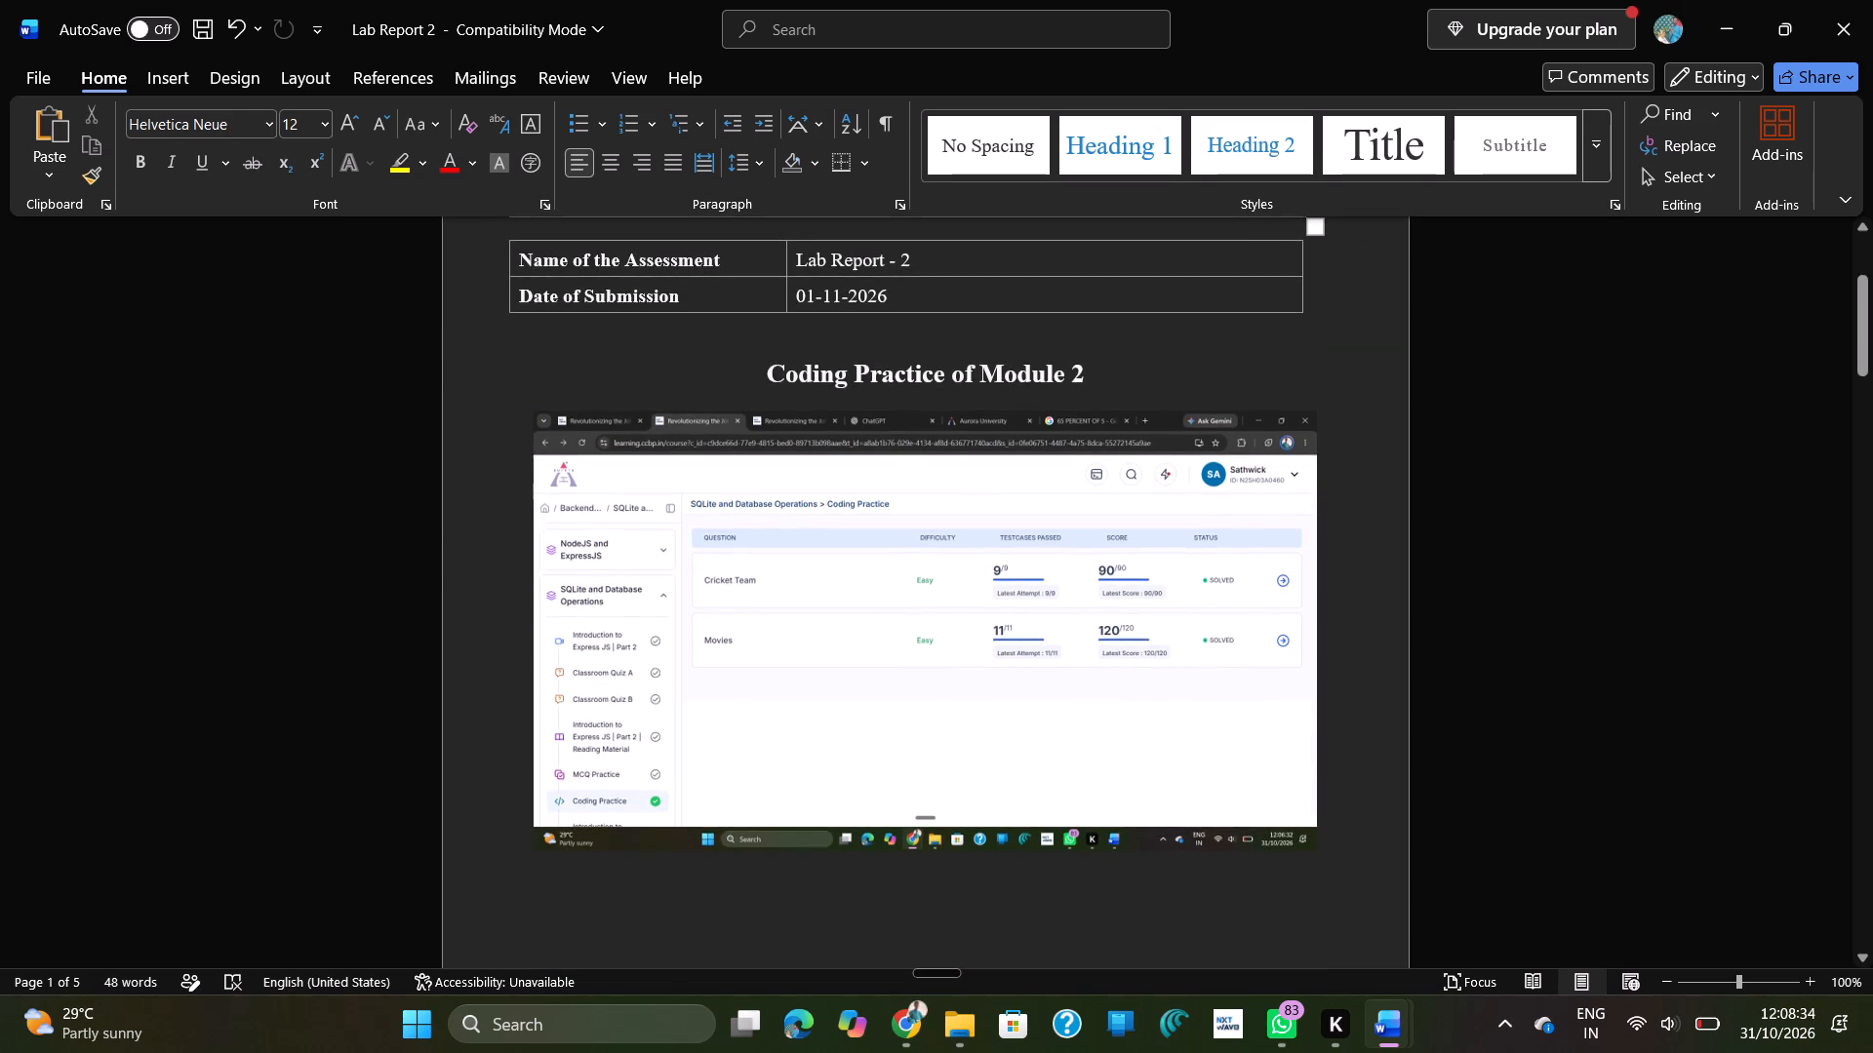
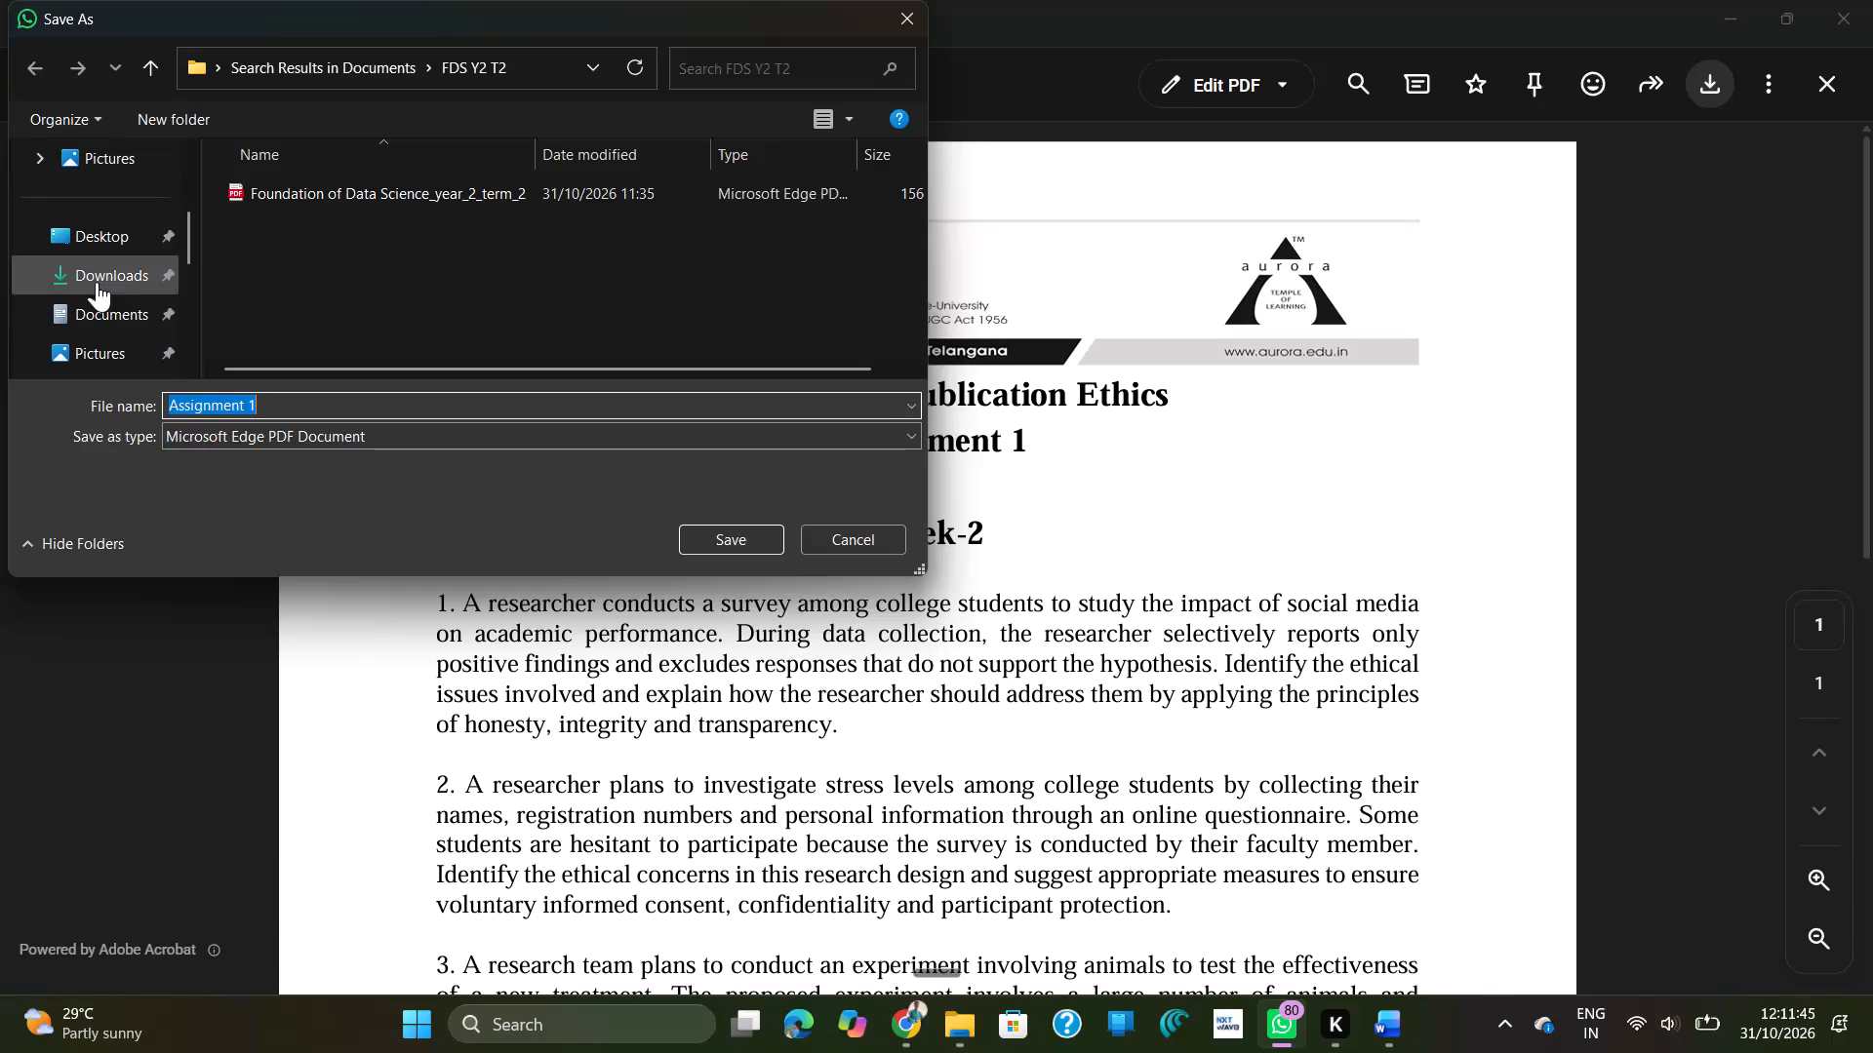
Search Documents for the research ethics folder and open Research Ethics Y2 T2 as the save location for the assignment PDF.
double_click(95, 317)
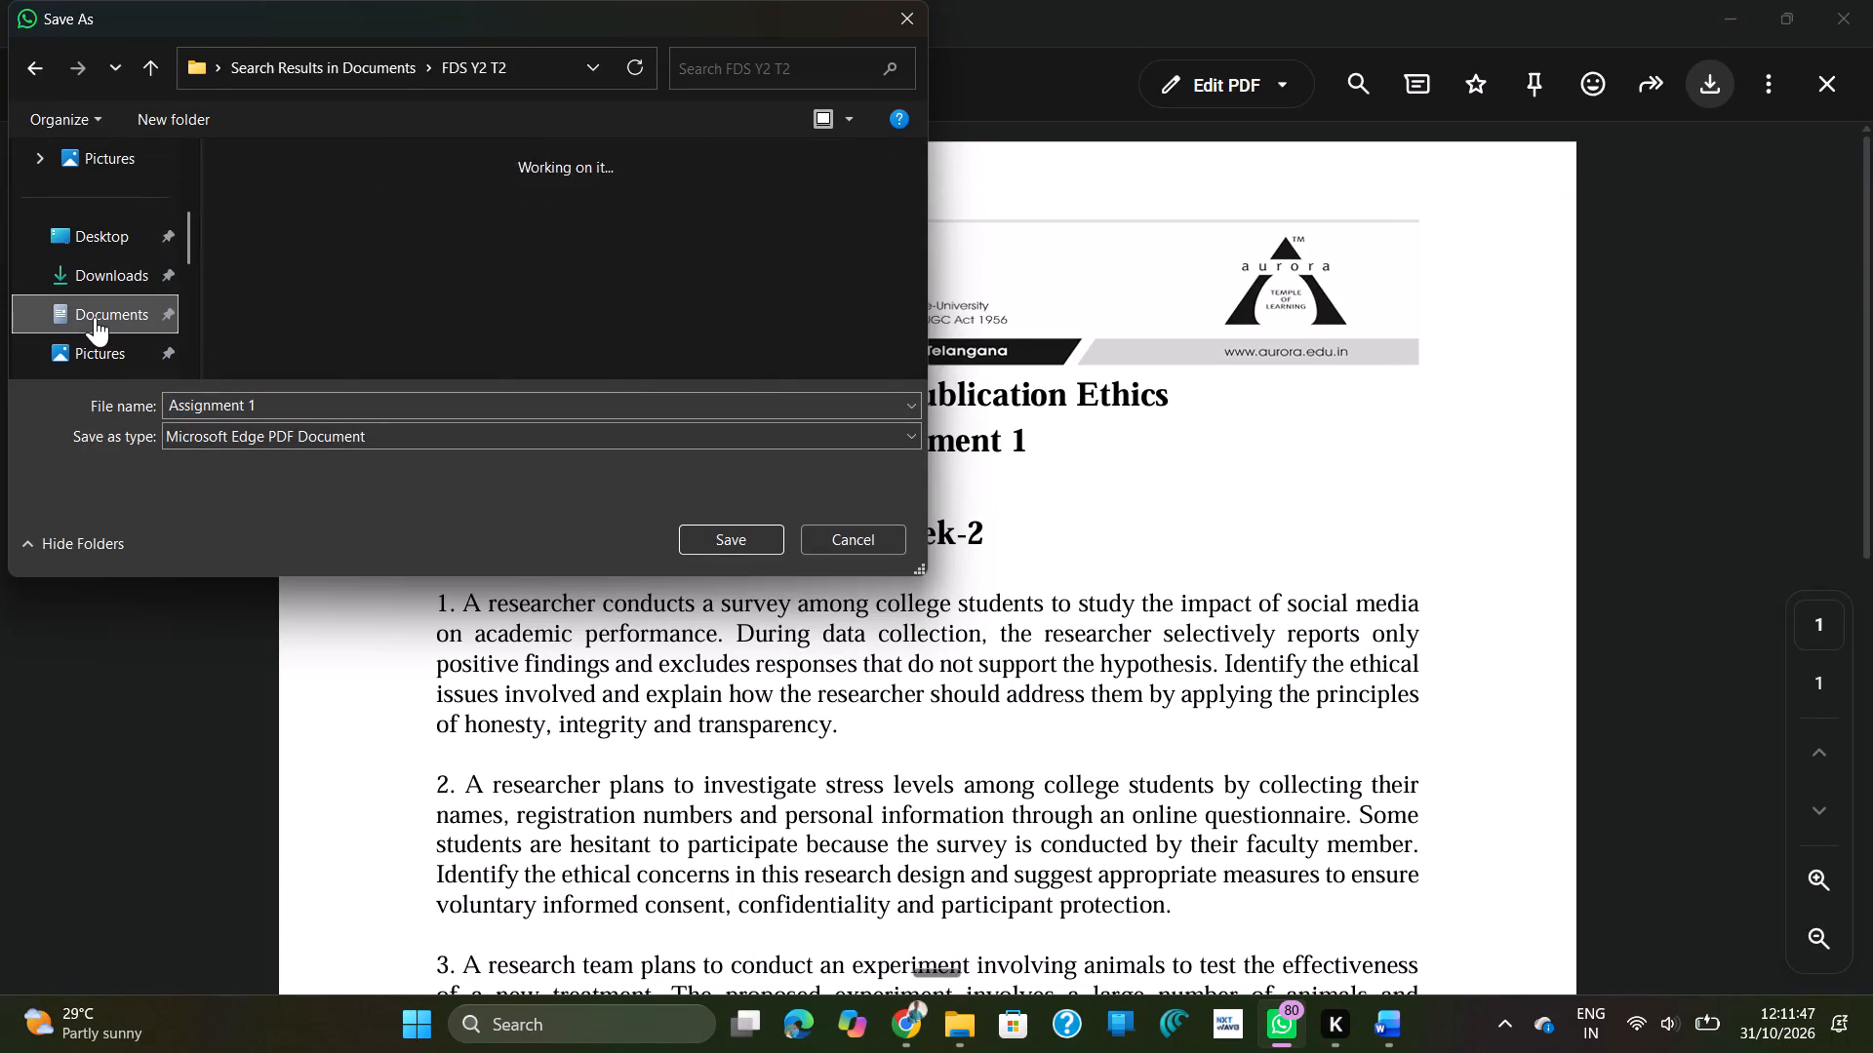
click(743, 64)
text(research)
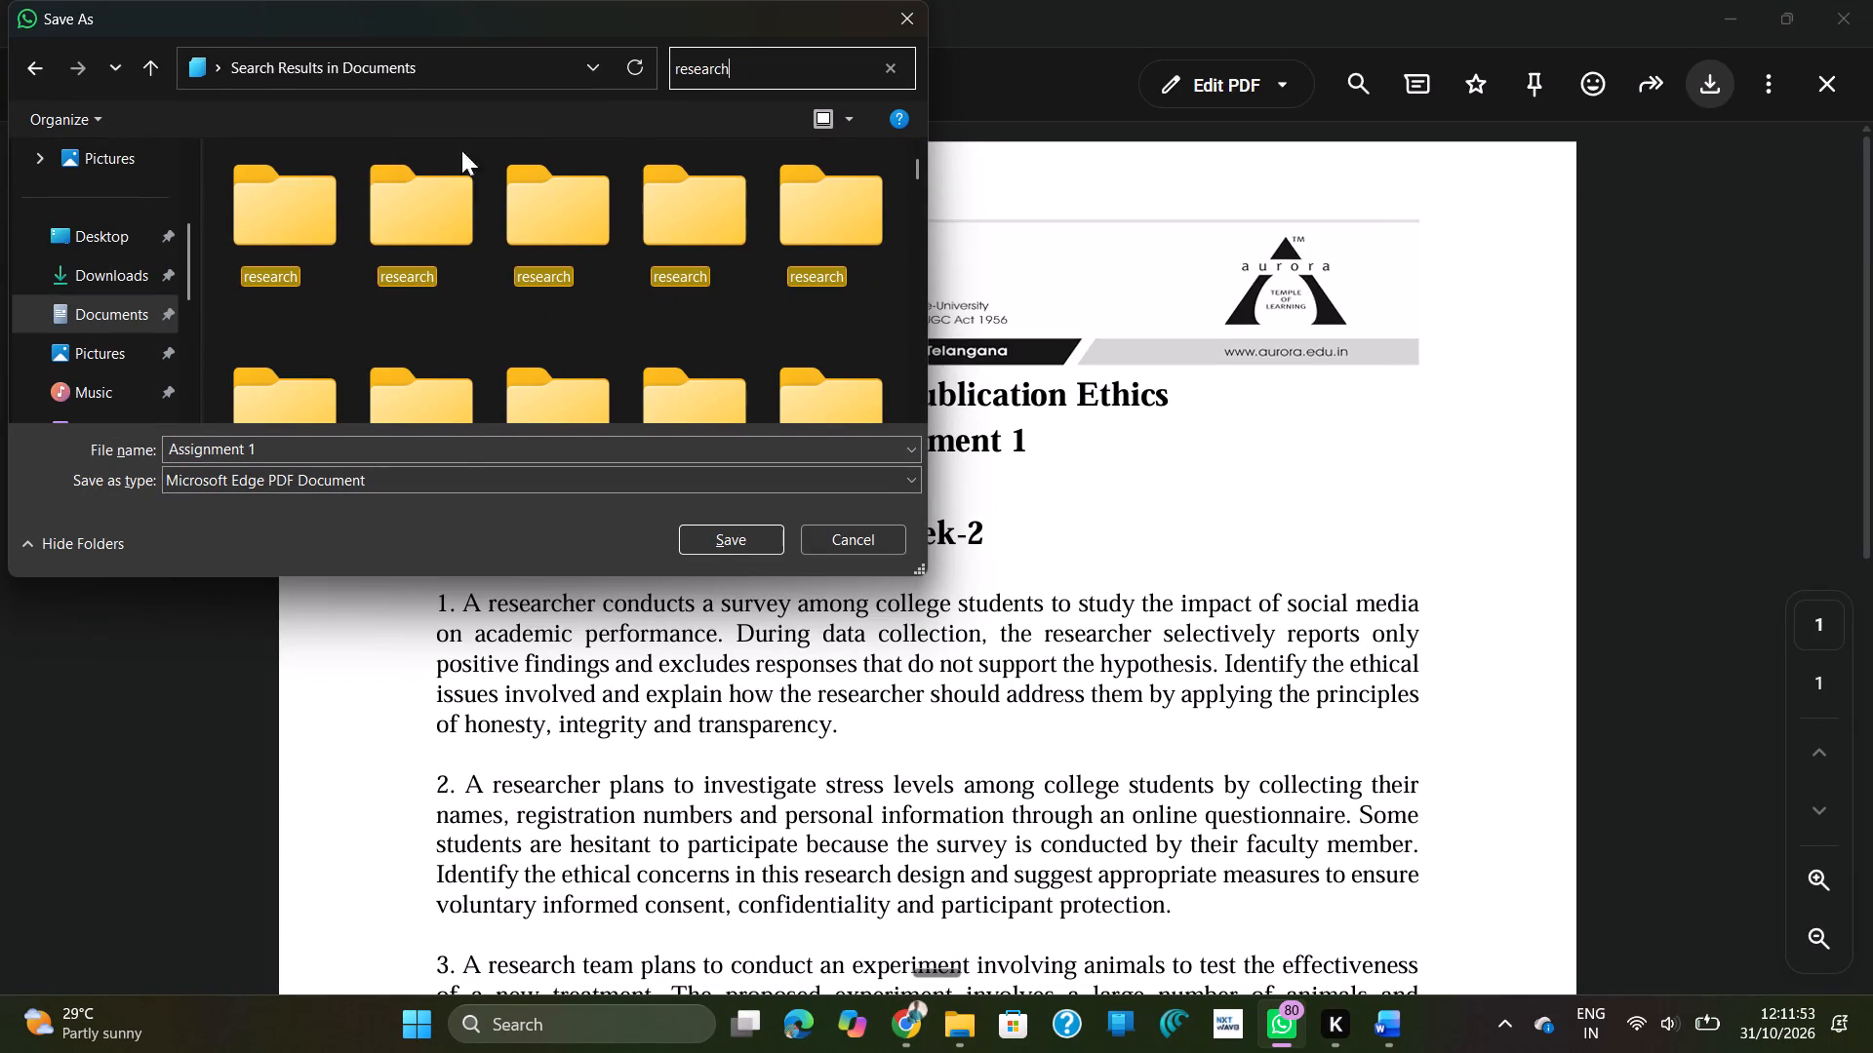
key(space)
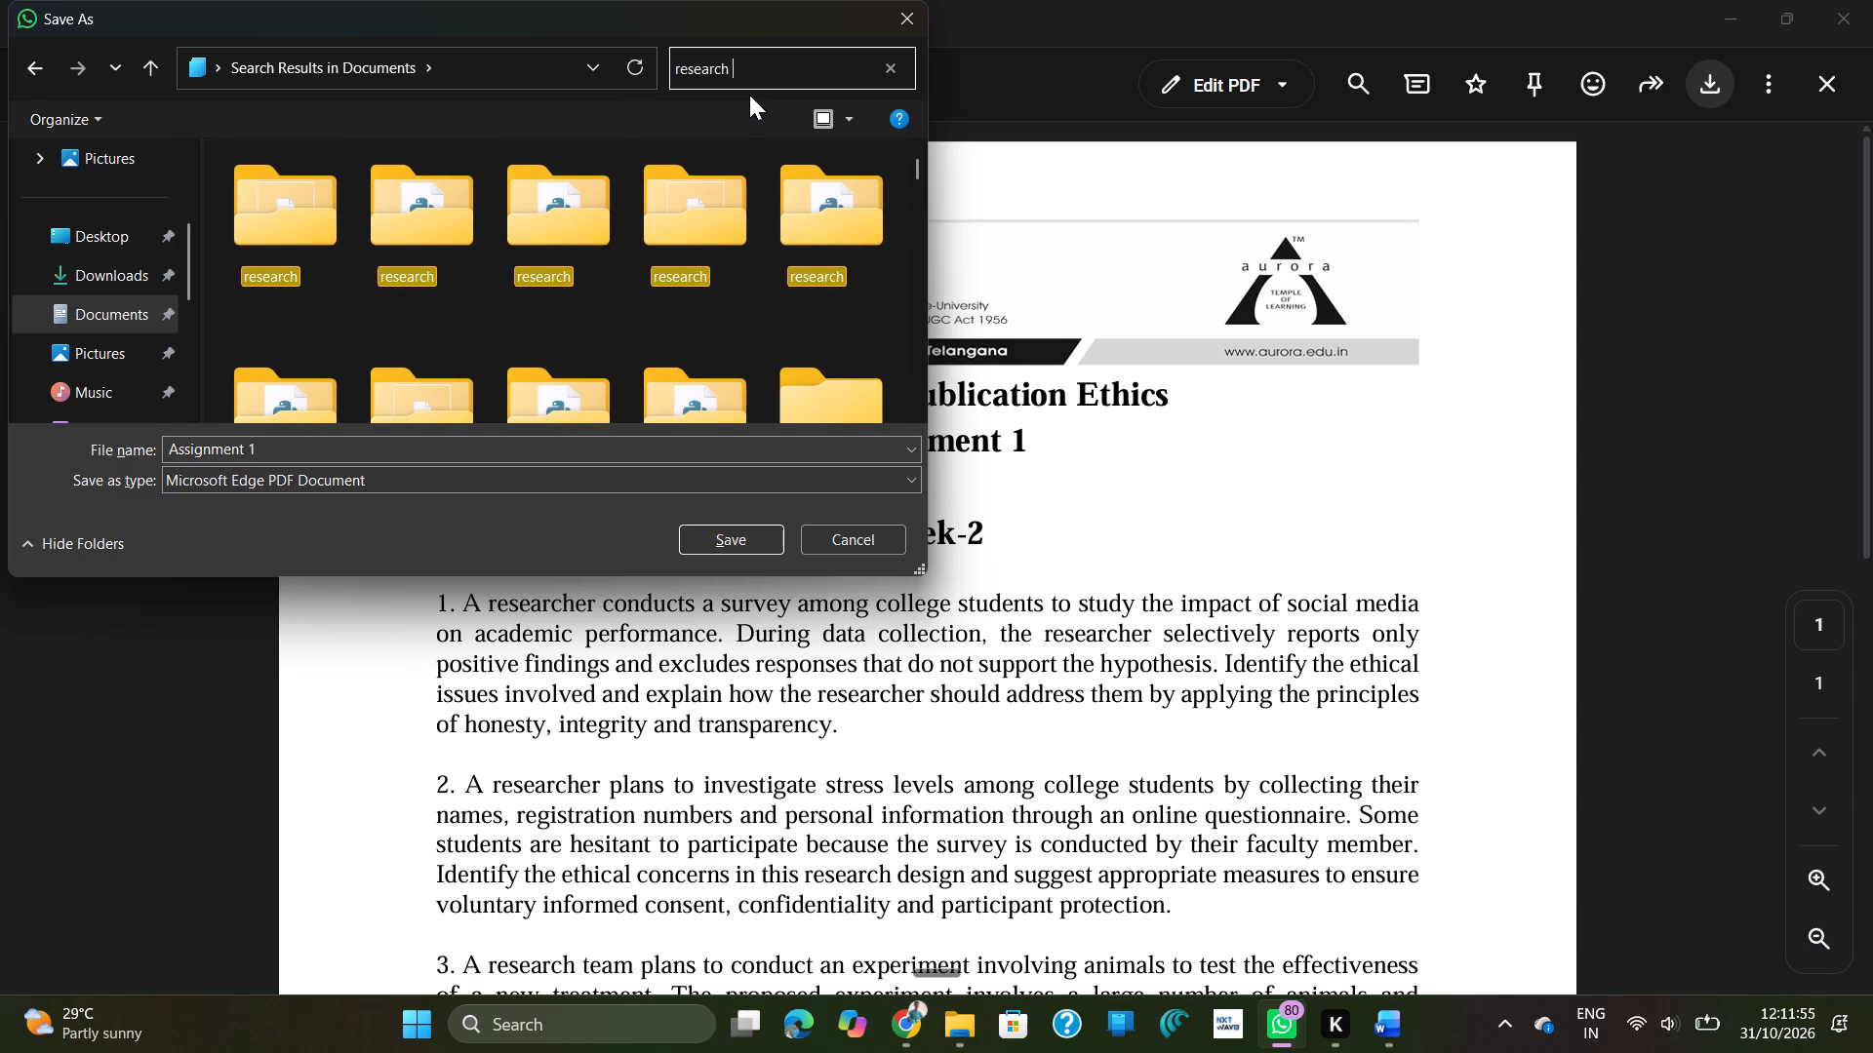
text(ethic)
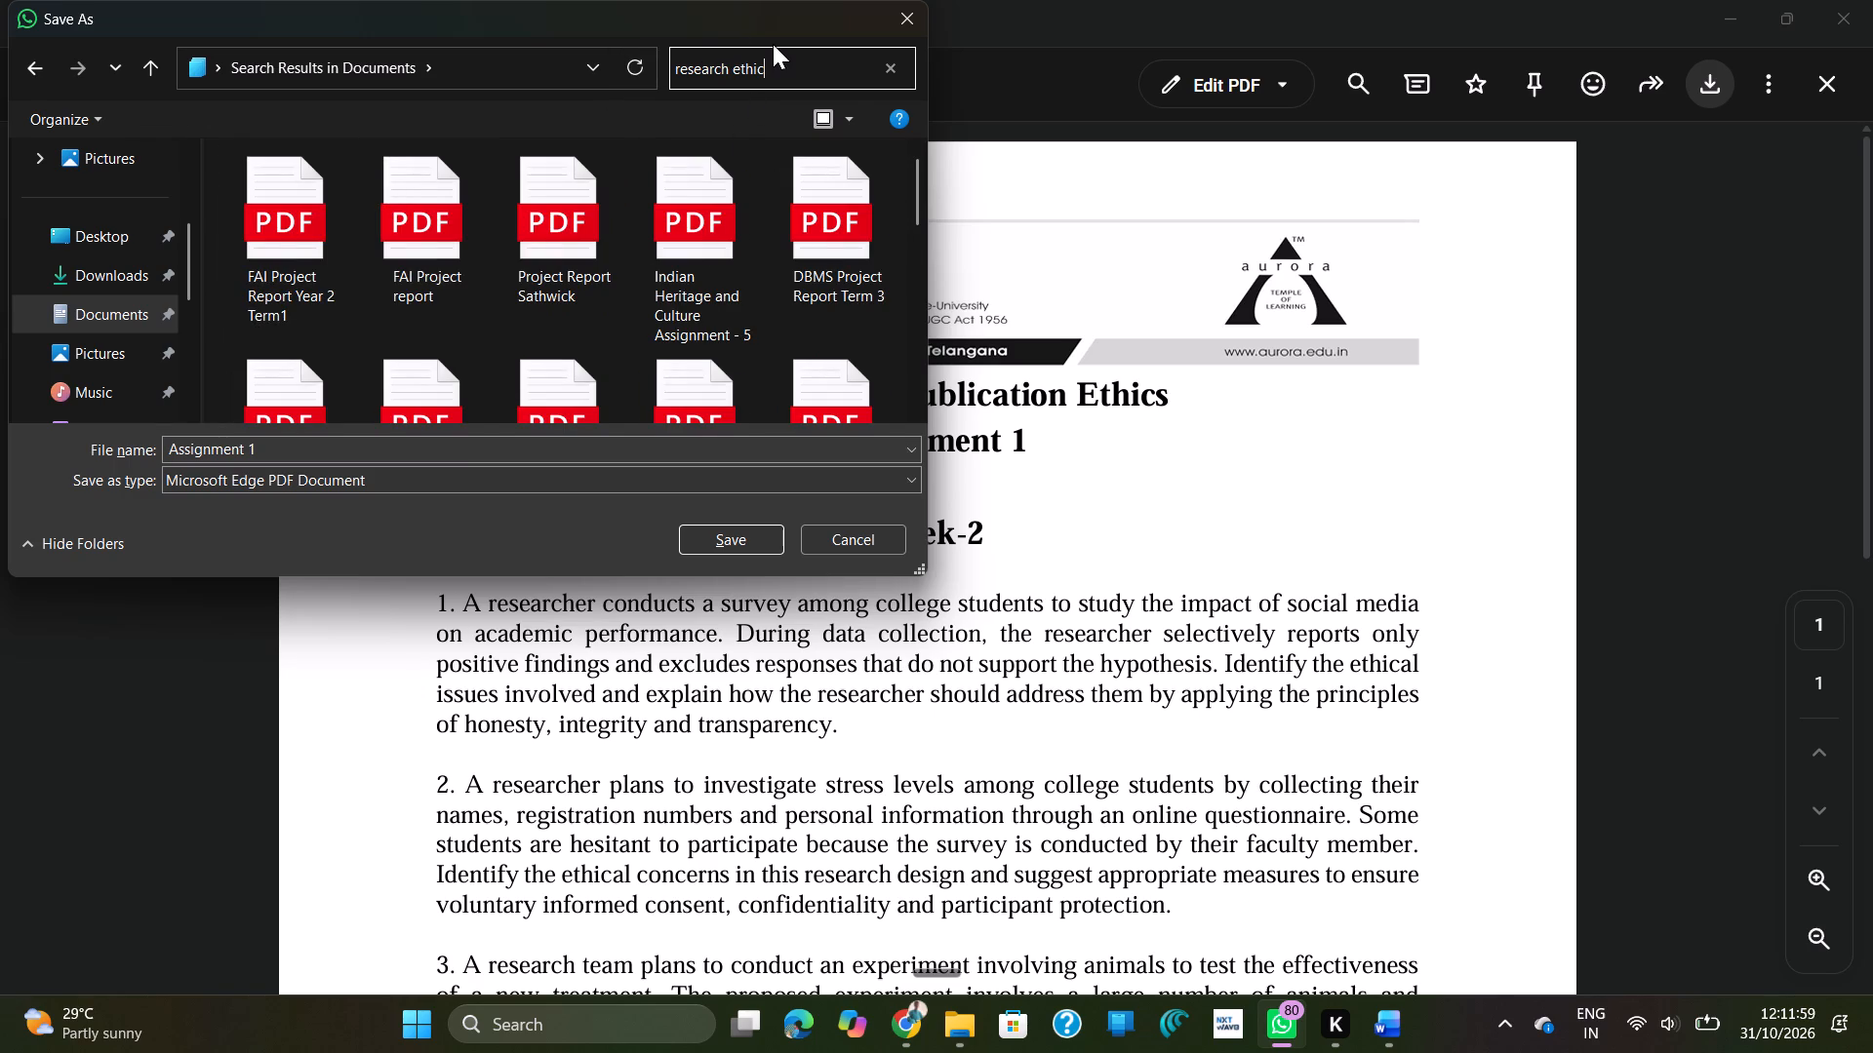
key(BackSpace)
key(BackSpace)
scroll(838, 285, down, 5)
double_click(564, 212)
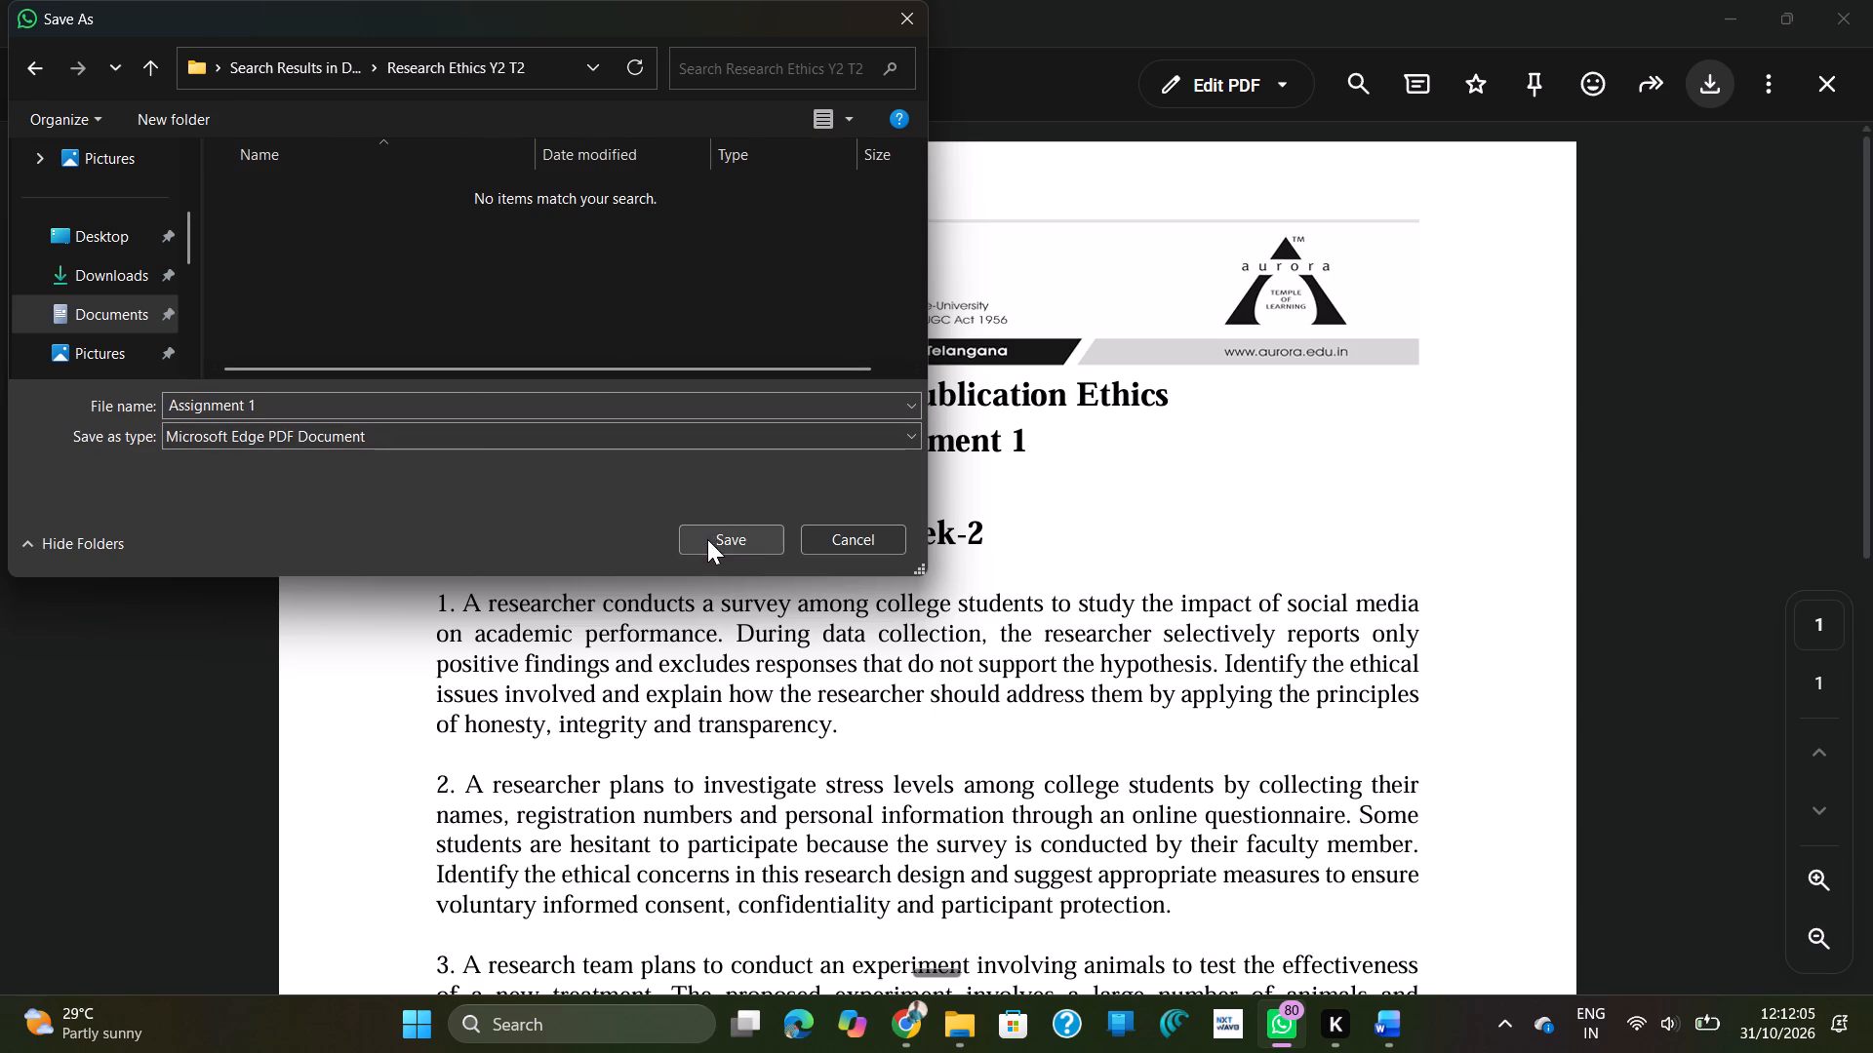
Open the assignment PDF's file name for editing before saving it.
click(302, 414)
click(302, 414)
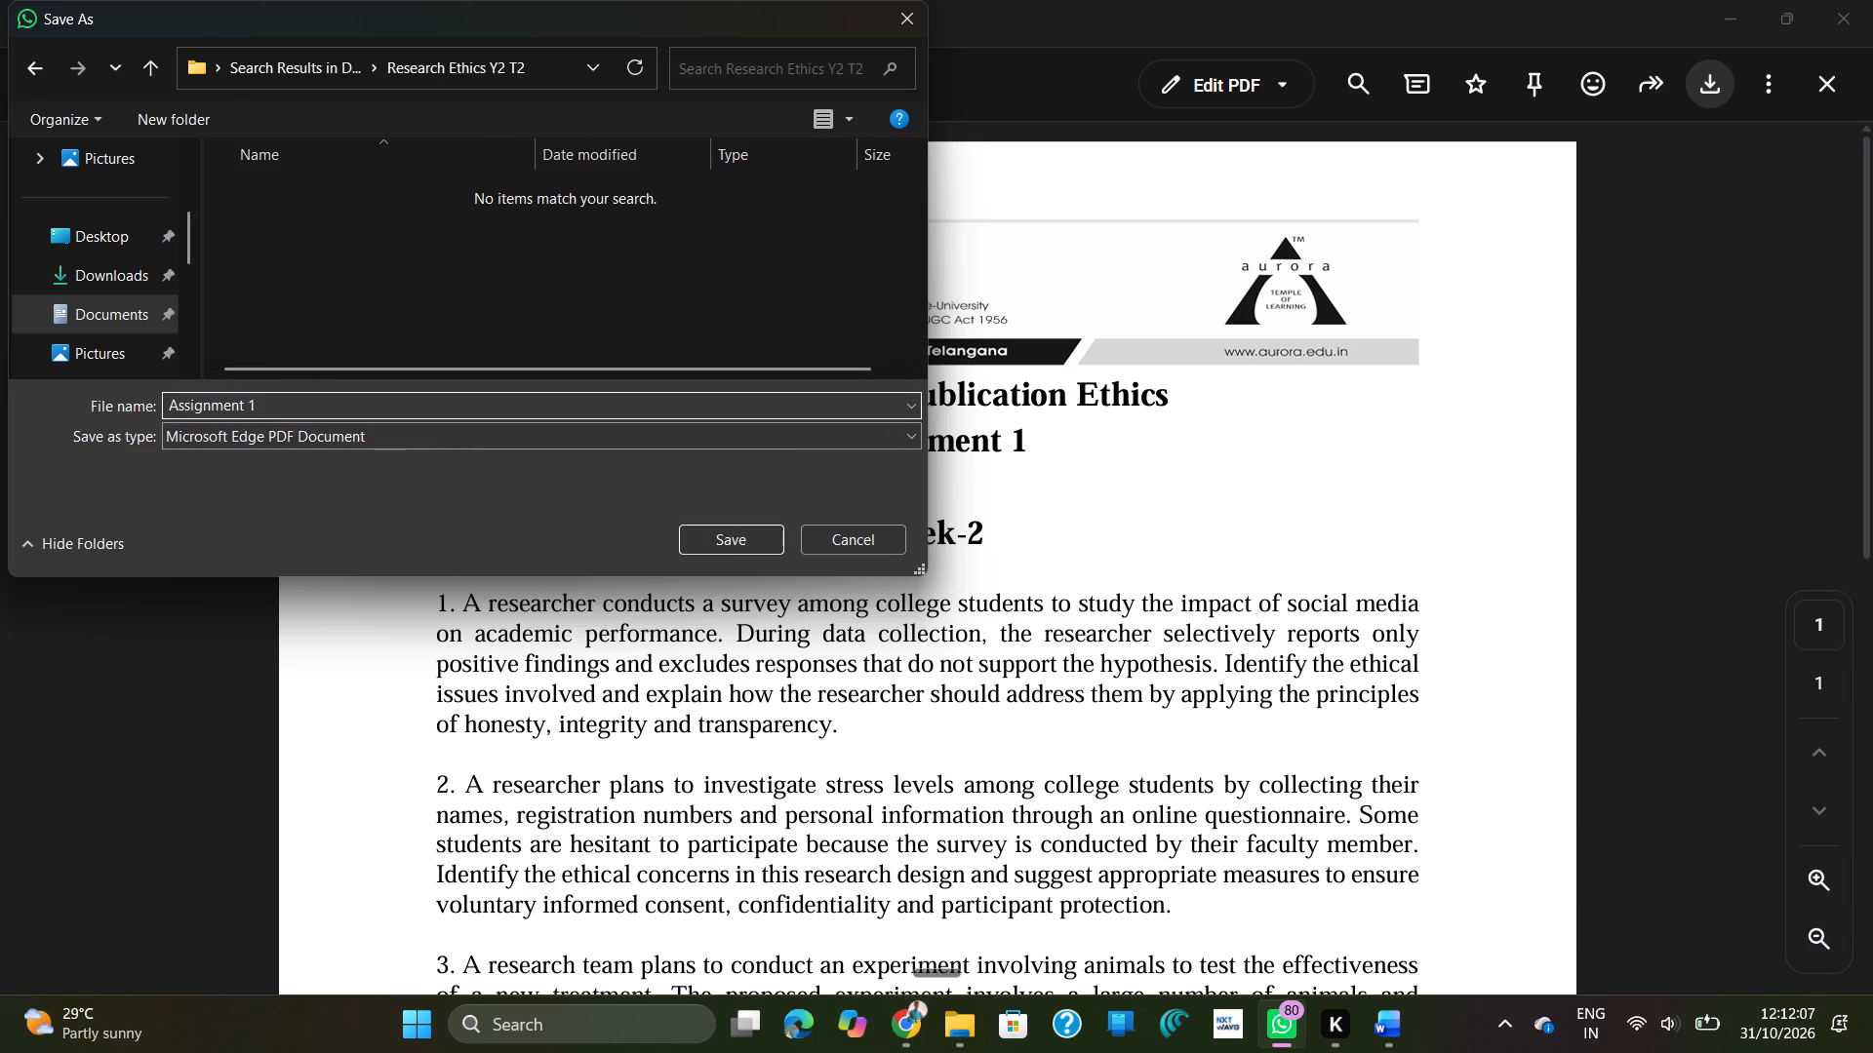